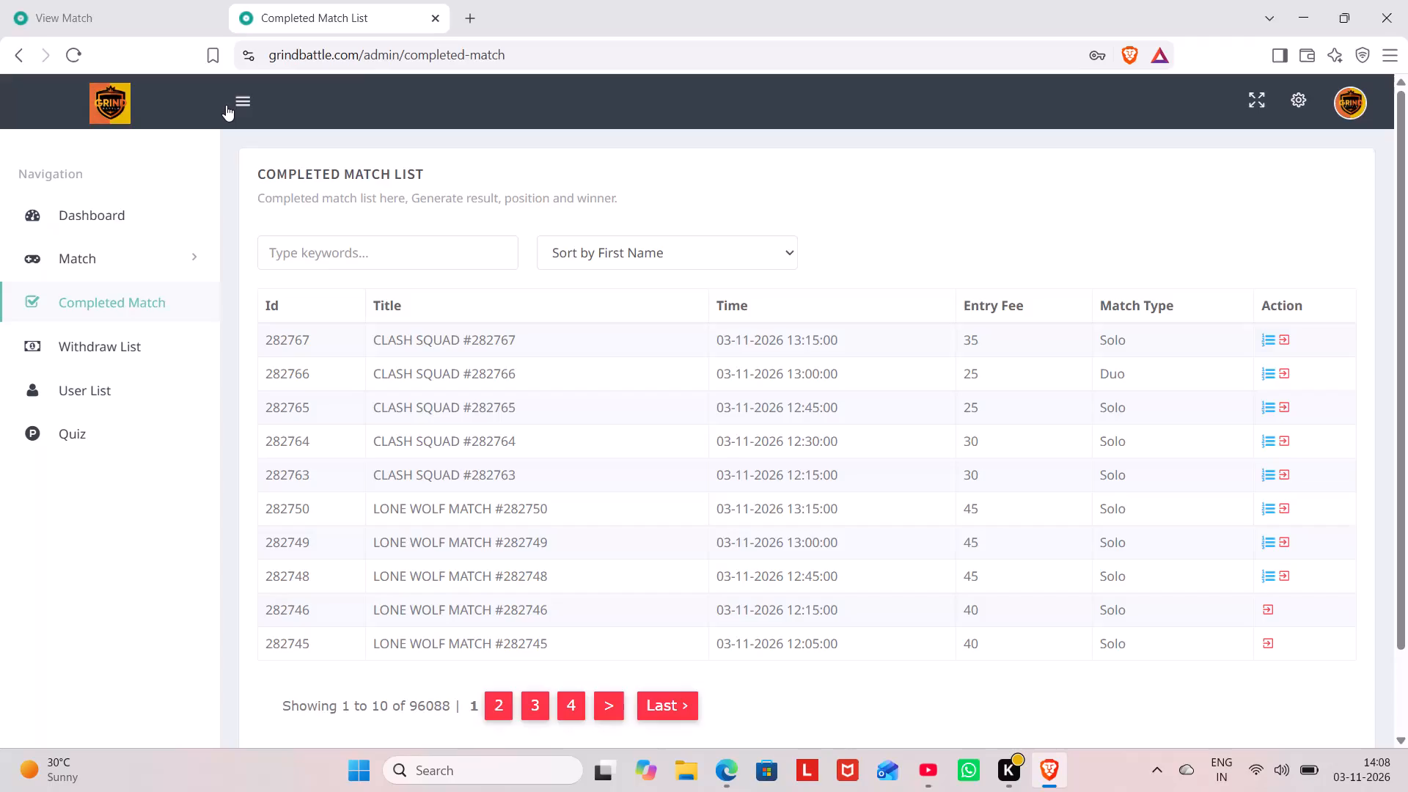
Reload the Completed Match List page to get the latest completed matches.
key(F5)
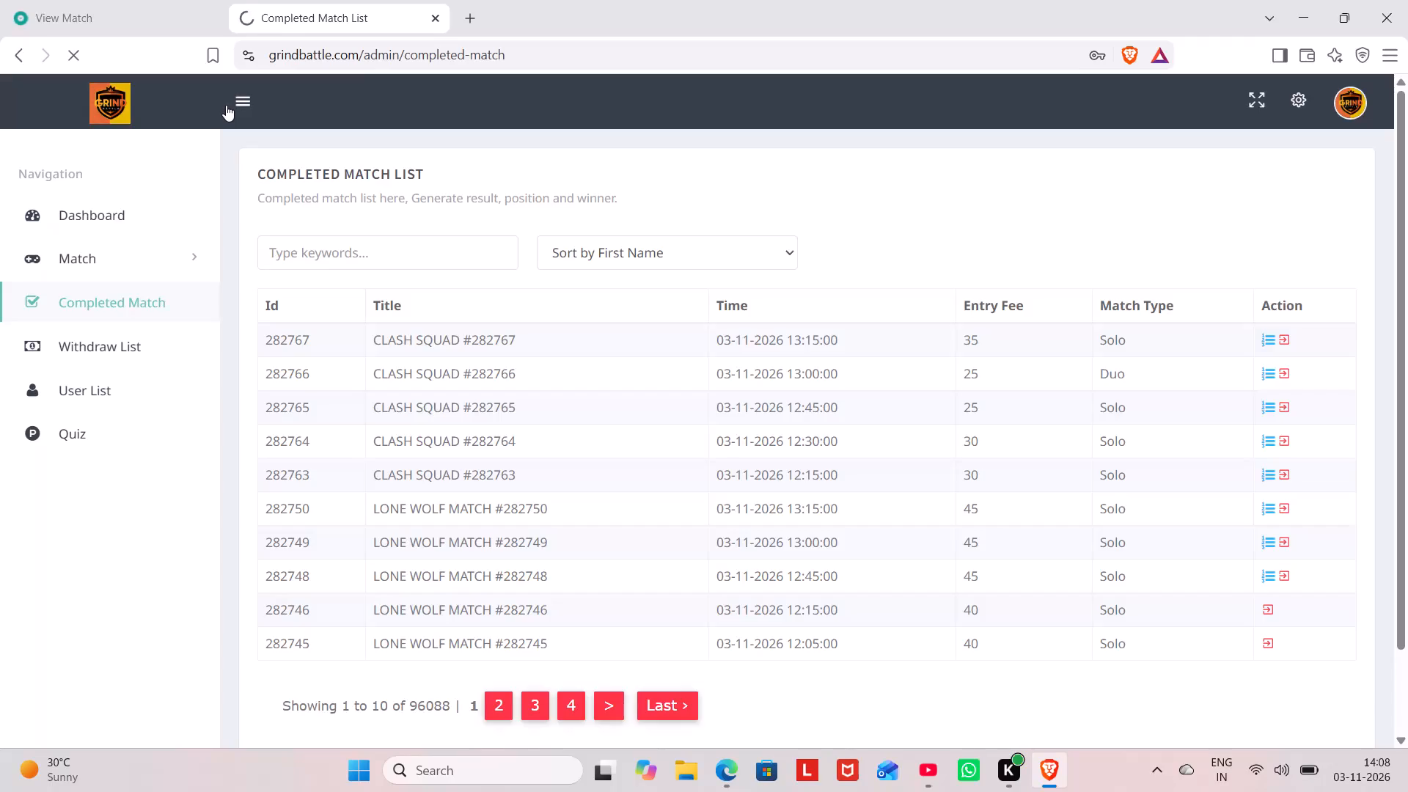
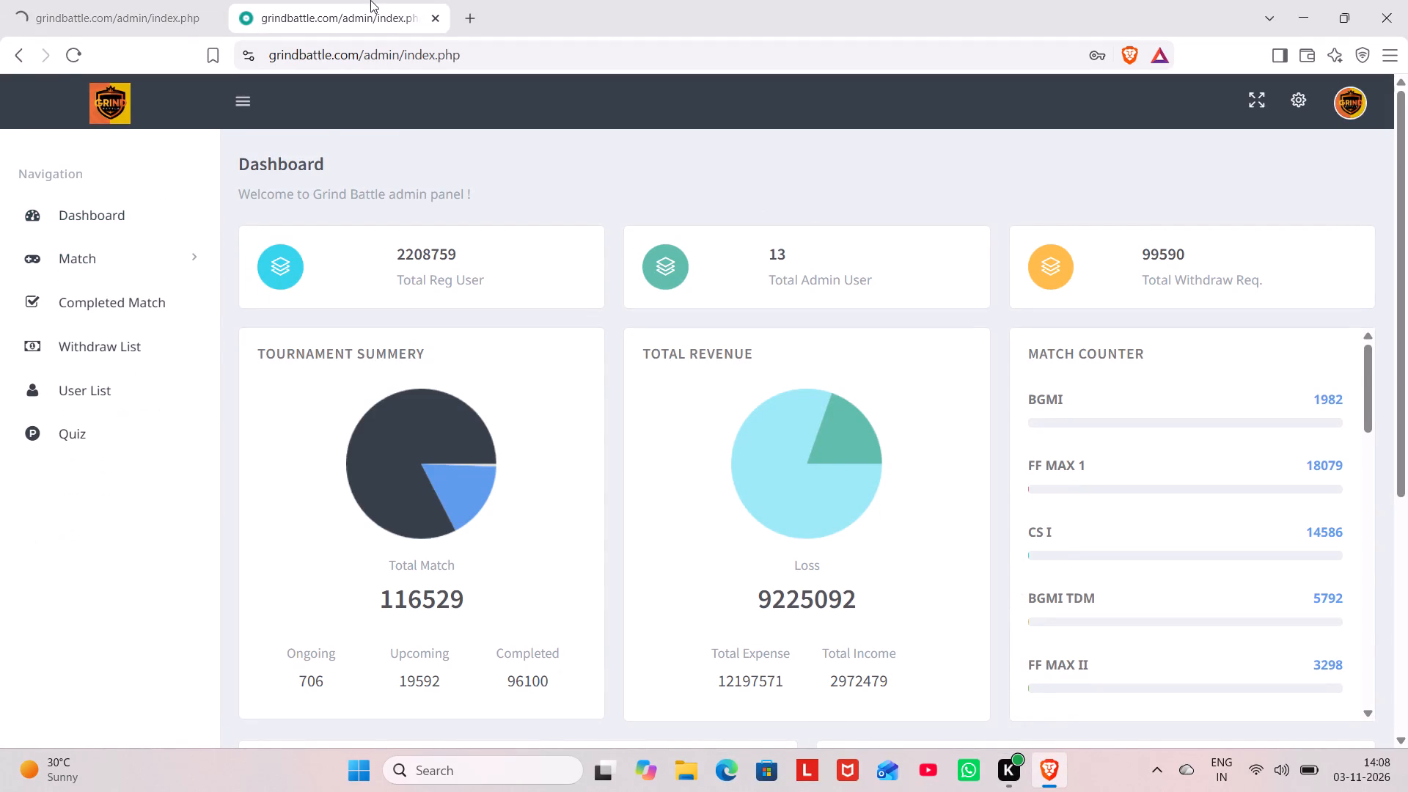
Open the Completed Match list and search it for match ID 282422.
click(155, 314)
click(73, 0)
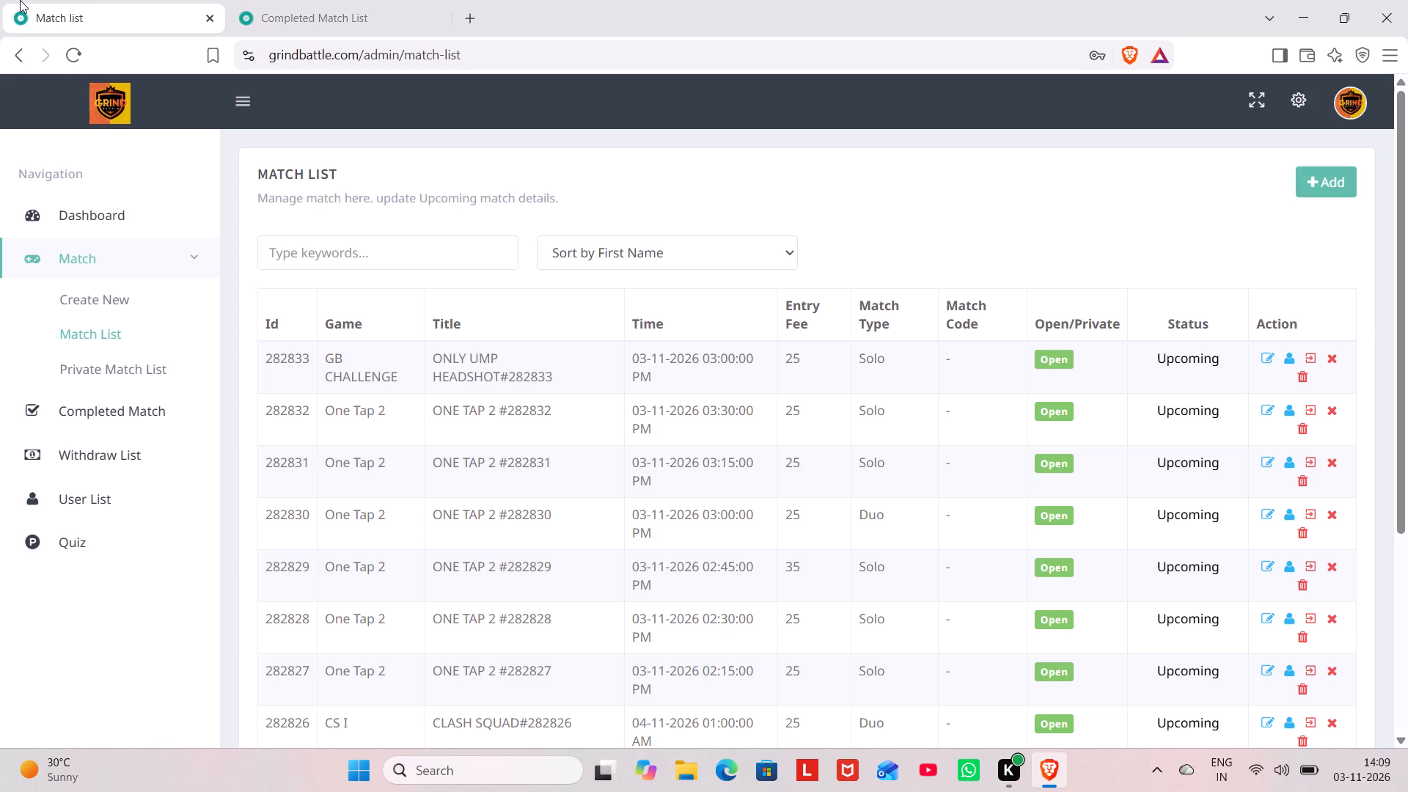
click(312, 0)
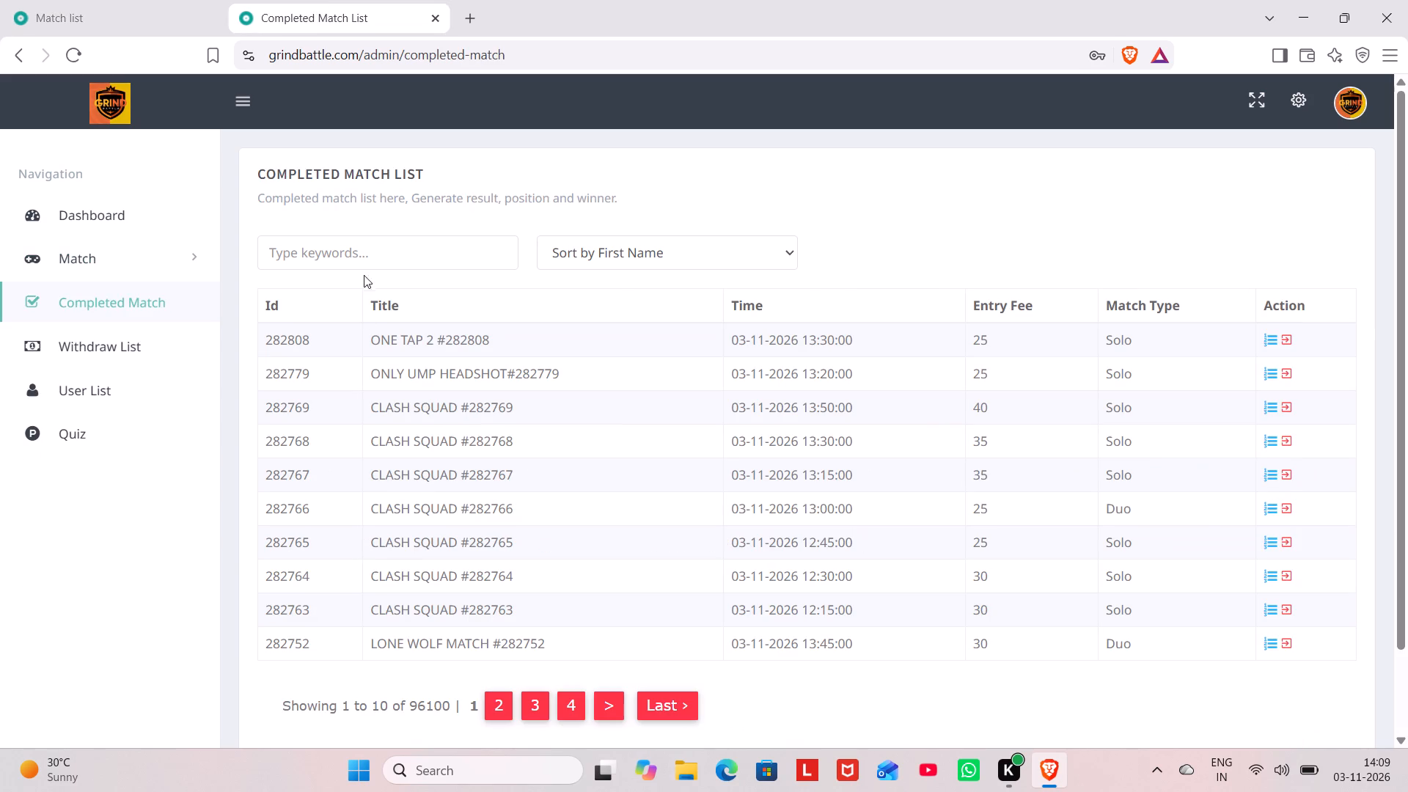
click(373, 260)
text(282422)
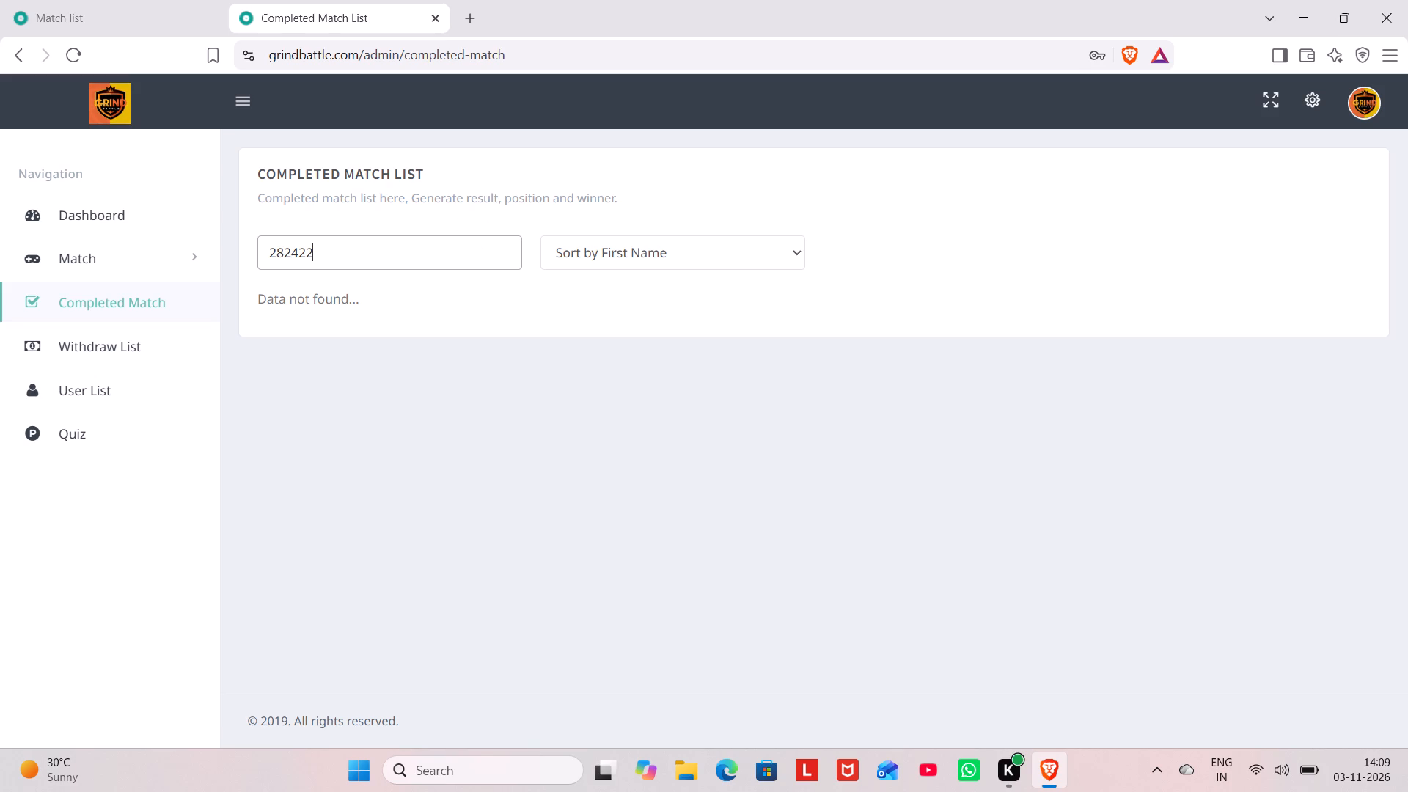
Find match 282422 in the general Match List and trigger the change of its ongoing status.
click(169, 0)
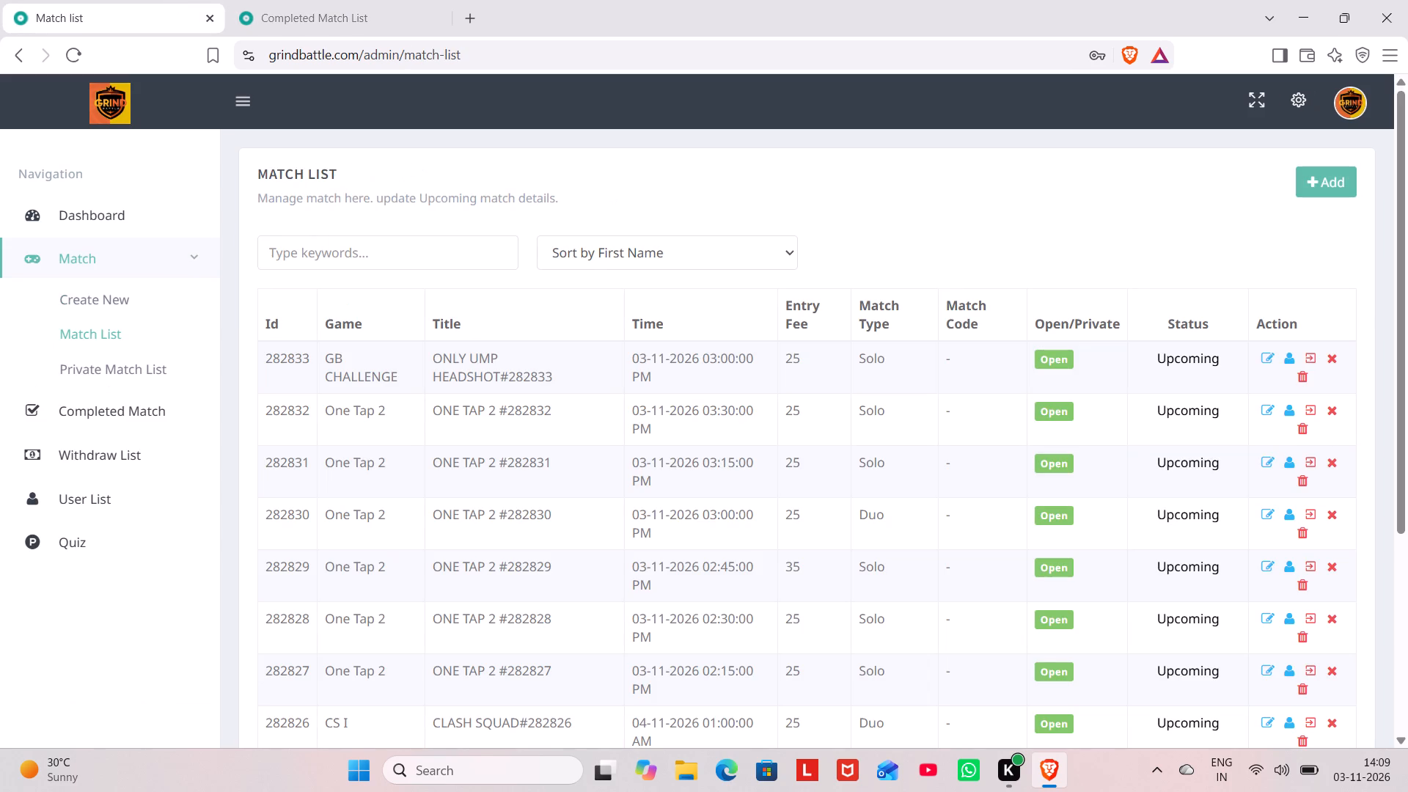
click(316, 248)
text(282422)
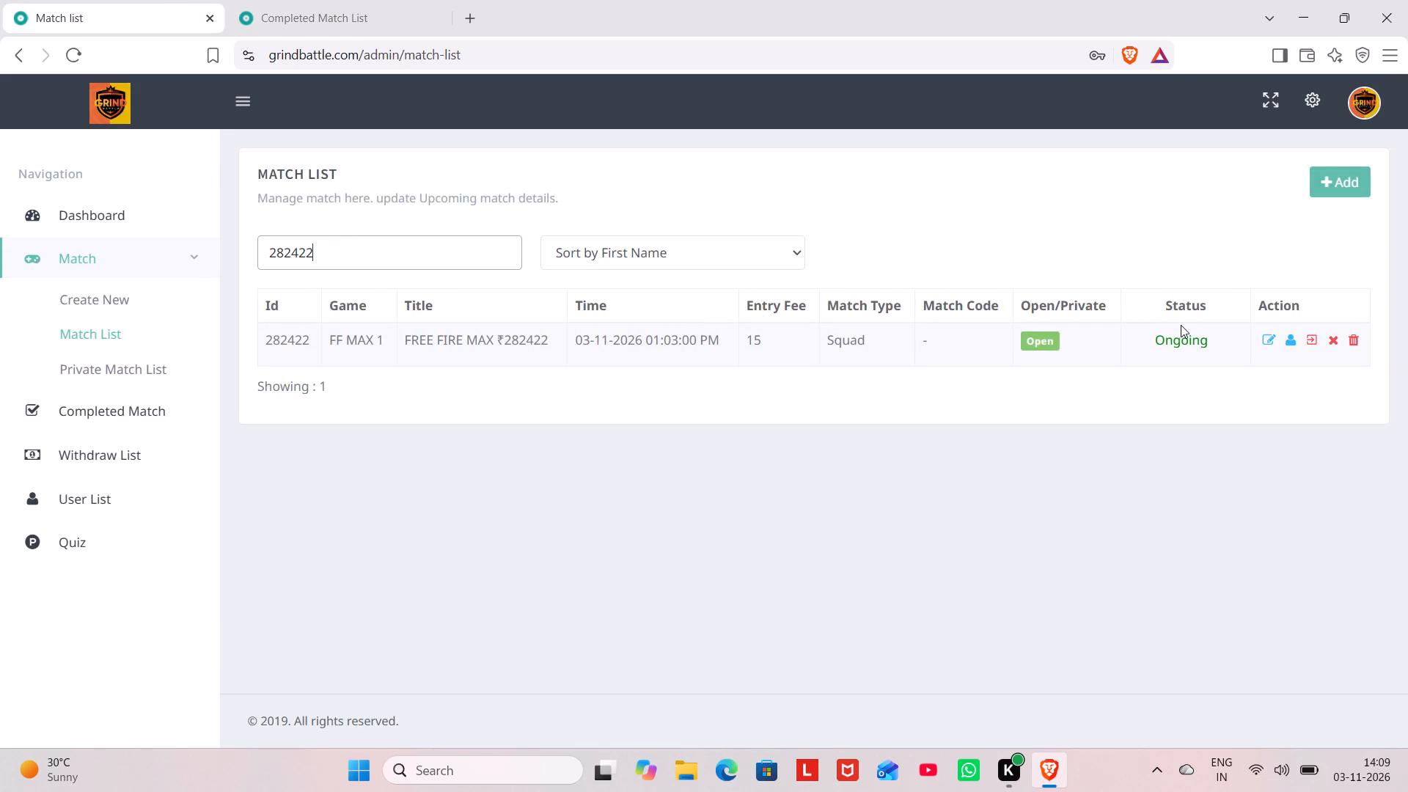
click(1181, 332)
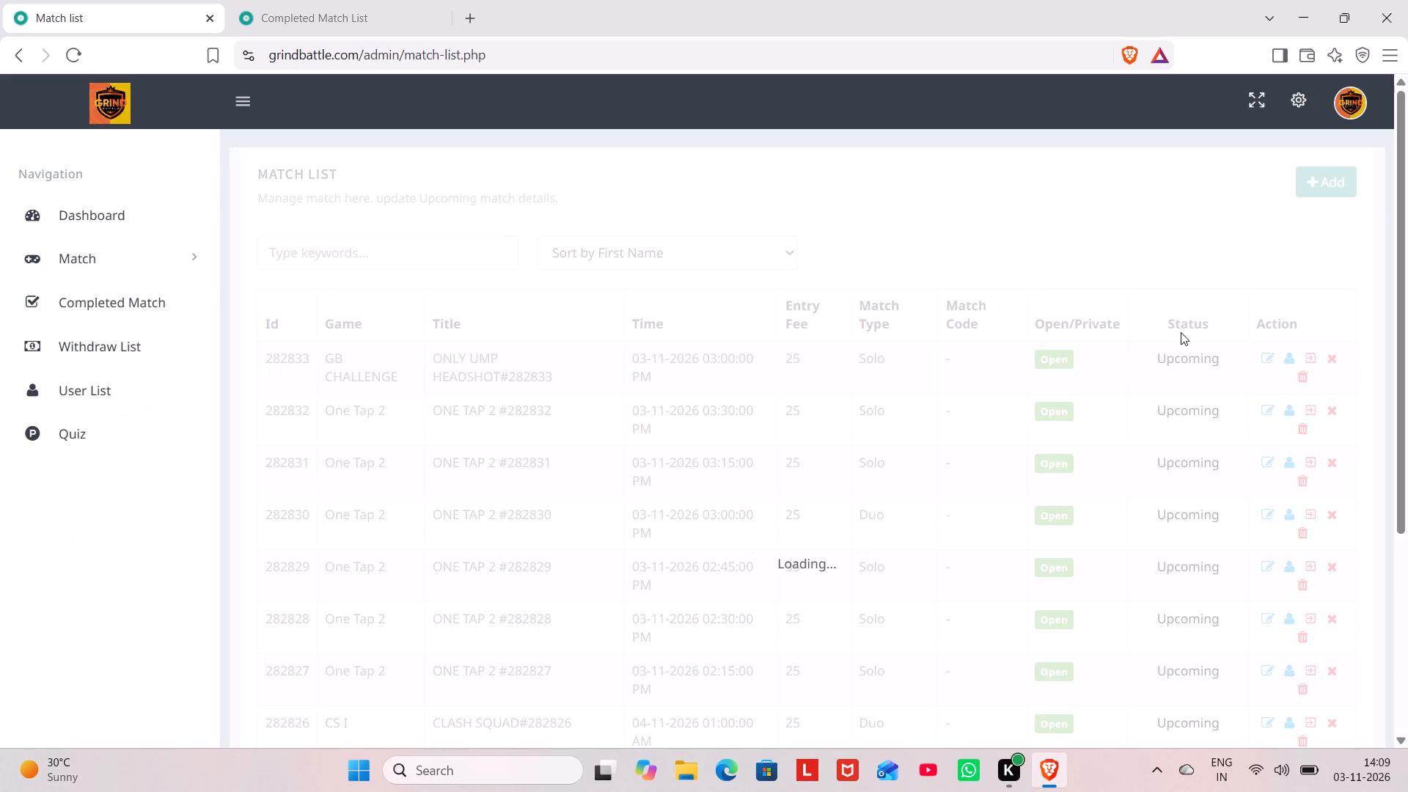
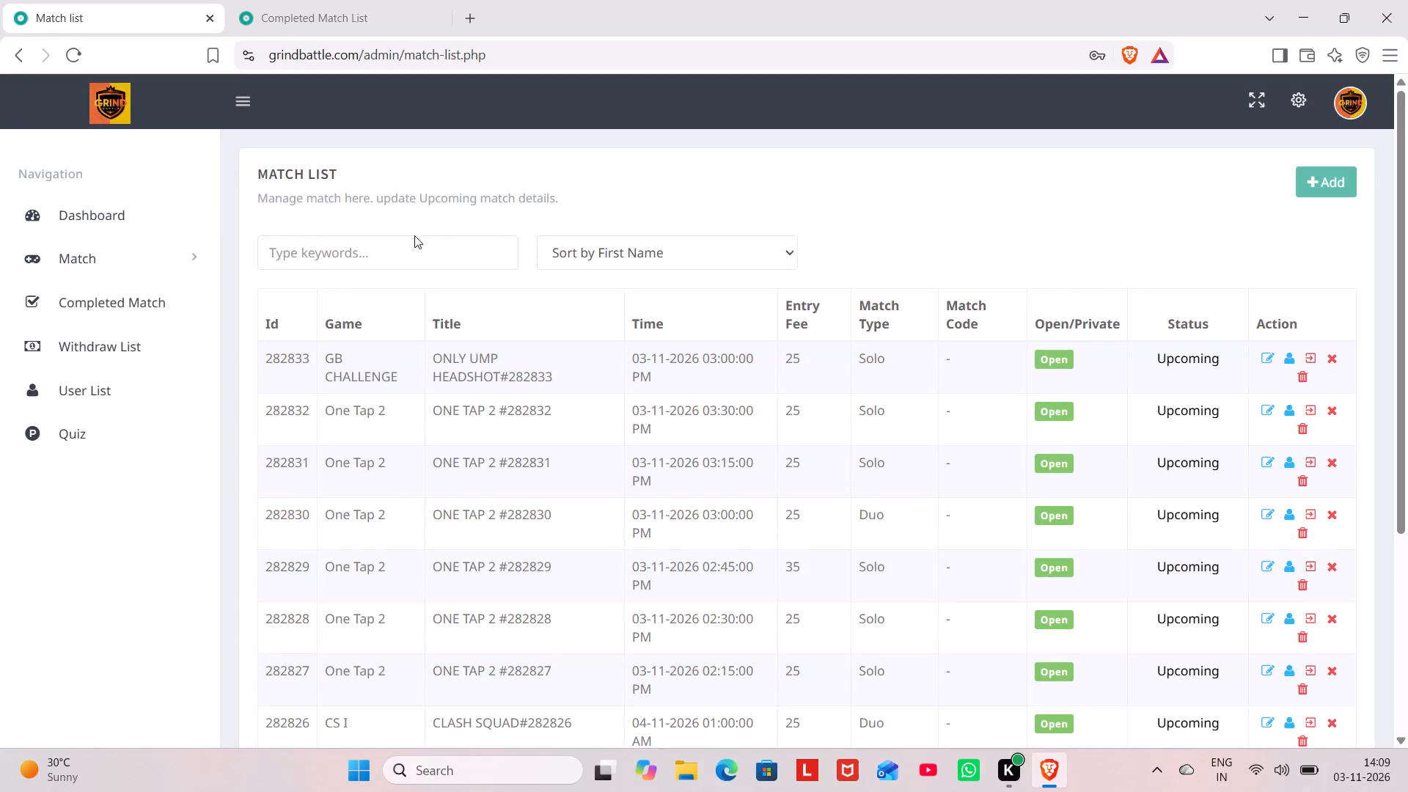
Find match 282423 in the general Match List and trigger the change of its ongoing status.
click(400, 257)
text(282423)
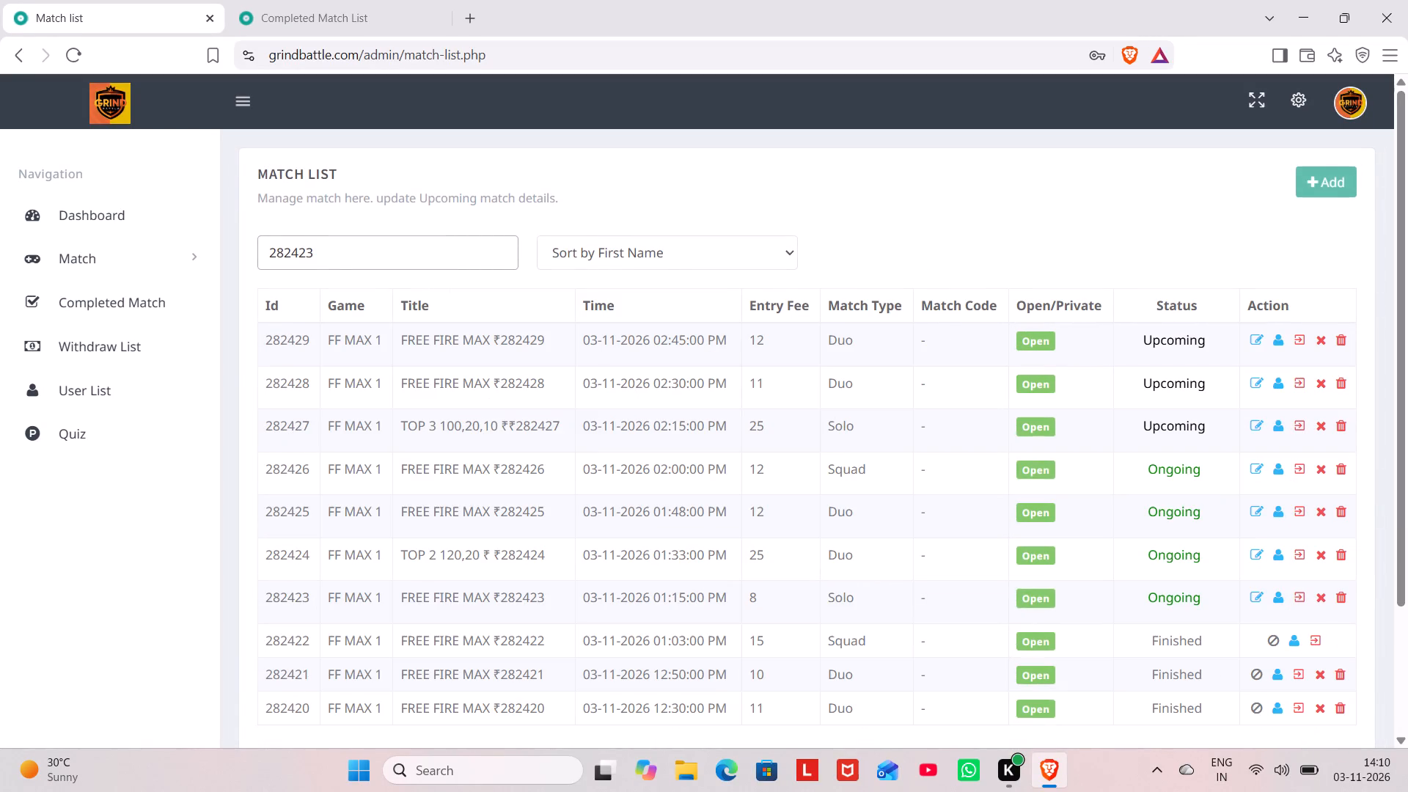
click(1187, 332)
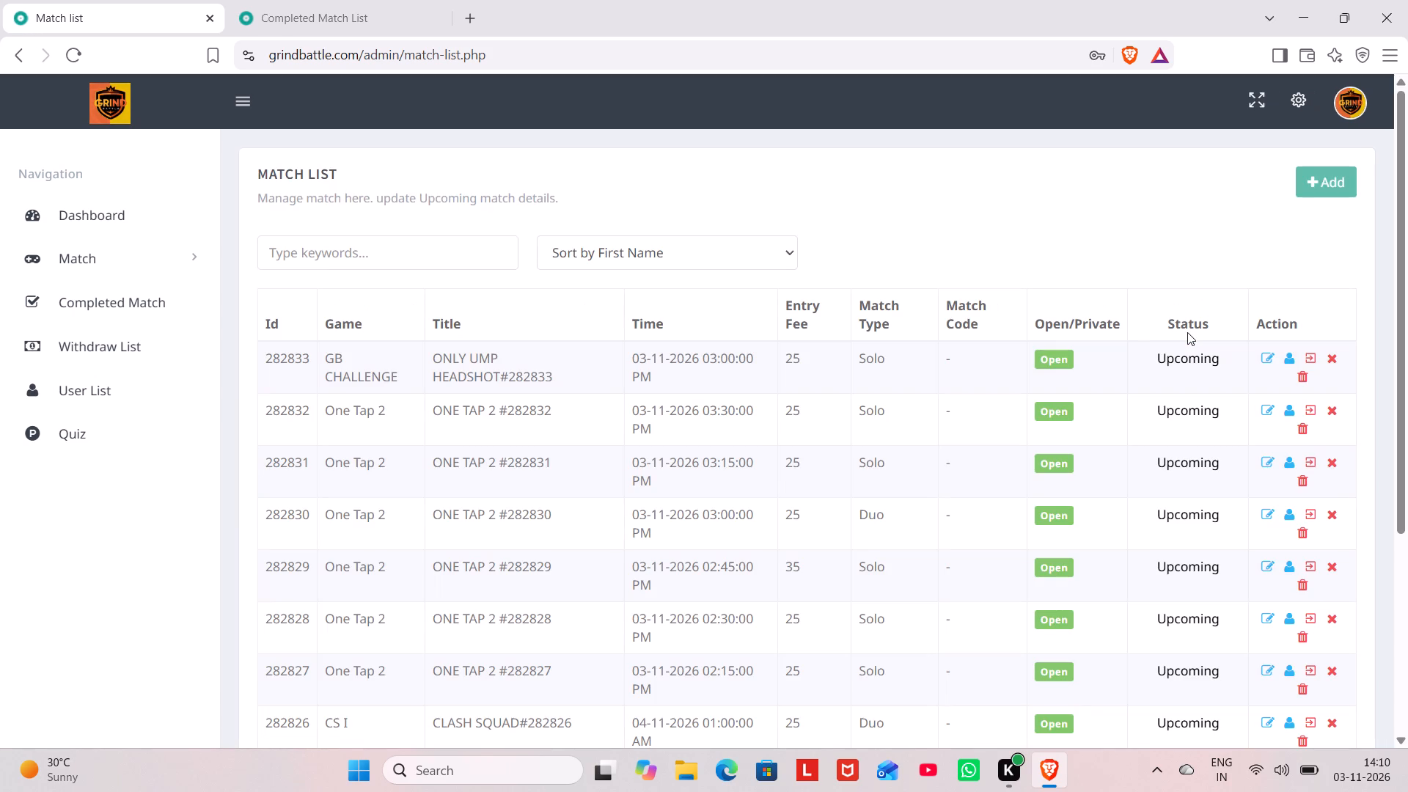
Search the Completed Match List again for match 282422 and open its result creation page.
click(227, 4)
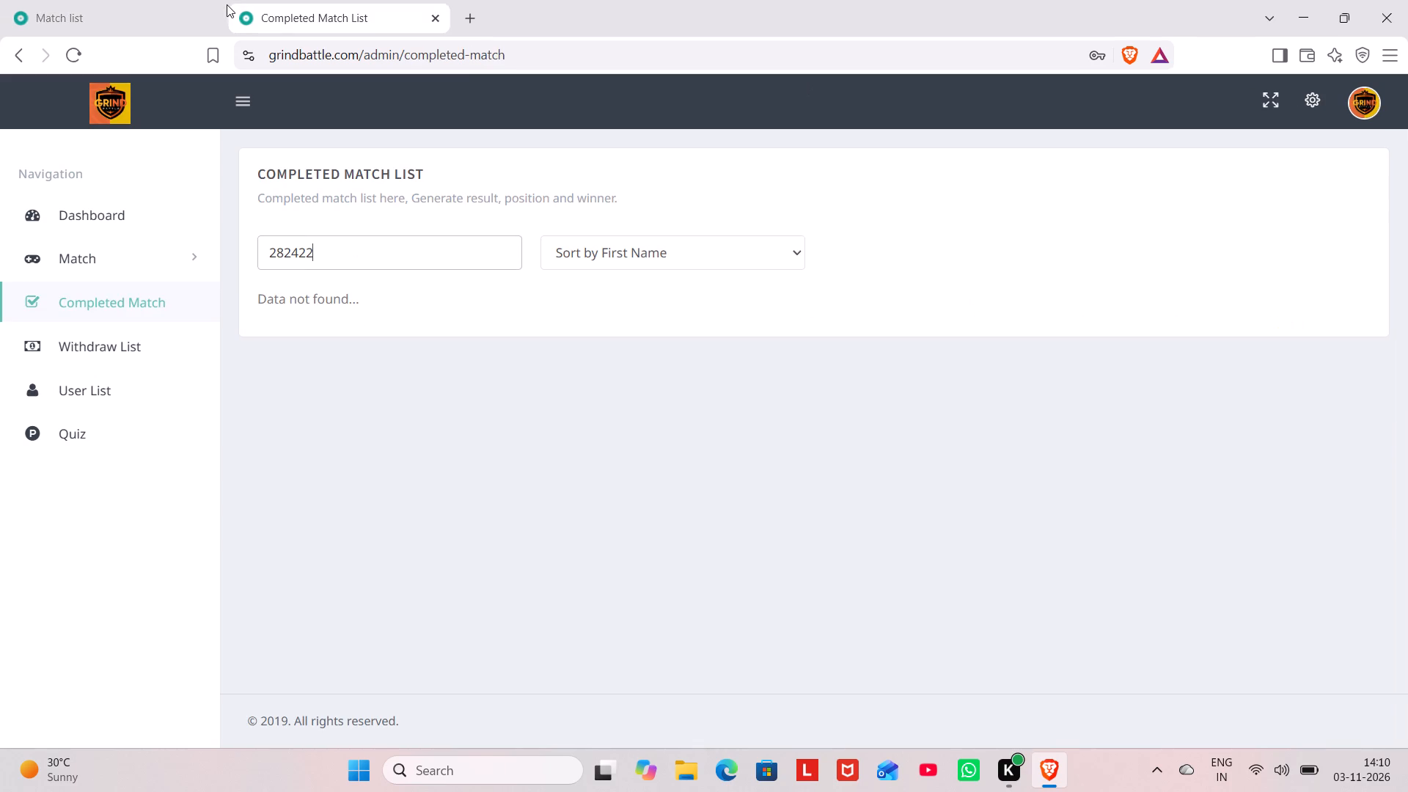
click(409, 259)
key(BackSpace)
key(2)
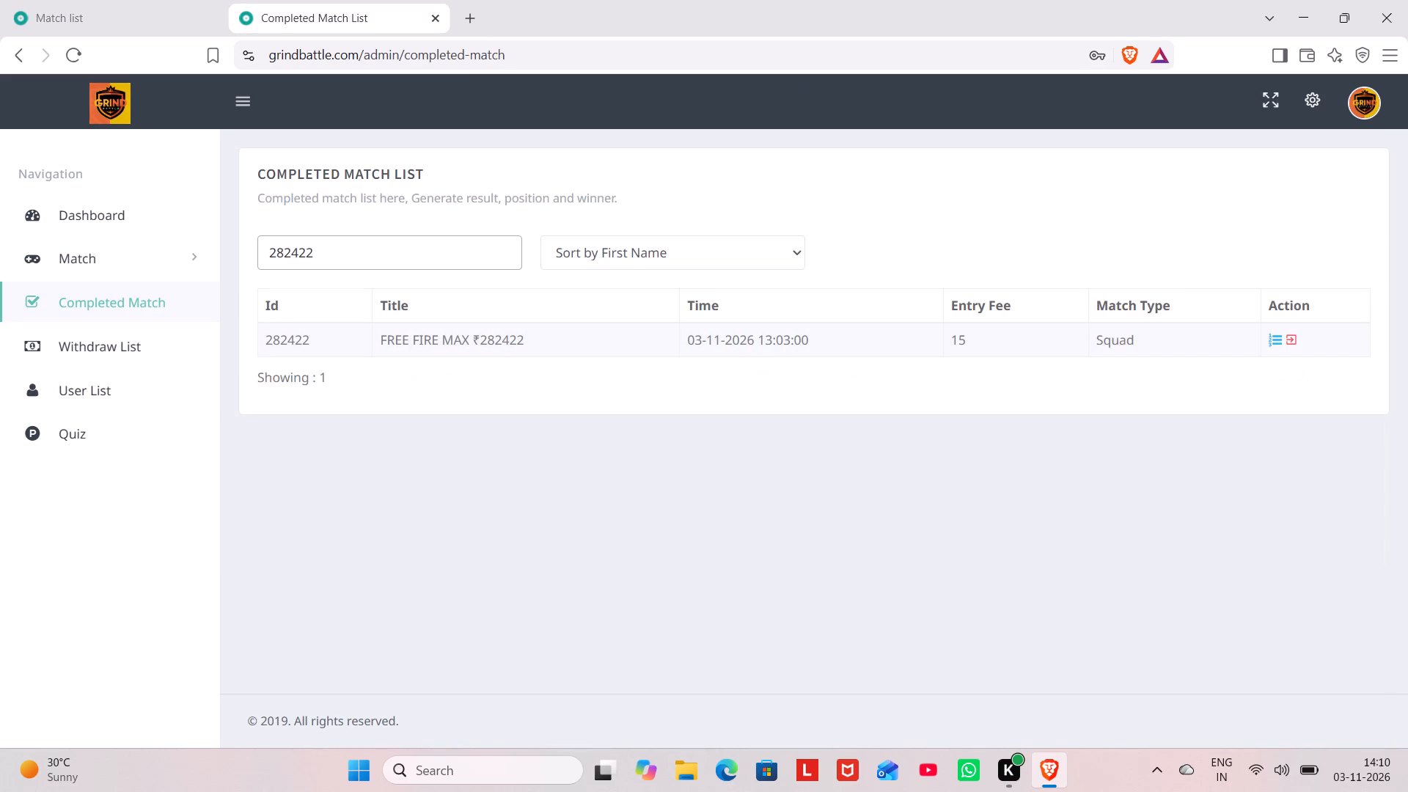
click(1273, 337)
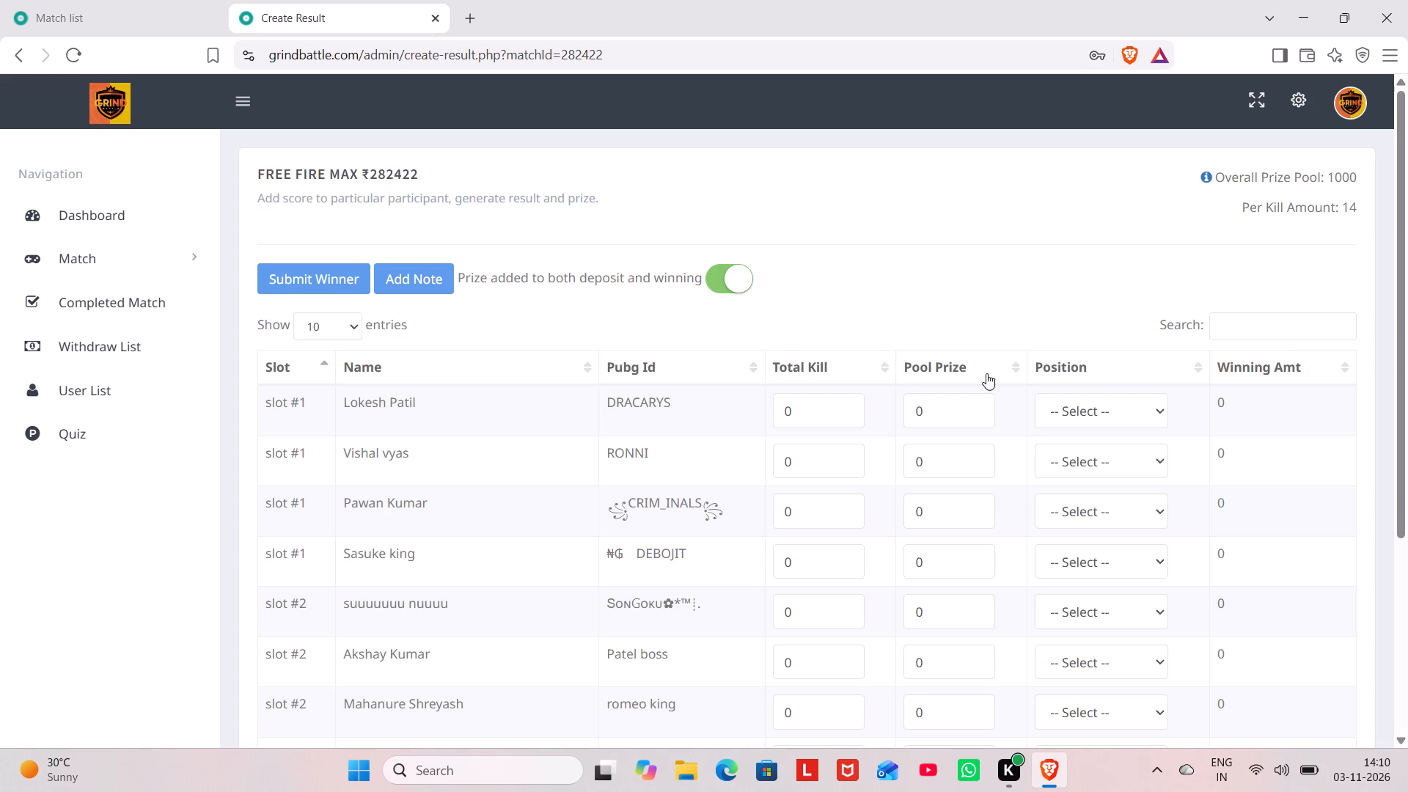
Show 50 entries per page in the match's participant table.
click(315, 331)
click(330, 406)
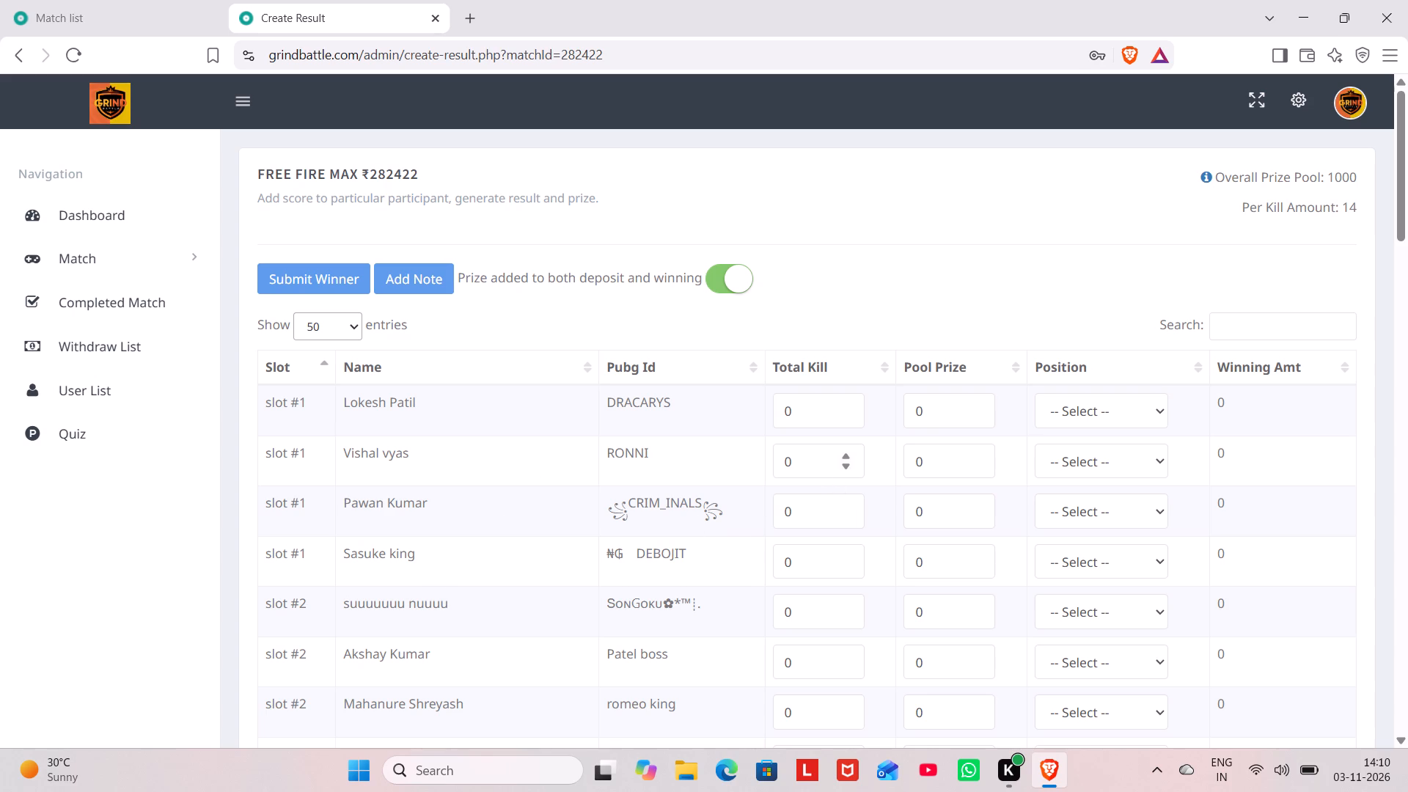
Set the total kills of slot #1 player RONNI to 5.
click(821, 458)
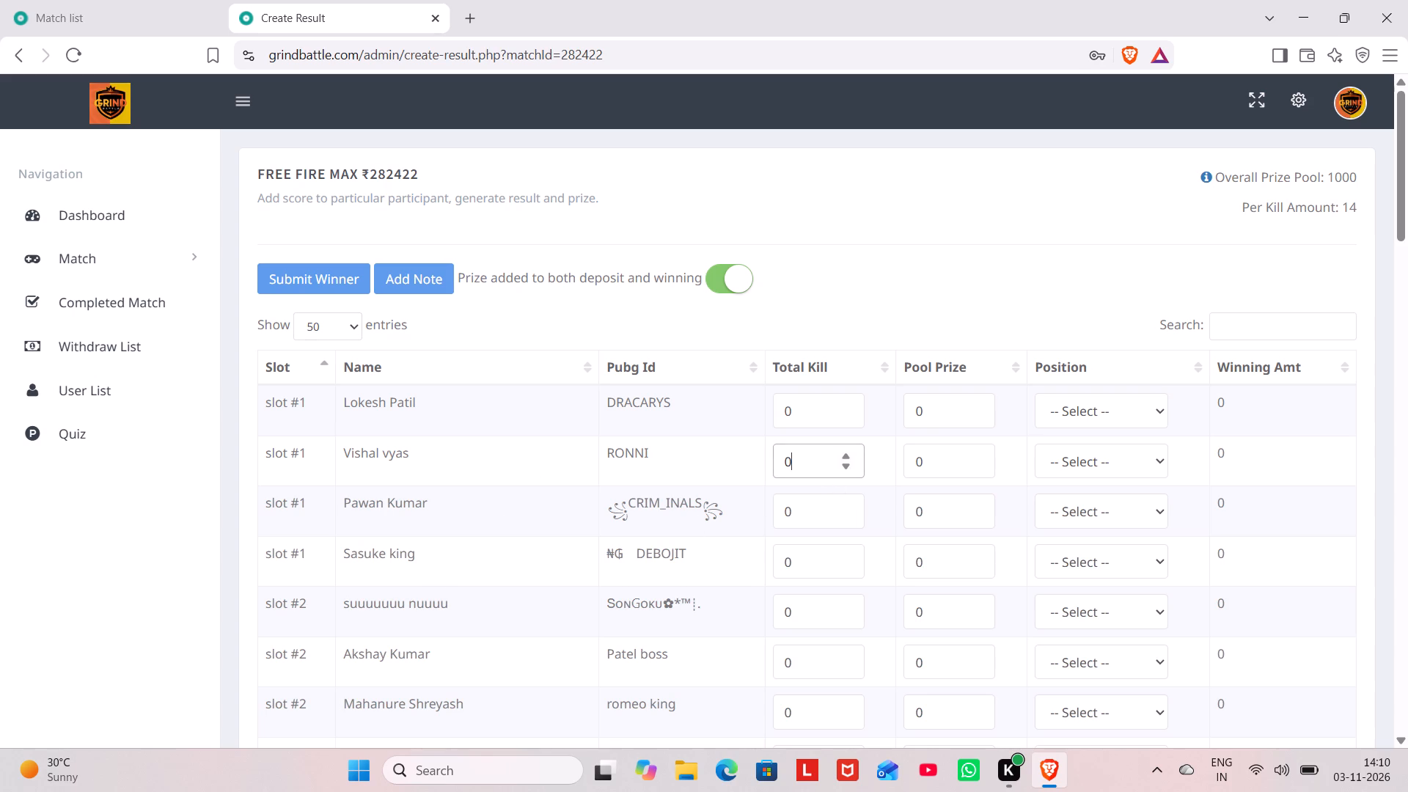
key(5)
key(Tab)
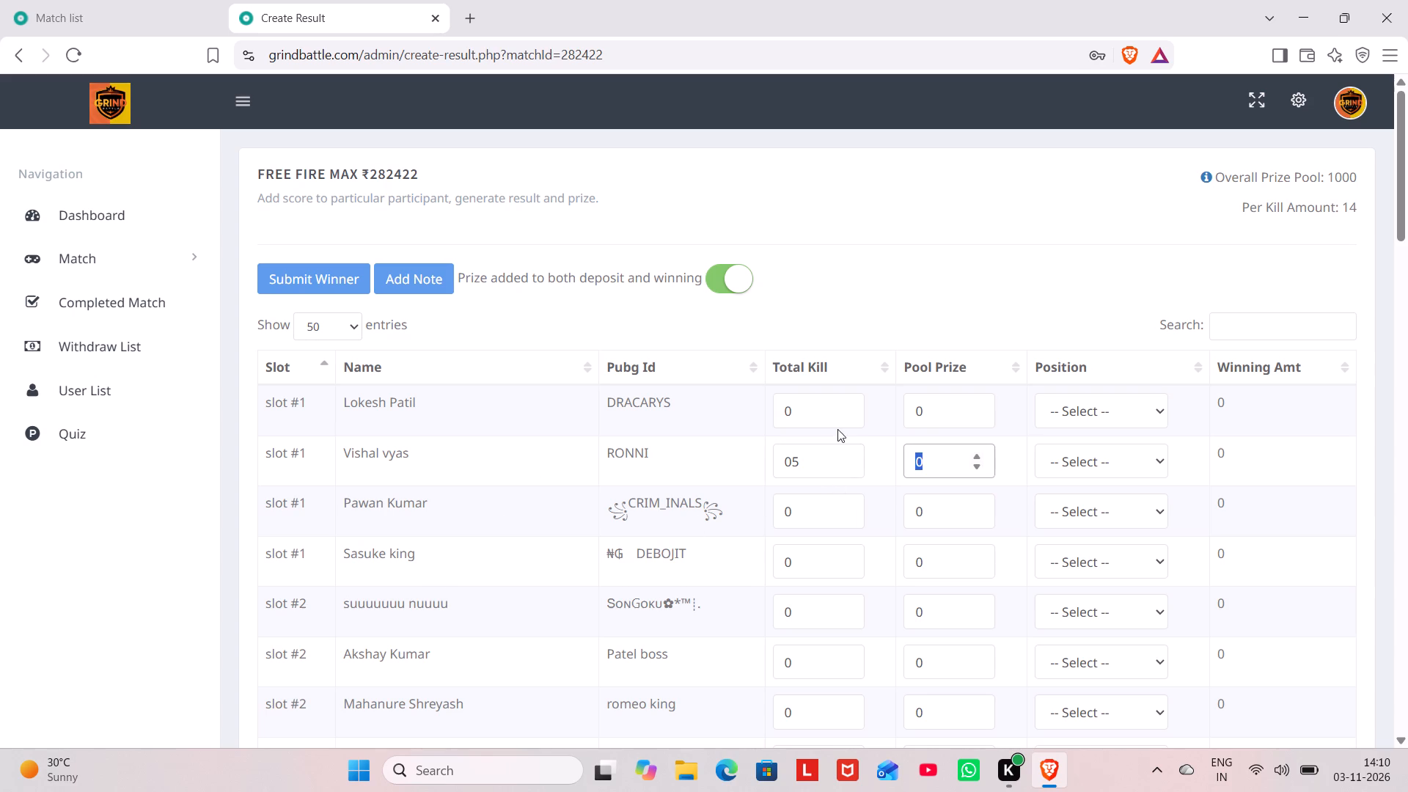
click(818, 411)
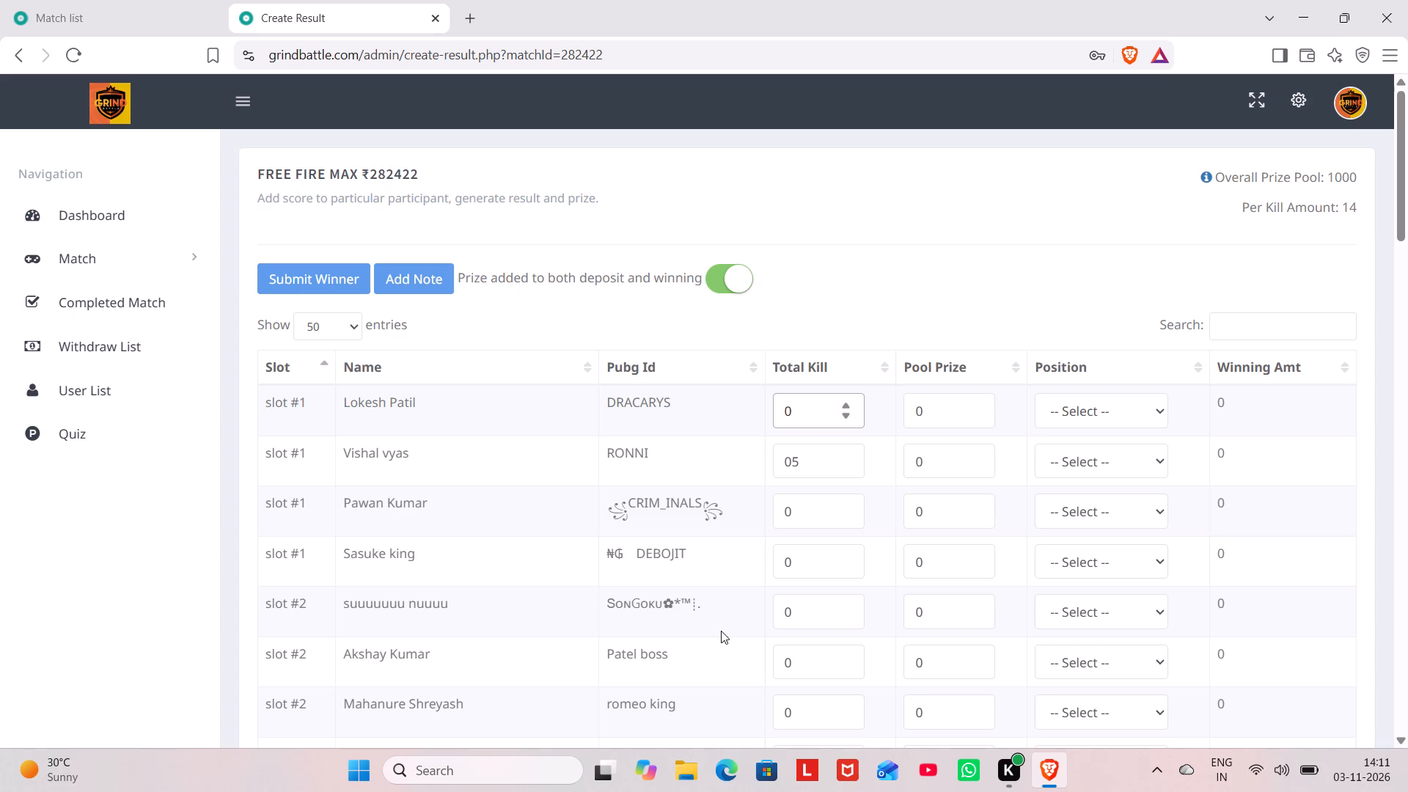
scroll(721, 631, down, 2)
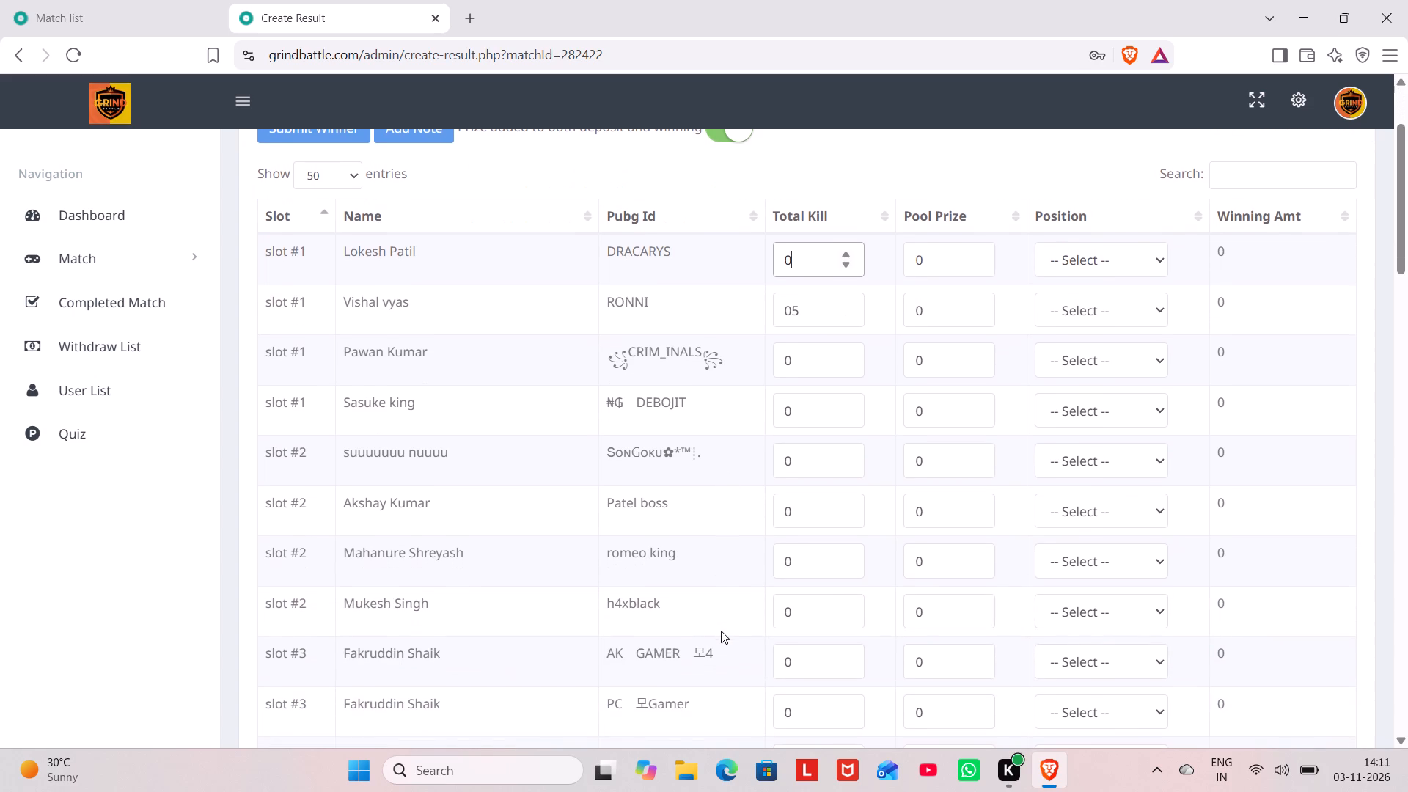
scroll(721, 631, down, 5)
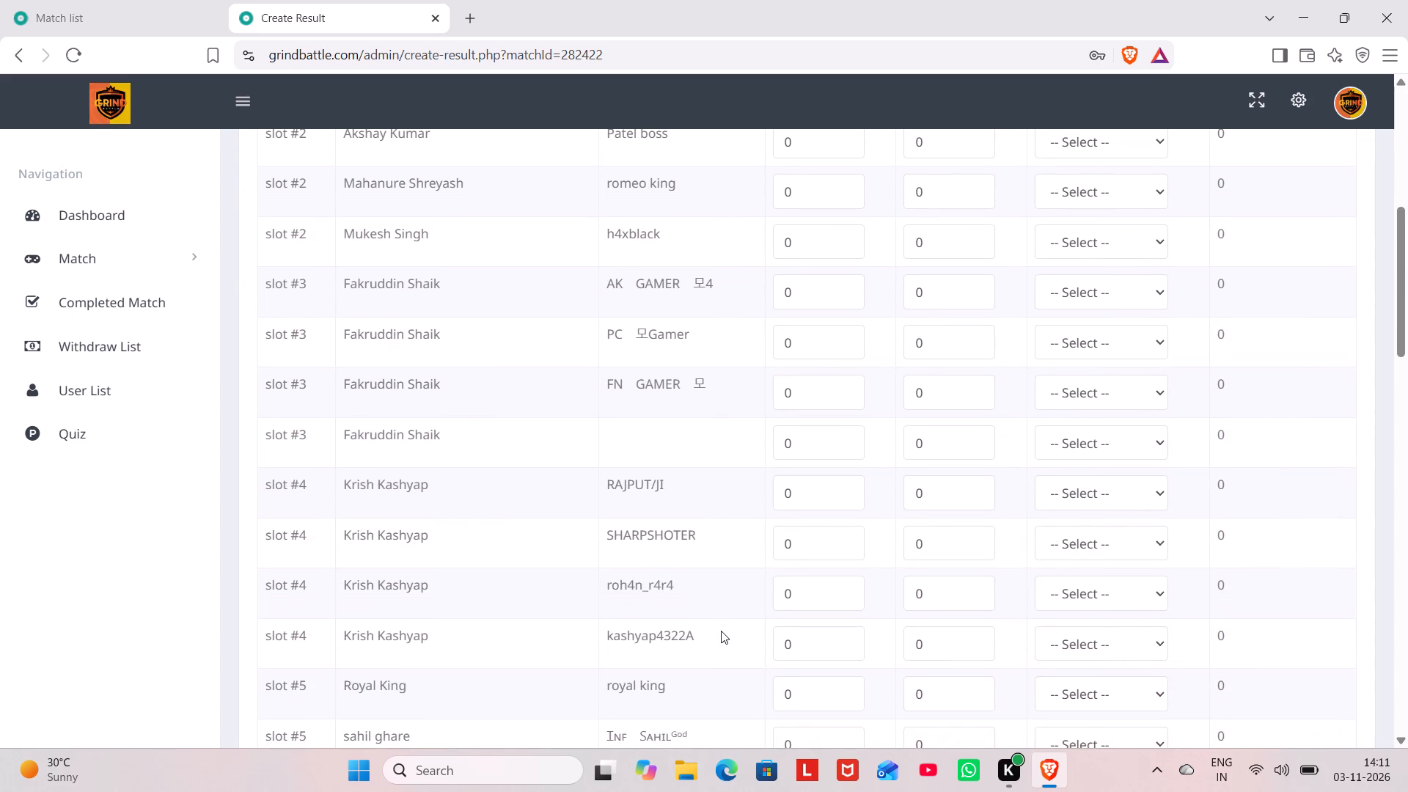
scroll(721, 631, down, 1)
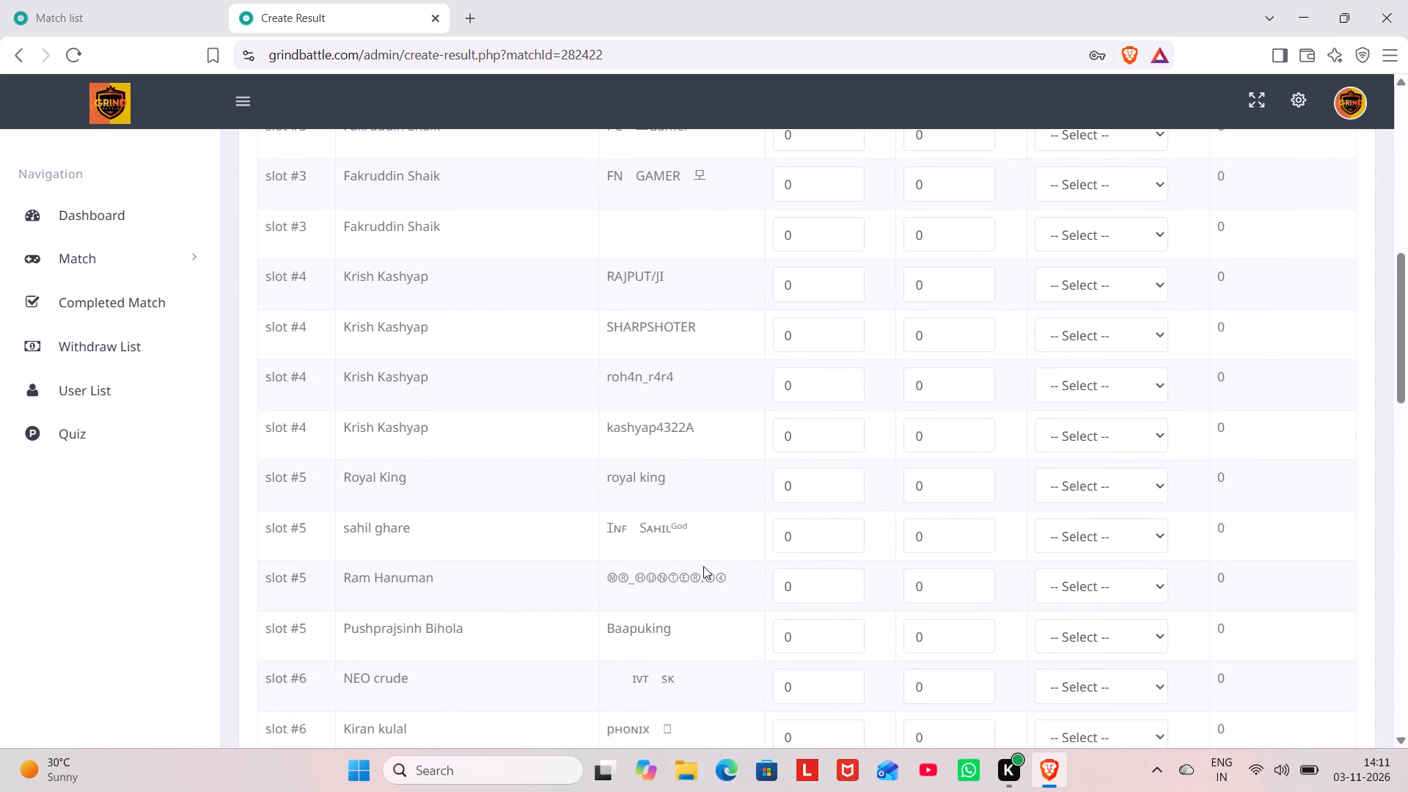
scroll(747, 621, down, 4)
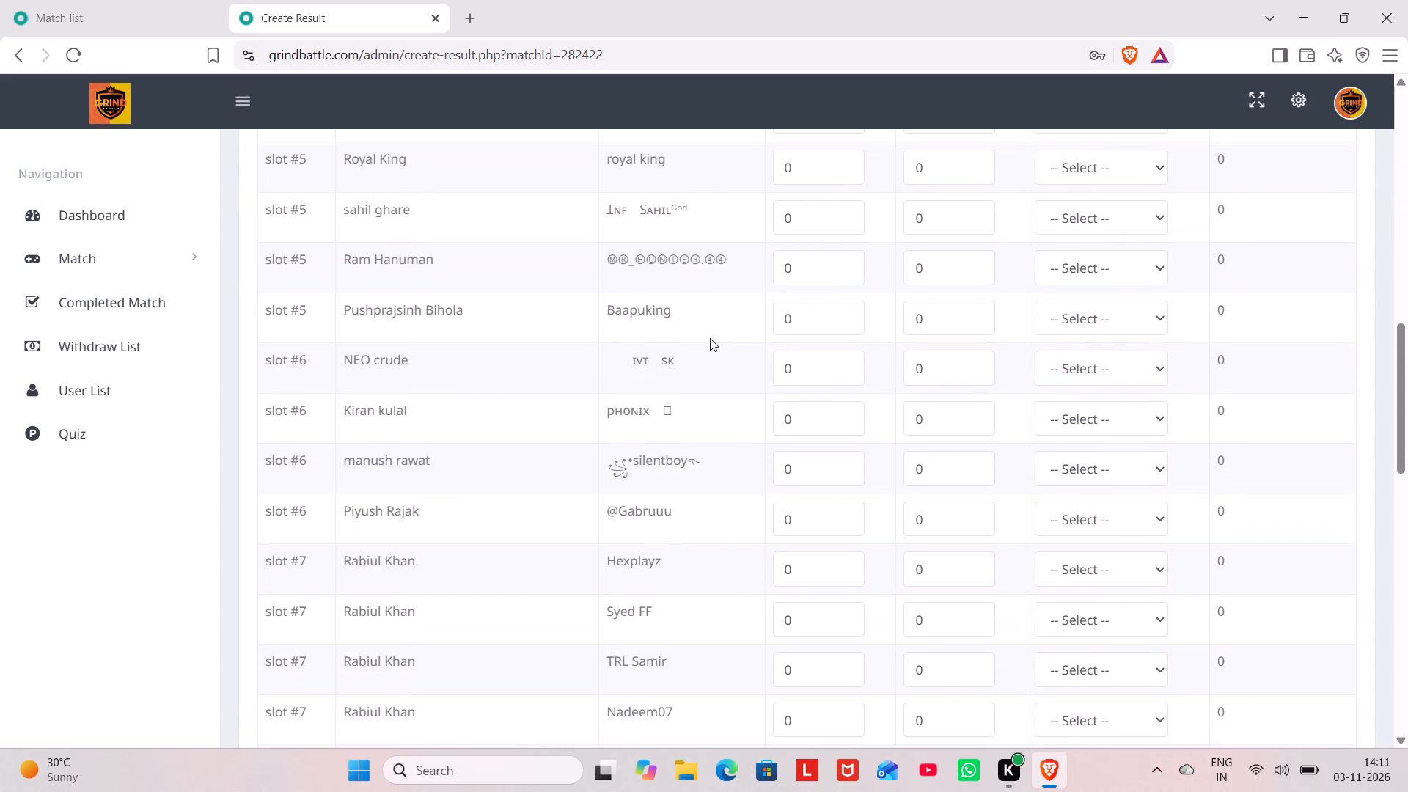
scroll(722, 697, down, 5)
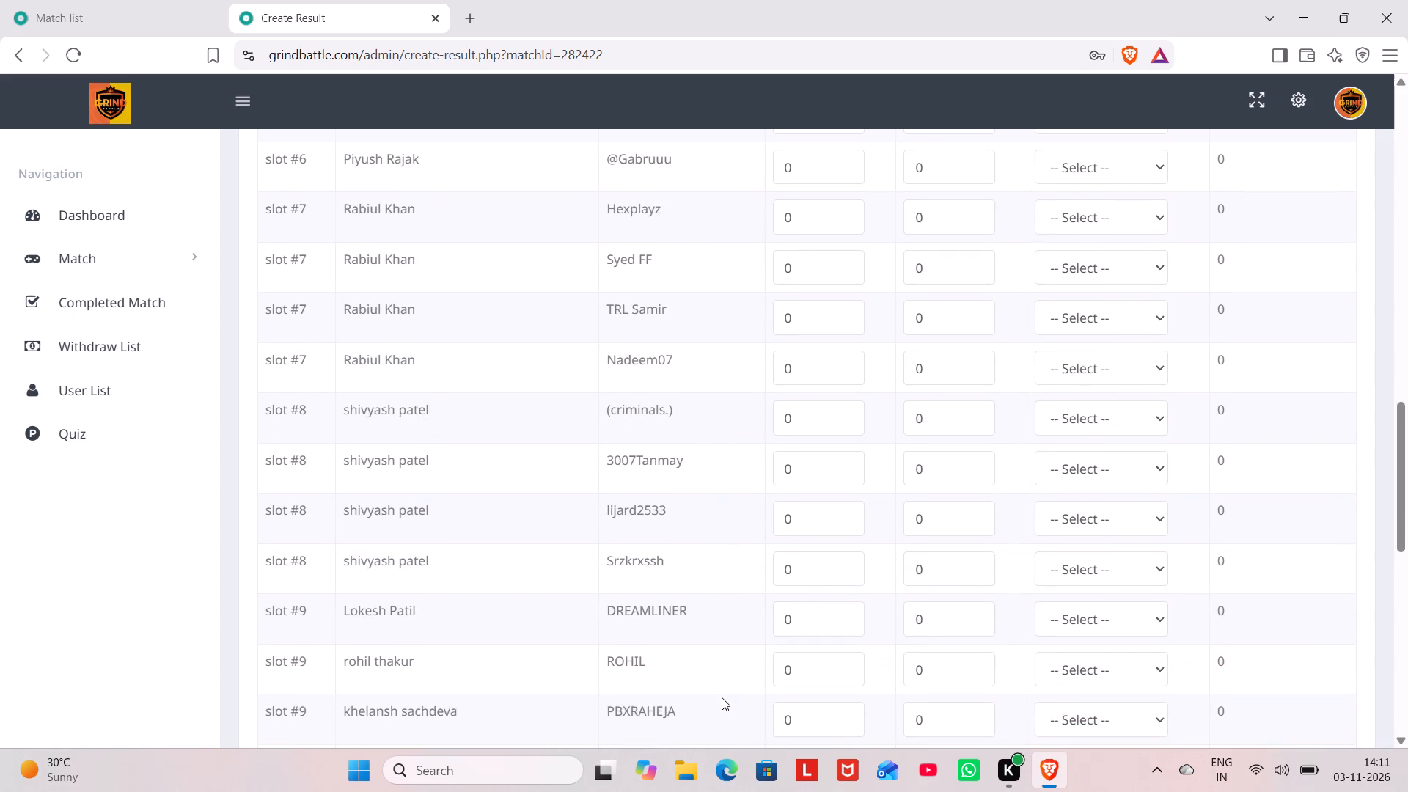
scroll(722, 697, down, 3)
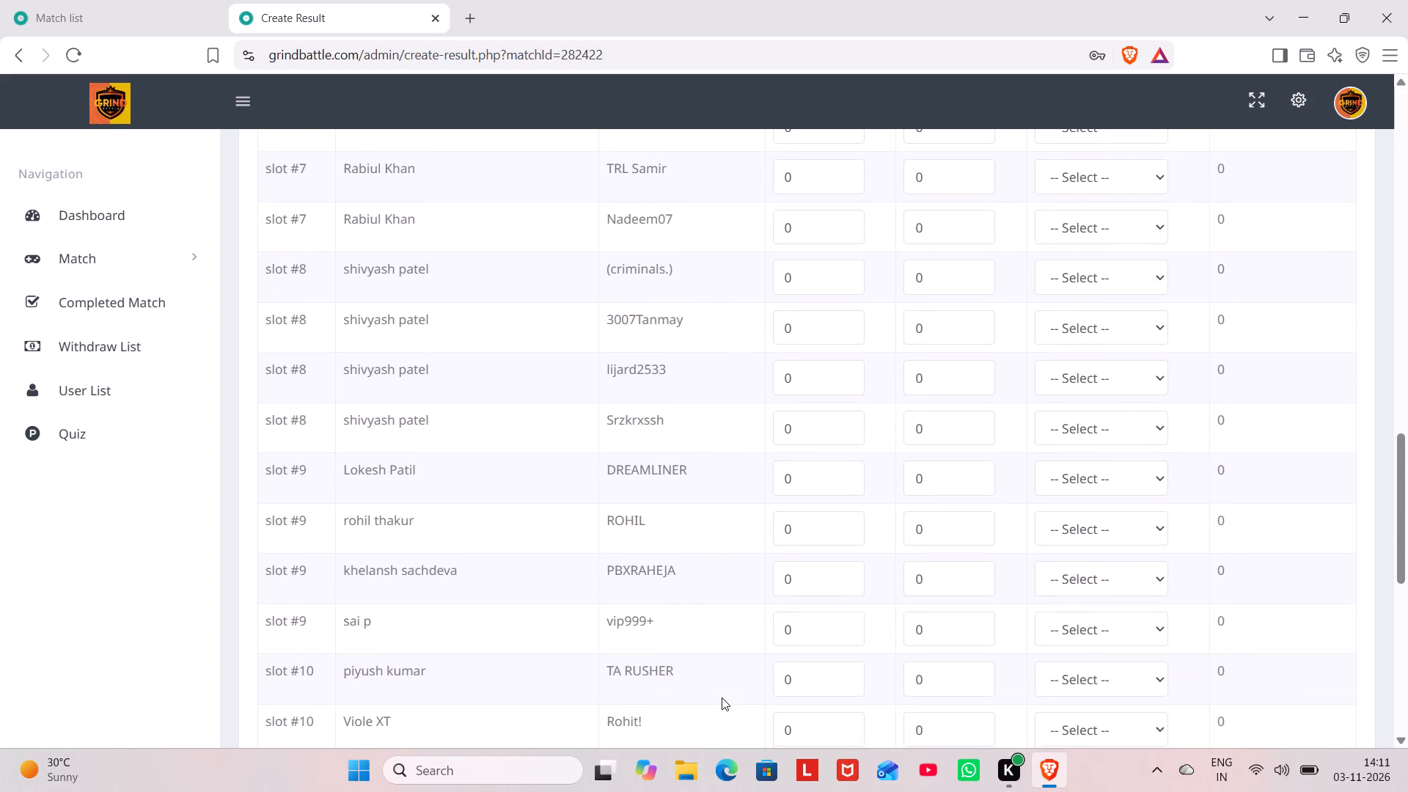
scroll(722, 697, down, 3)
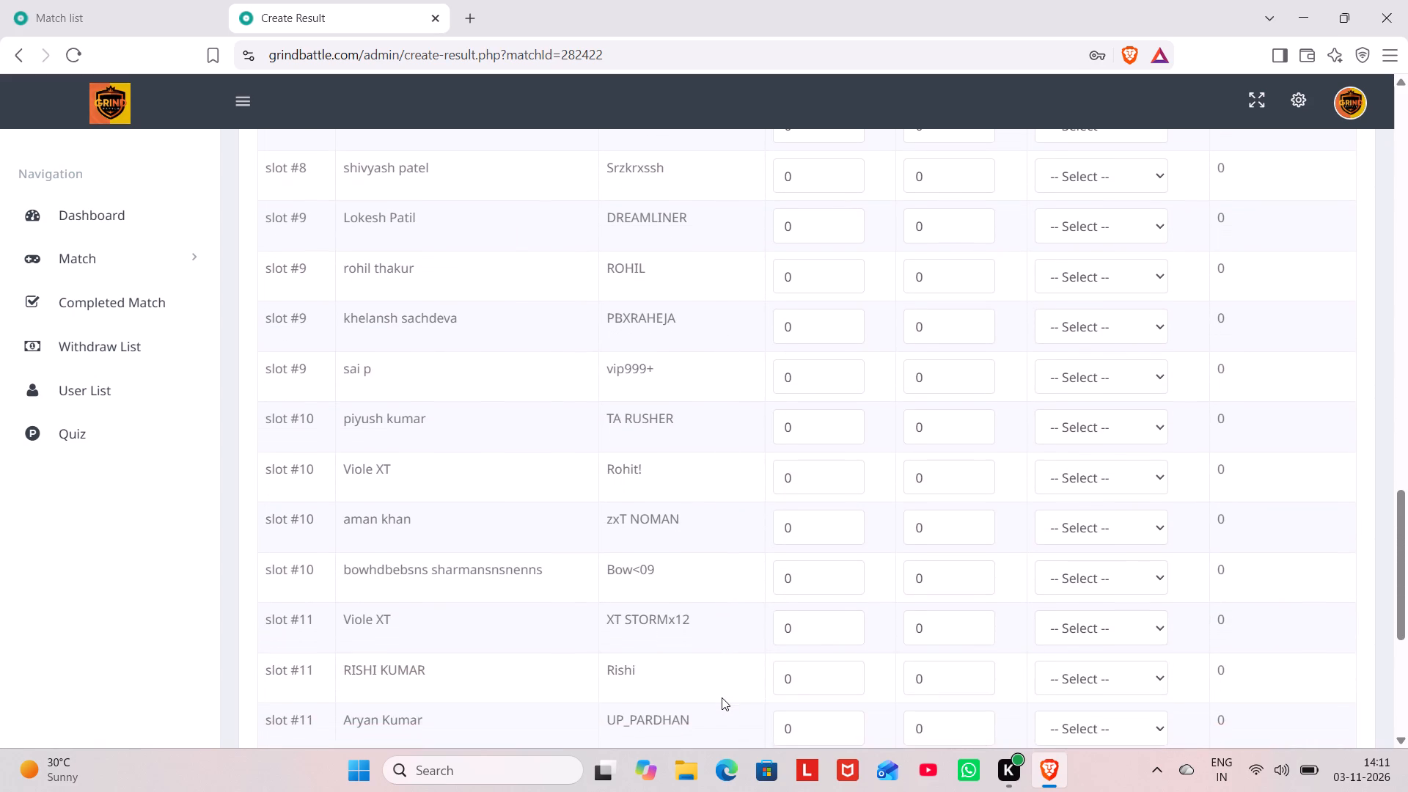
scroll(722, 697, down, 4)
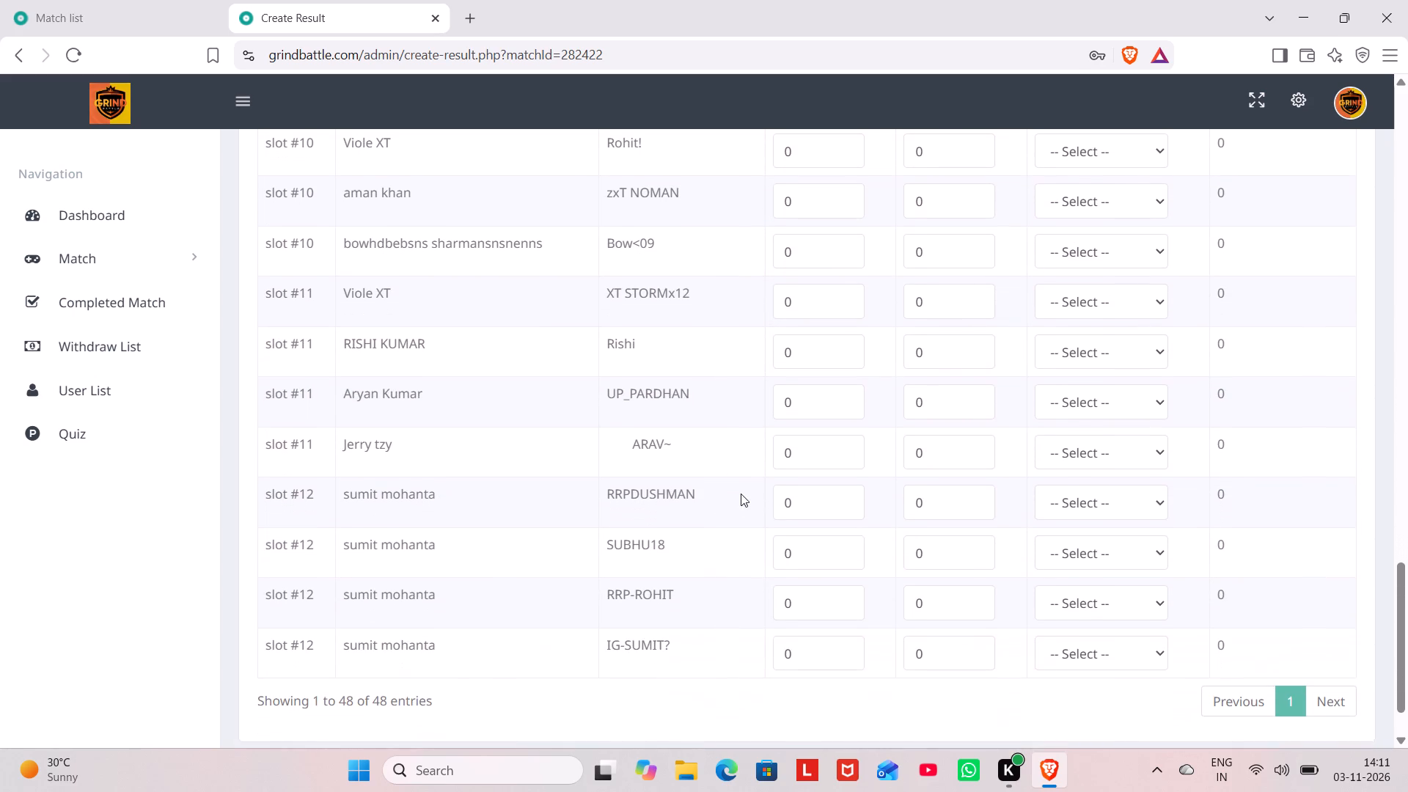
click(812, 507)
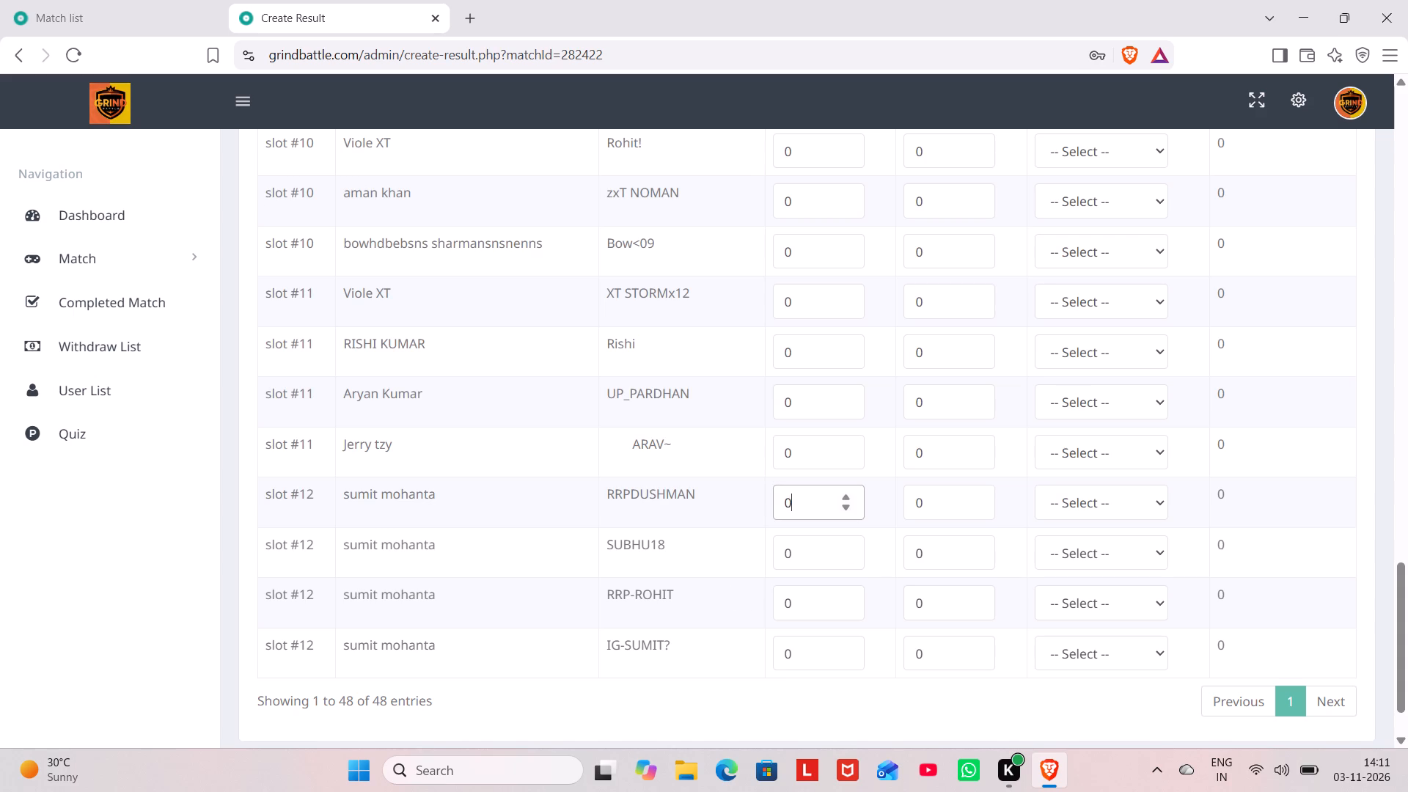
key(1)
key(Tab)
key(Tab)
key(Tab)
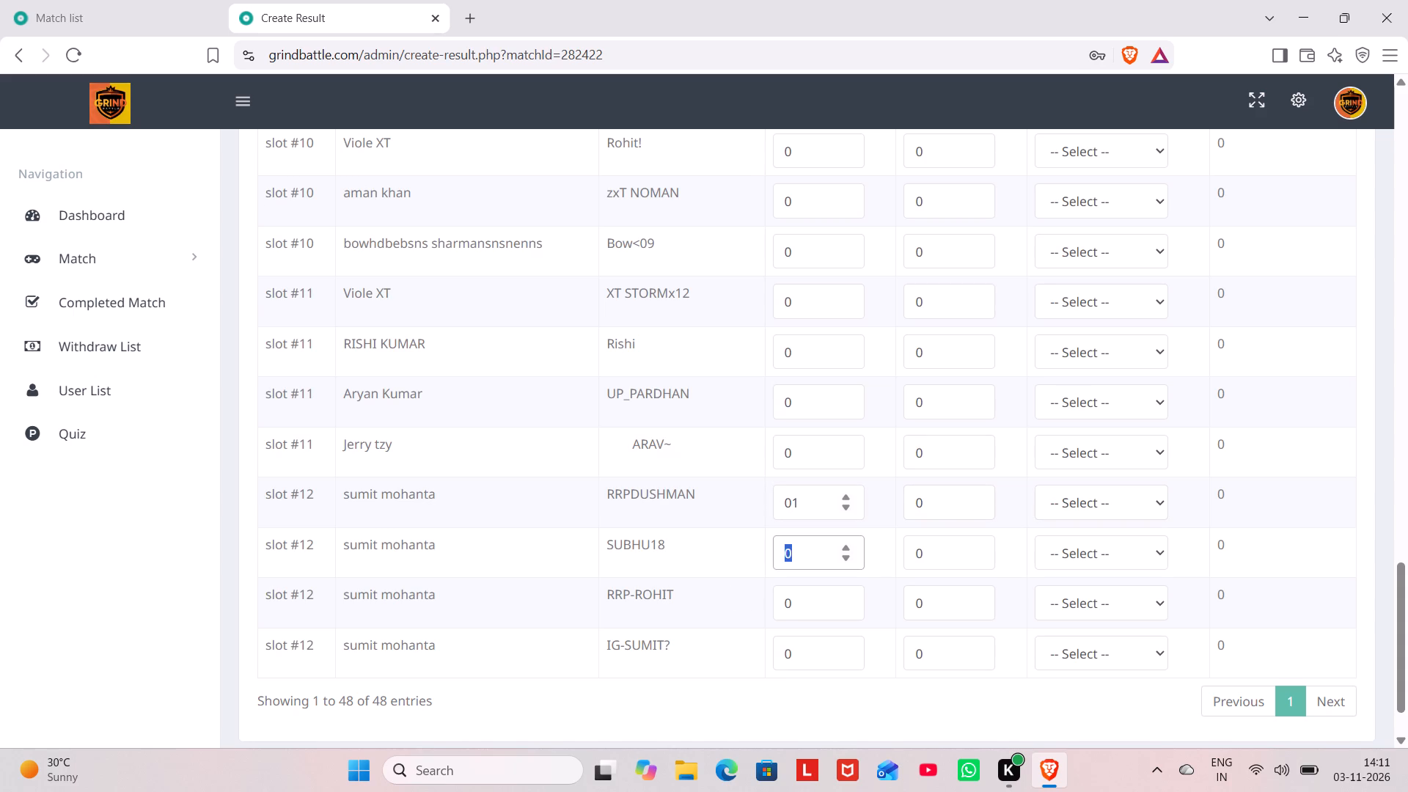
text(01)
key(Tab)
key(Tab)
key(Tab)
key(Tab)
key(Tab)
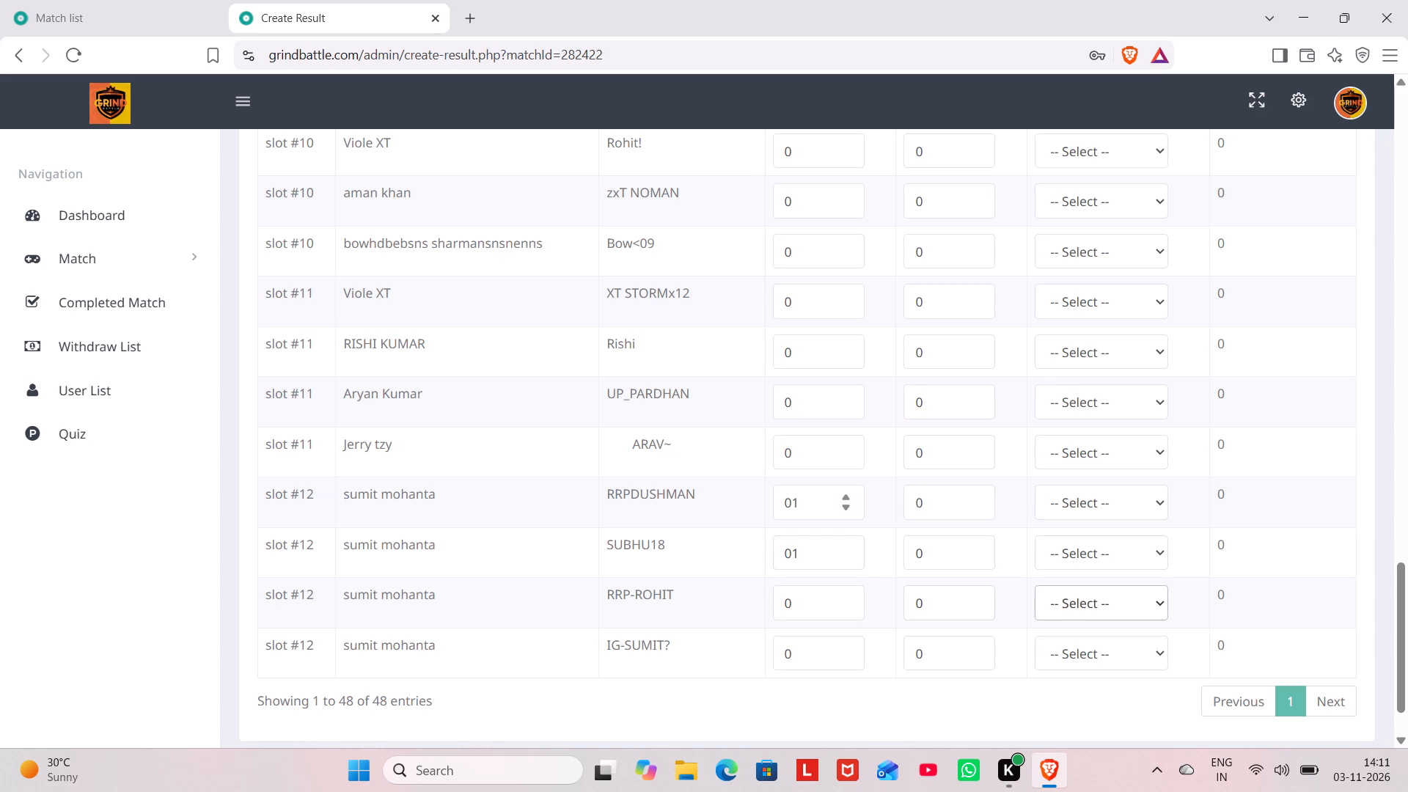
key(Tab)
text(01)
key(Tab)
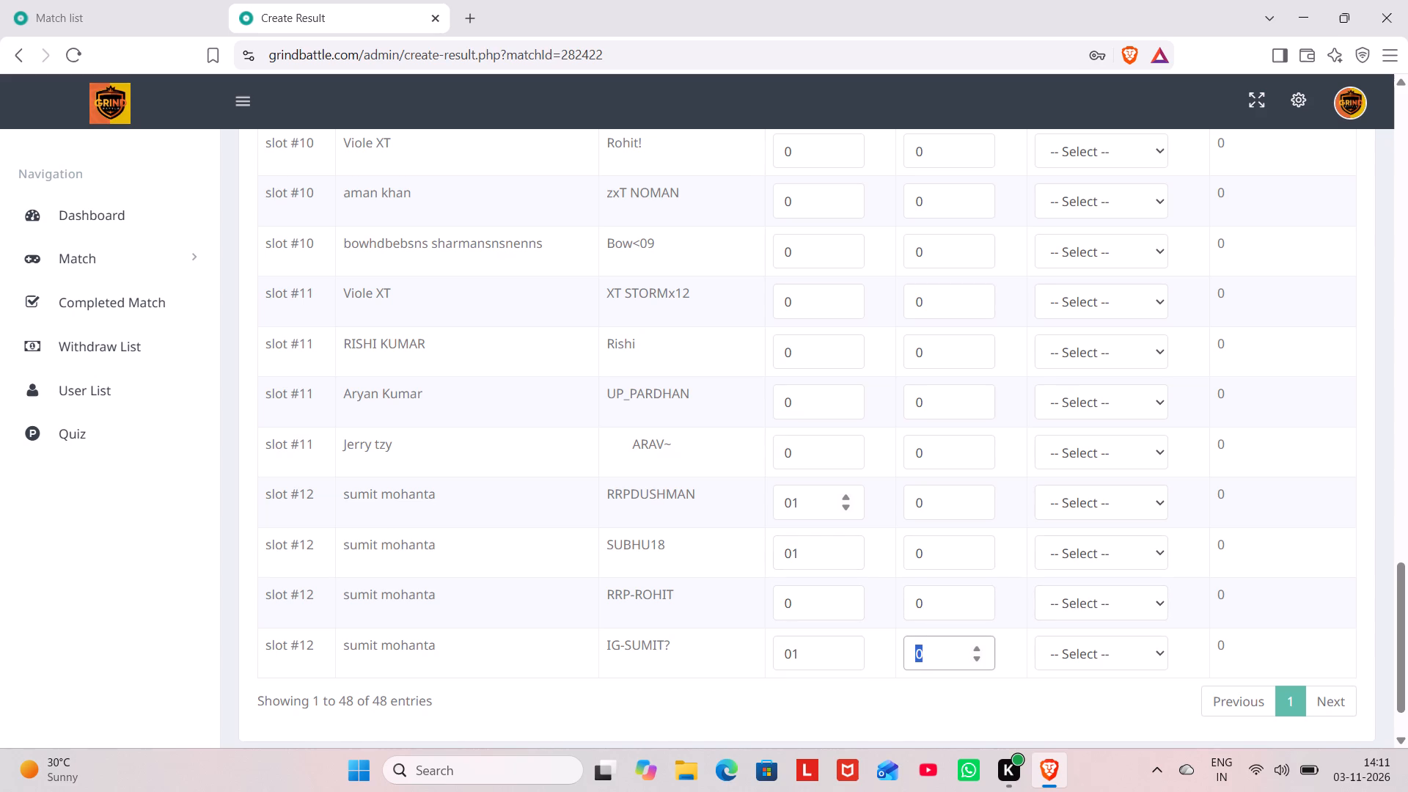
click(655, 488)
scroll(710, 410, up, 9)
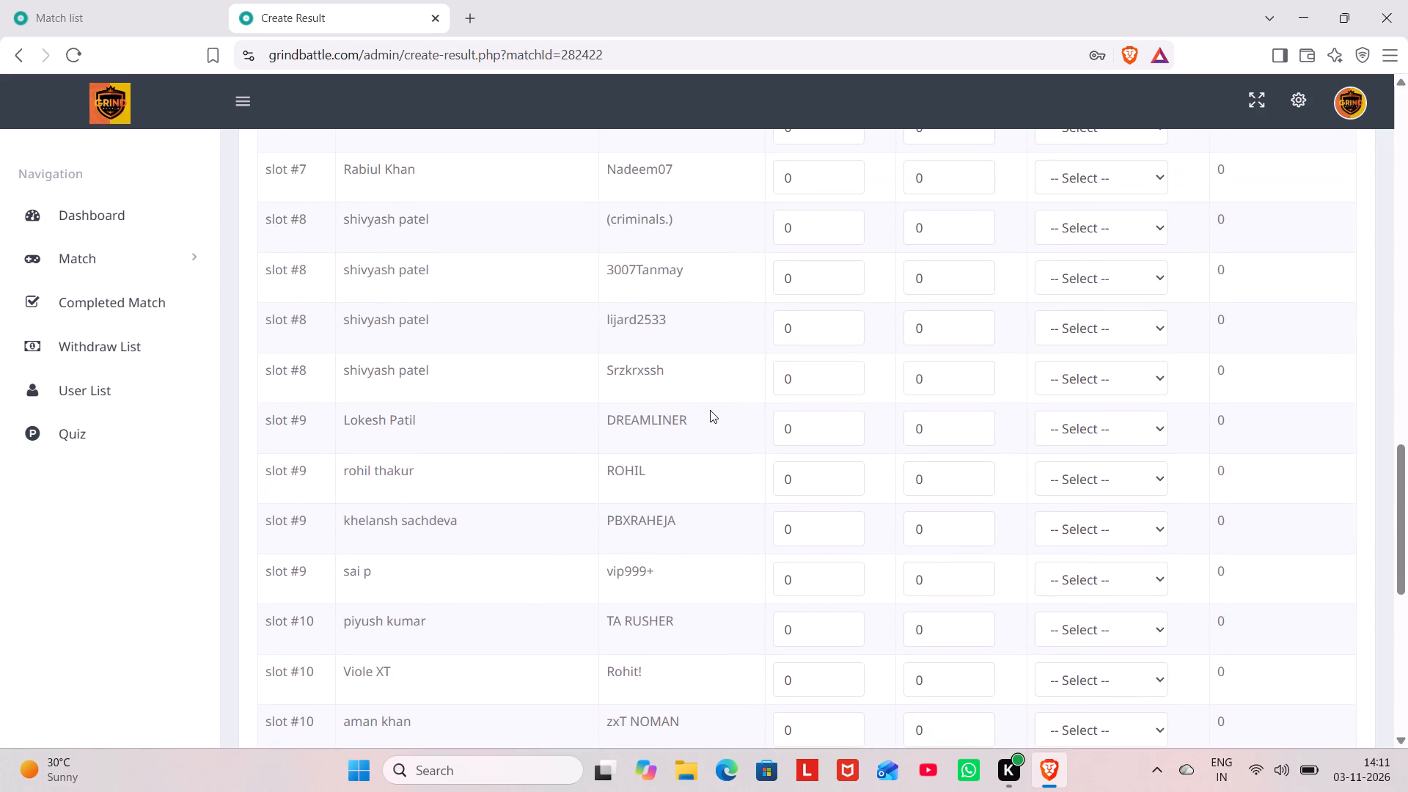
scroll(710, 410, up, 5)
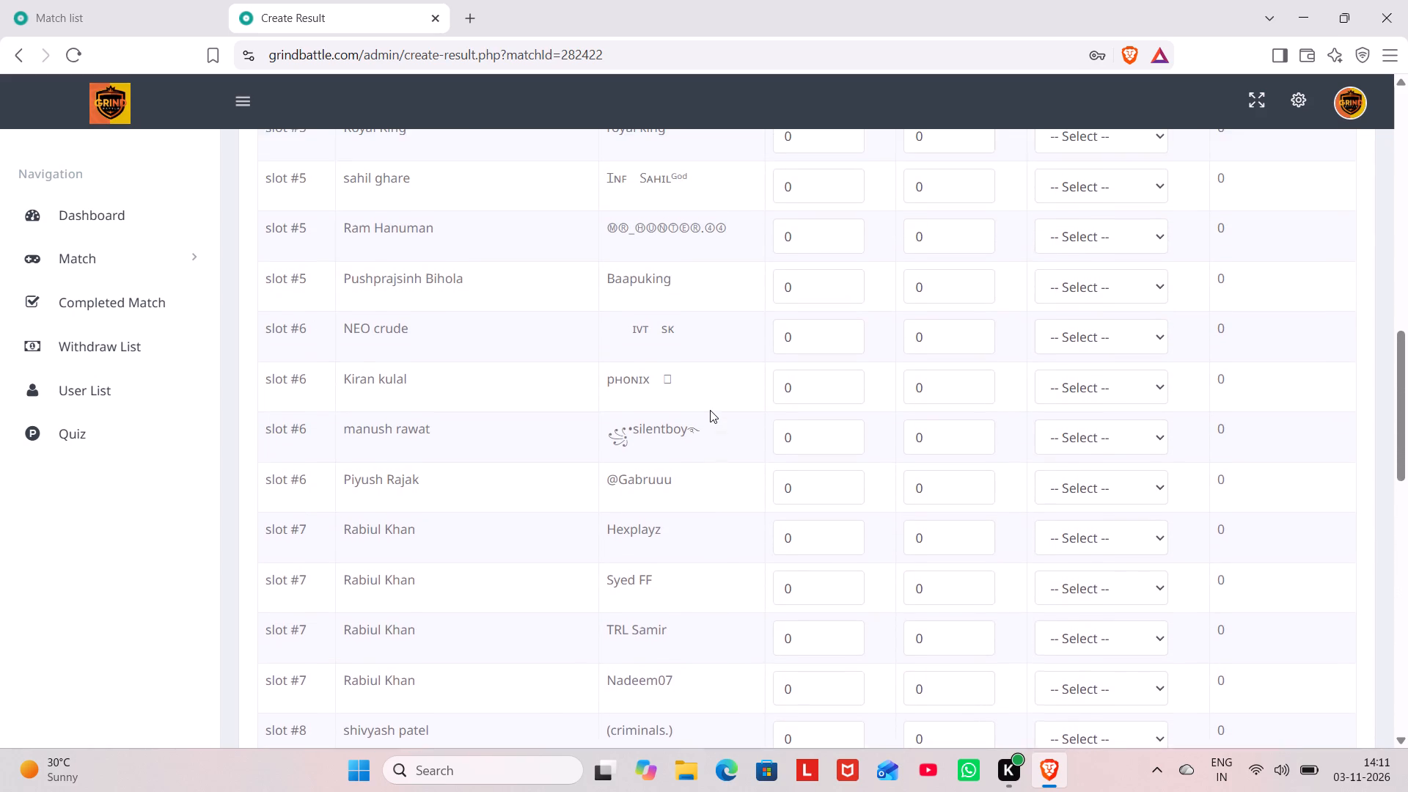
scroll(710, 410, up, 6)
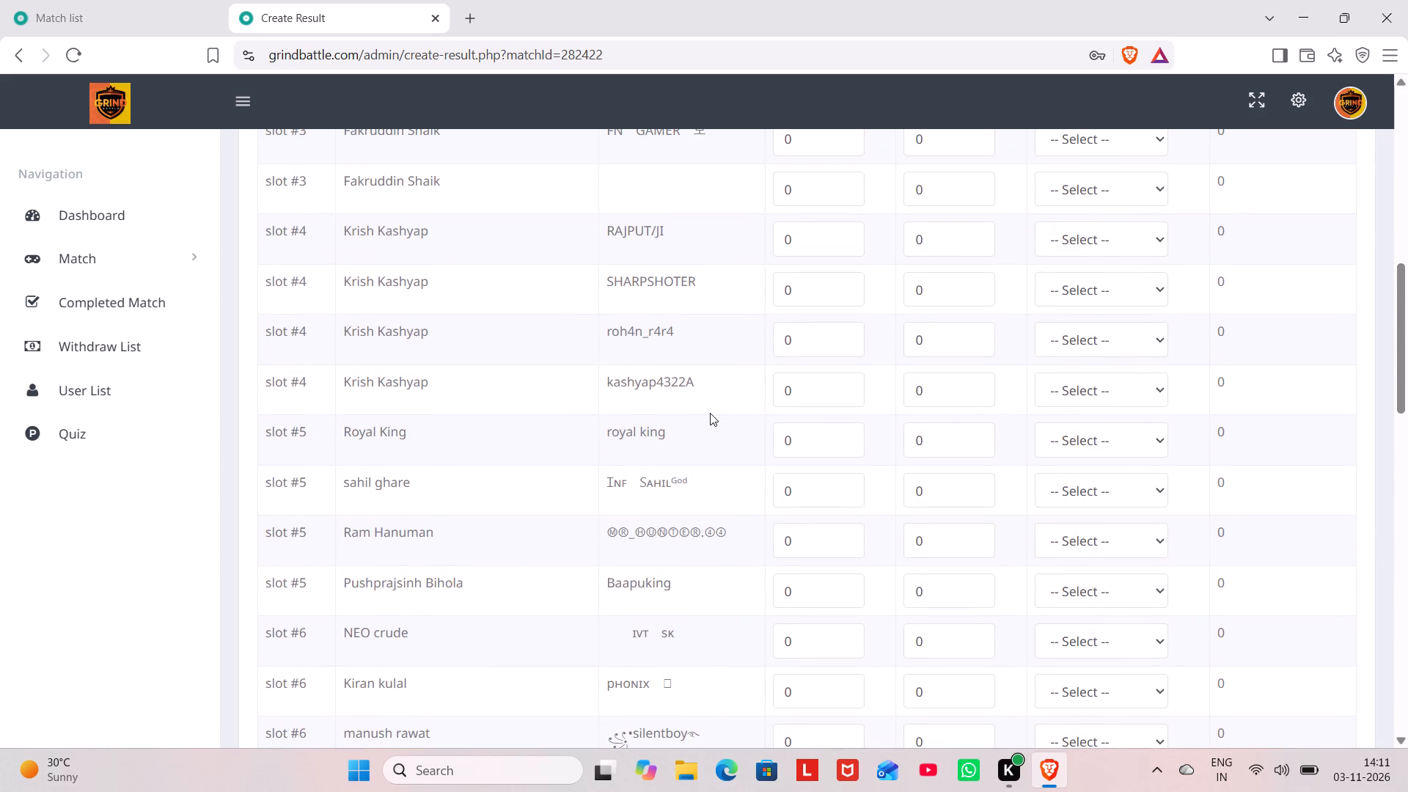
scroll(708, 429, up, 2)
click(806, 516)
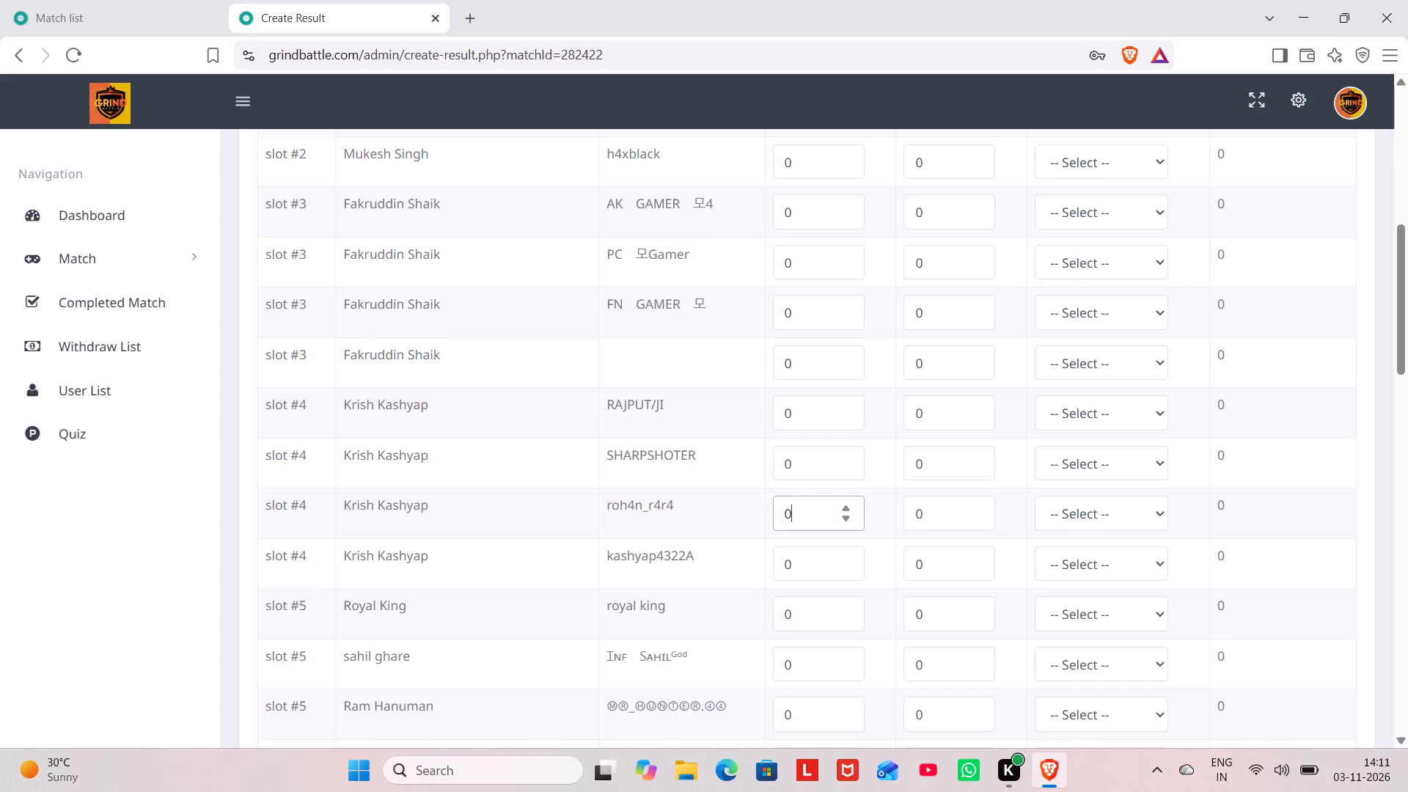
key(1)
key(Tab)
click(632, 505)
scroll(716, 498, down, 6)
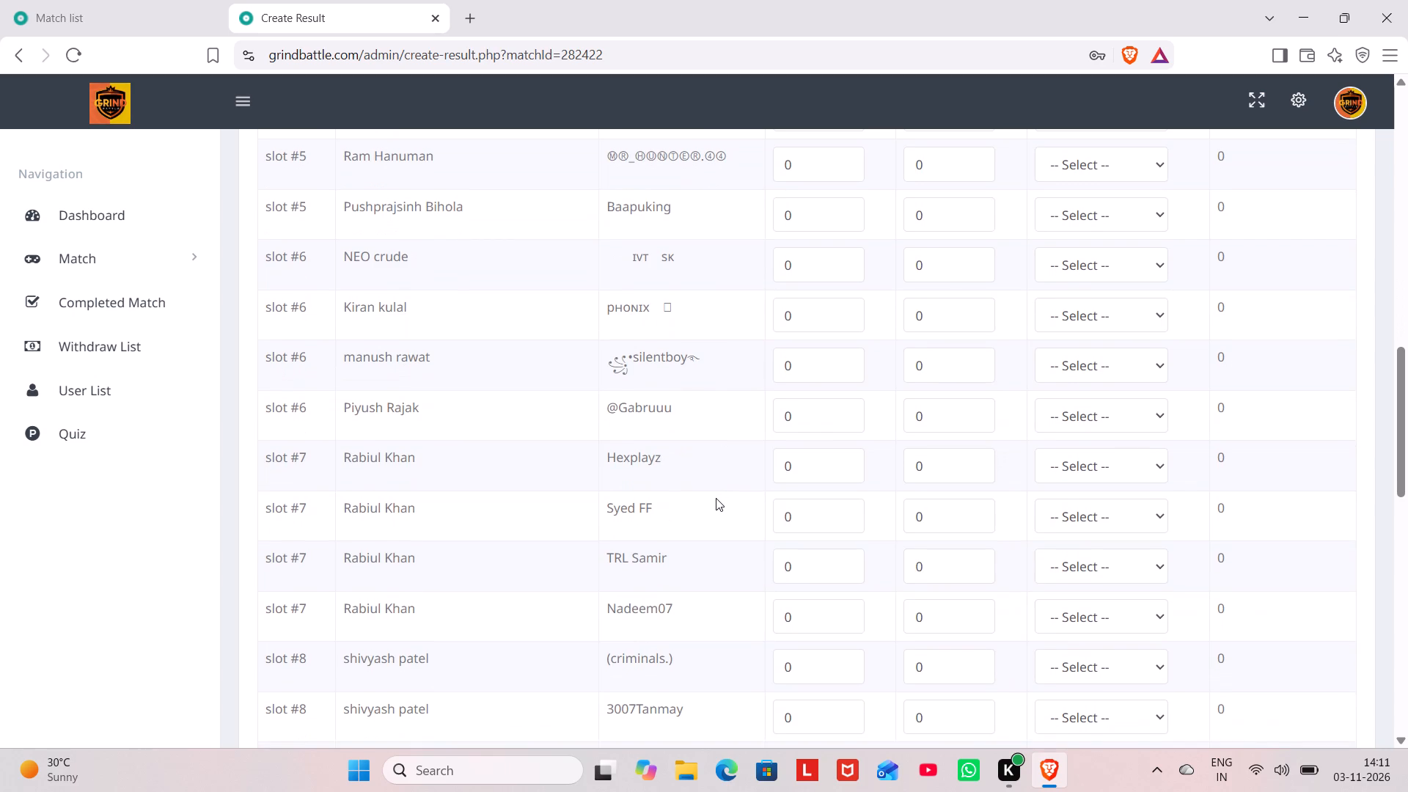
scroll(716, 498, down, 1)
click(799, 440)
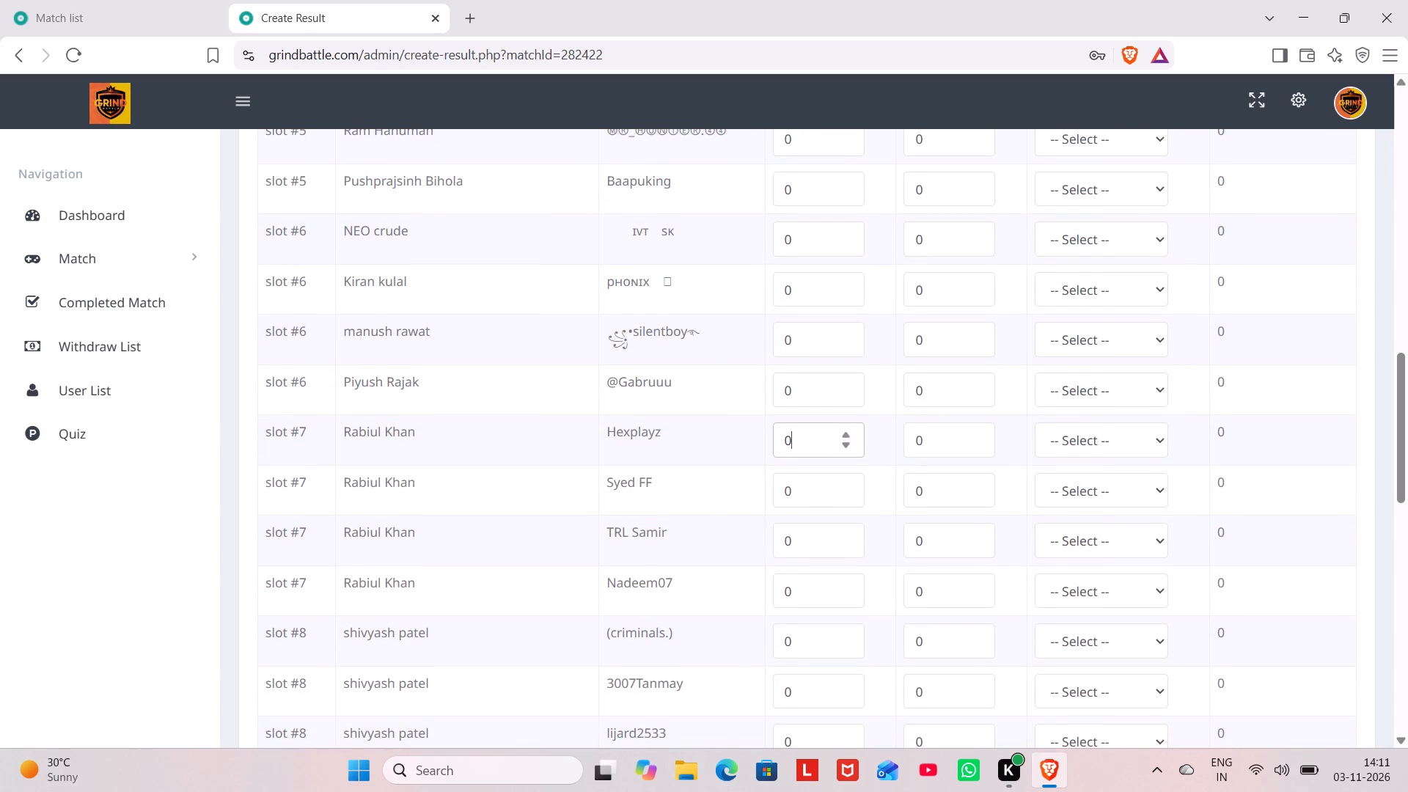
key(1)
key(Tab)
key(Tab)
key(Tab)
key(Tab)
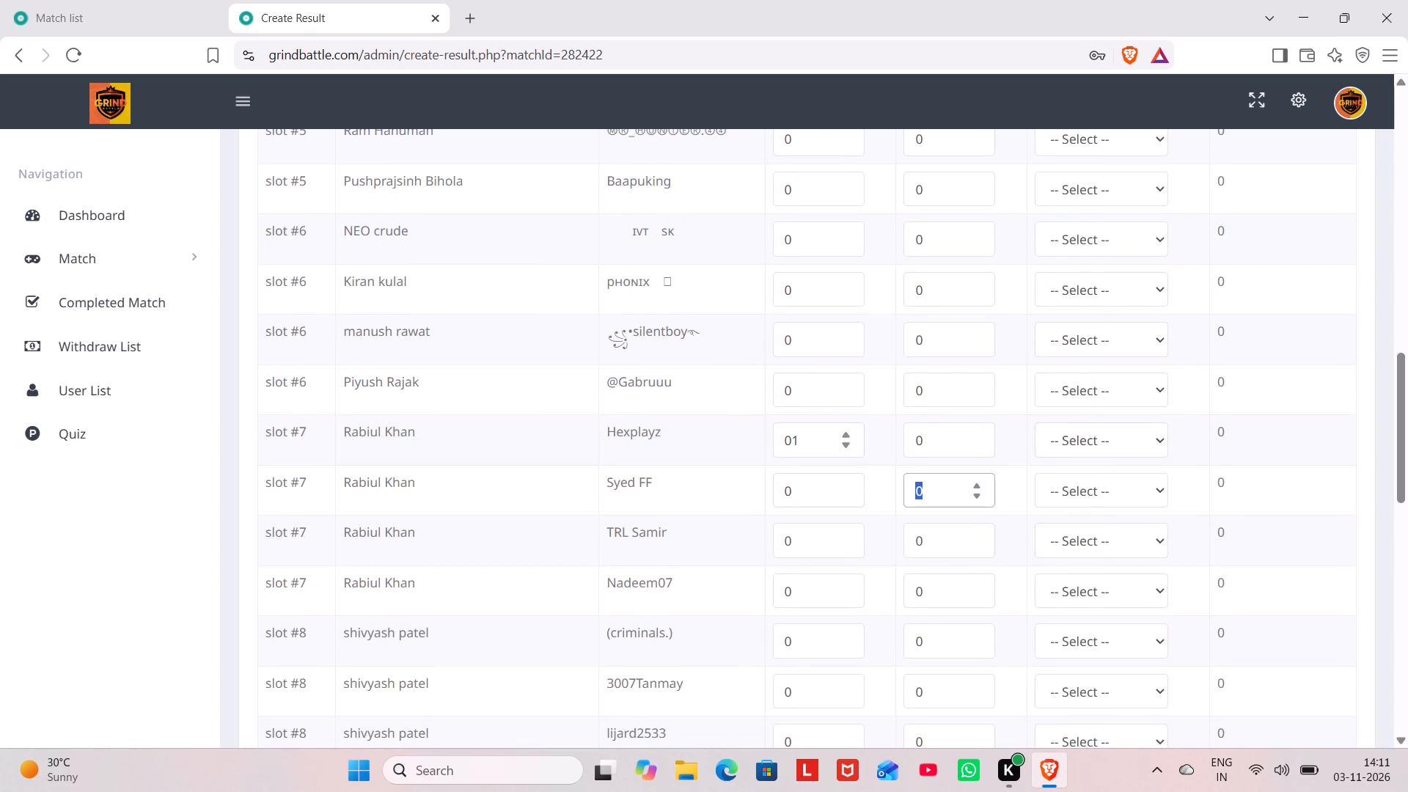
key(shift+Tab)
text(01)
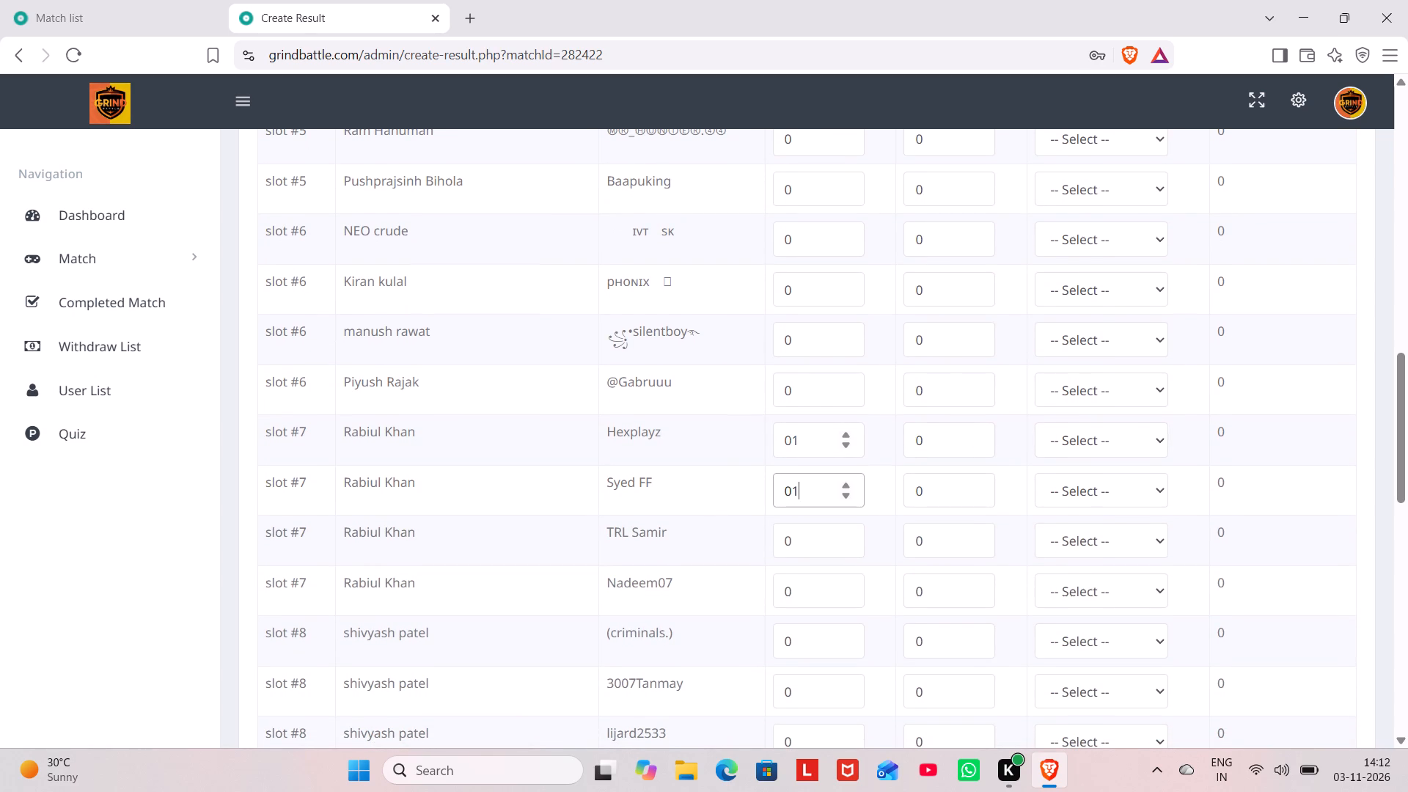
key(Tab)
key(Tab)
key(Tab)
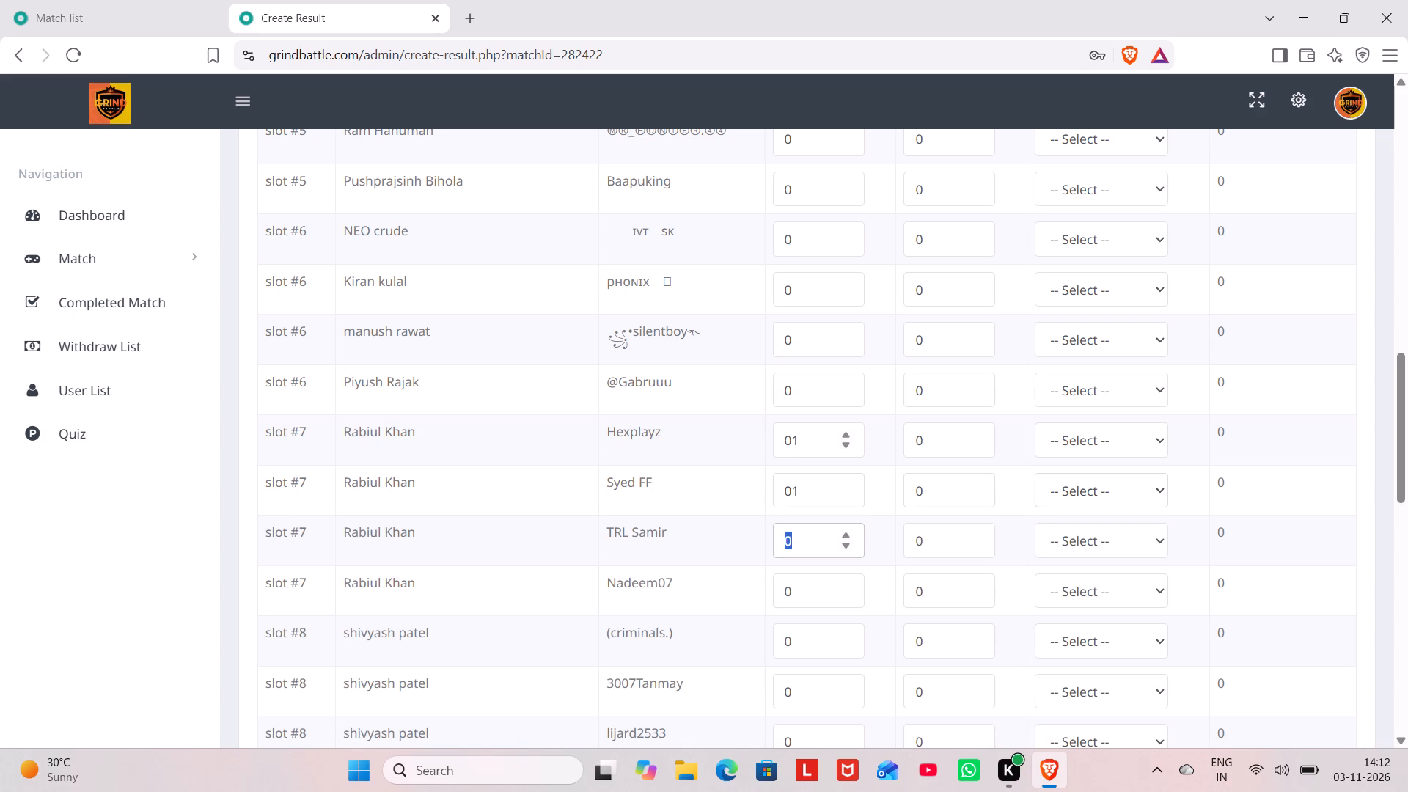
key(Tab)
key(Tab)
key(Tab)
text(01)
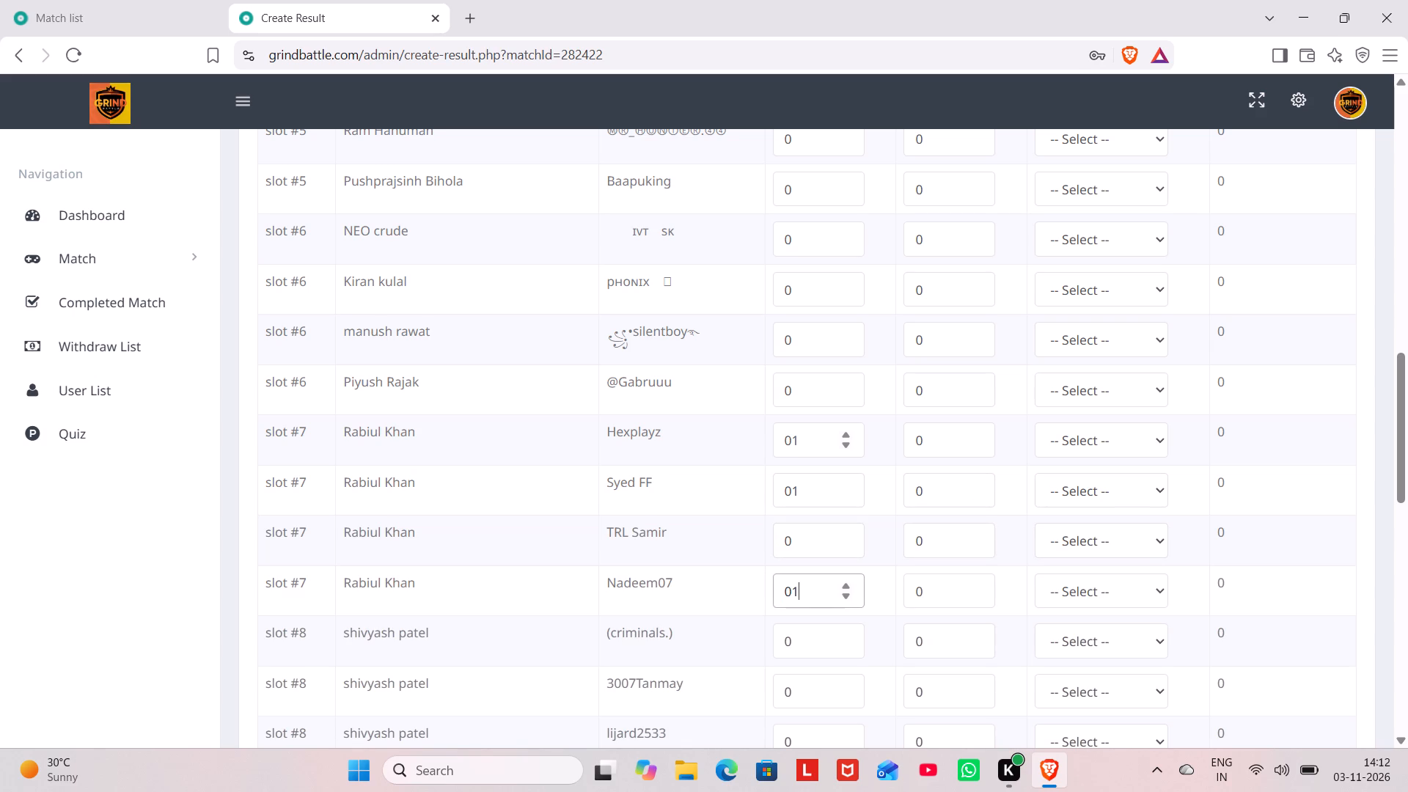
key(Tab)
click(714, 441)
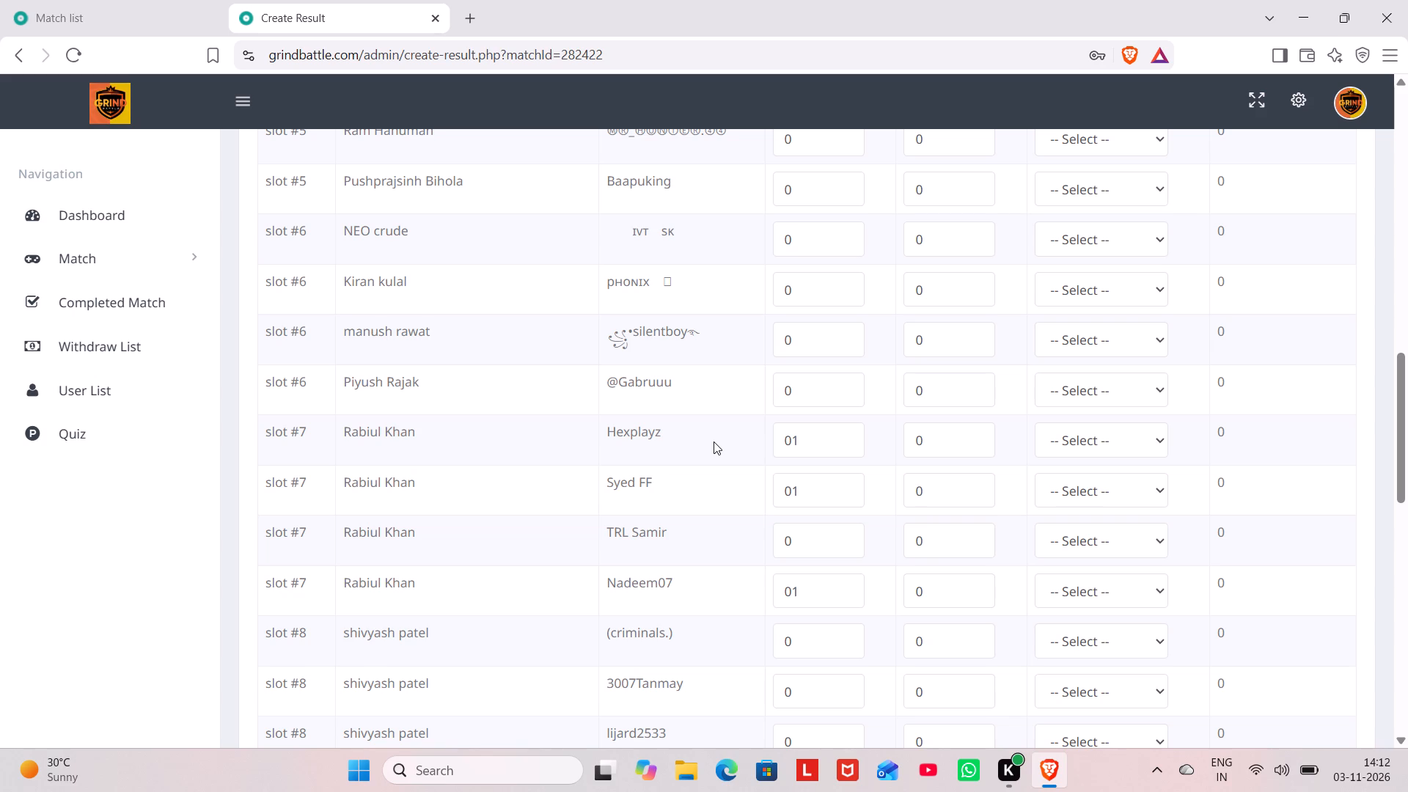
scroll(769, 580, down, 2)
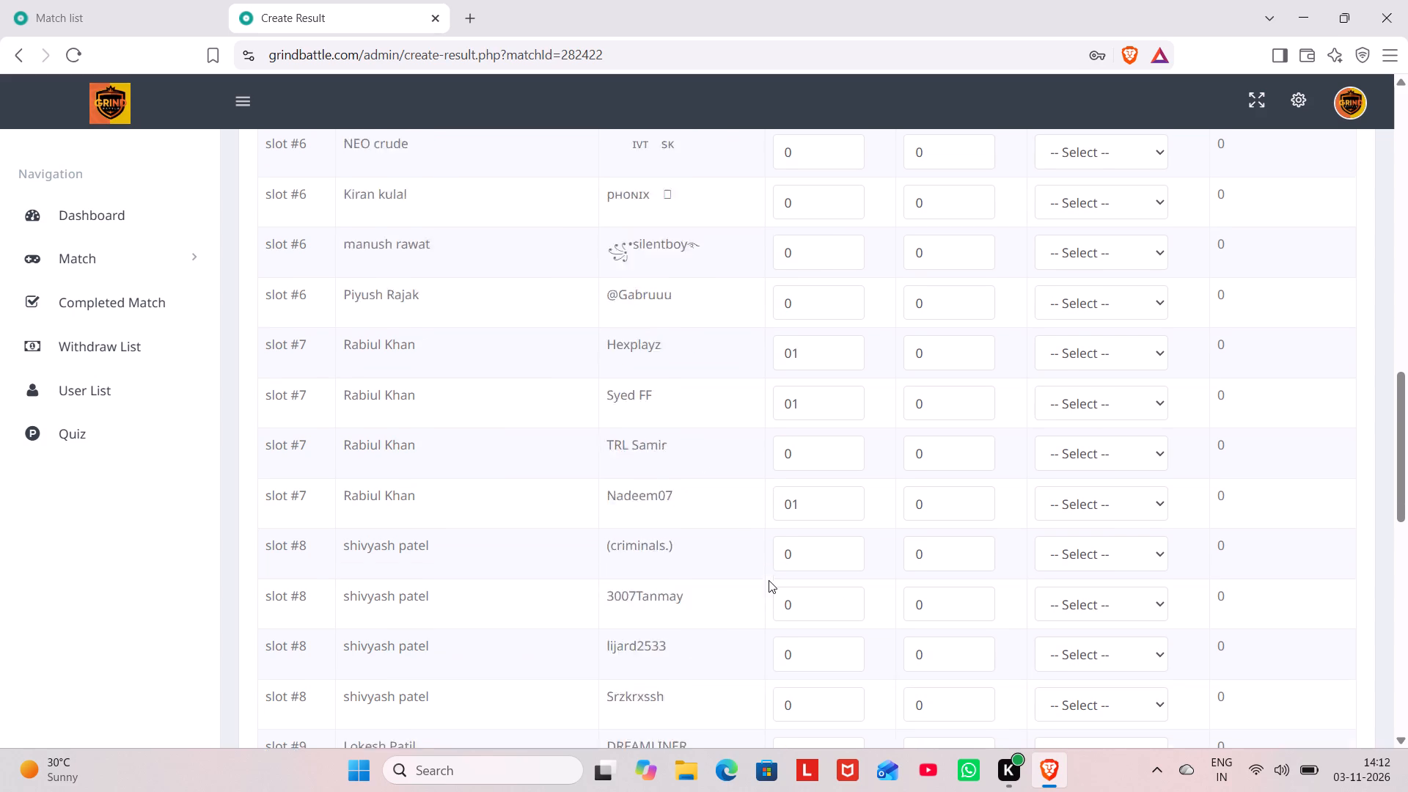
scroll(769, 580, down, 5)
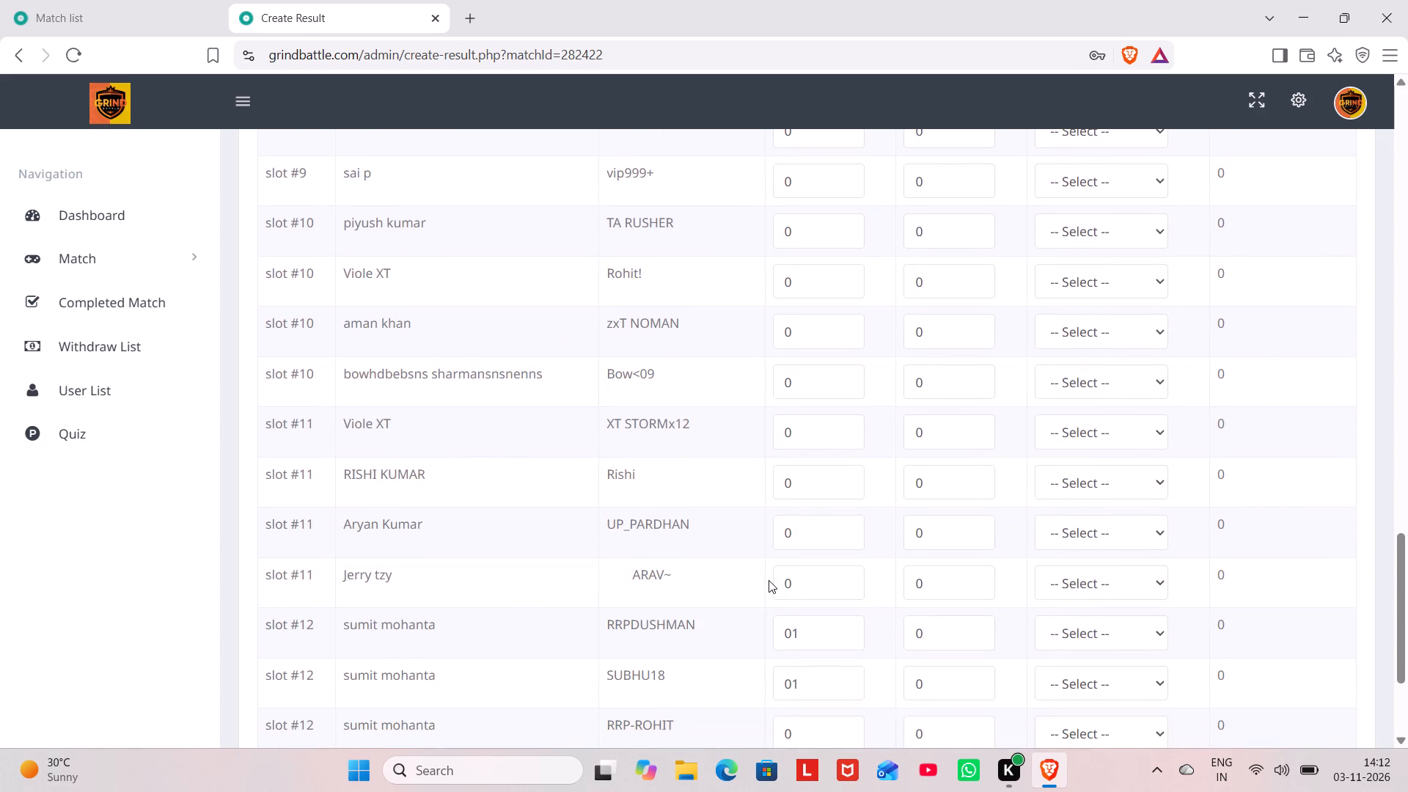
scroll(769, 580, down, 4)
scroll(769, 580, up, 1)
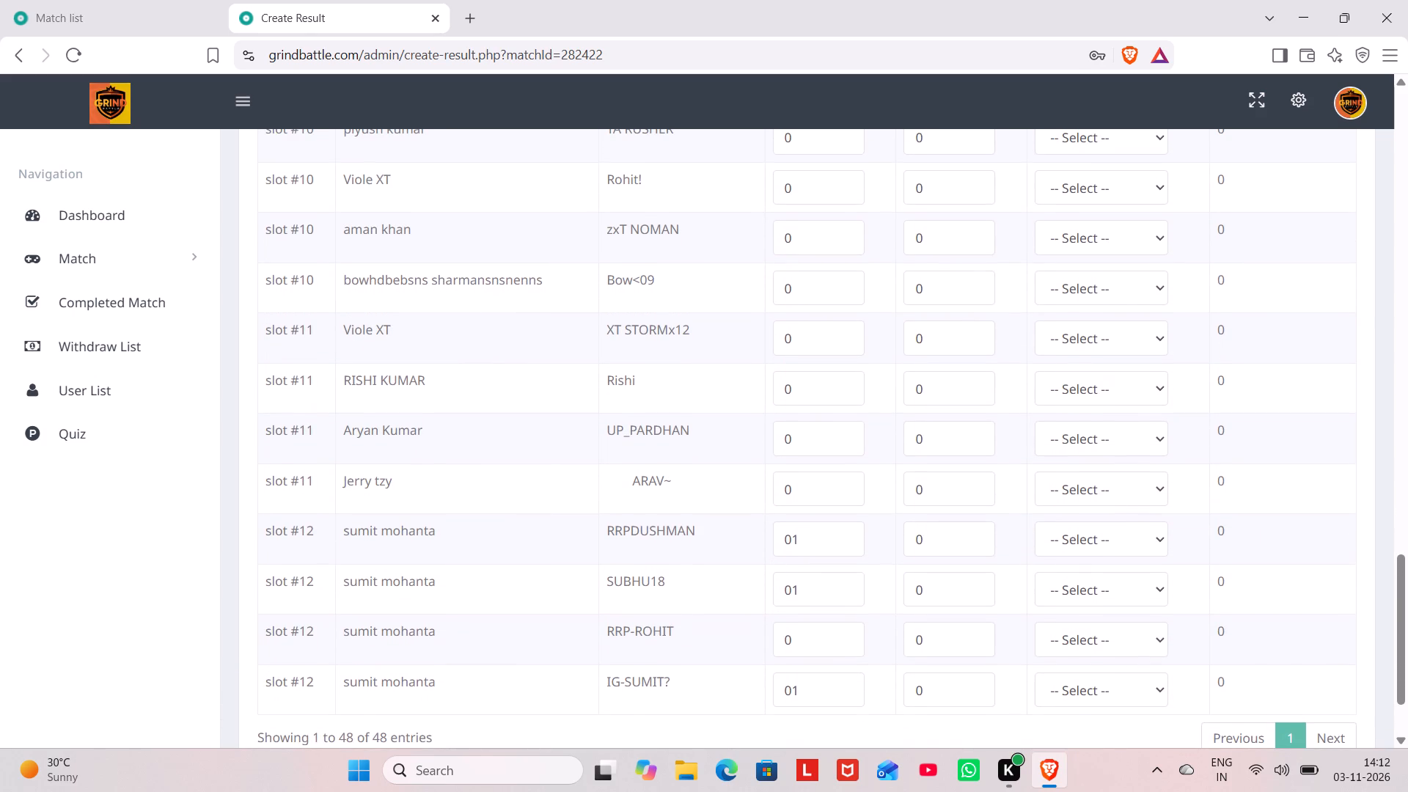
click(806, 506)
key(2)
key(Tab)
Set the total kills of slot #1 player DEBOJIT to 3.
scroll(686, 503, up, 5)
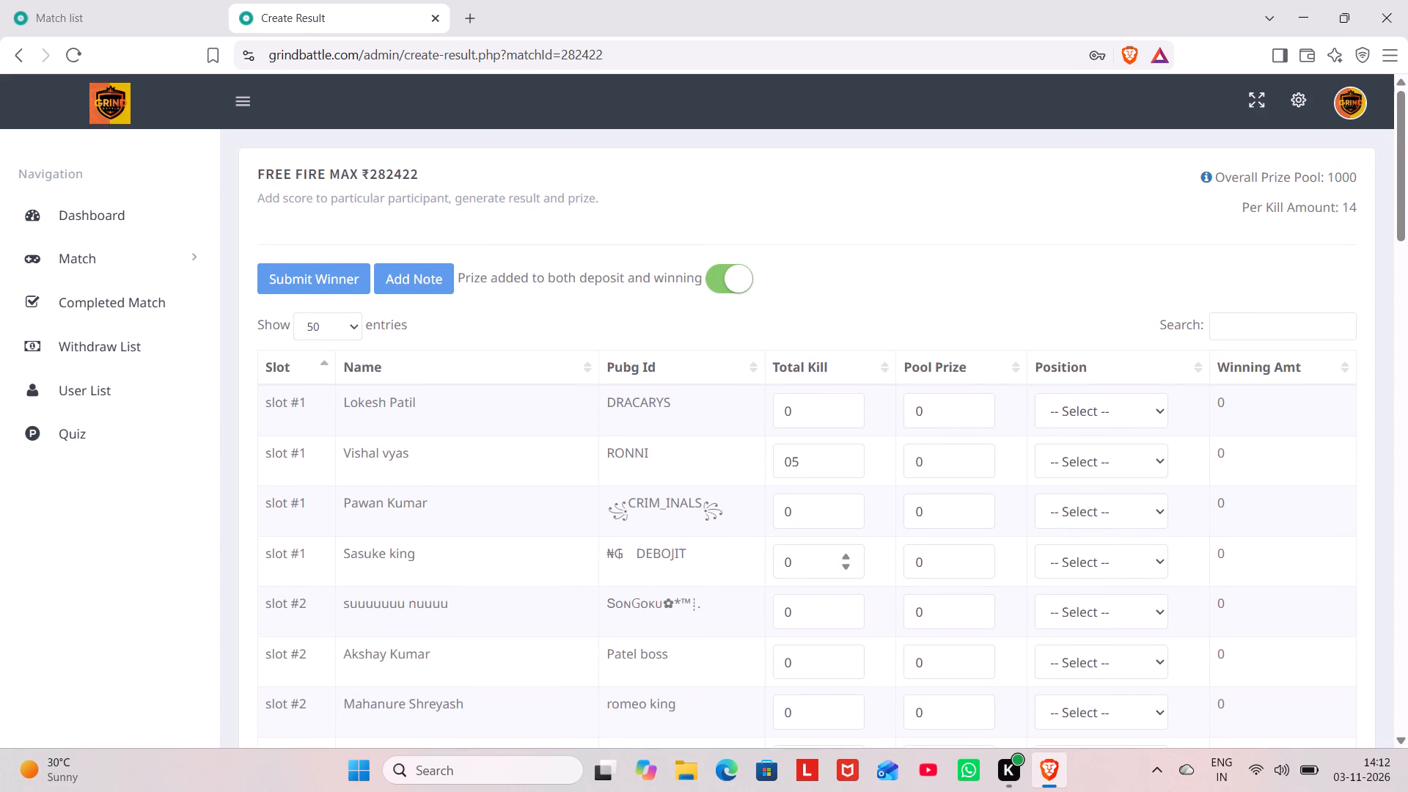
click(806, 571)
key(3)
key(Tab)
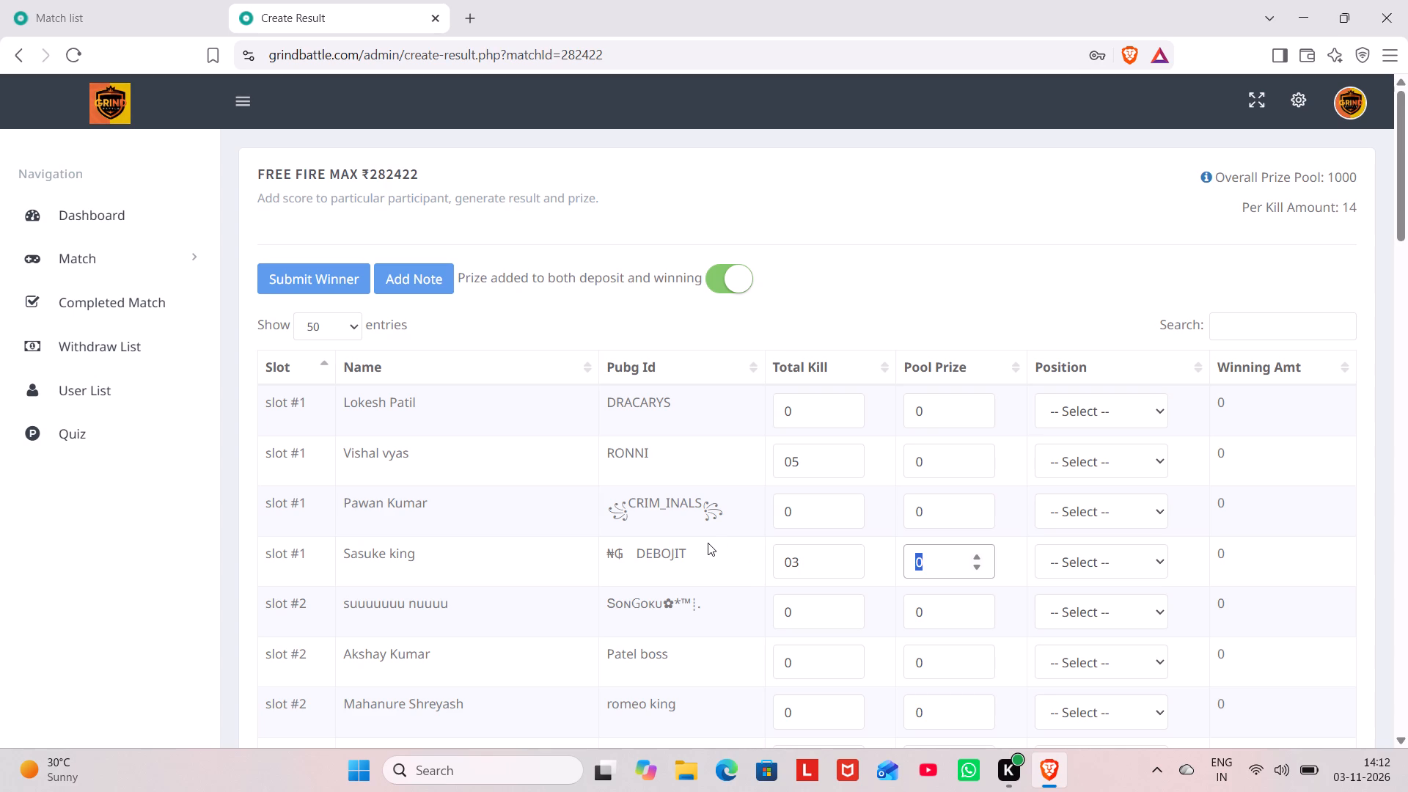
click(707, 585)
scroll(707, 585, down, 3)
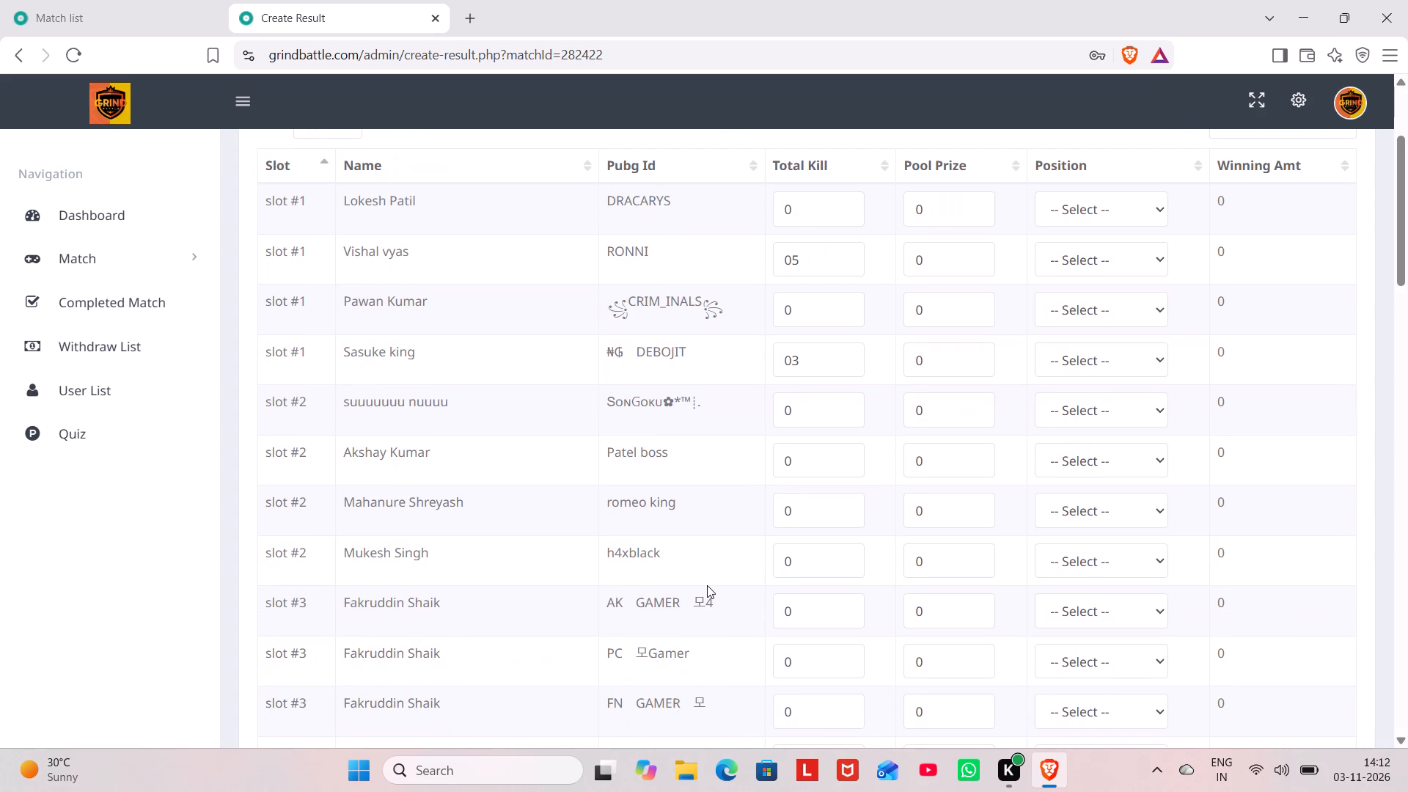
scroll(707, 585, down, 6)
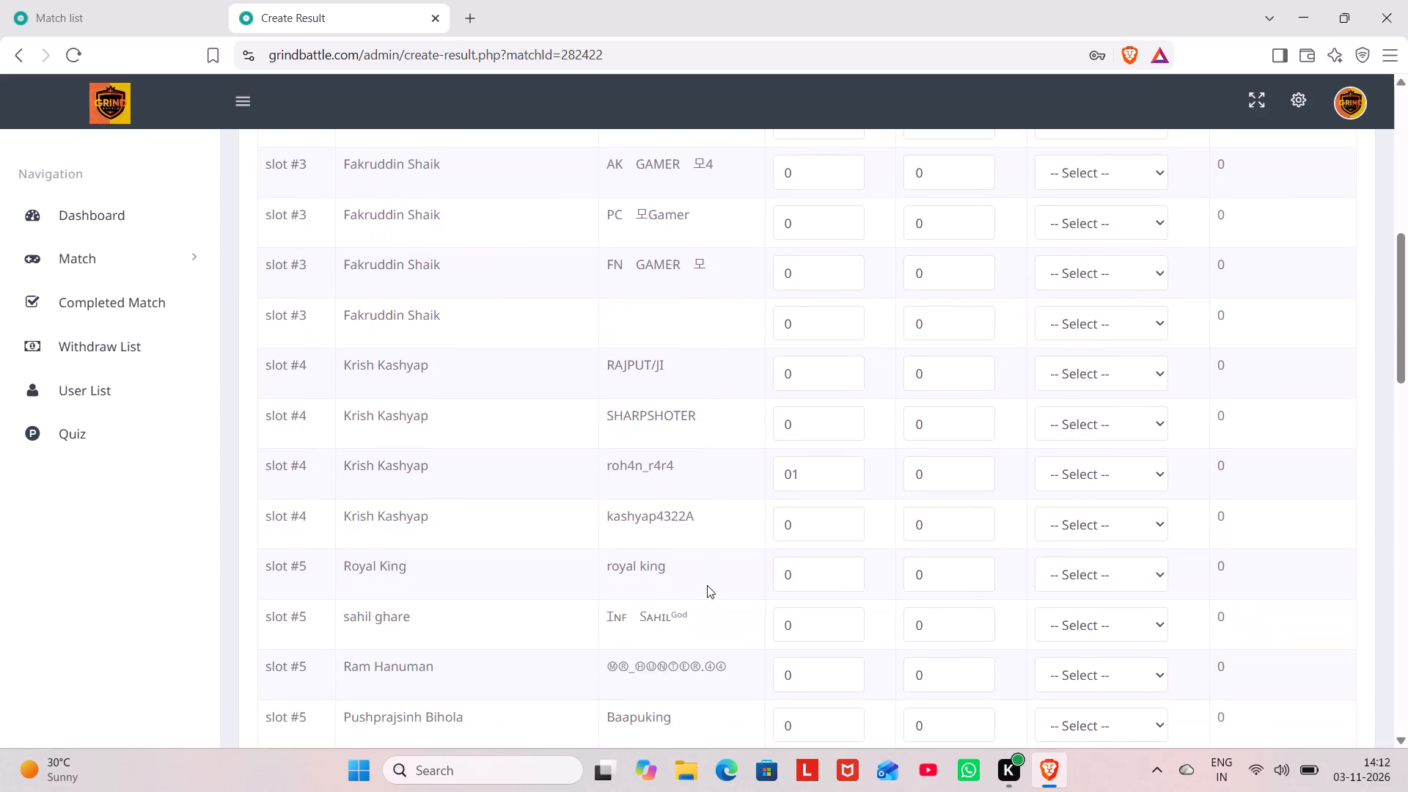
scroll(707, 585, down, 3)
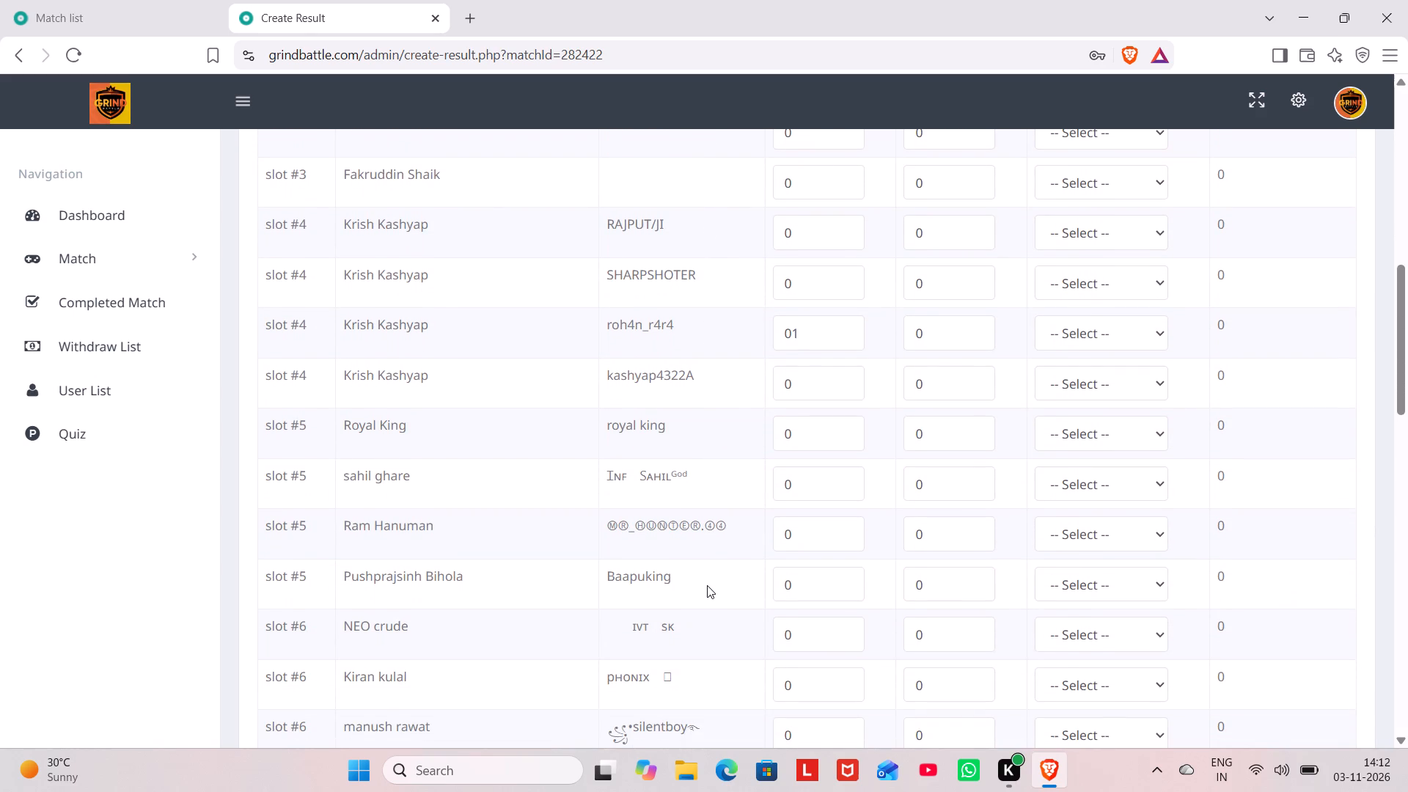
scroll(707, 585, down, 3)
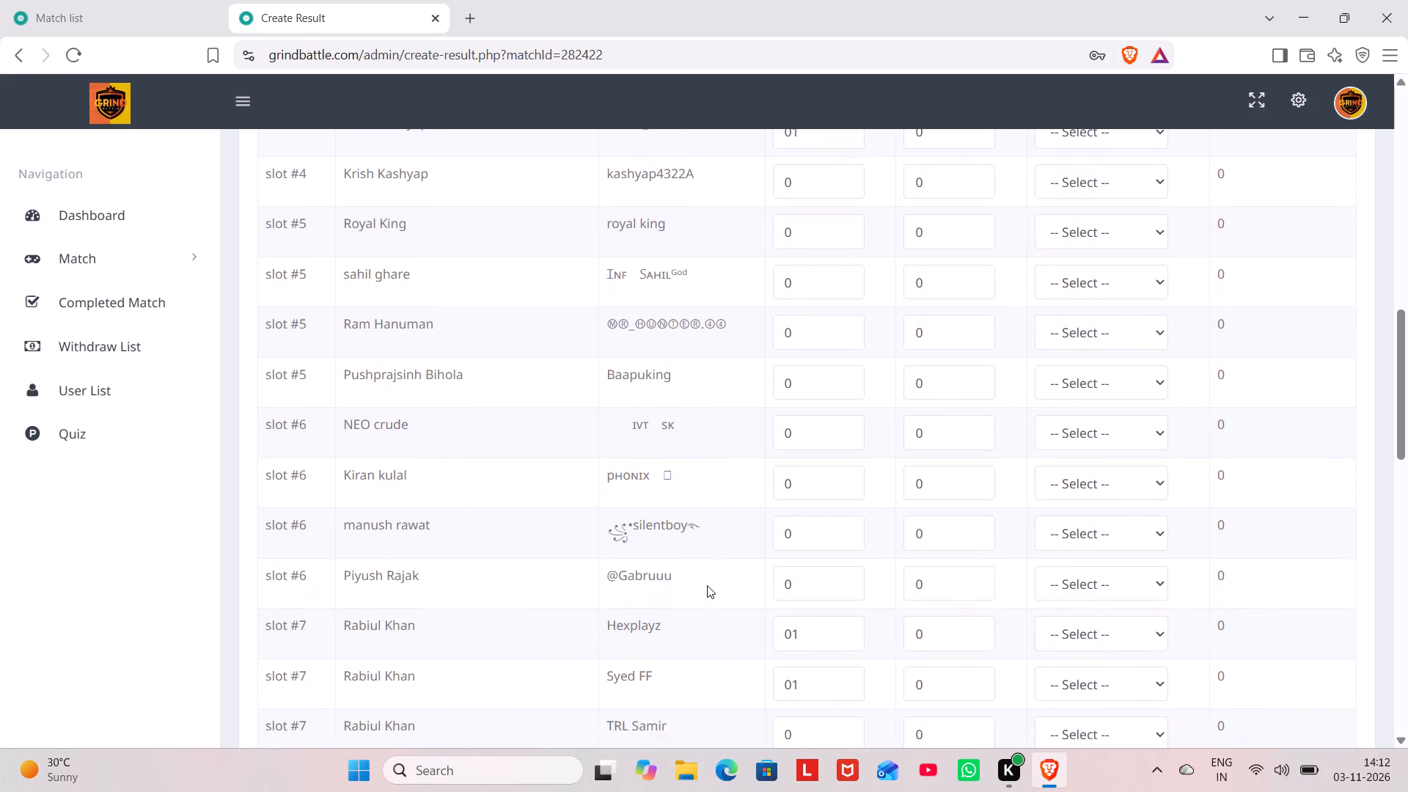
scroll(707, 585, down, 4)
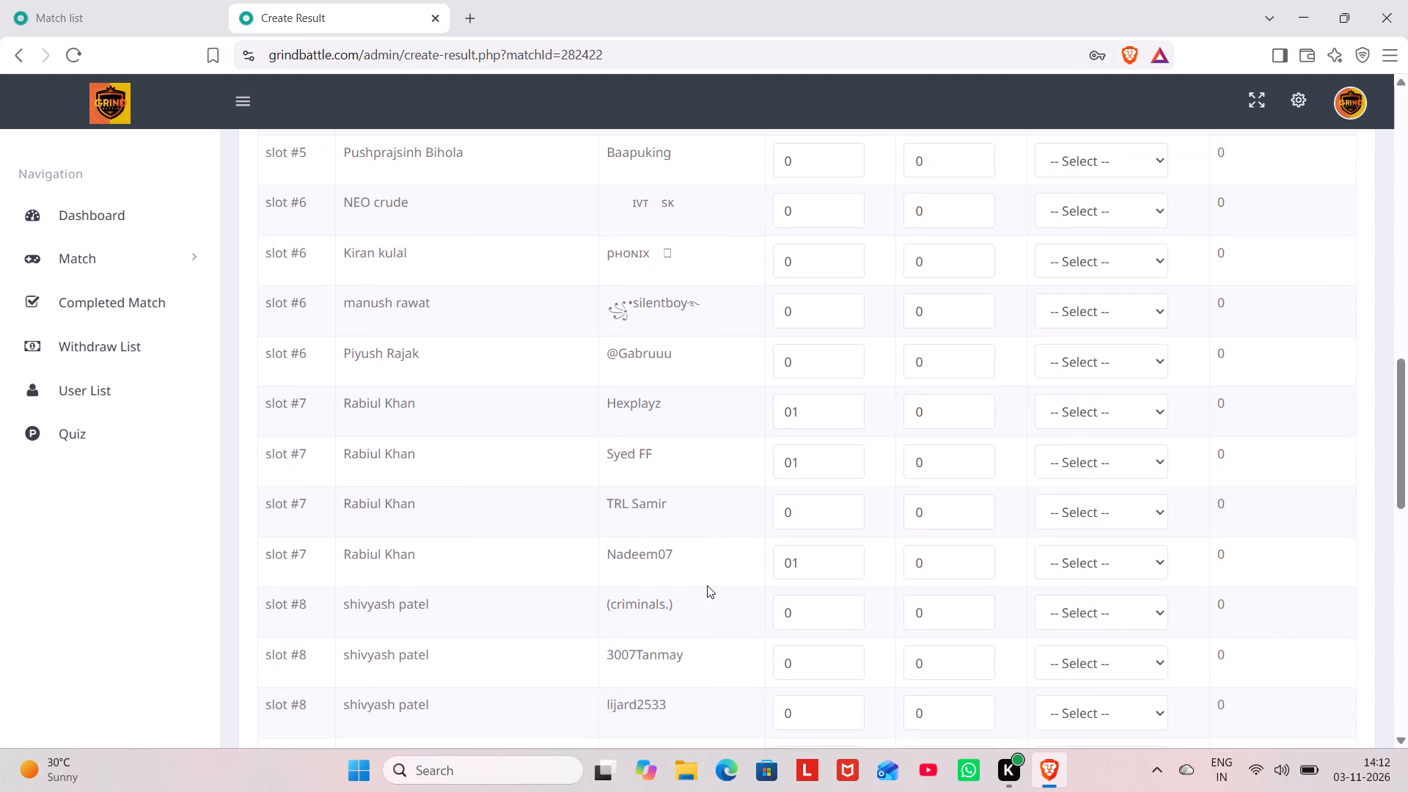
scroll(707, 585, down, 2)
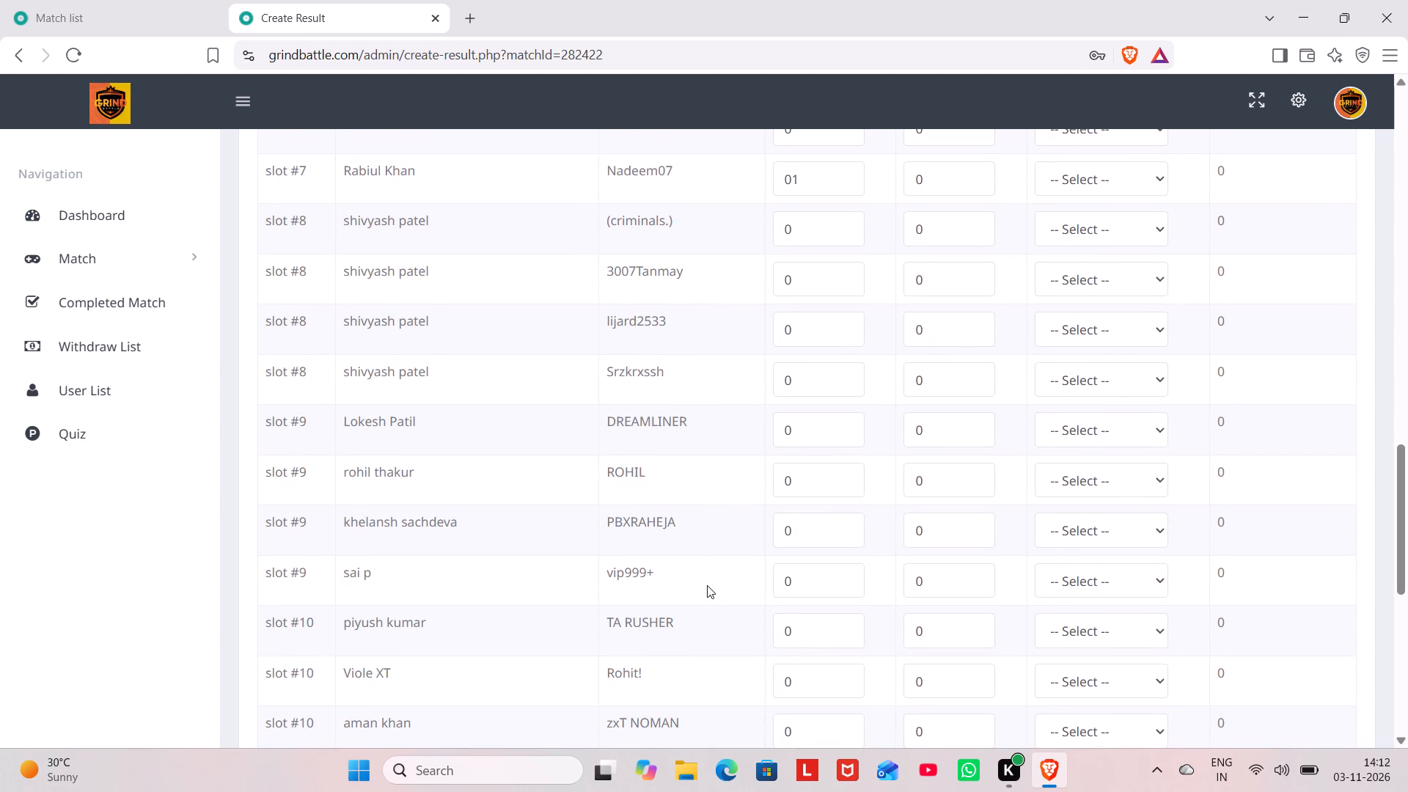
click(809, 469)
key(5)
key(Tab)
key(Tab)
key(Tab)
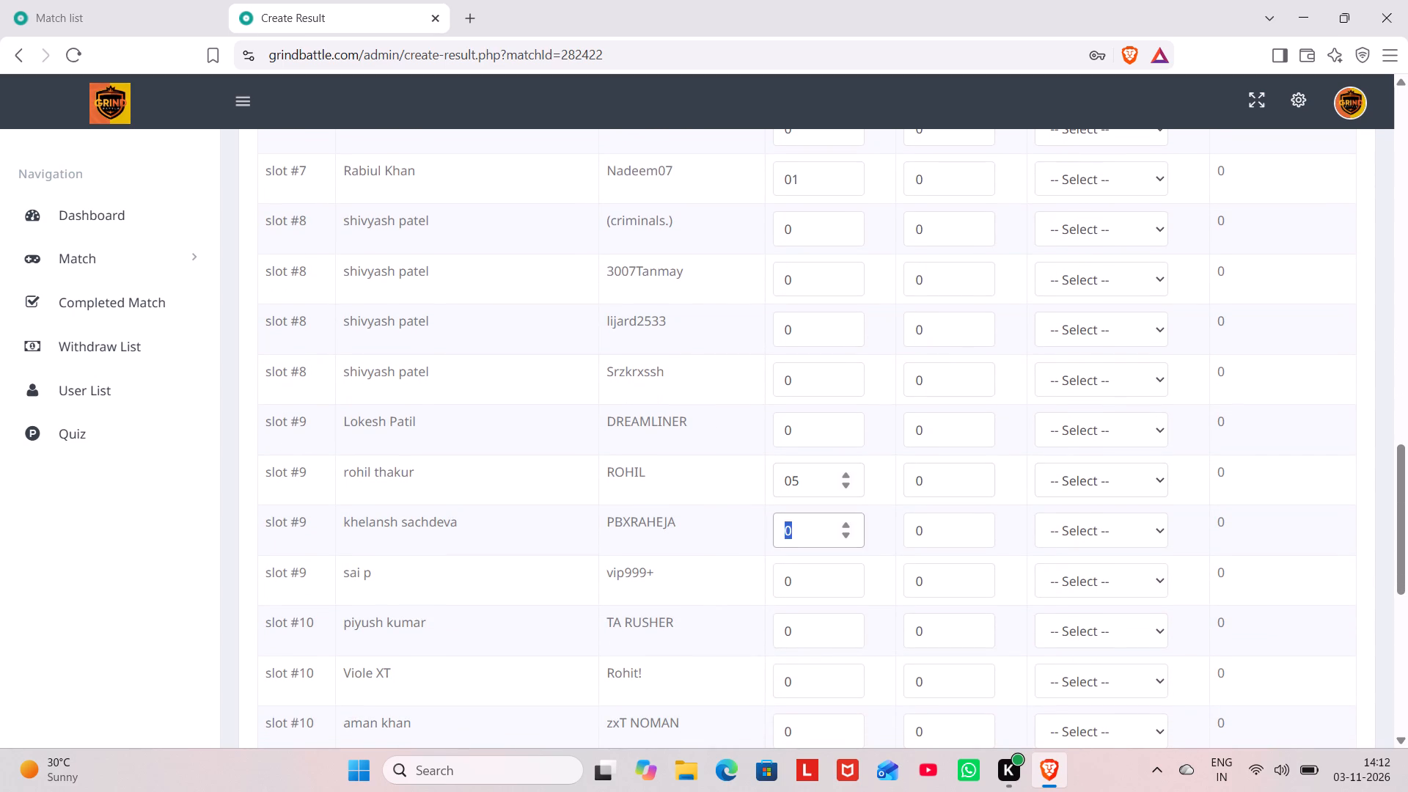
text(02)
key(Tab)
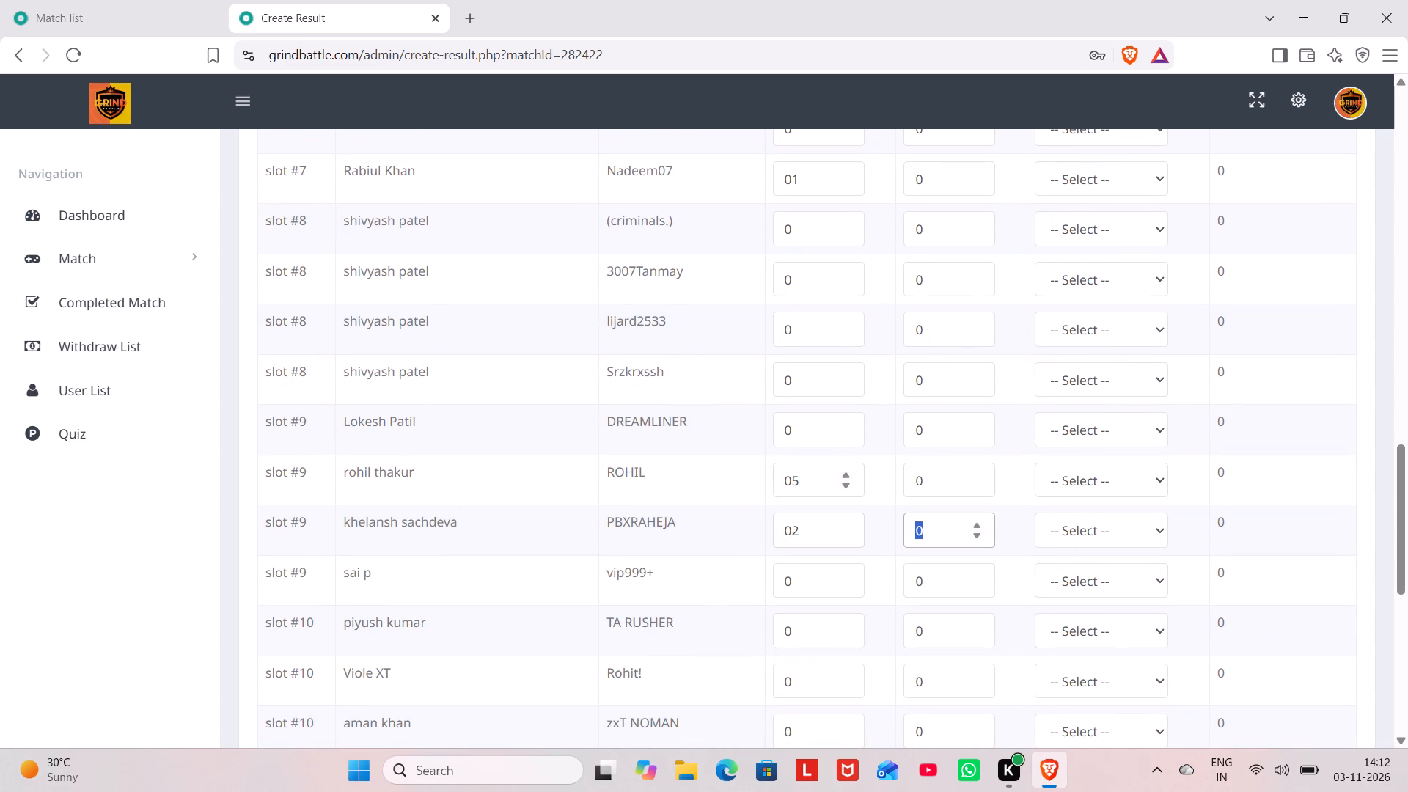
click(733, 531)
Set the total kills of slot #11 player XT STORMx12 to 5.
scroll(733, 531, down, 1)
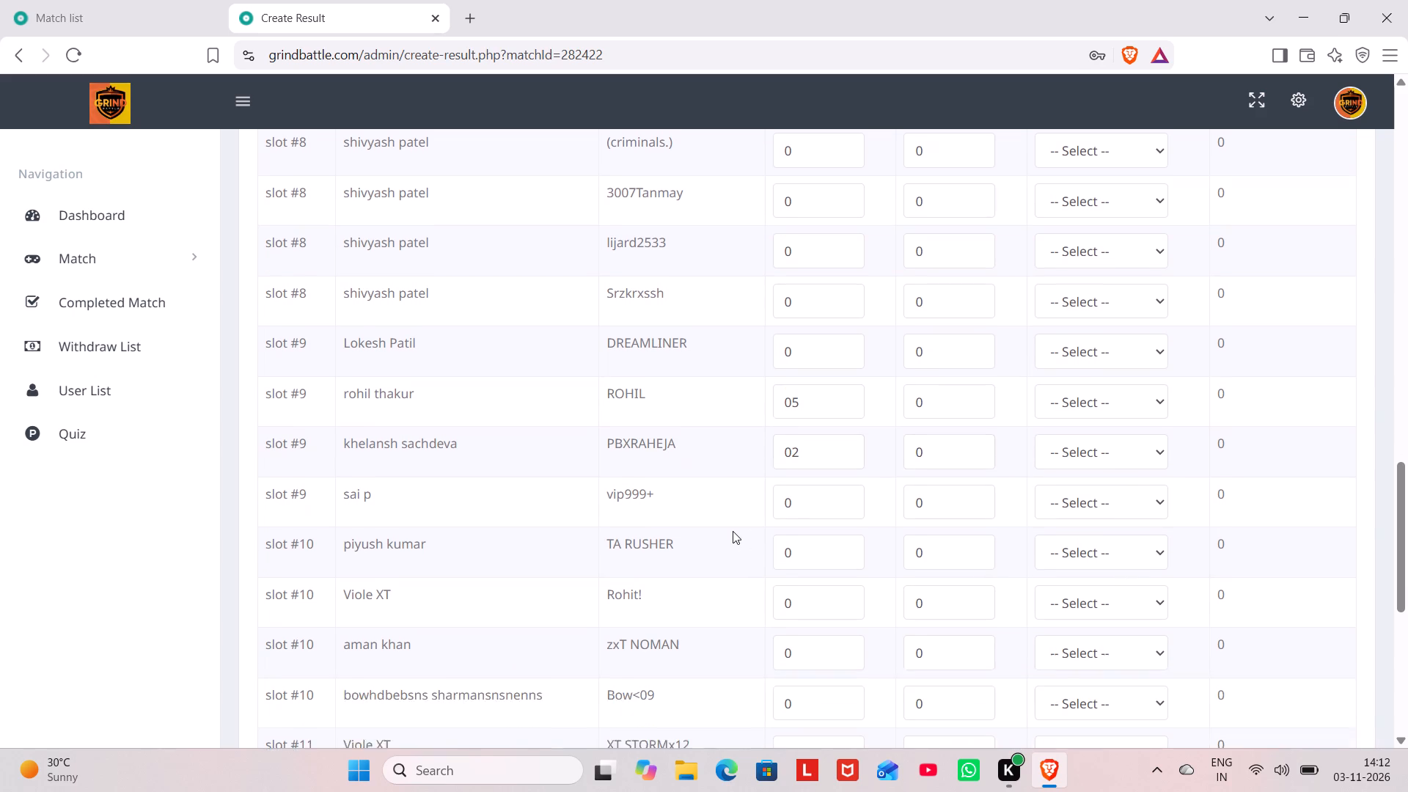
scroll(733, 531, down, 3)
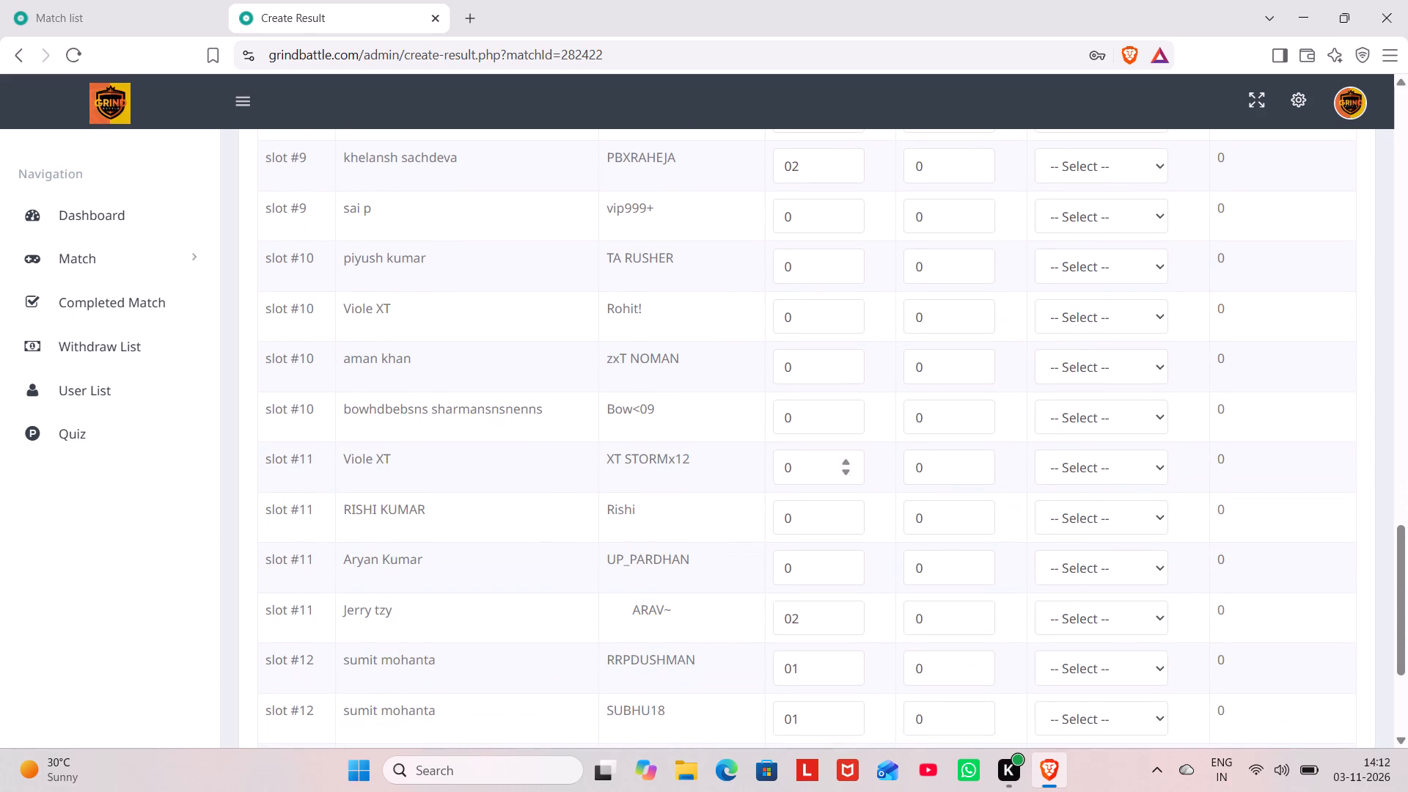
click(808, 481)
key(4)
key(Tab)
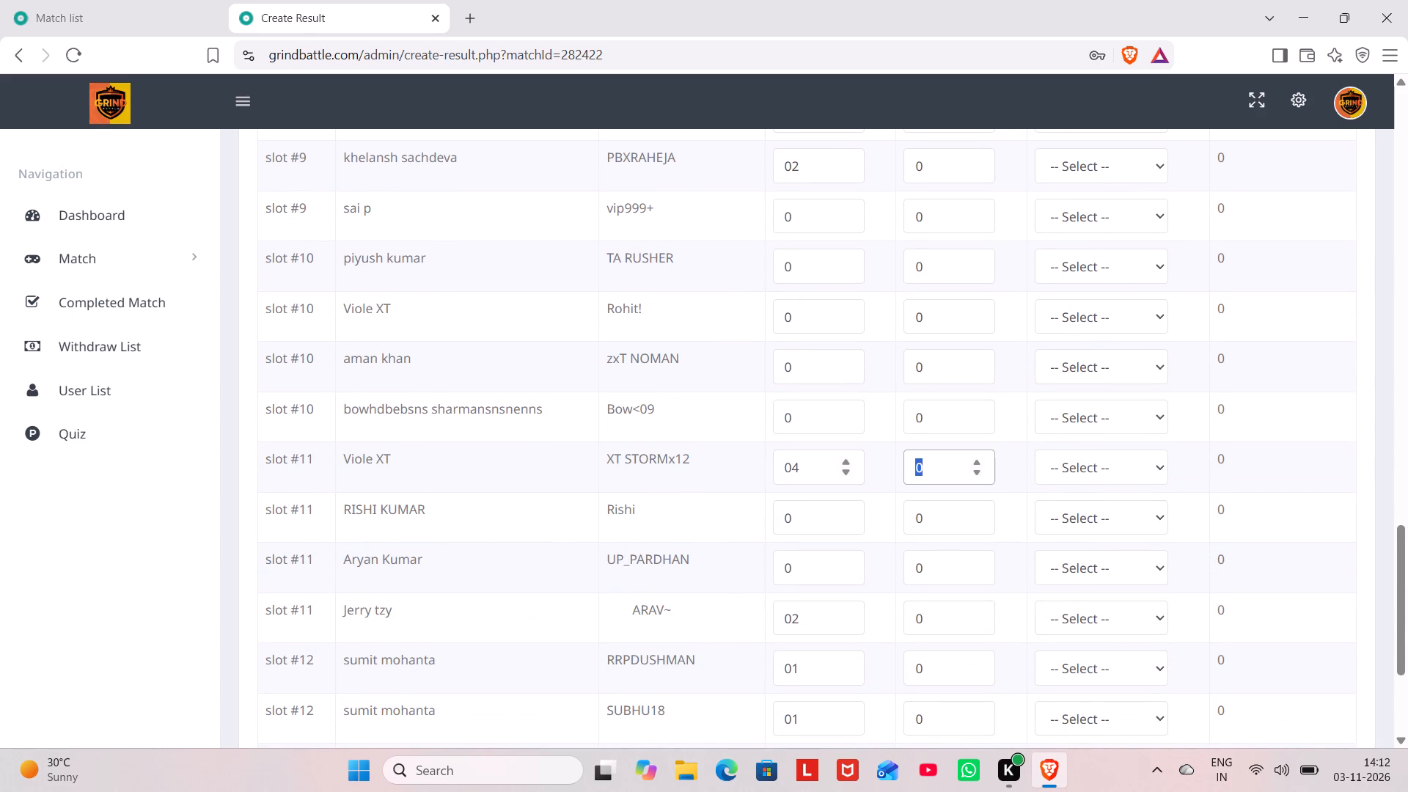
click(807, 463)
key(BackSpace)
key(5)
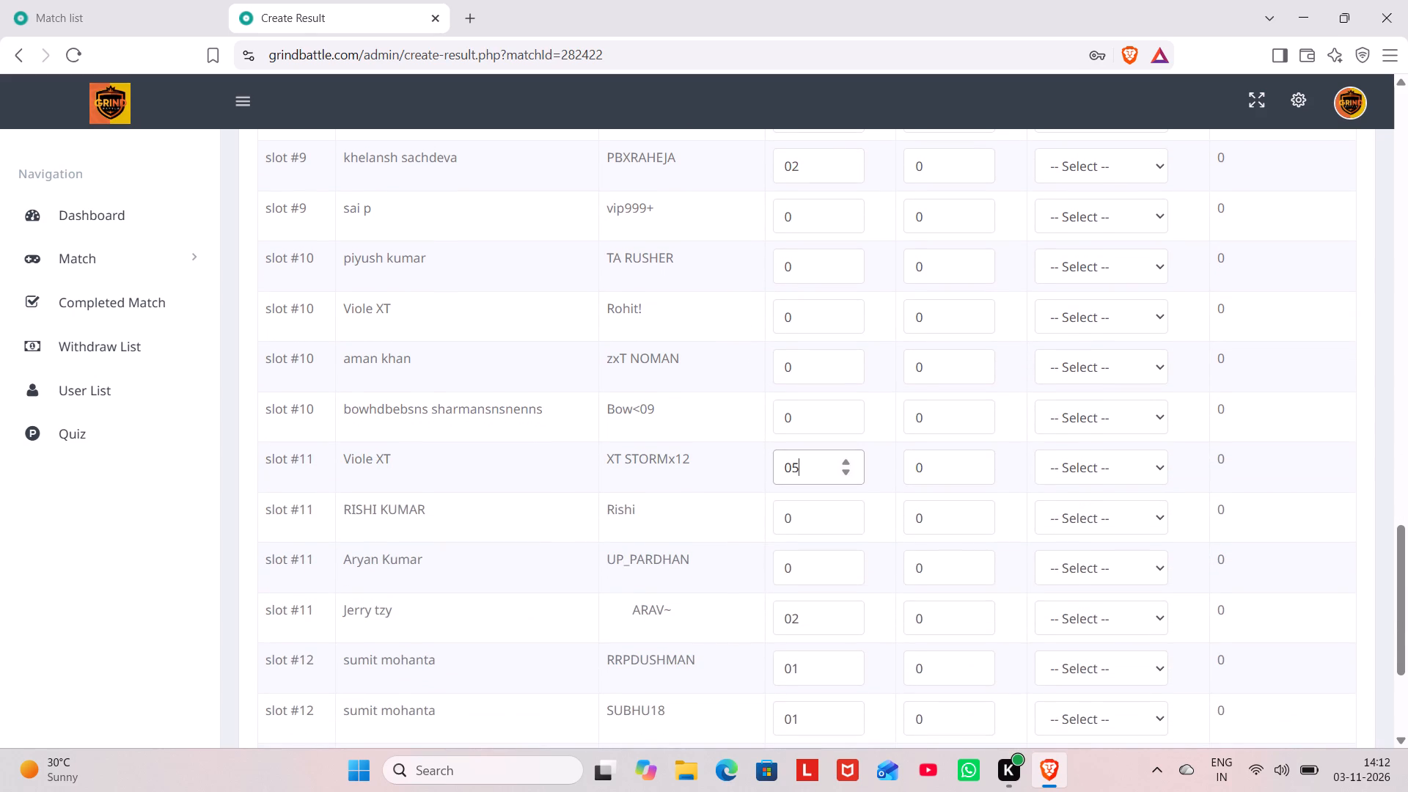
key(Tab)
click(671, 523)
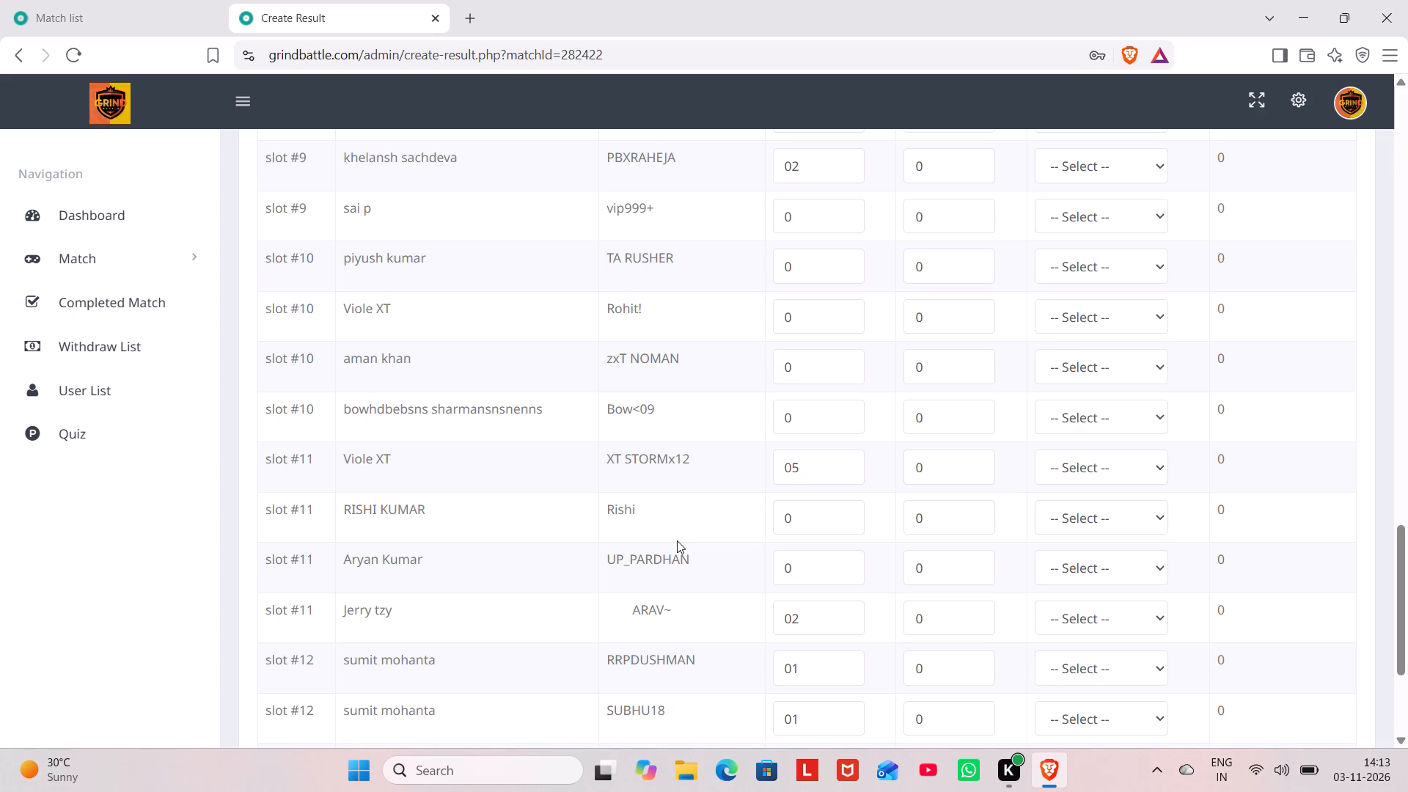
Set the total kills of slot #2 player SonGoku to 1.
scroll(677, 540, up, 5)
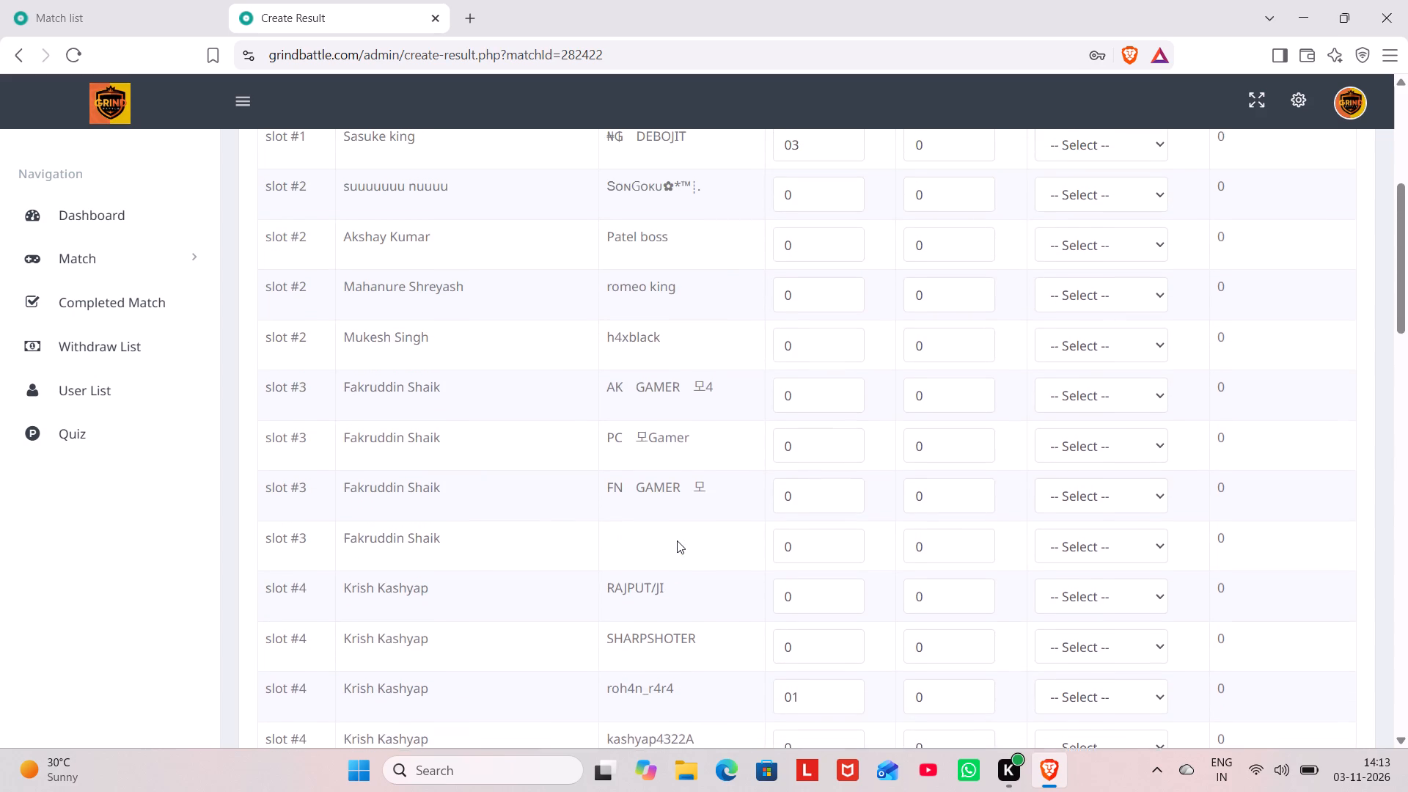
scroll(677, 540, up, 3)
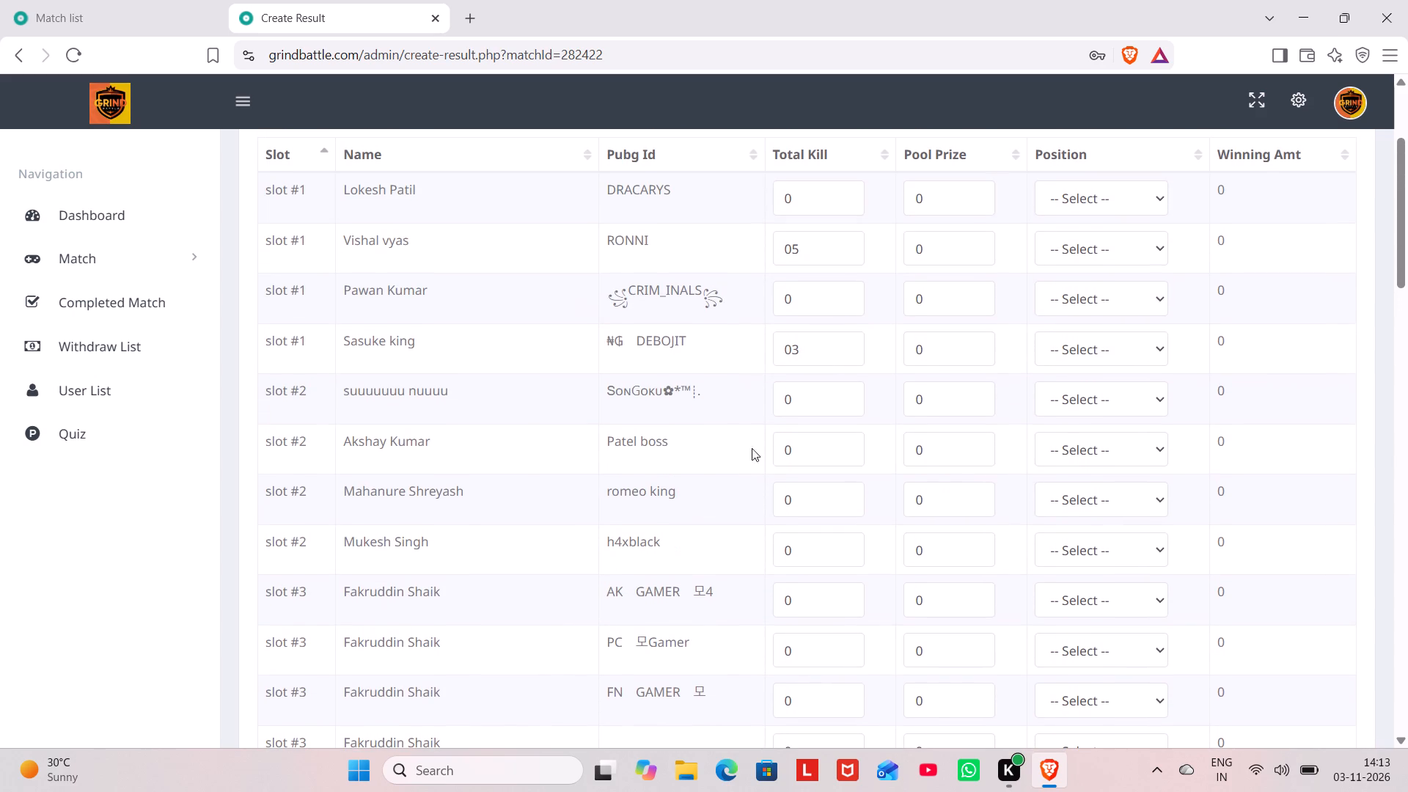
click(817, 406)
key(1)
key(Tab)
scroll(729, 433, up, 3)
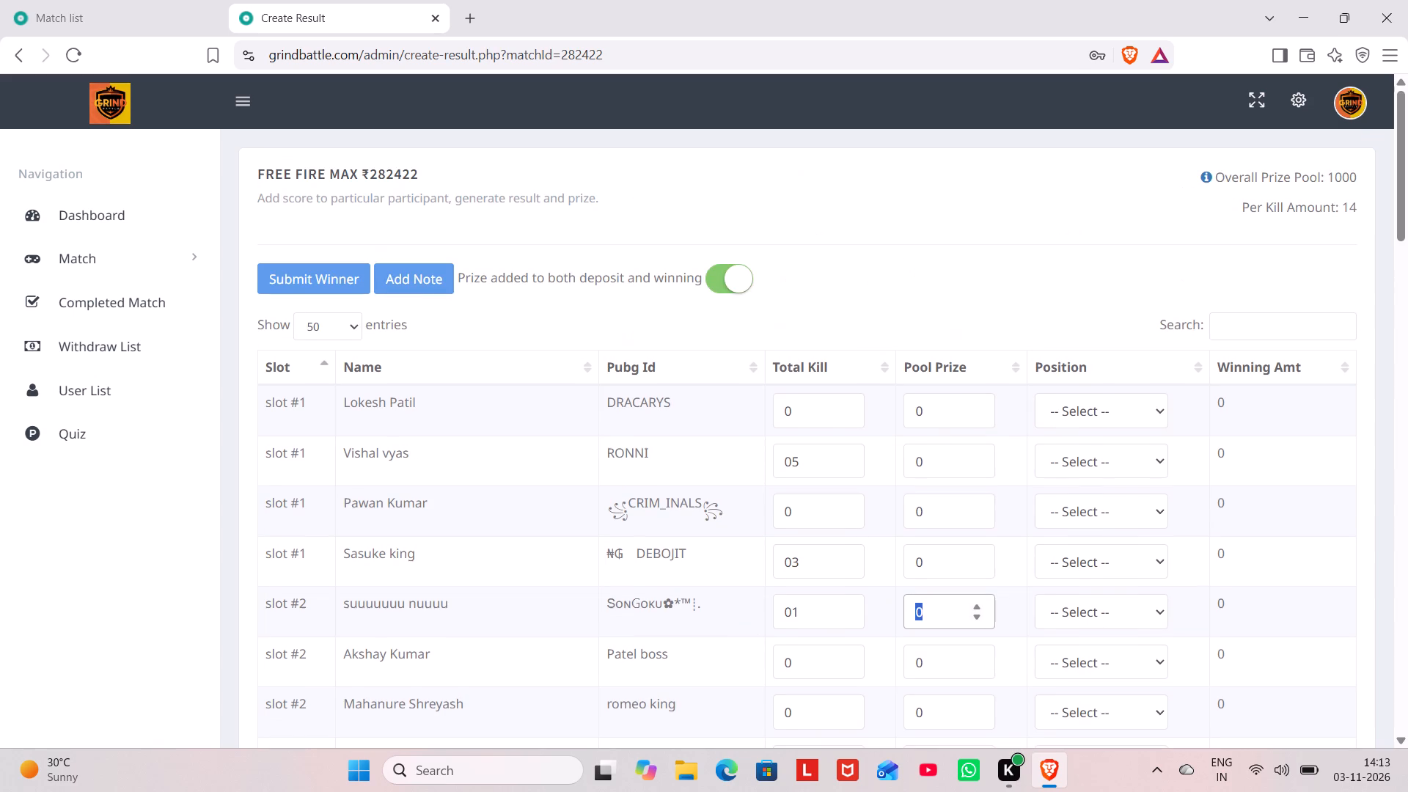
click(1272, 322)
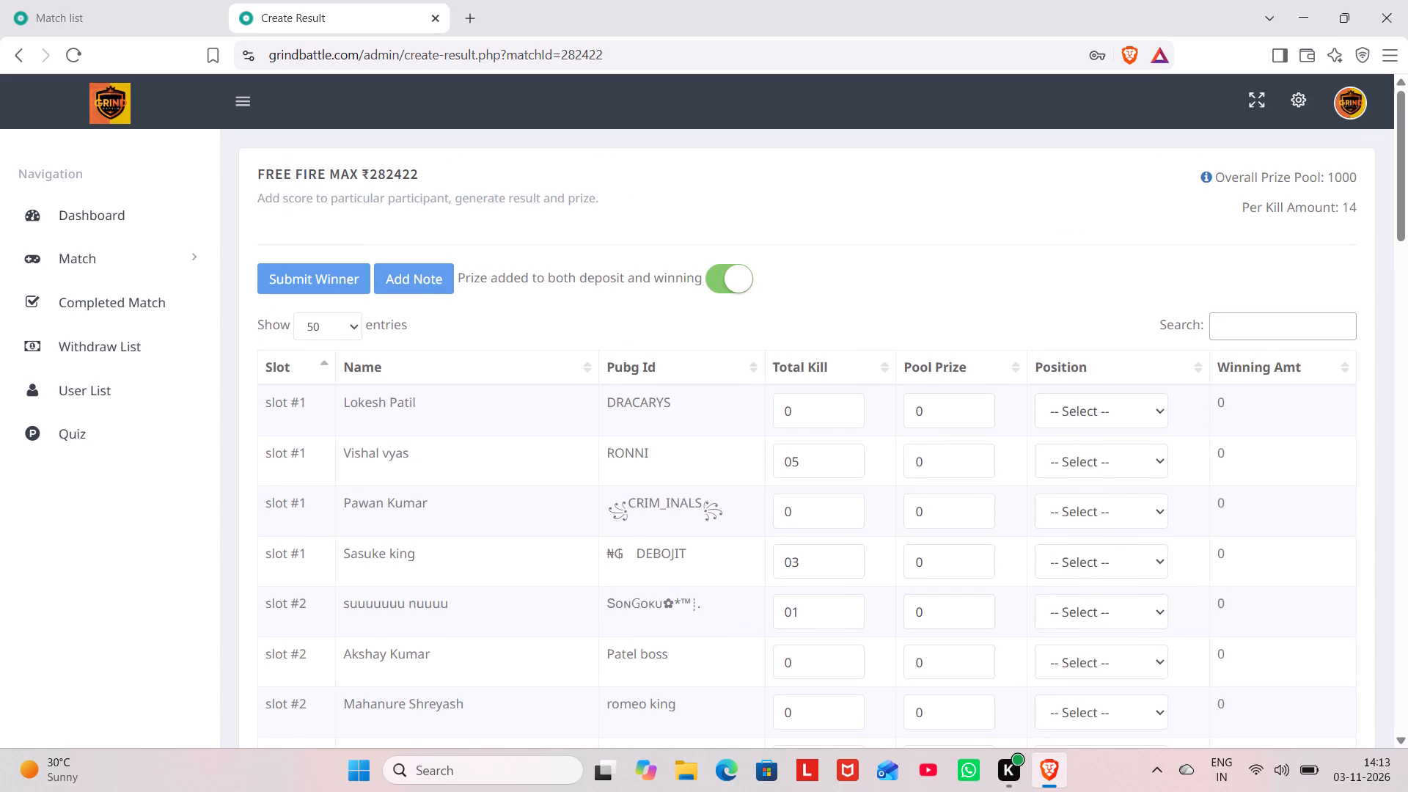
text(sil)
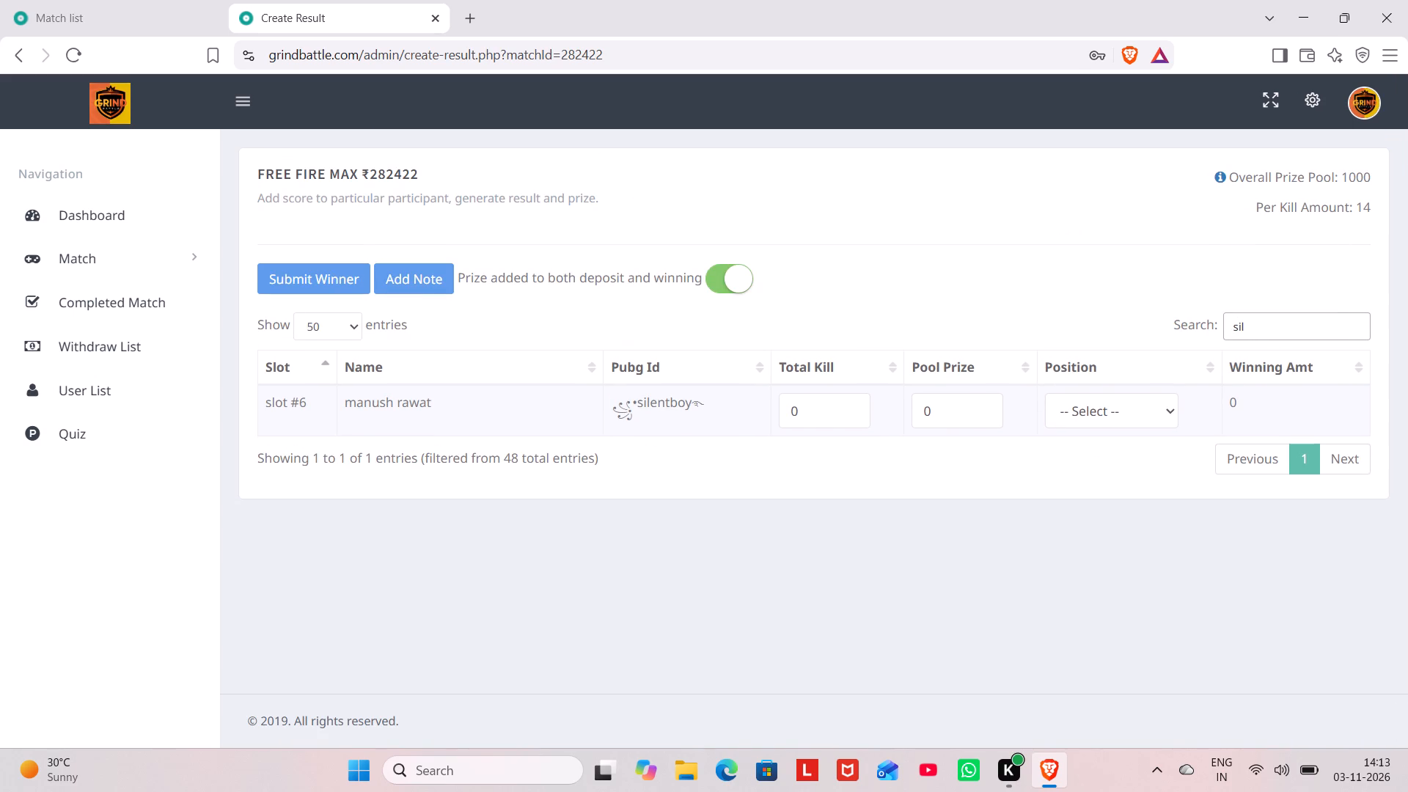
click(818, 408)
key(1)
key(Tab)
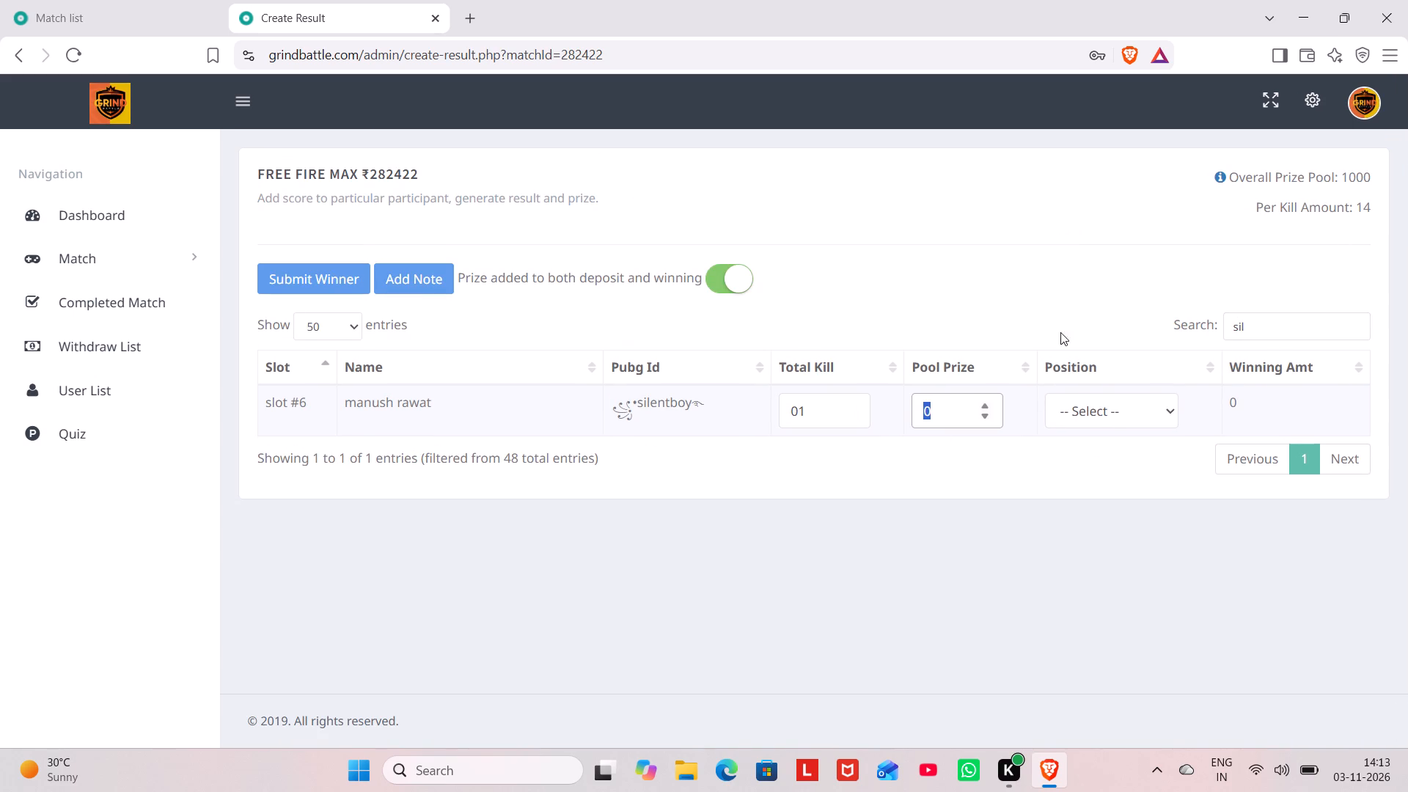
click(1272, 340)
key(BackSpace)
key(BackSpace)
key(BackSpace)
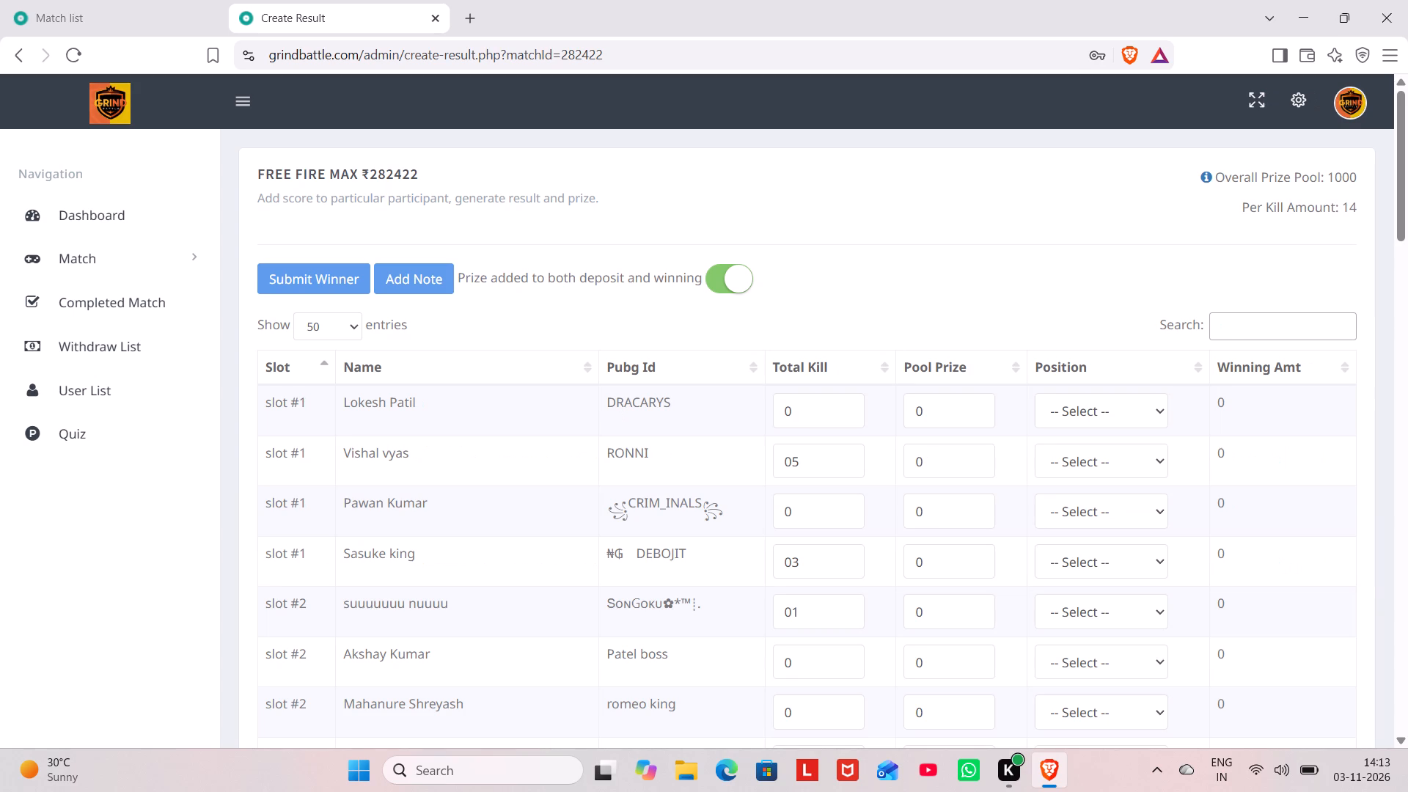
click(1052, 214)
Submit the winners for match 282422.
click(347, 284)
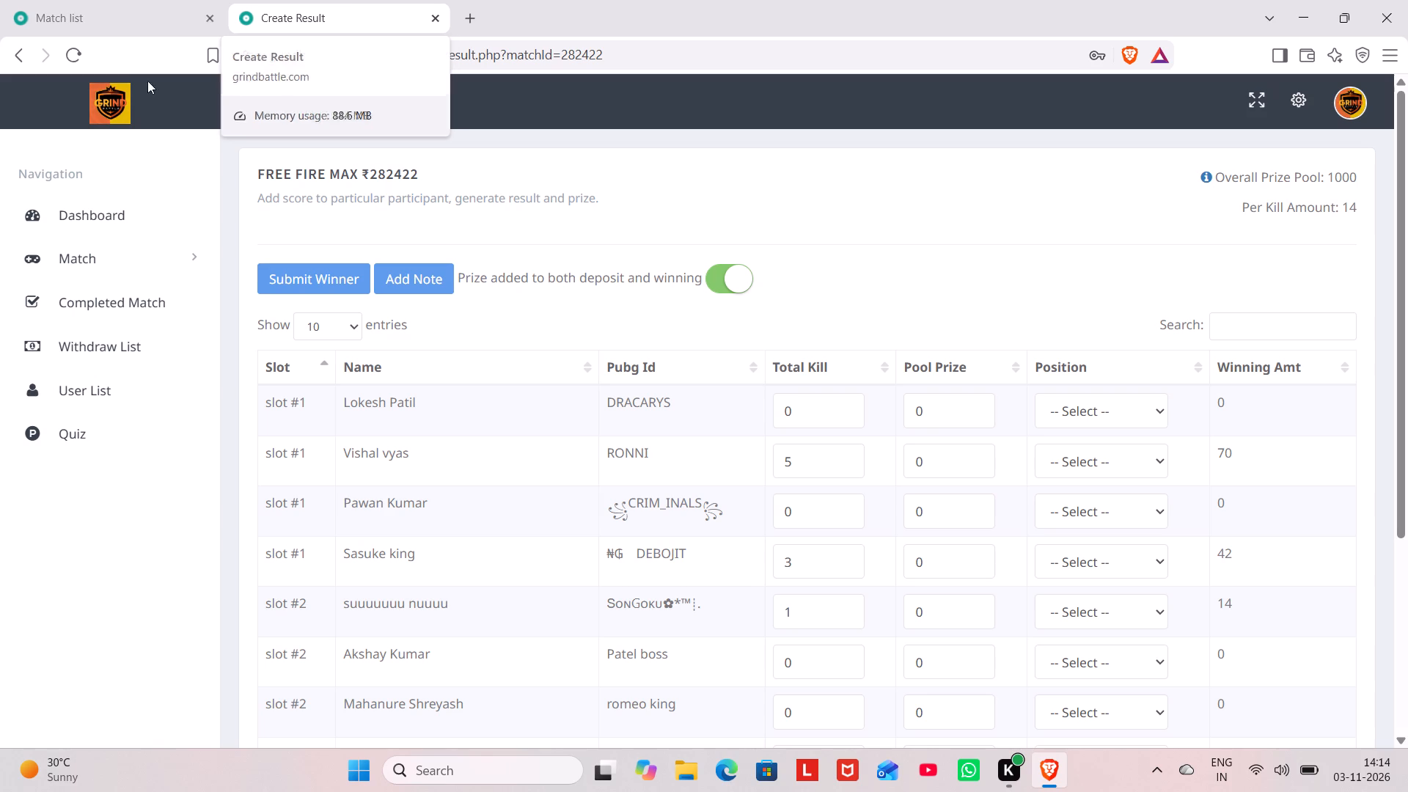
Open the completed match list.
click(150, 295)
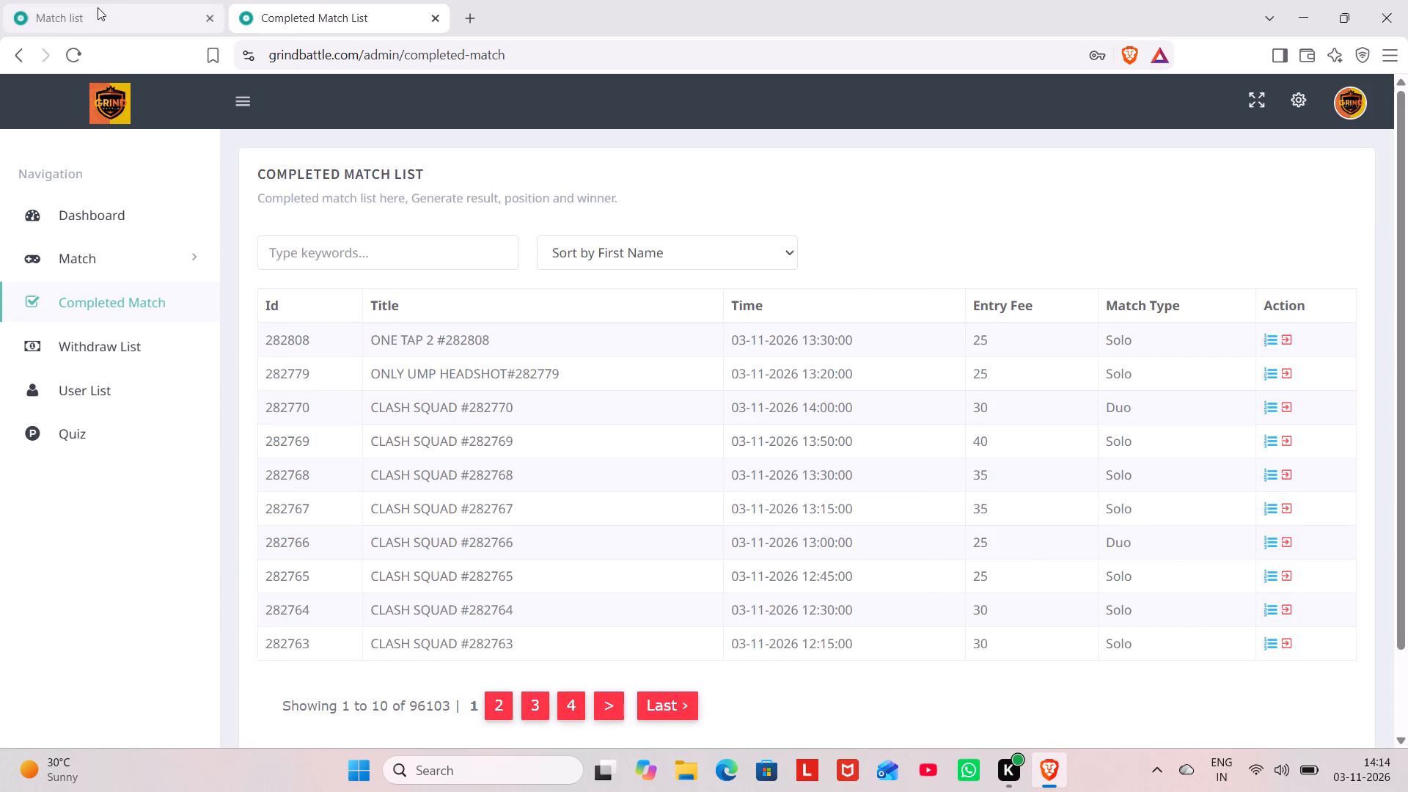
Search the general match list for match 282423 and open its match details.
click(98, 7)
click(285, 252)
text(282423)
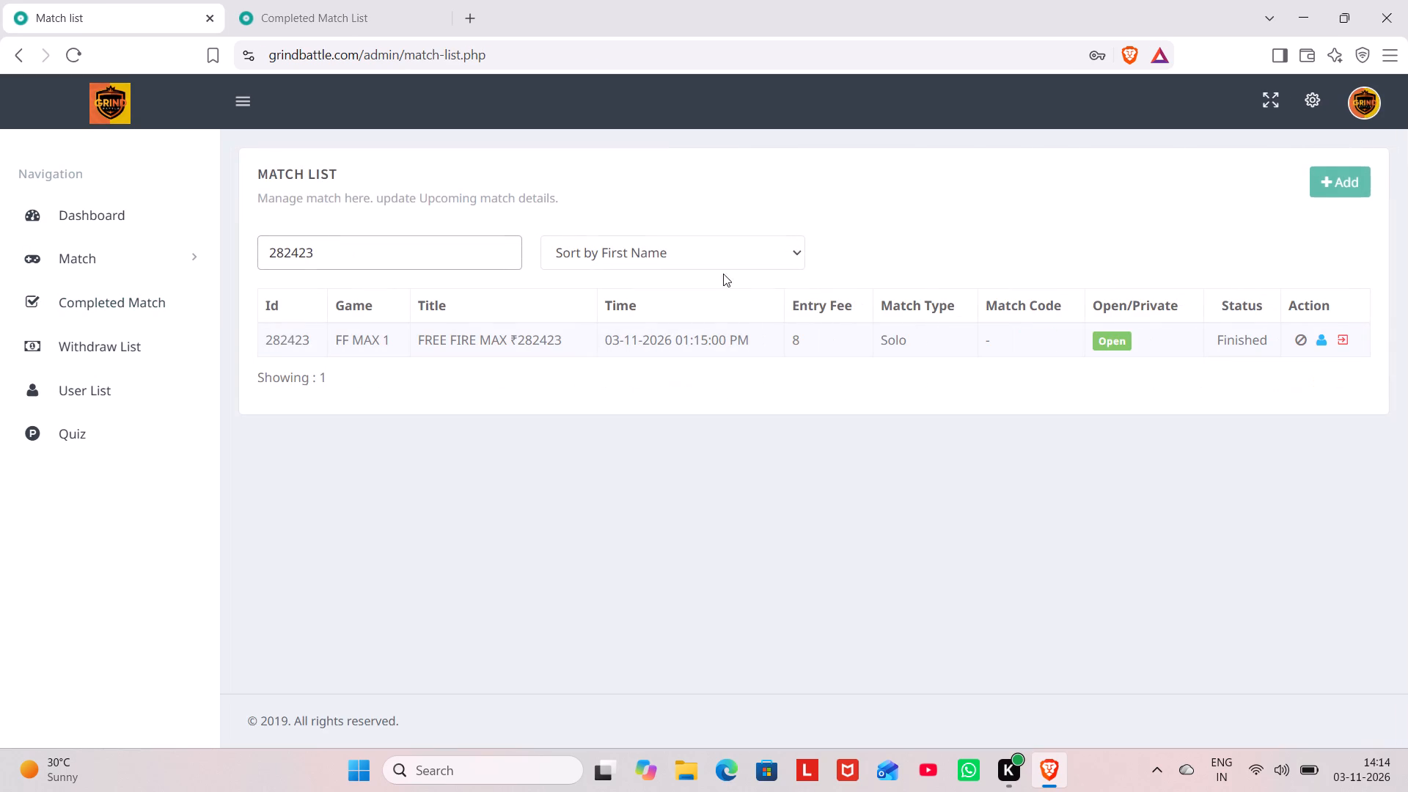
click(1341, 335)
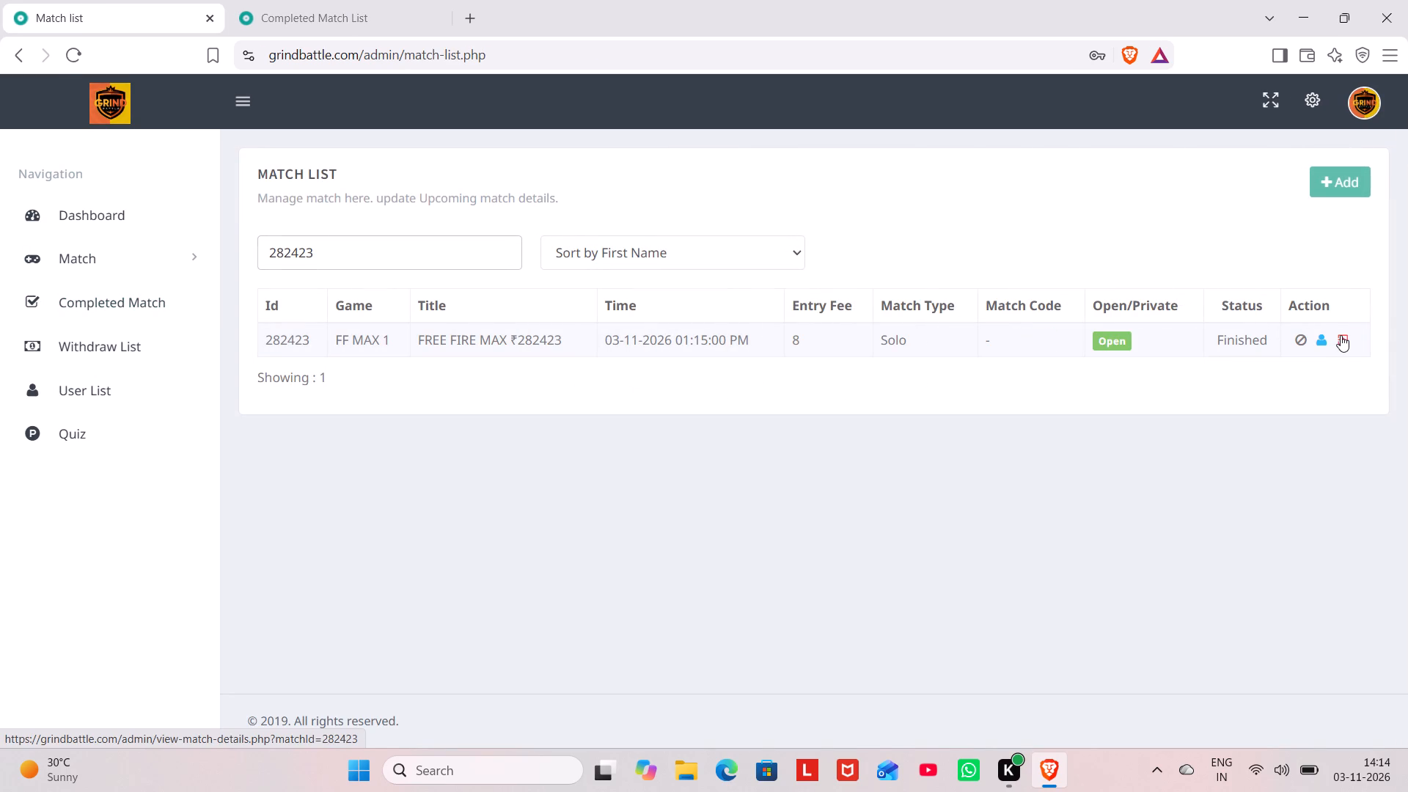
Search the completed match list for match 282423 and open its result entry page.
click(373, 0)
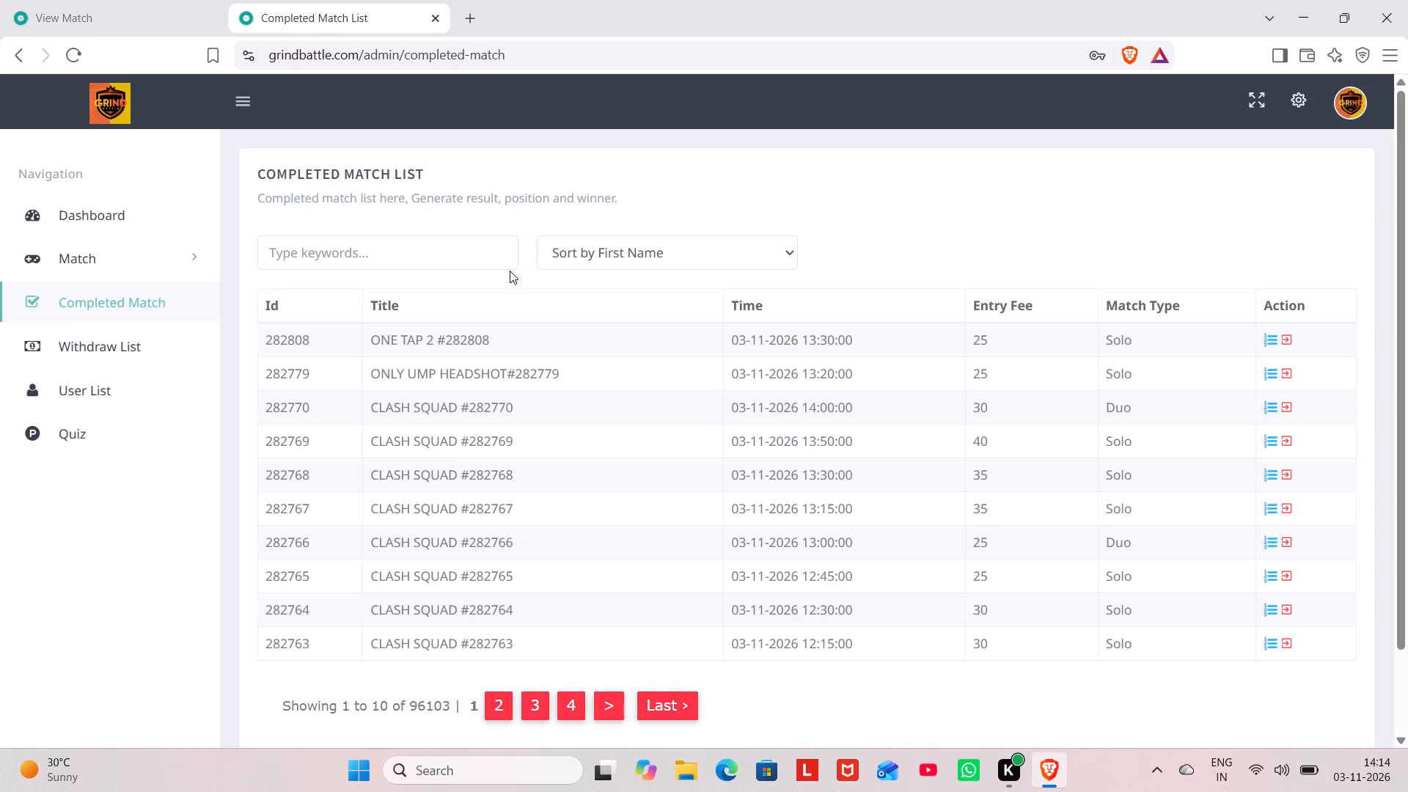
click(459, 263)
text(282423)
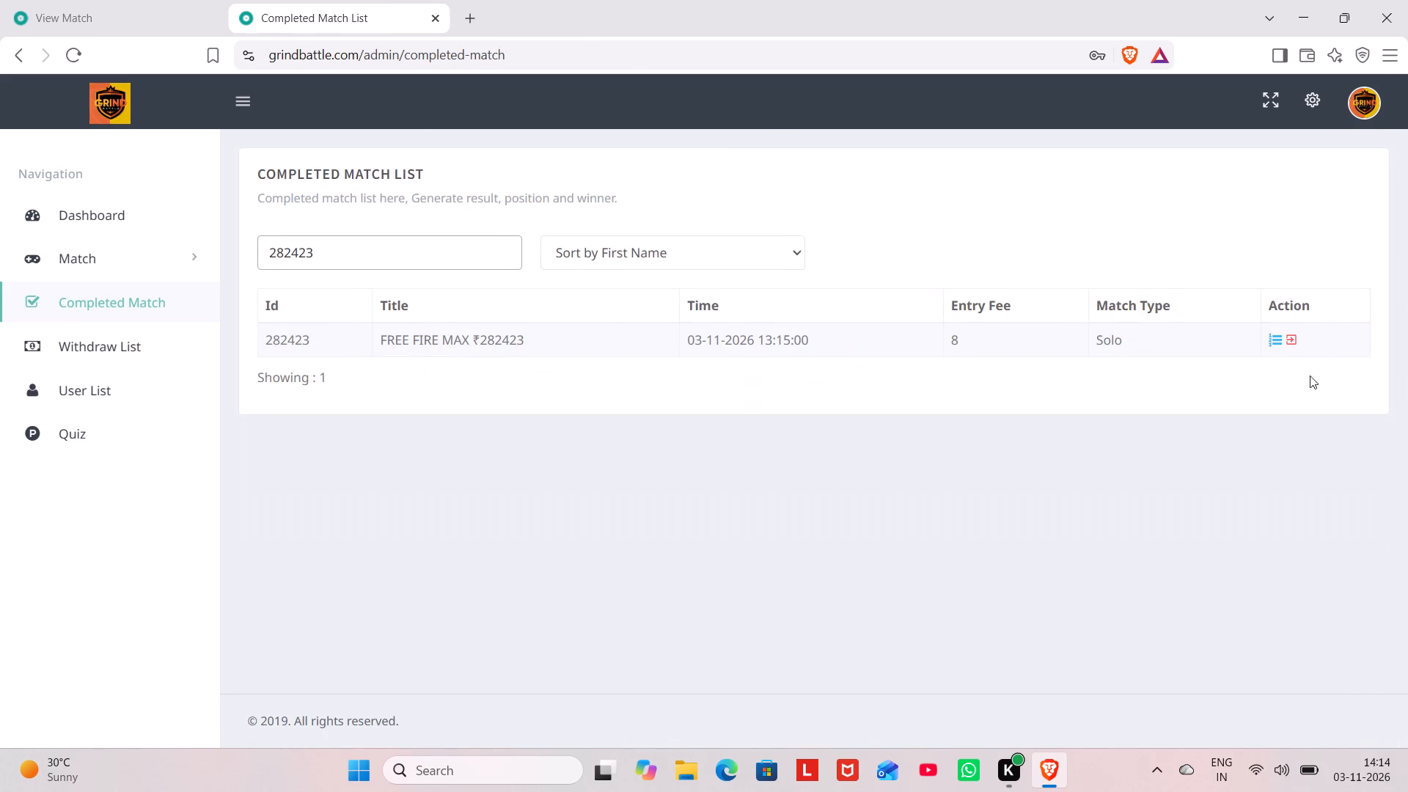
click(1278, 337)
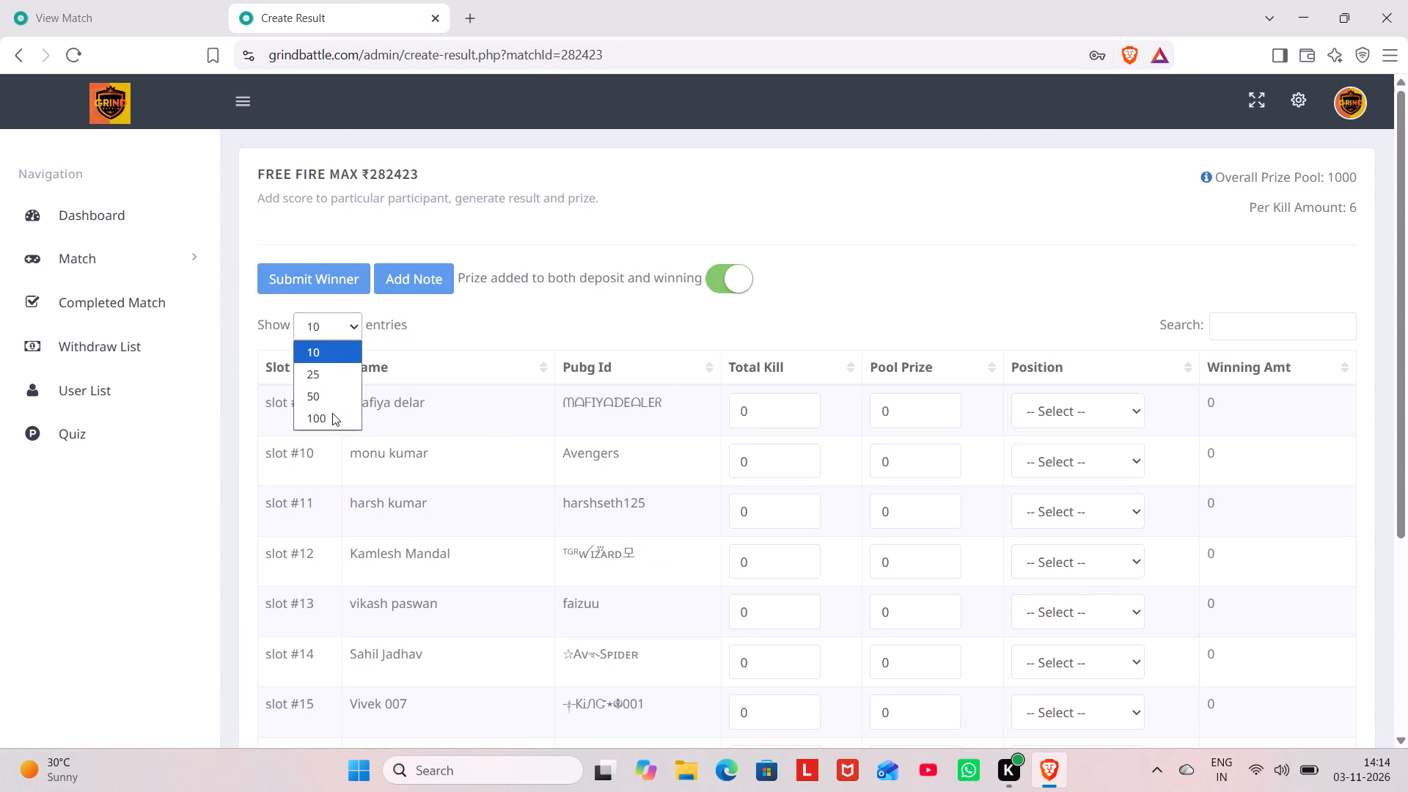
drag(332, 413, 348, 389)
click(348, 389)
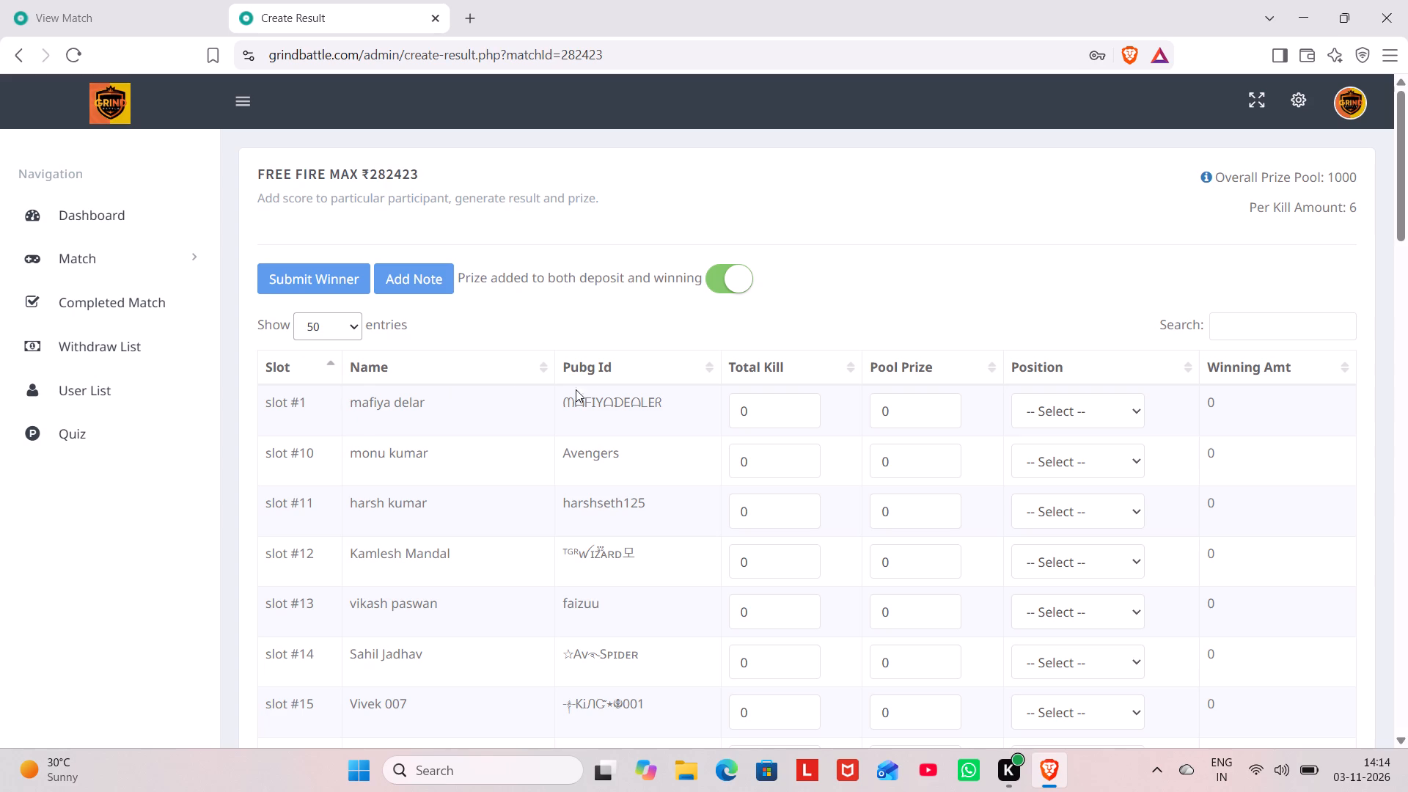
click(1278, 321)
text(rud)
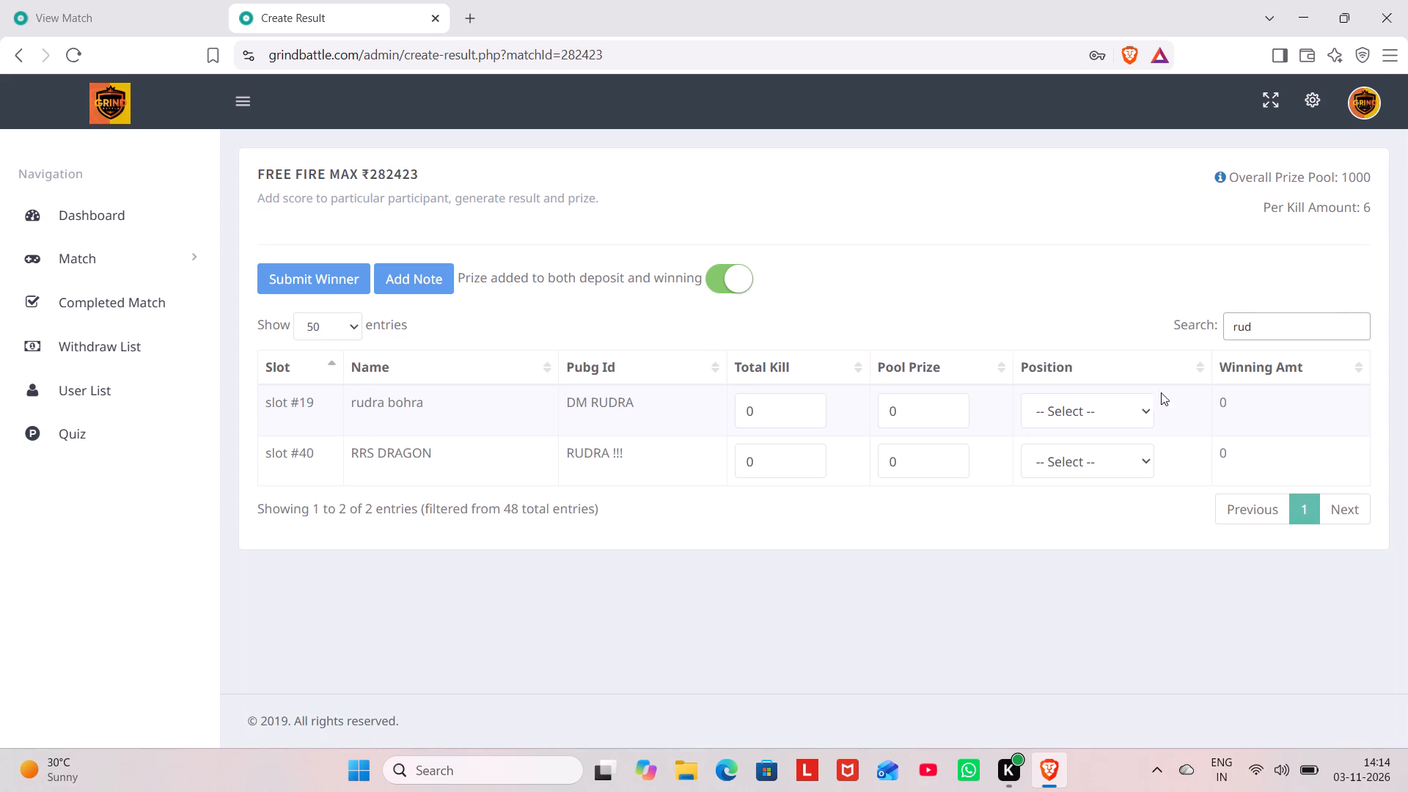
click(775, 411)
key(3)
key(Tab)
text(20)
key(Tab)
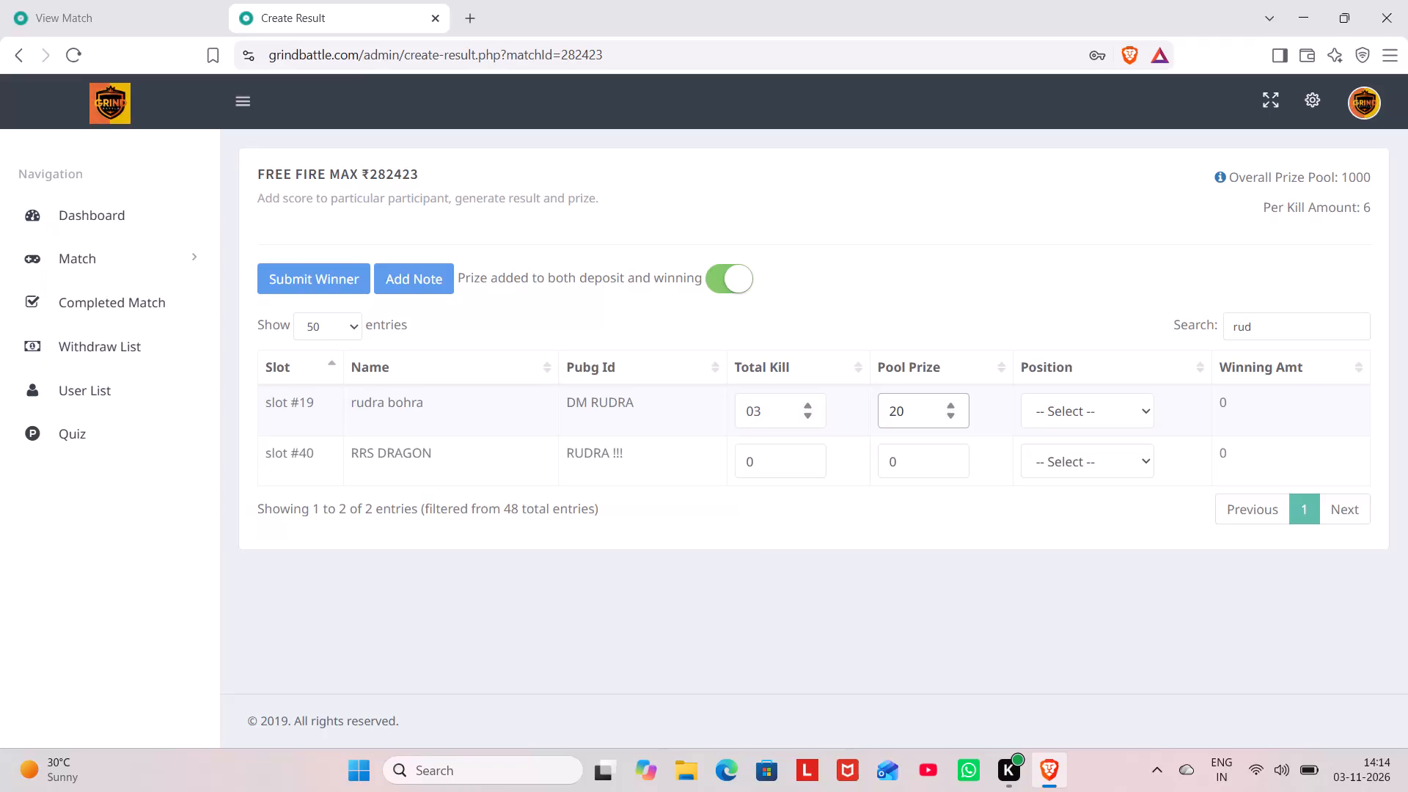
key(Down)
key(Tab)
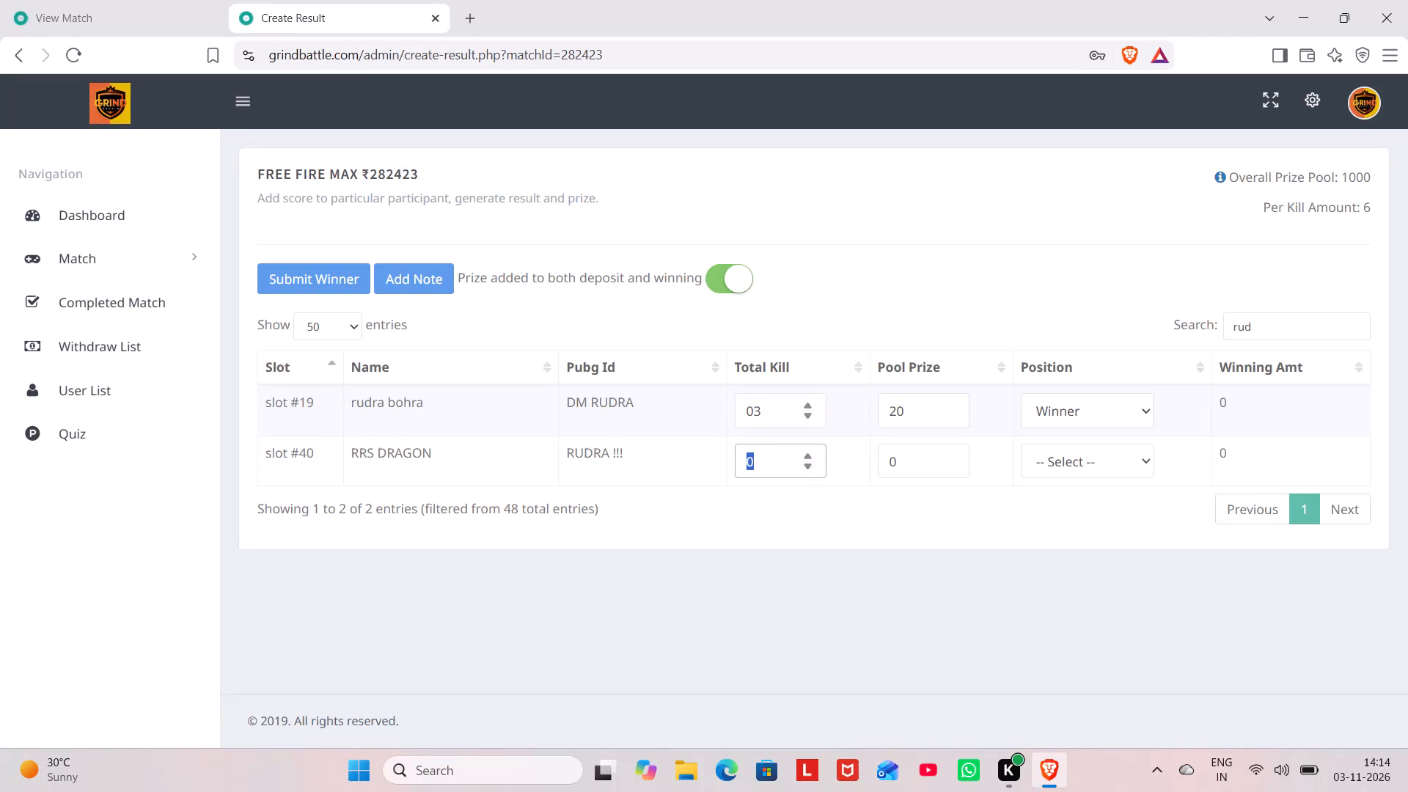
click(1269, 334)
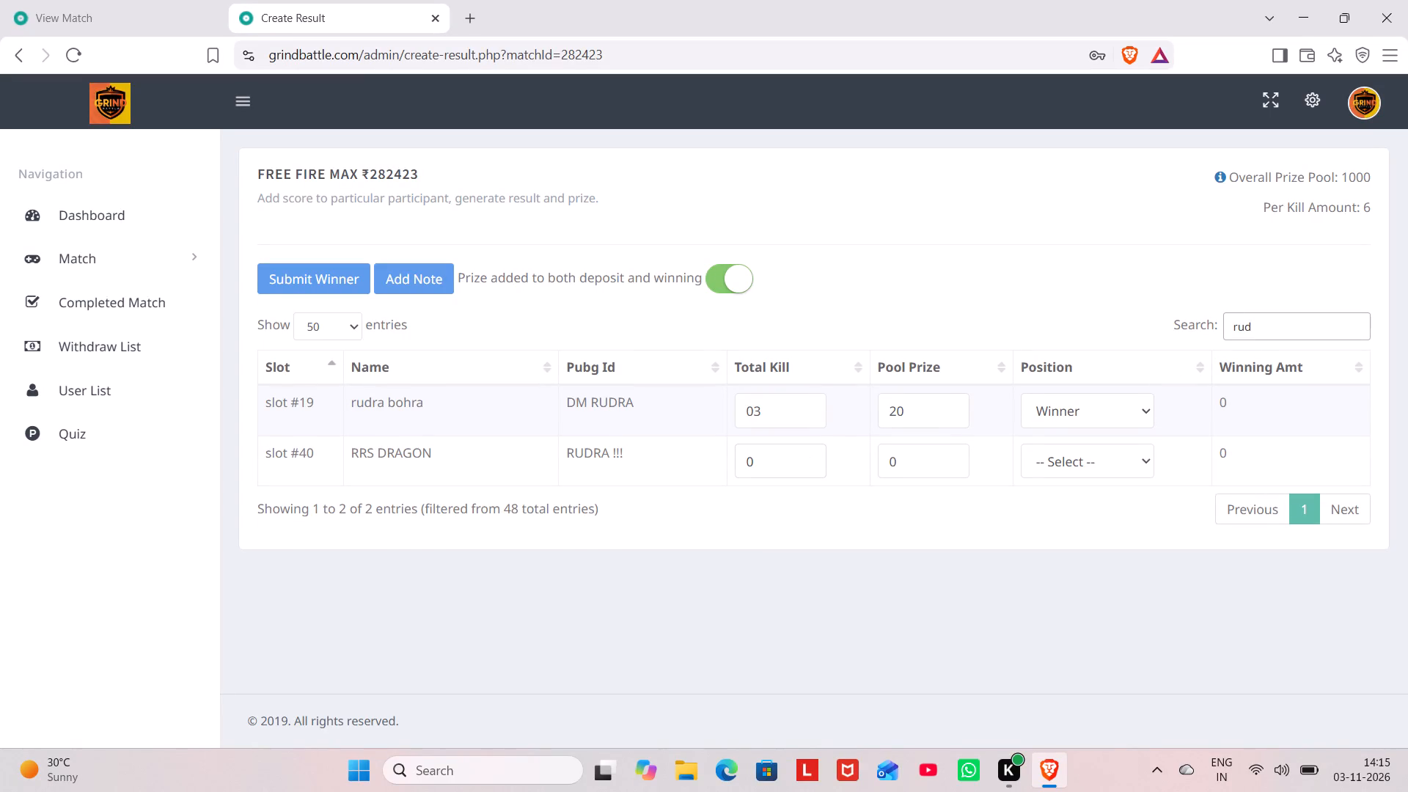
key(BackSpace)
key(BackSpace)
key(BackSpace)
key(BackSpace)
text(se)
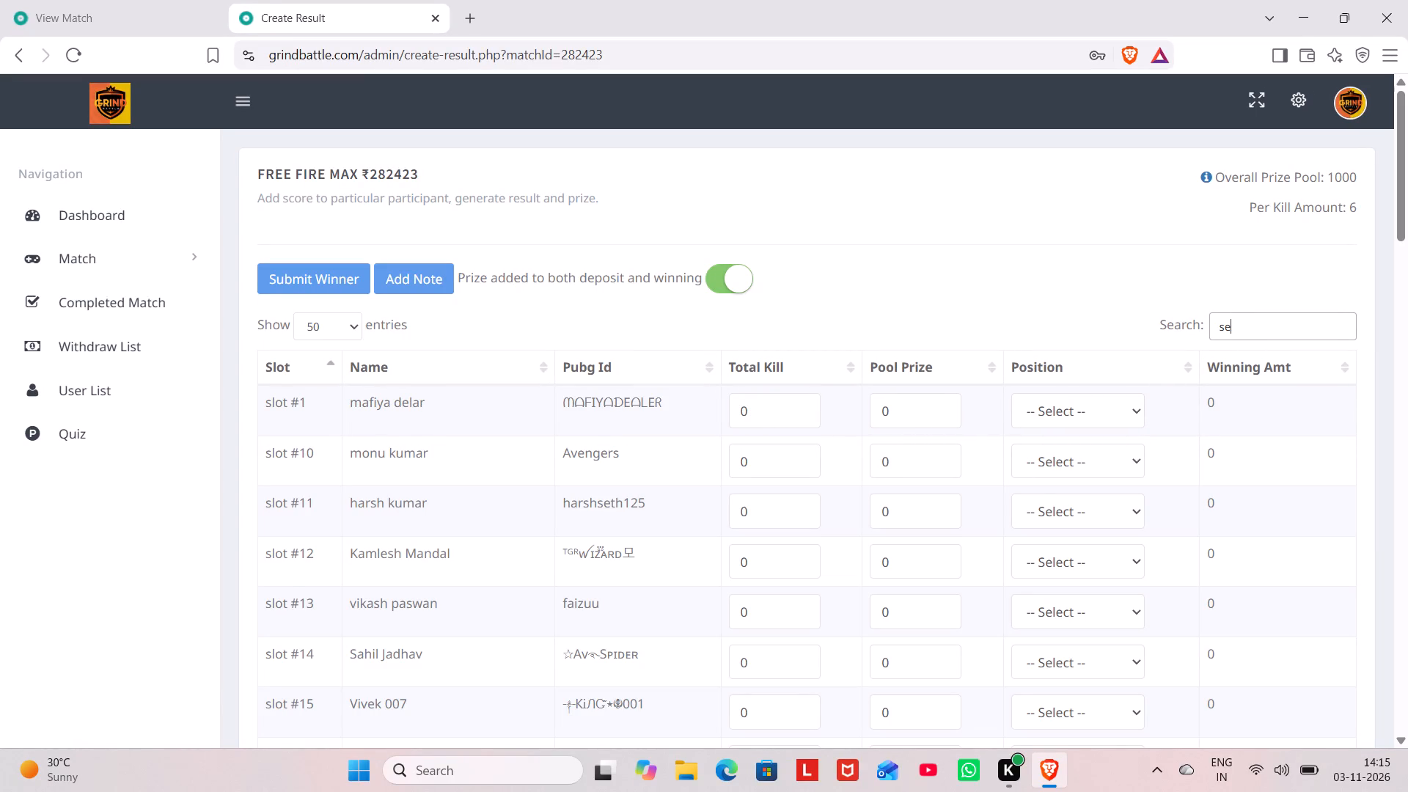
key(m)
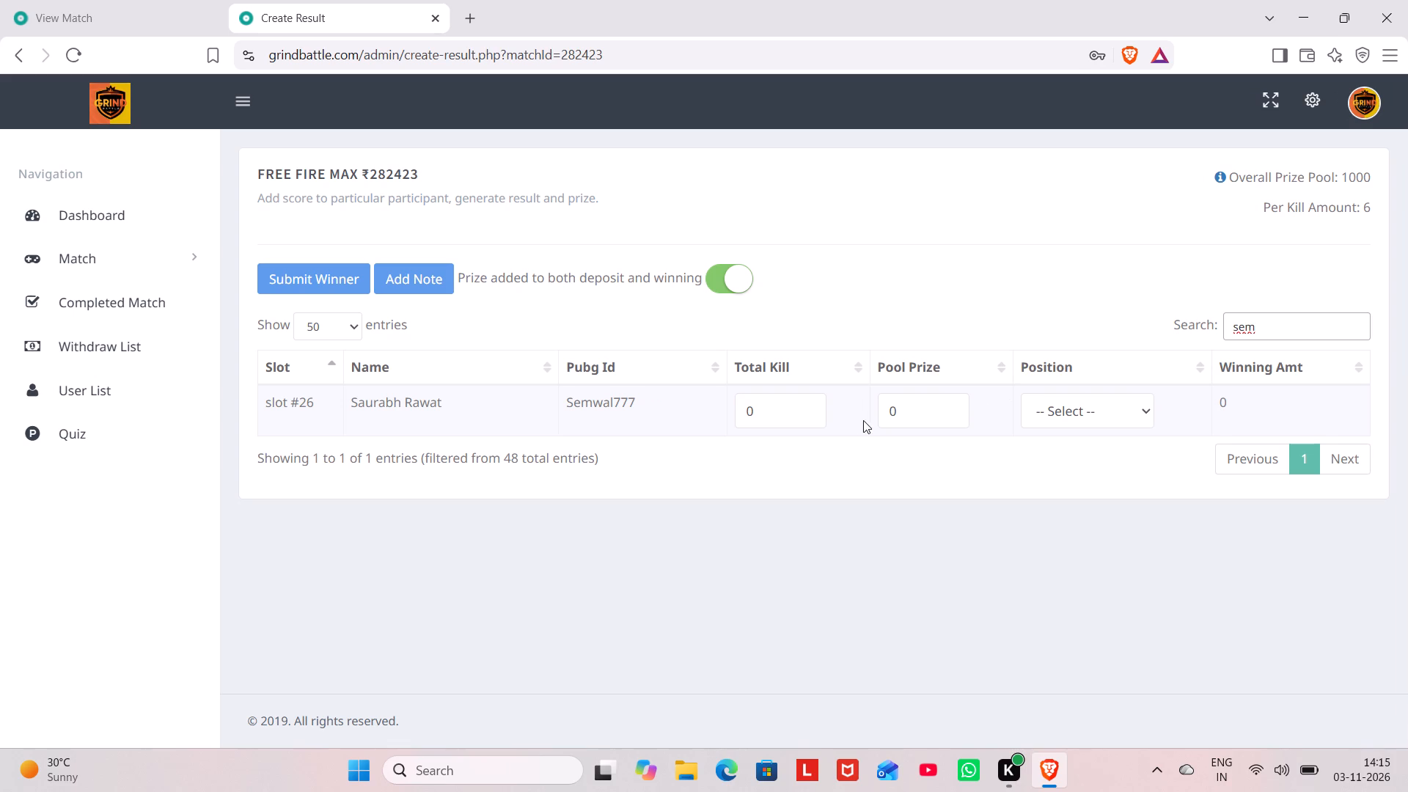
click(766, 424)
key(3)
key(Tab)
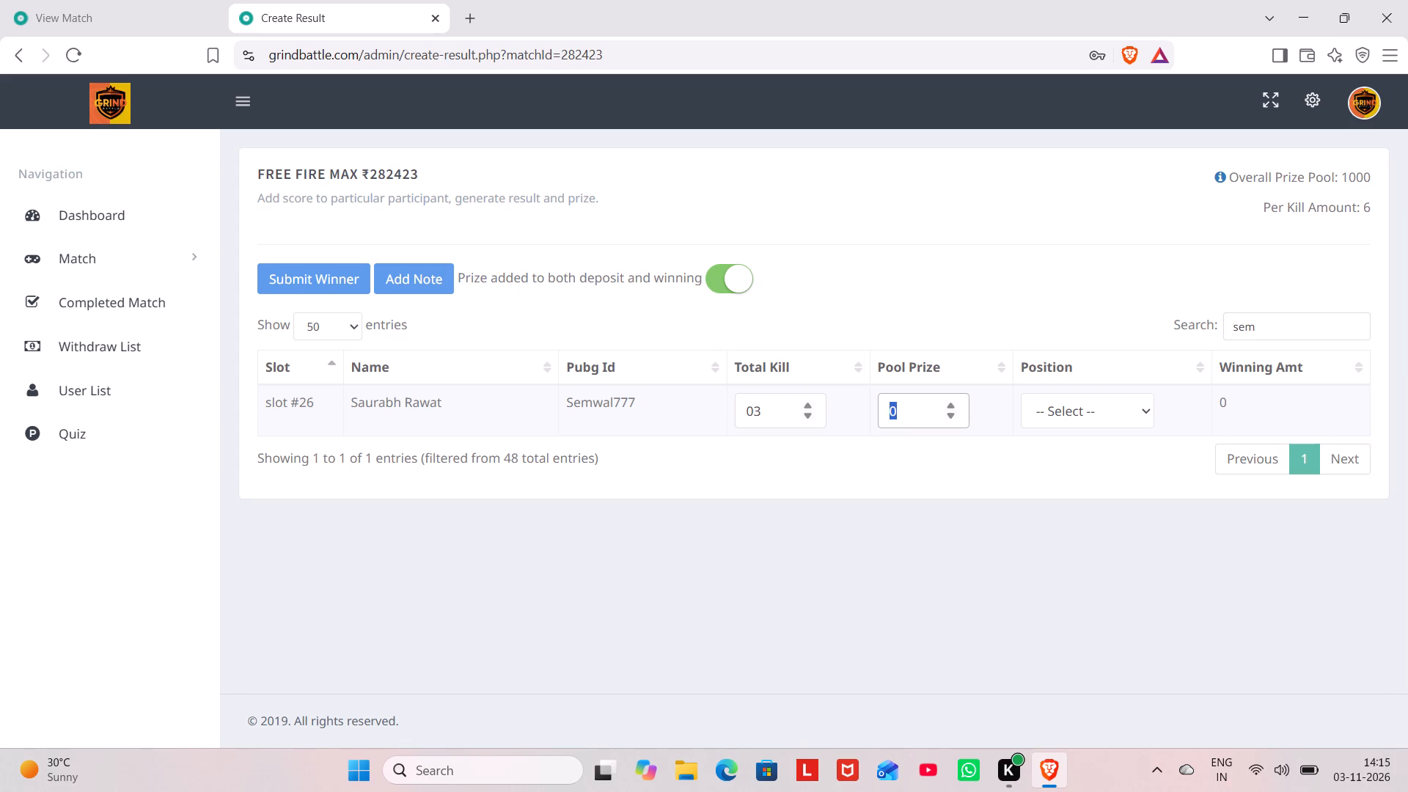
text(10)
key(Tab)
key(Down)
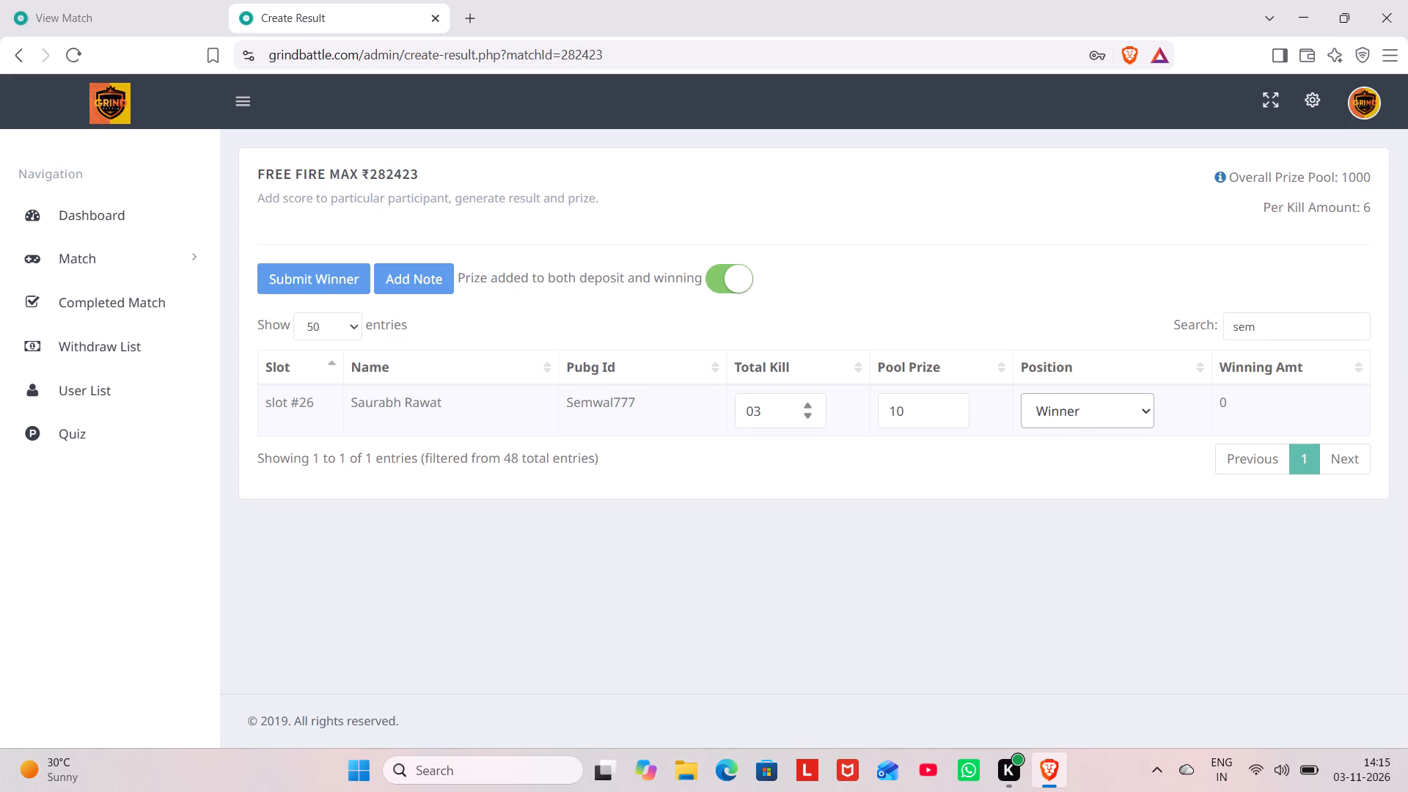
key(Down)
key(Tab)
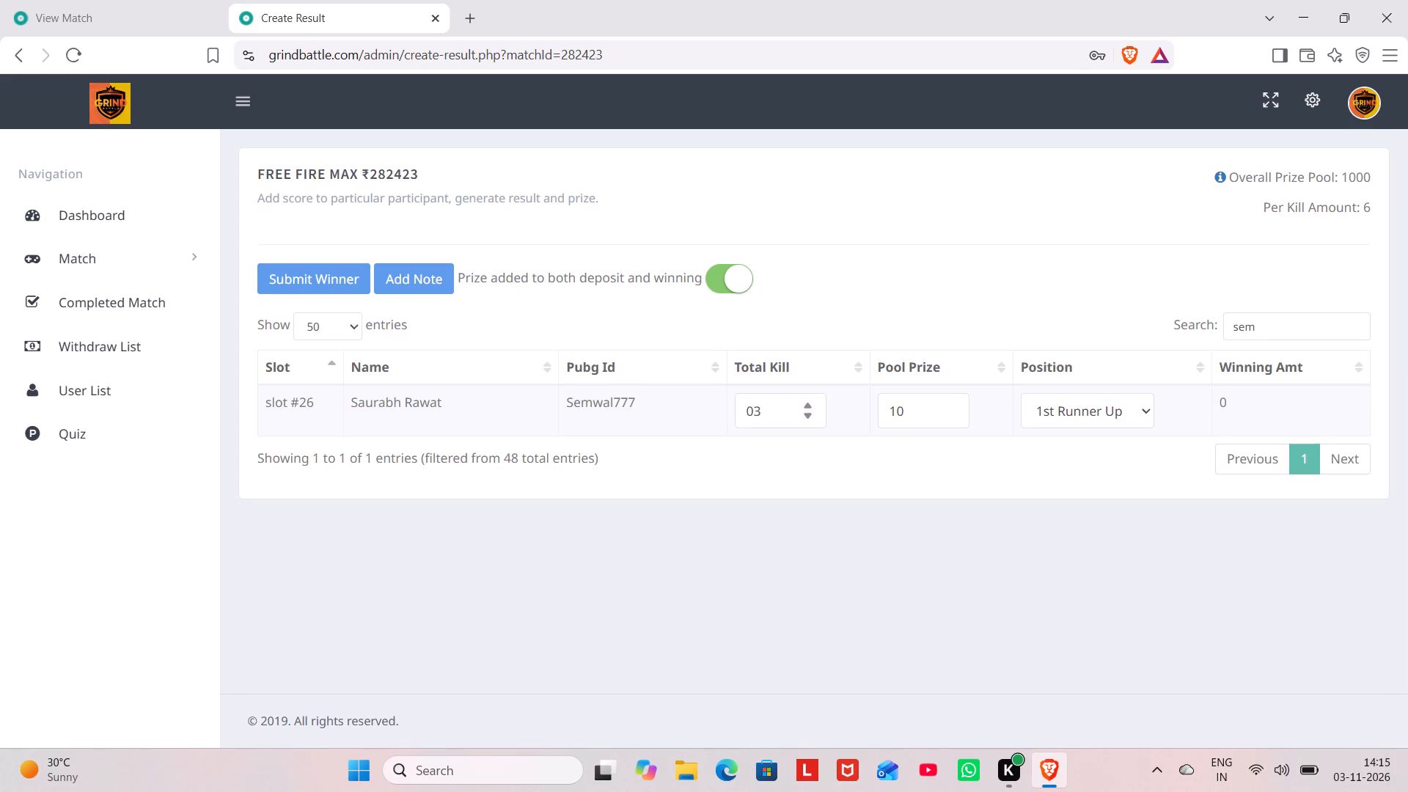
click(1292, 329)
key(BackSpace)
key(BackSpace)
key(BackSpace)
key(BackSpace)
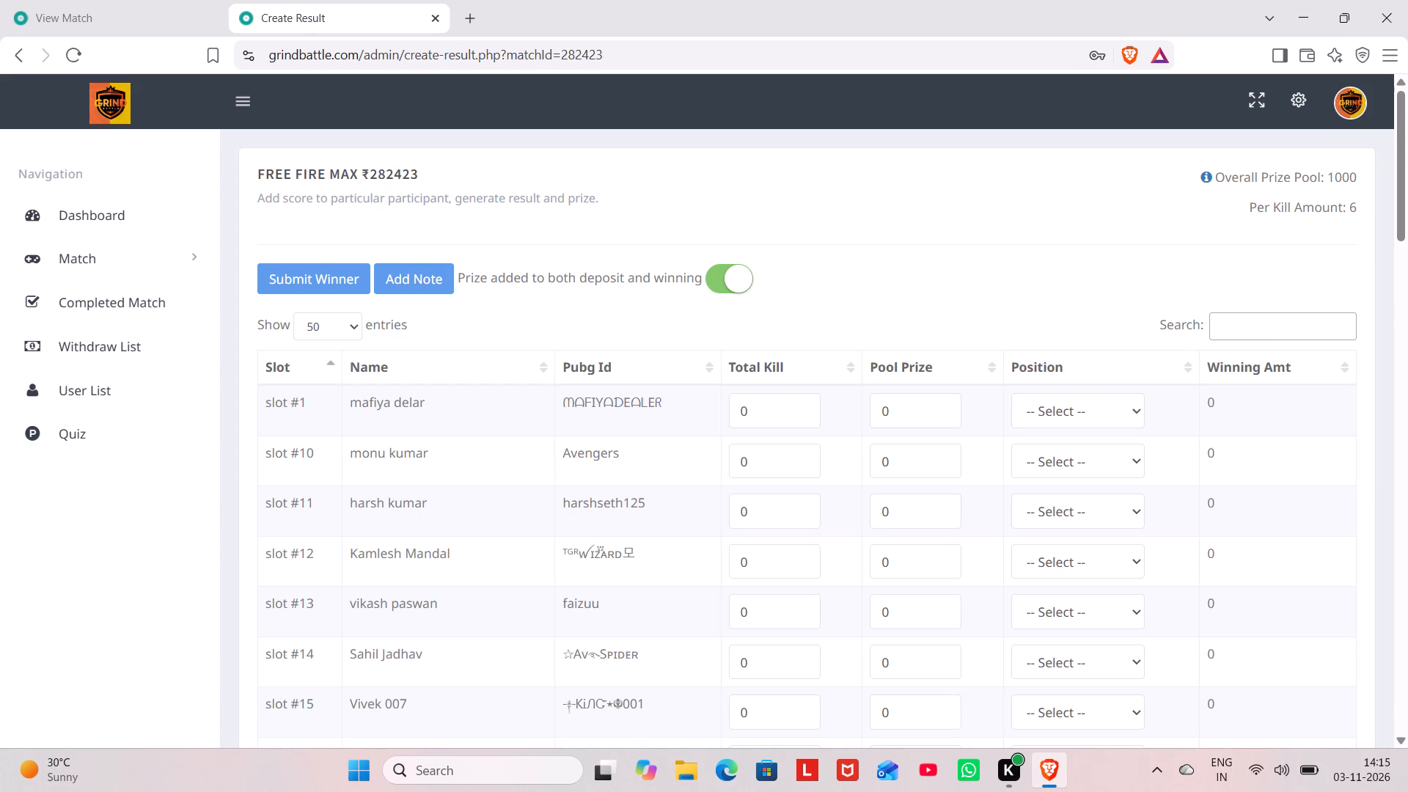
text(th)
key(e)
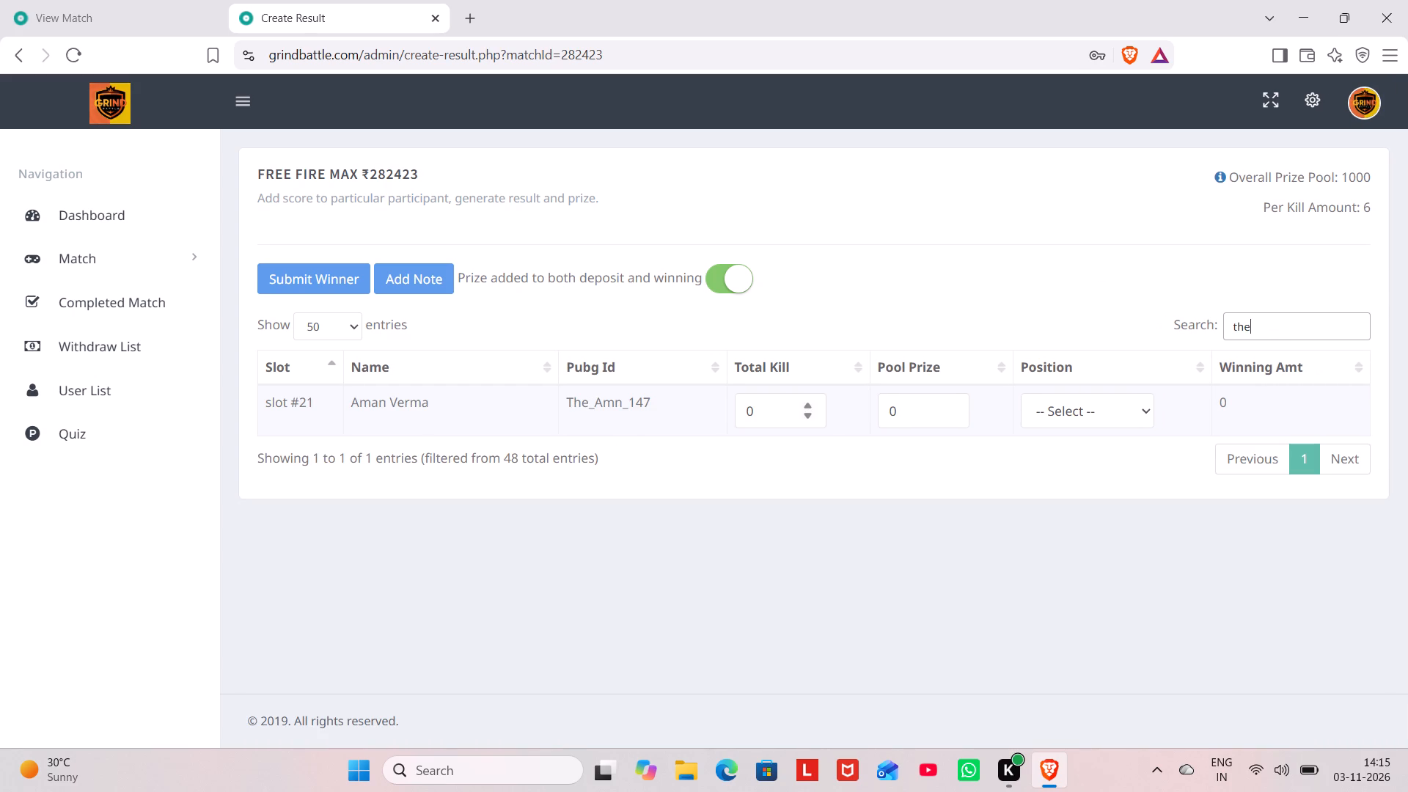
click(774, 417)
key(2)
key(Tab)
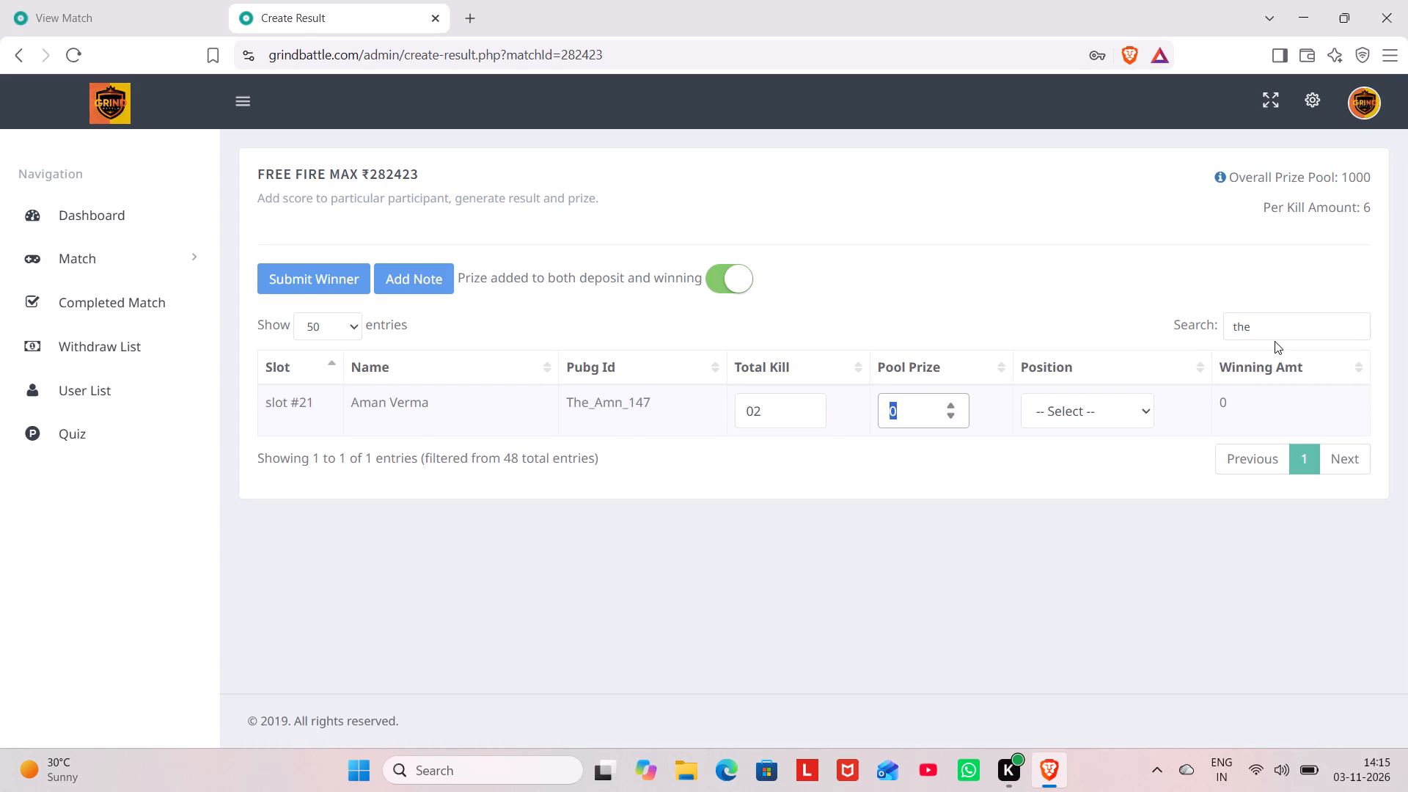
click(1283, 332)
key(BackSpace)
key(BackSpace)
key(BackSpace)
key(BackSpace)
key(BackSpace)
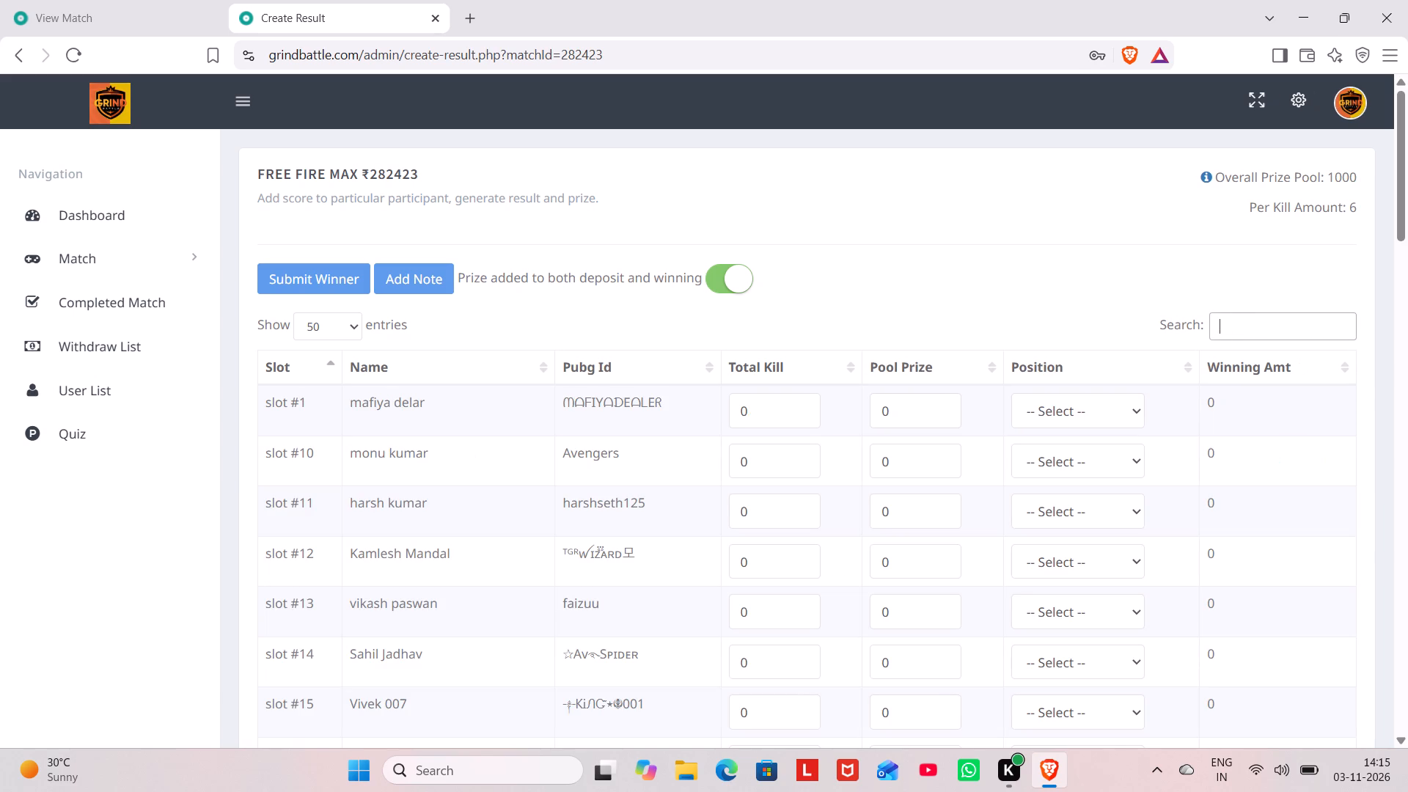
Filter the participants by "p1", set slot #42 player P1_Fighter's total kills to 4, and clear the filter.
text(p1)
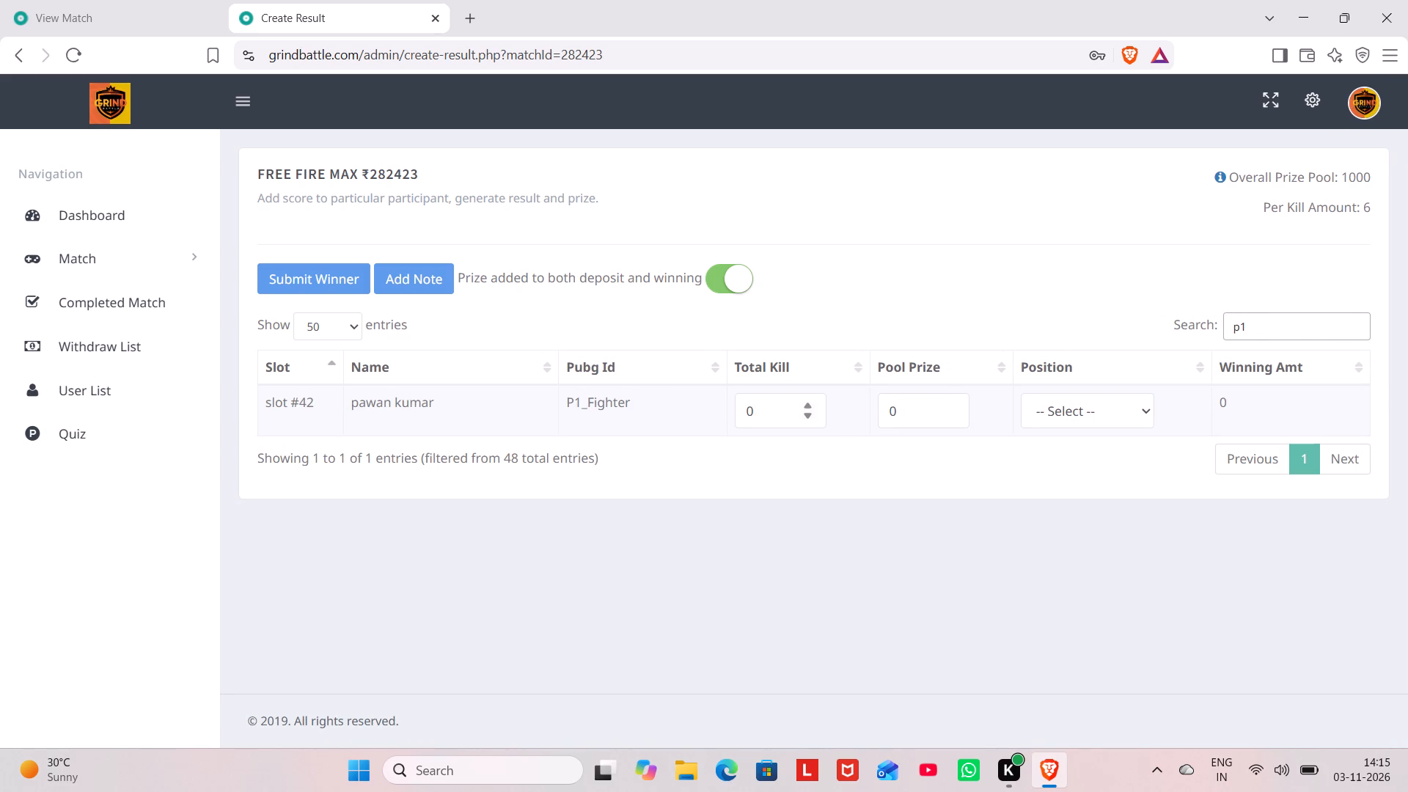
click(780, 407)
key(4)
key(Tab)
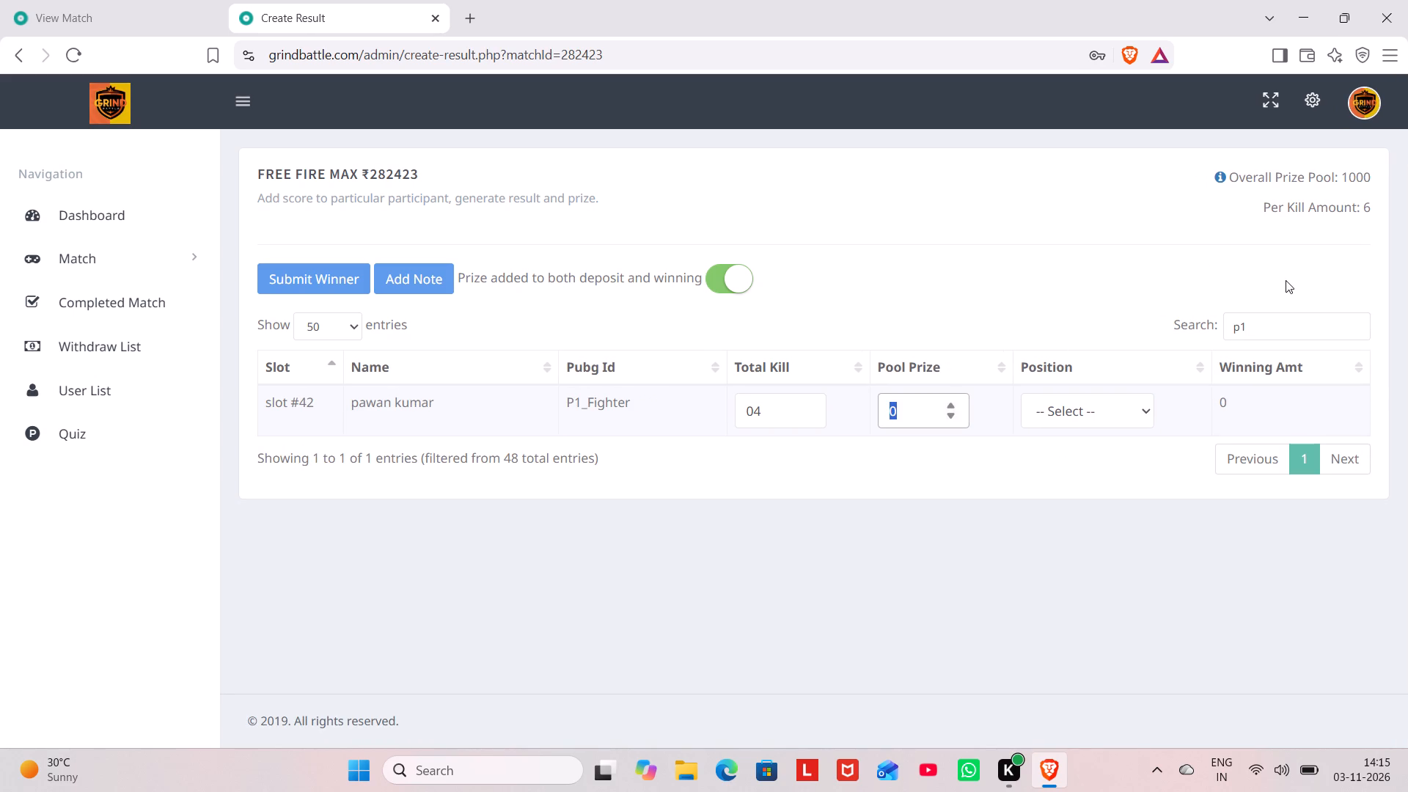
click(1258, 329)
key(BackSpace)
key(BackSpace)
key(BackSpace)
key(BackSpace)
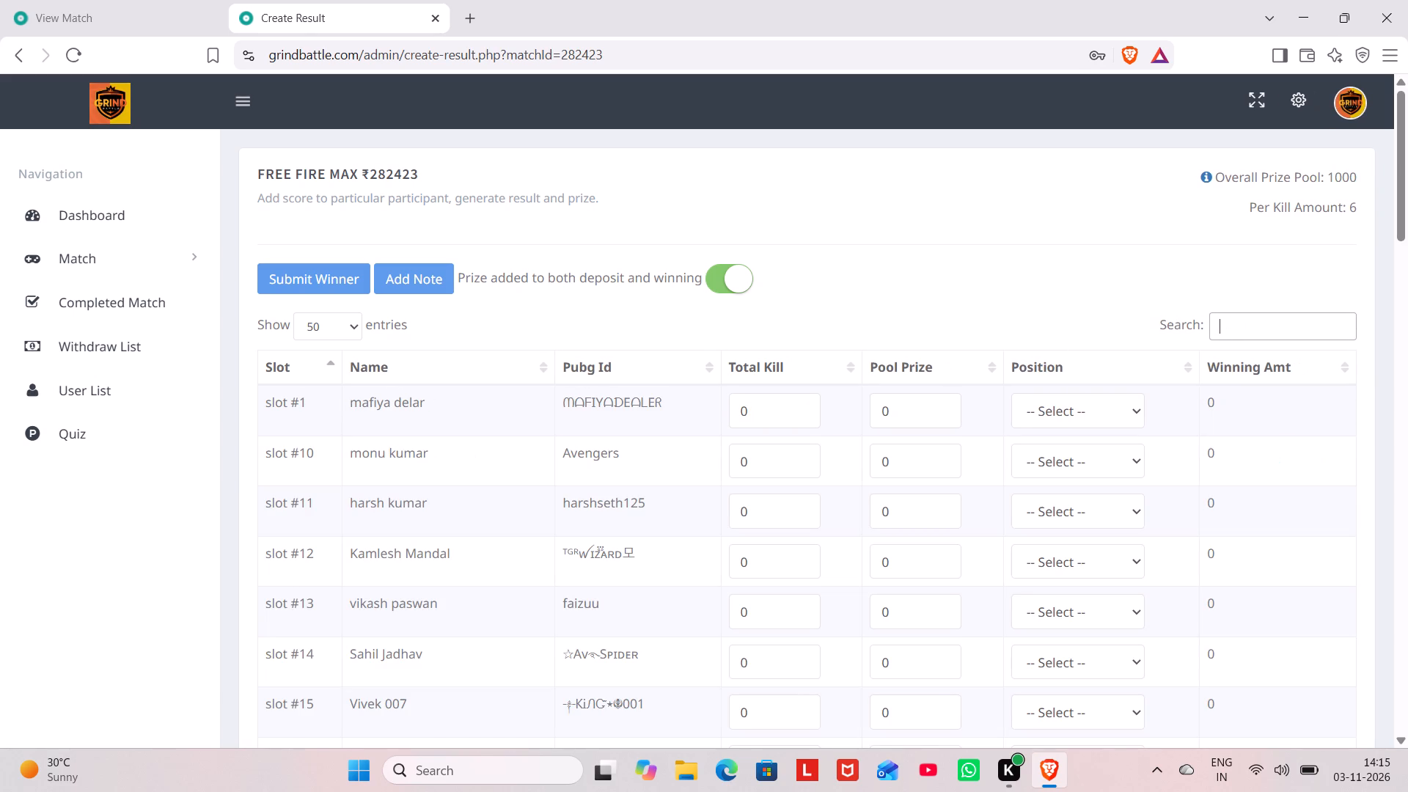
Filter the participants by "kun", set the slot #37 player's total kills to 2, and clear the filter.
text(kun)
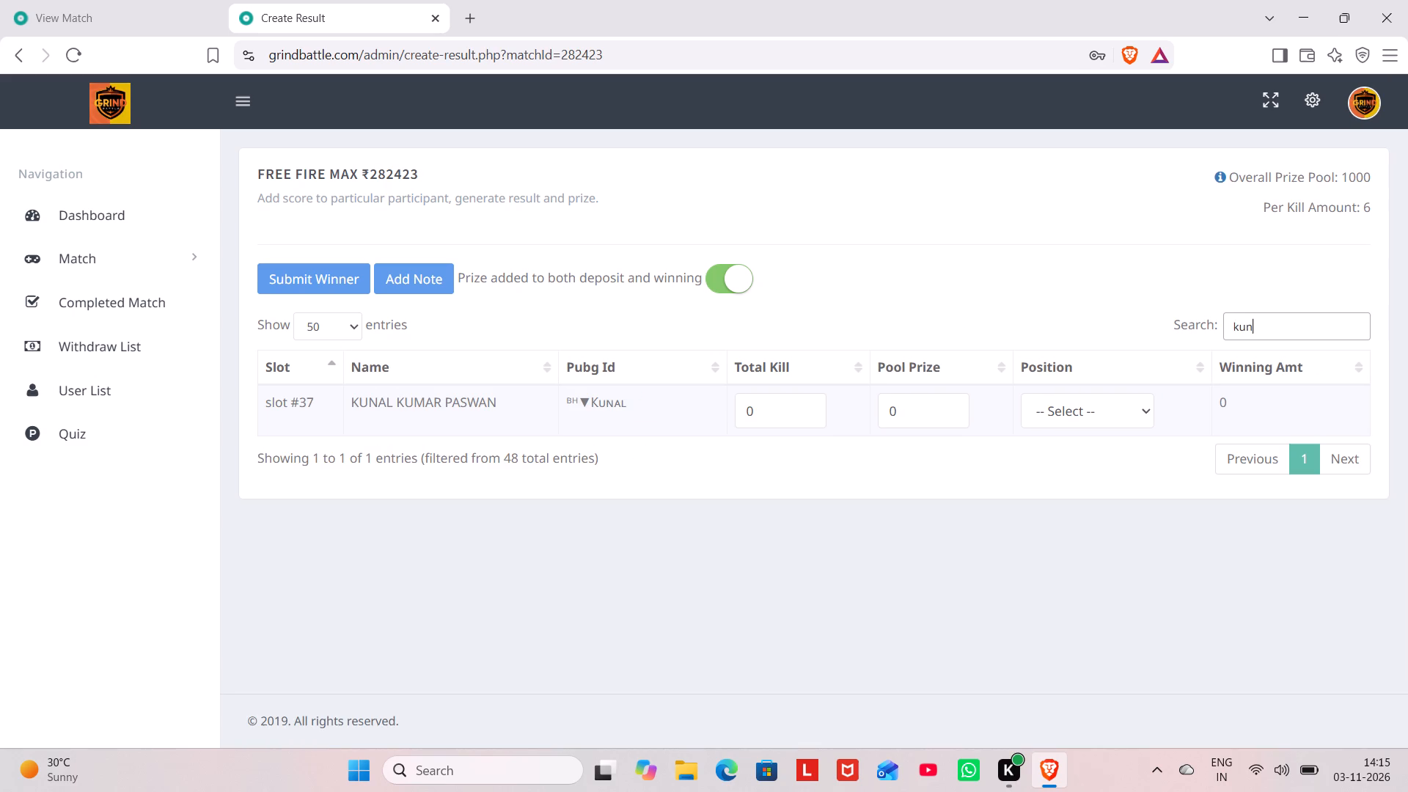
click(756, 414)
key(2)
key(Tab)
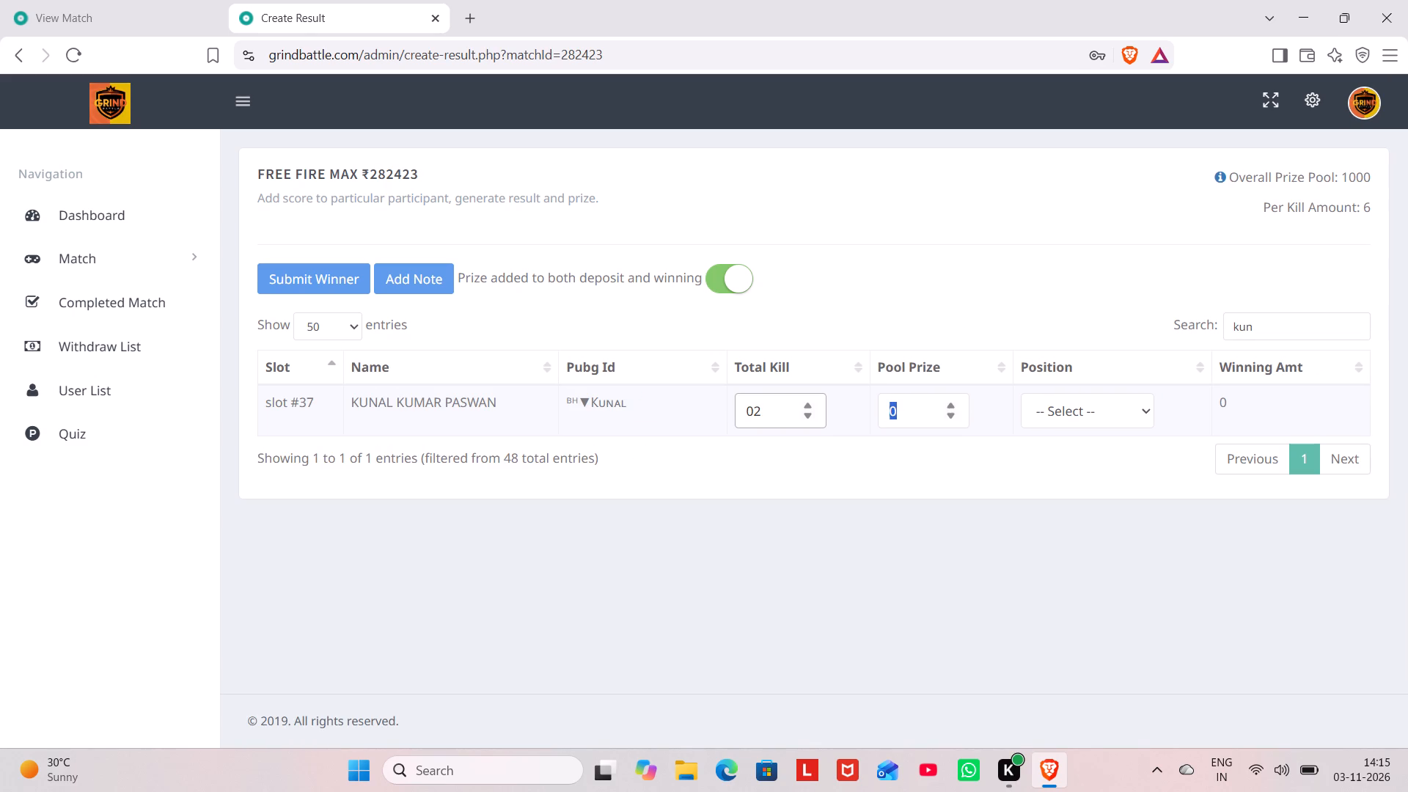
click(1273, 323)
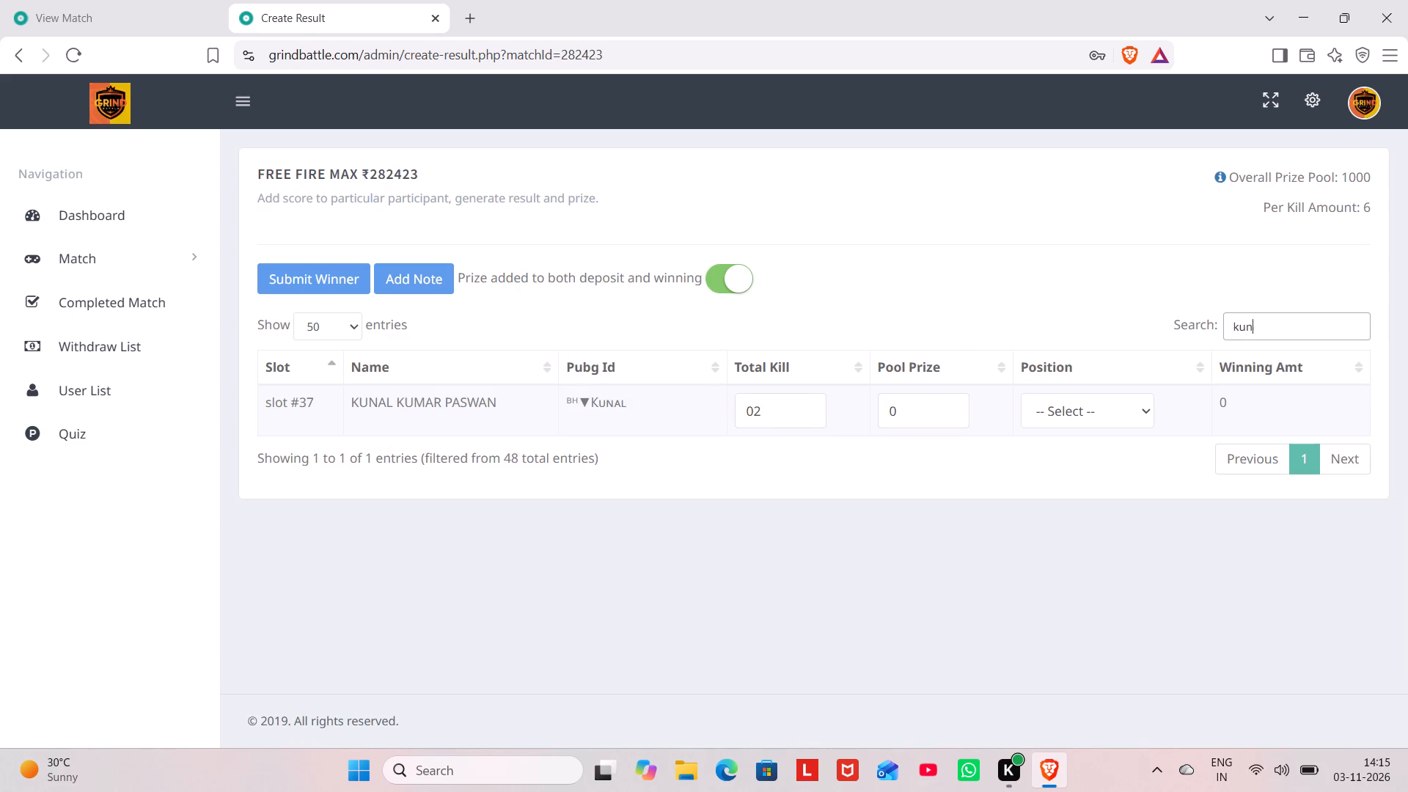
key(BackSpace)
key(BackSpace)
key(BackSpace)
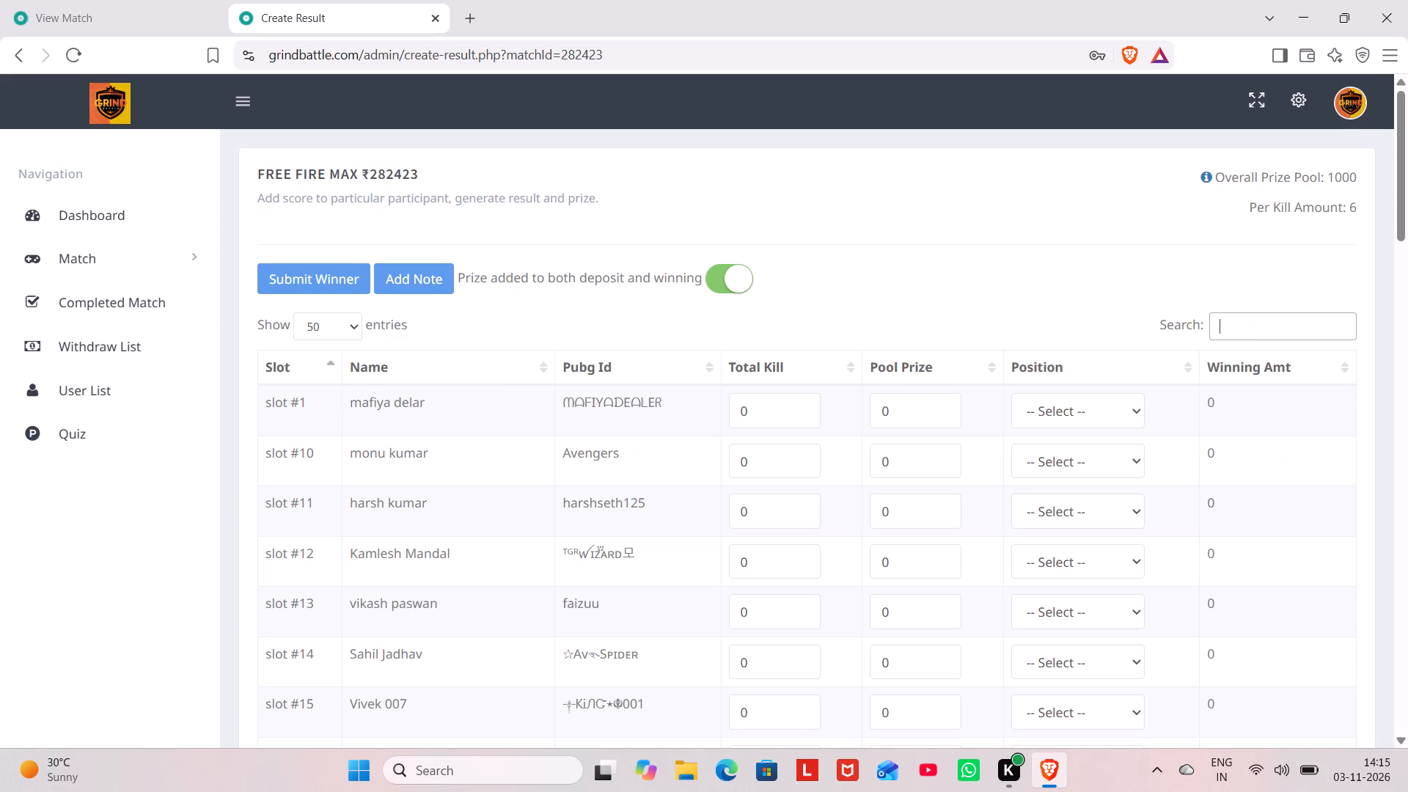
Filter the participants by "001", set the slot #15 player's total kills to 1, and clear the filter.
text(001)
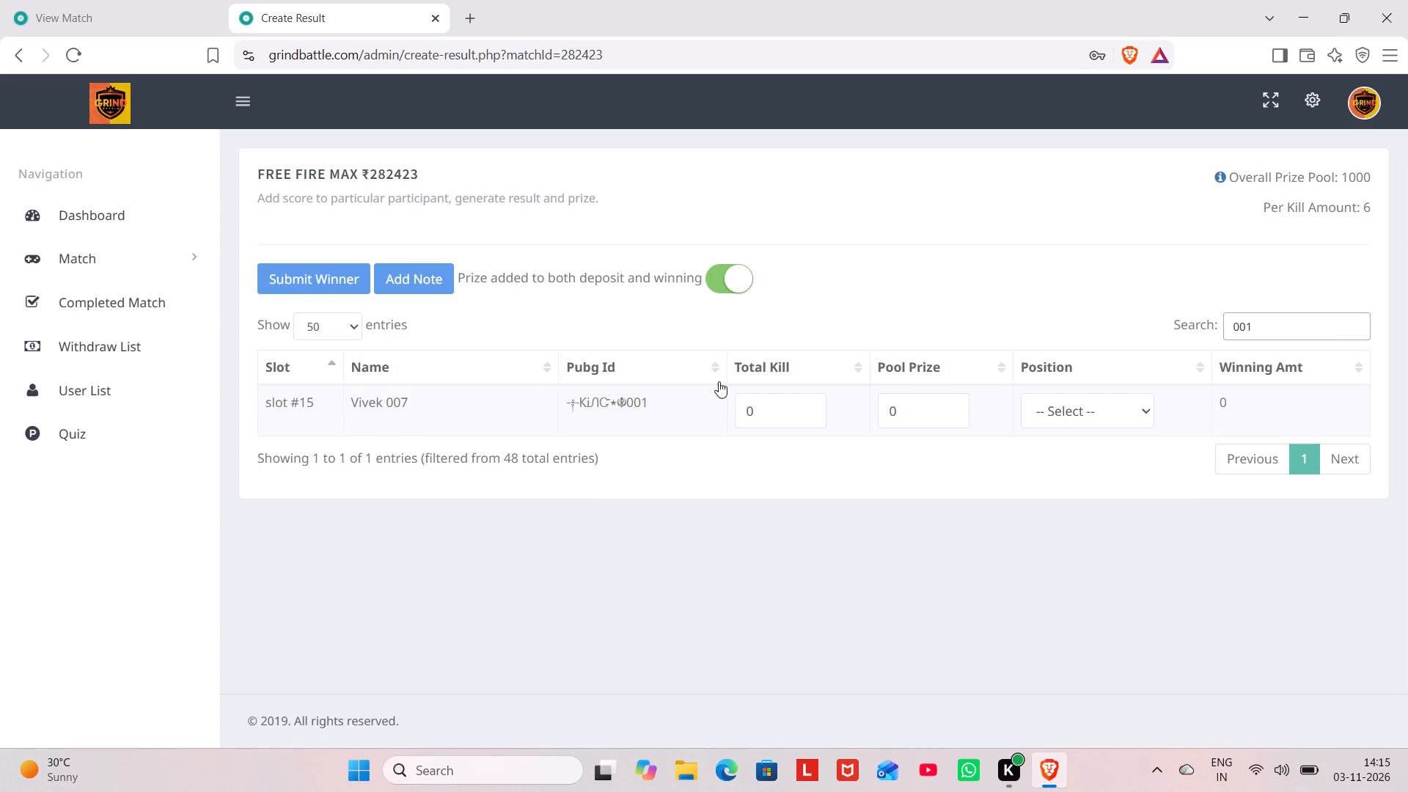
click(770, 411)
key(1)
key(Tab)
click(1305, 339)
key(BackSpace)
key(BackSpace)
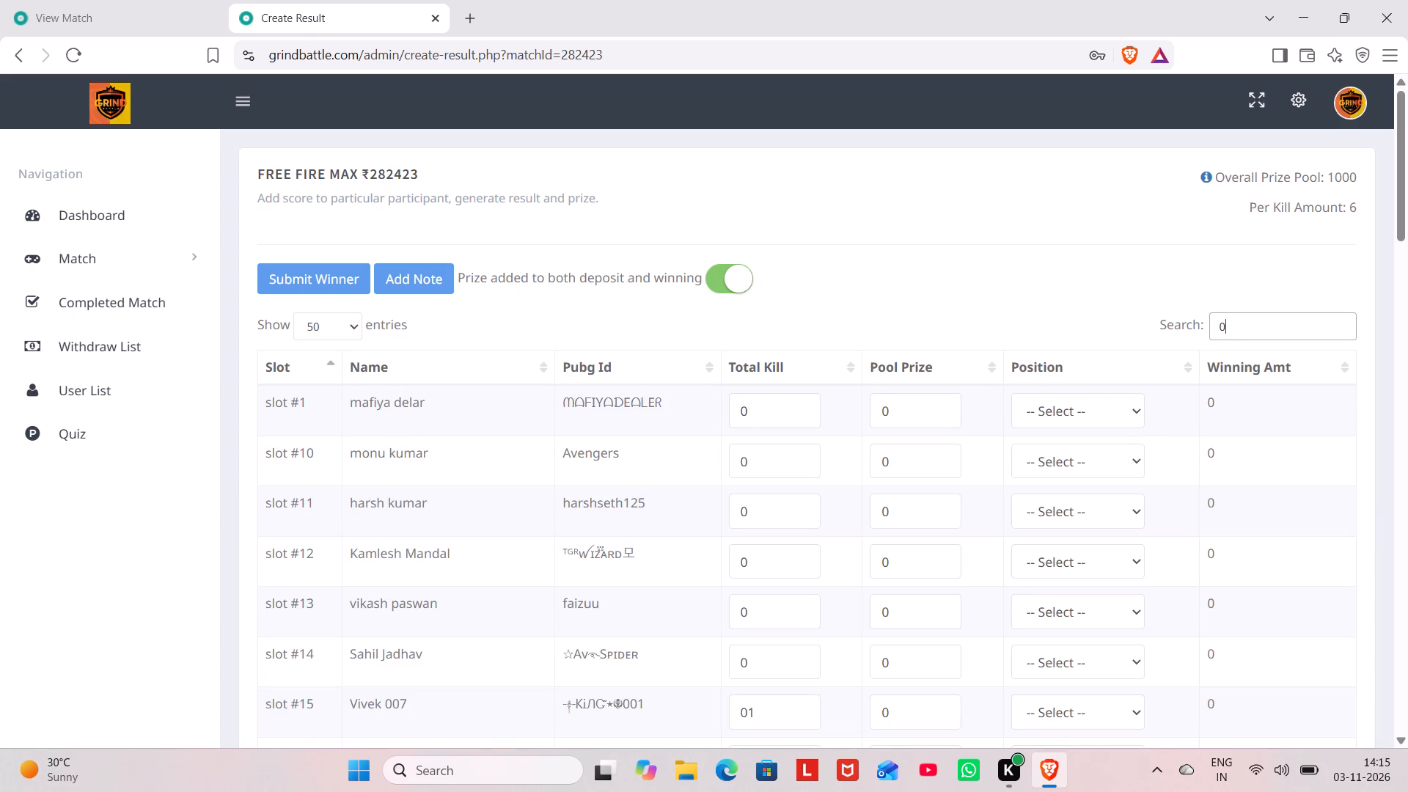
key(BackSpace)
text(rud)
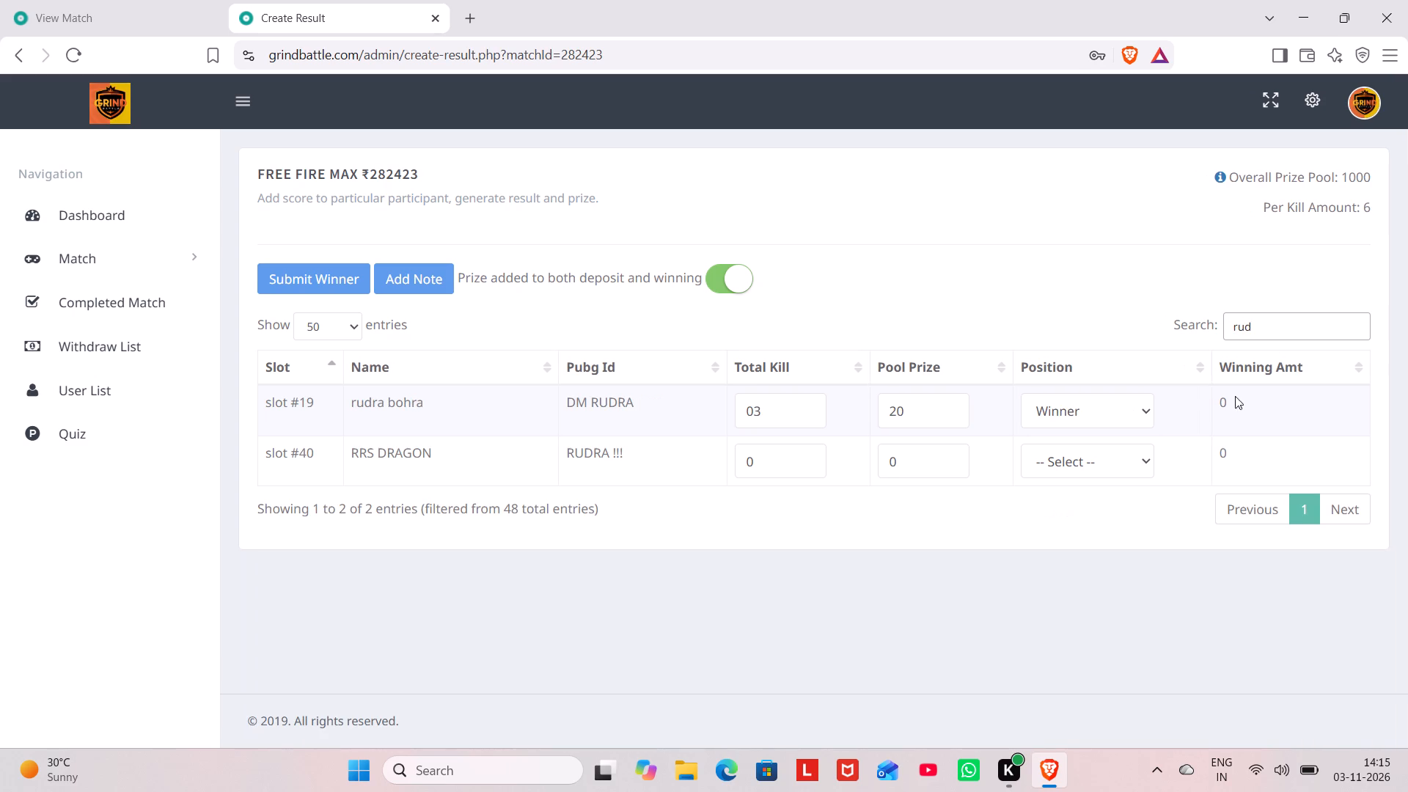
click(766, 456)
key(2)
key(Tab)
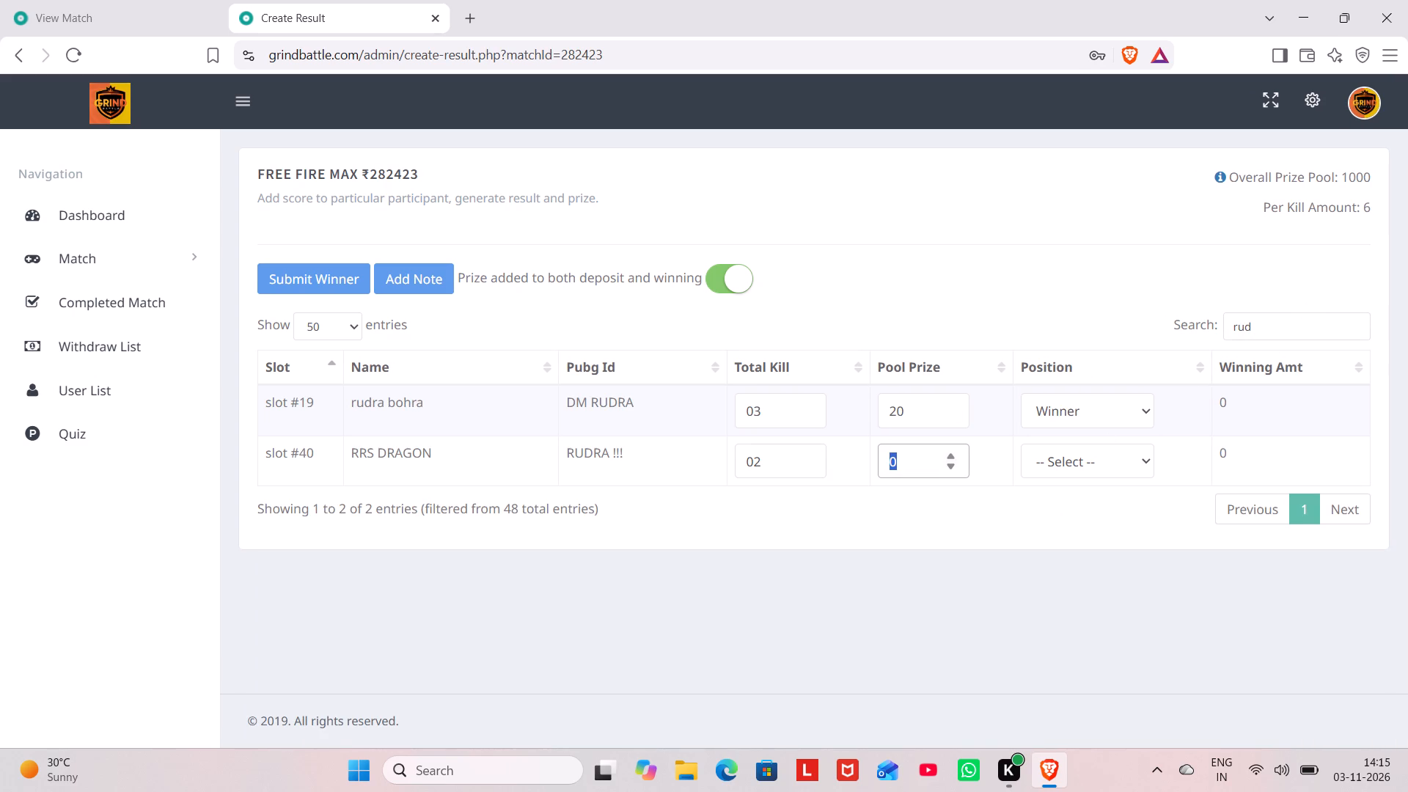
click(1285, 340)
key(BackSpace)
key(BackSpace)
key(BackSpace)
key(BackSpace)
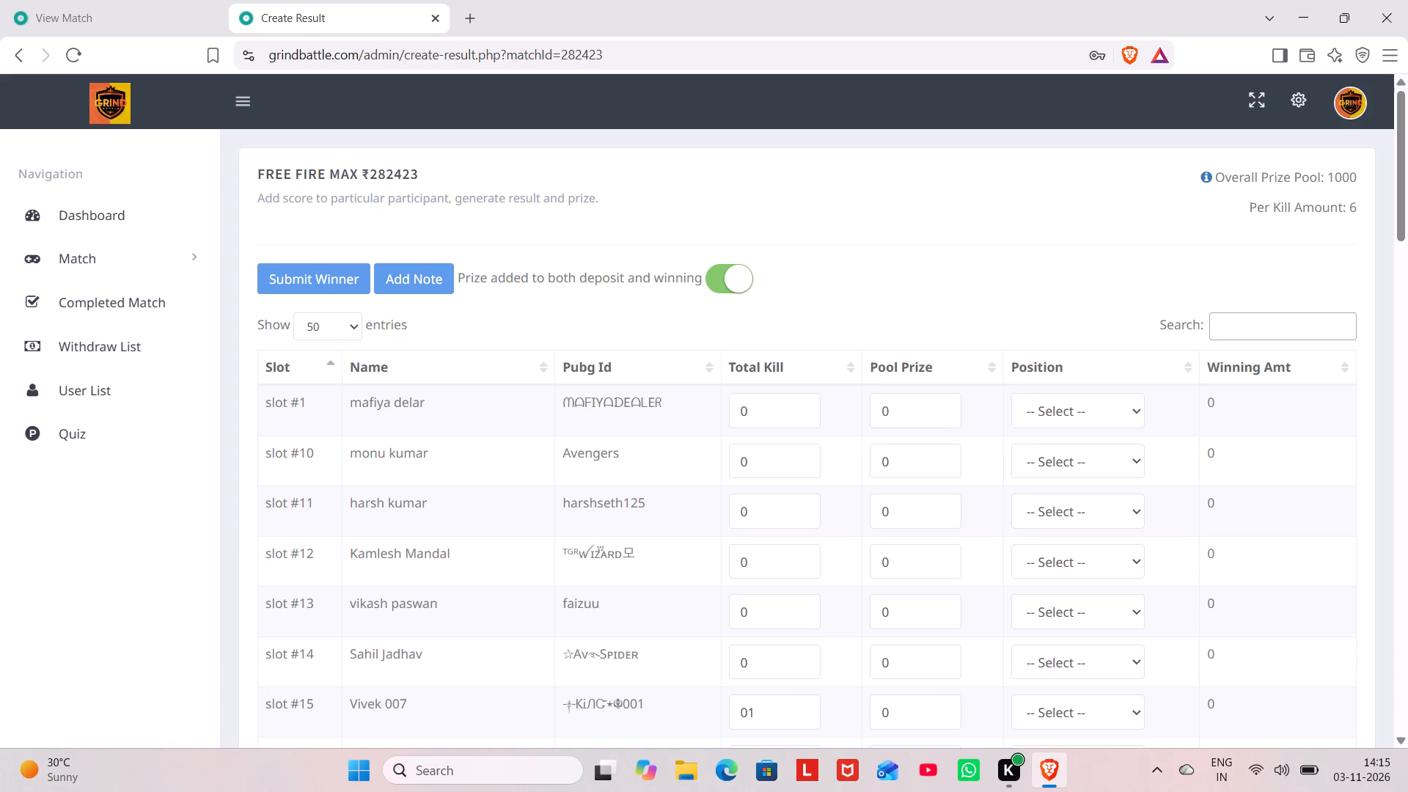
text(re)
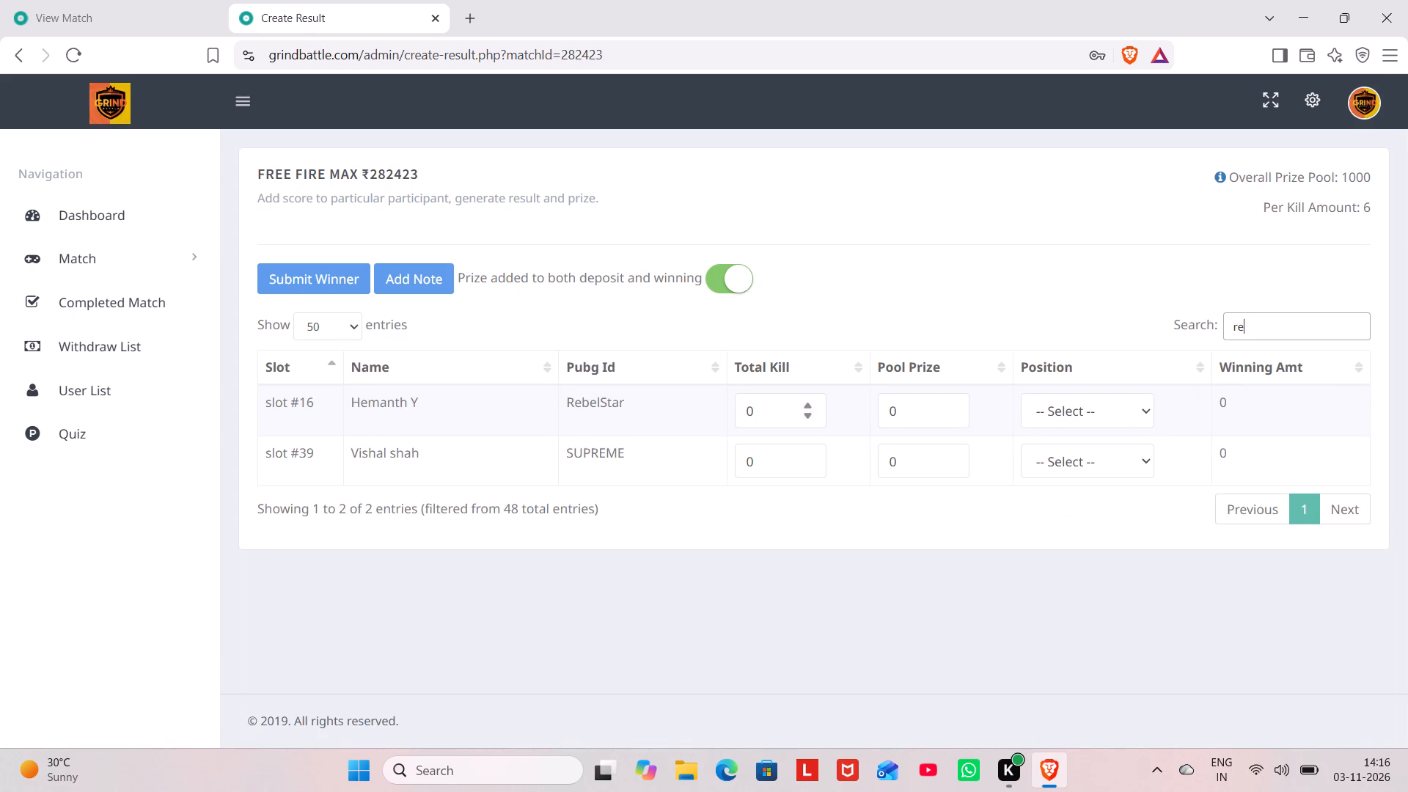
click(764, 422)
key(1)
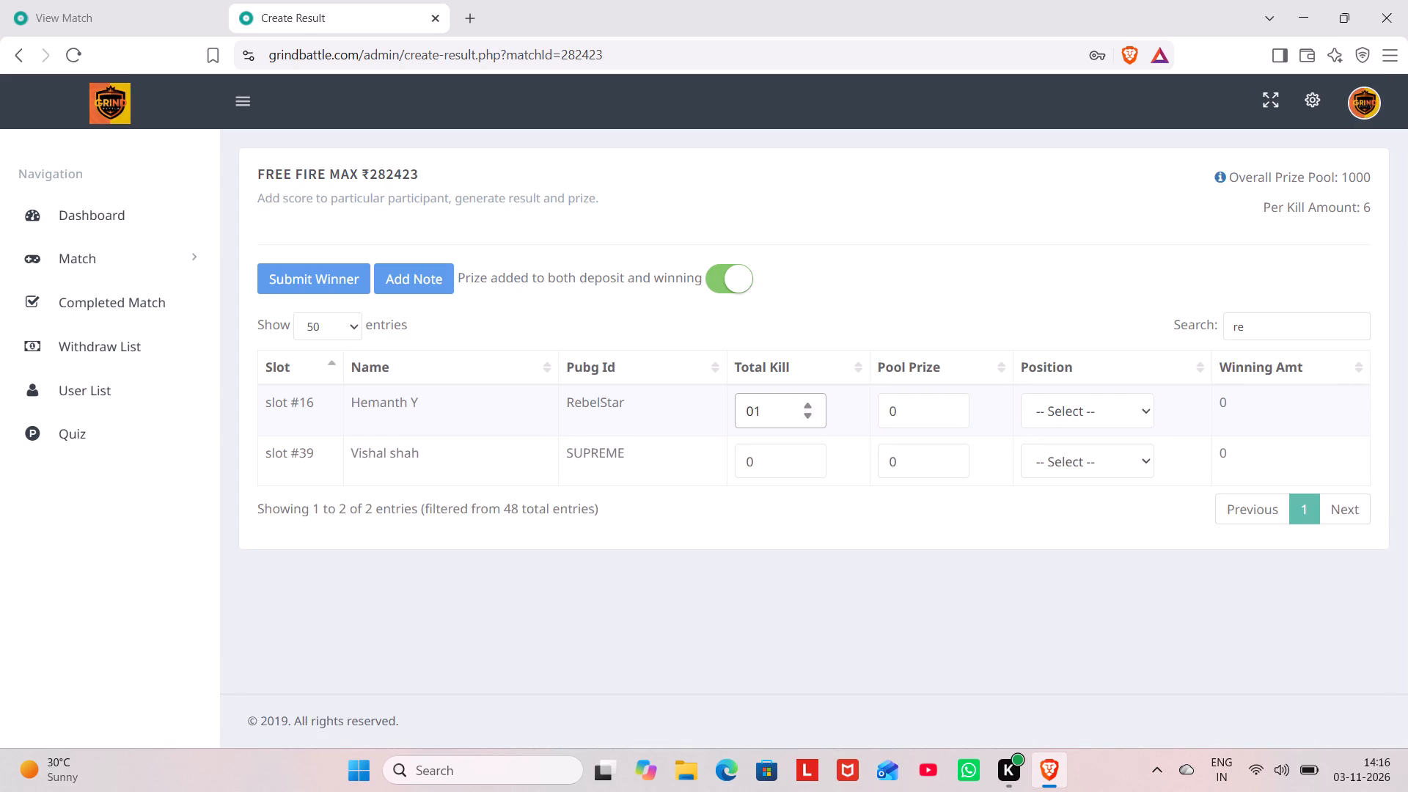
key(Tab)
click(1262, 326)
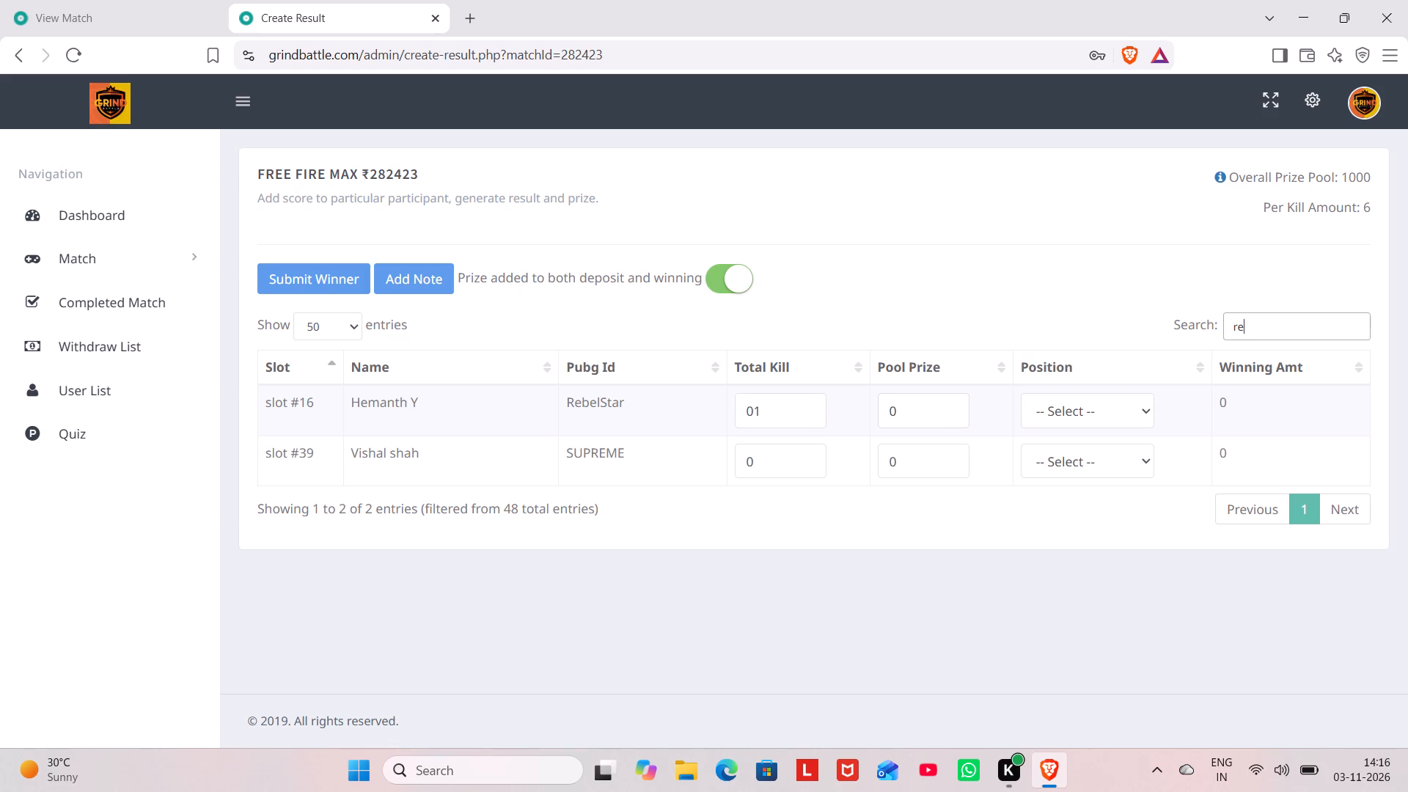
key(BackSpace)
key(BackSpace)
key(BackSpace)
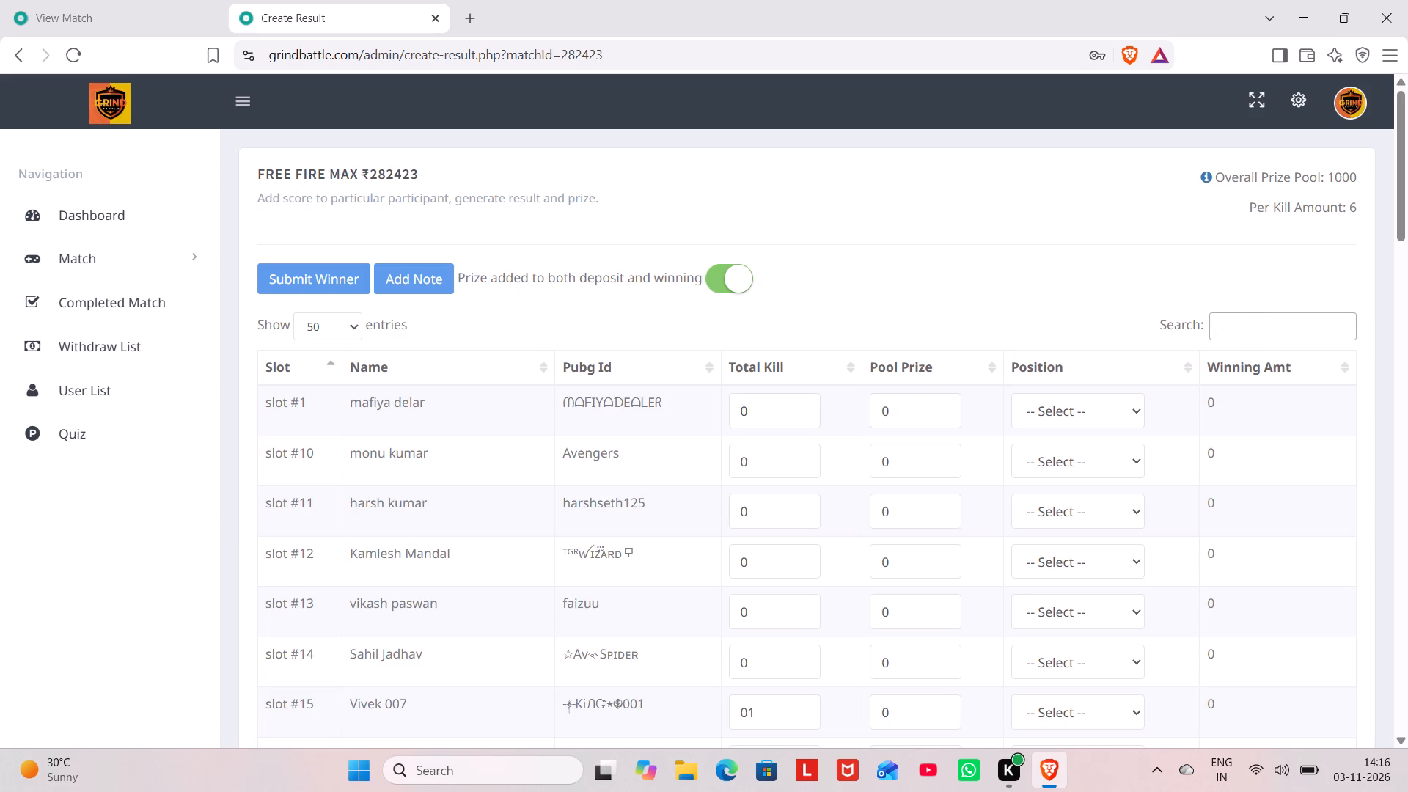
Filter the participants by "sp", clear the filter, and set the slot #14 player's total kills to 2 in the full list.
text(sp)
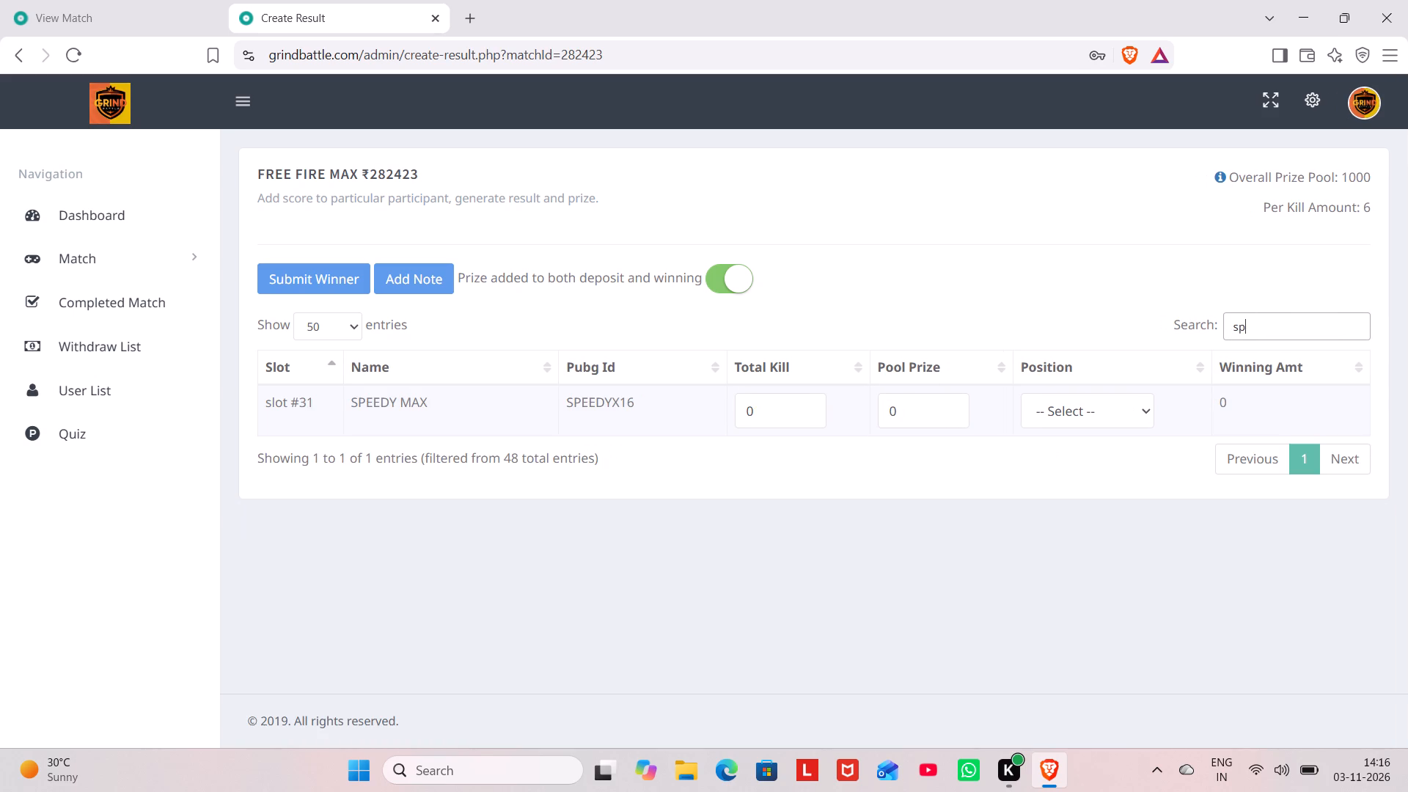
key(BackSpace)
key(BackSpace)
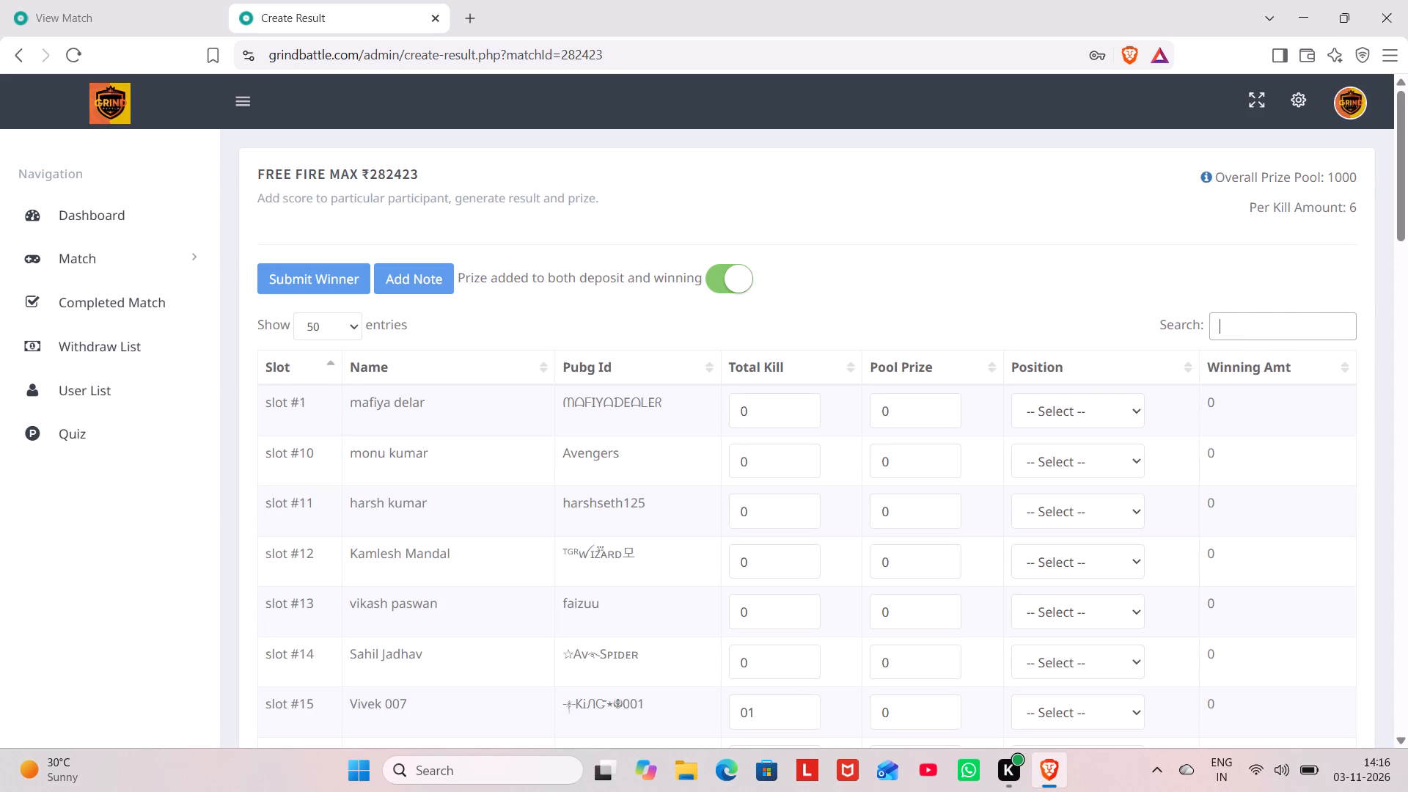
click(768, 668)
key(2)
key(Tab)
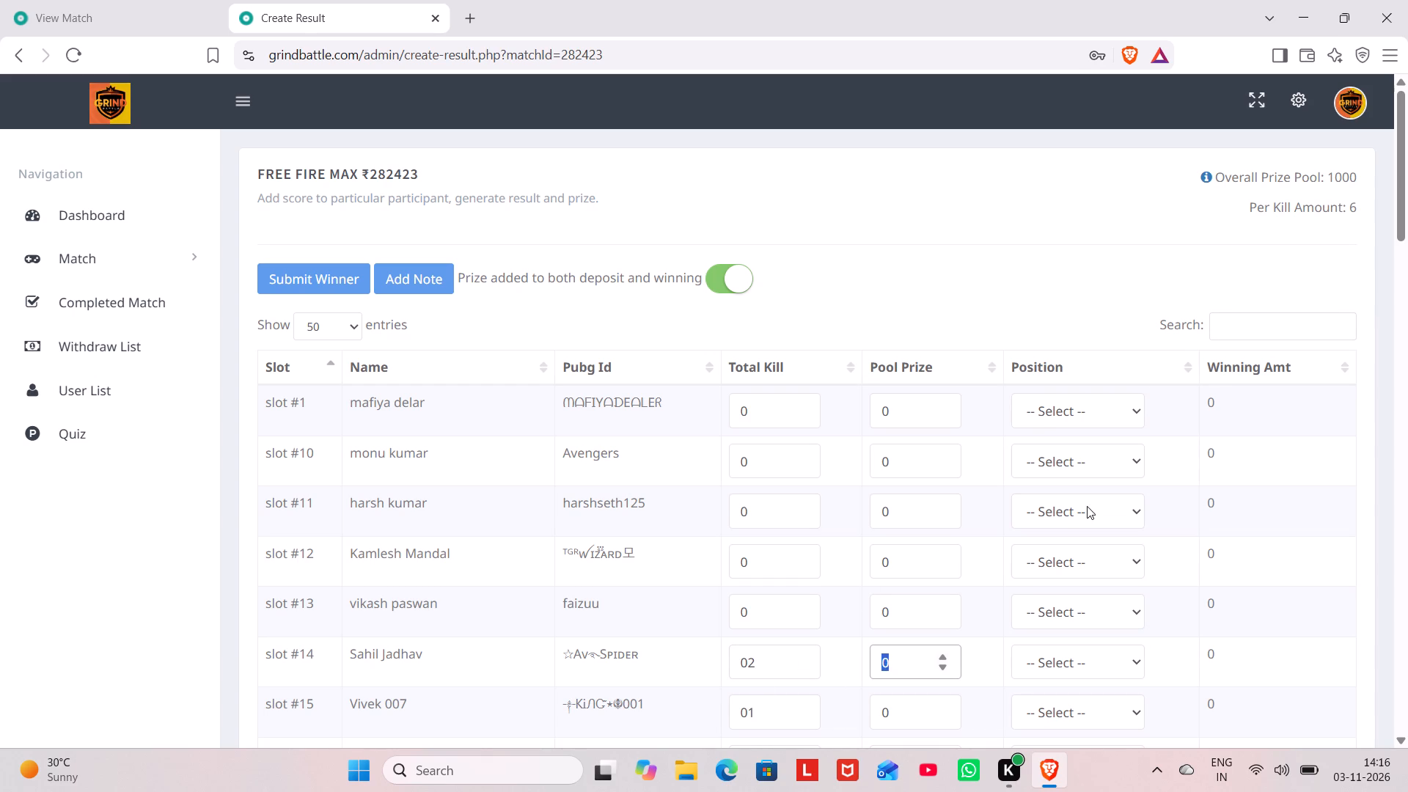
Filter the participants by "fa", set slot #13 player faizuu's total kills to 4, and clear the filter.
click(1282, 326)
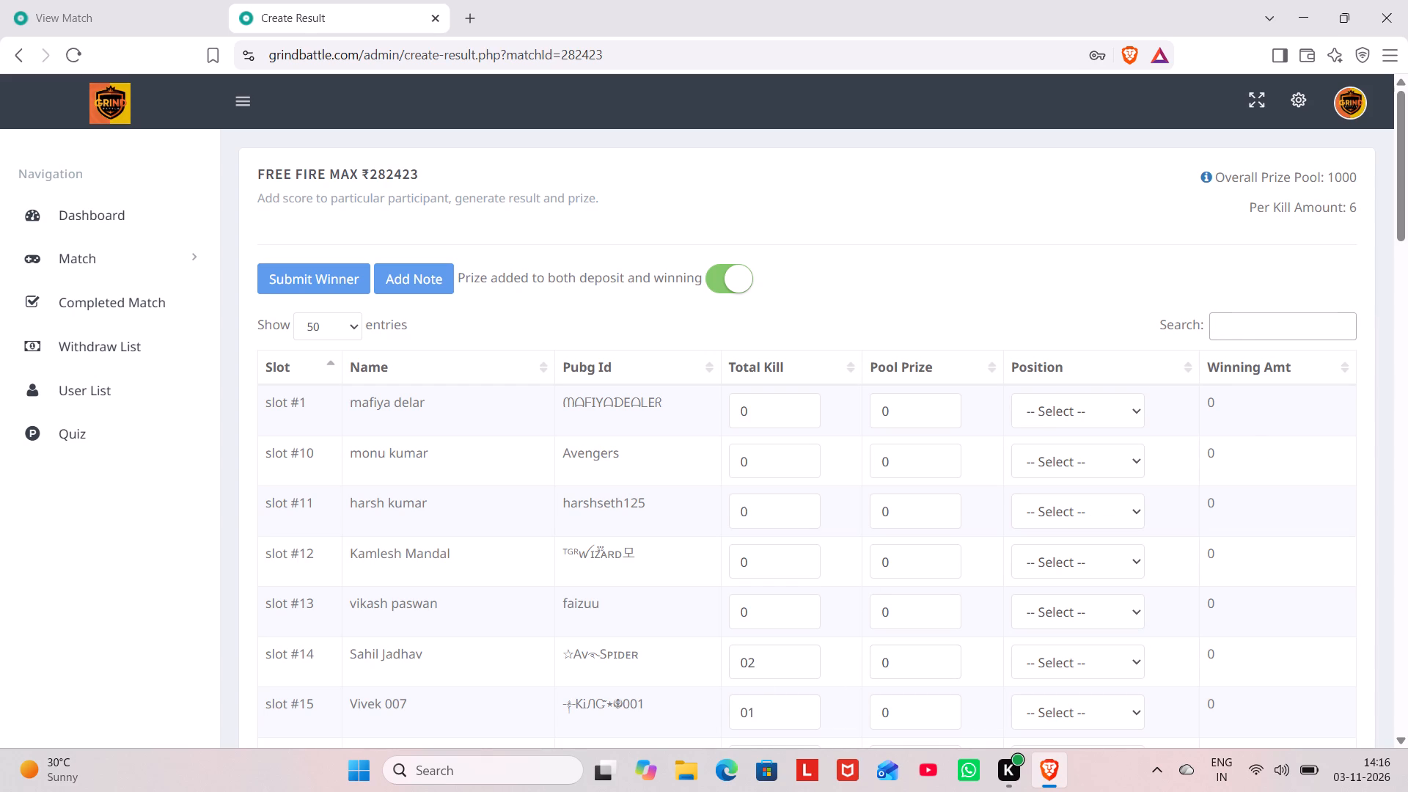
text(fa)
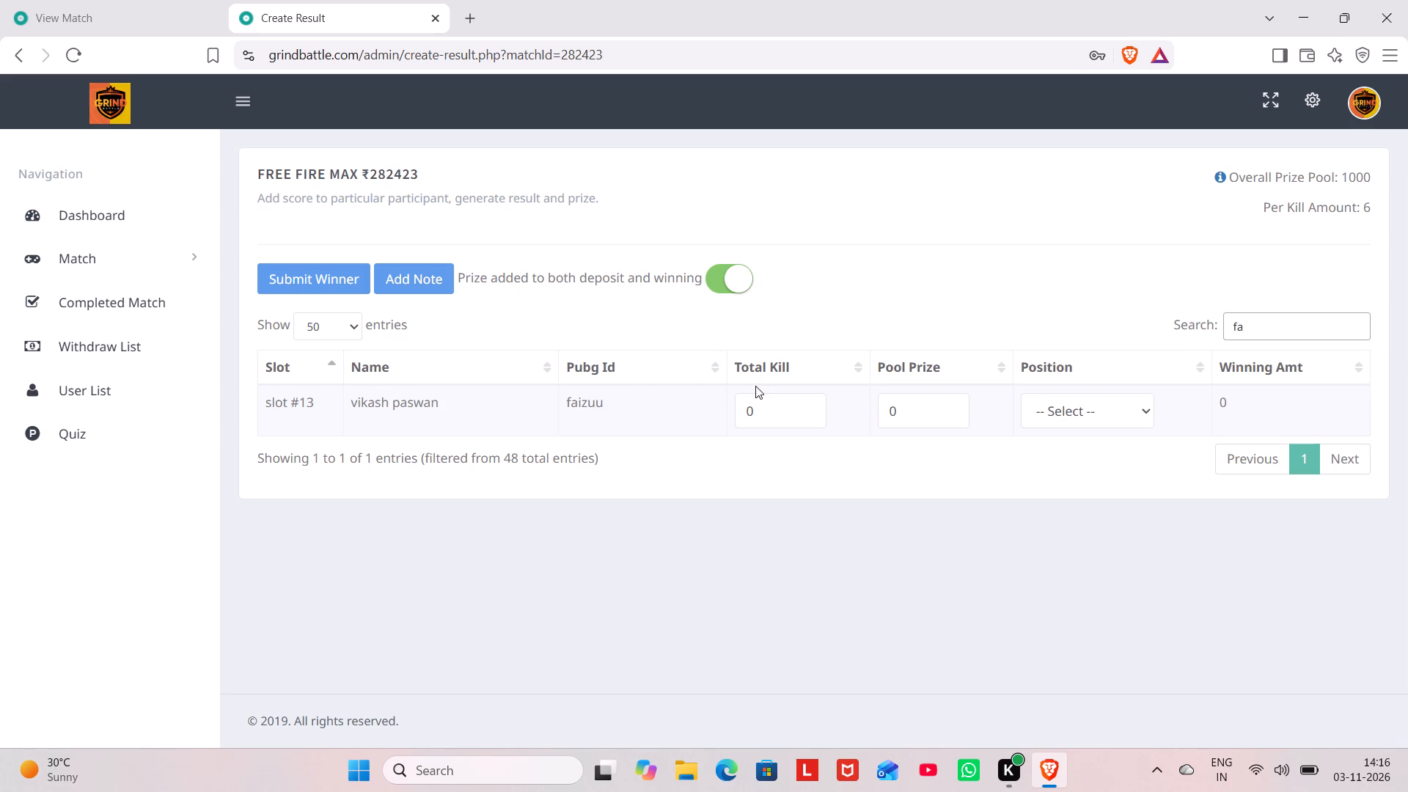
click(764, 430)
click(769, 413)
key(4)
key(Tab)
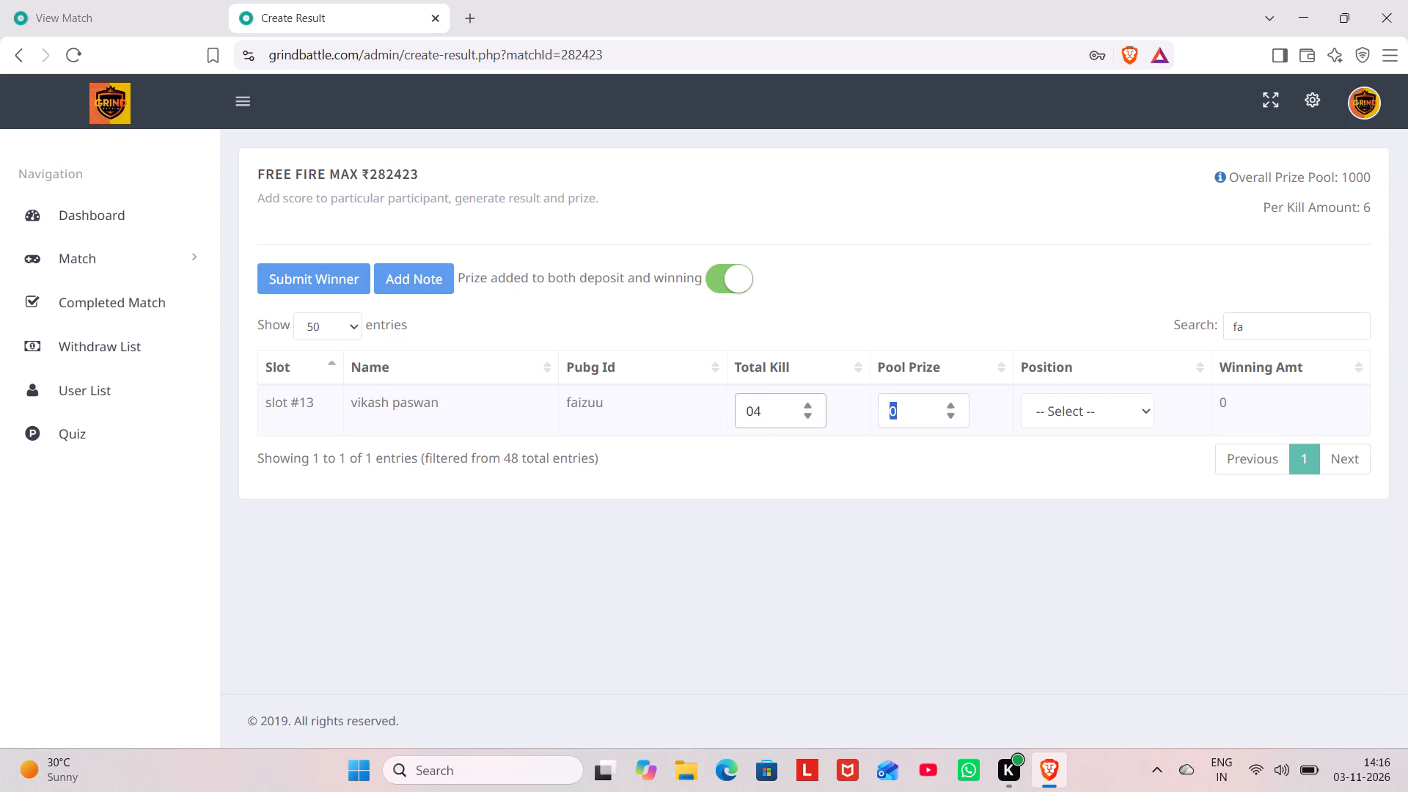
click(1285, 326)
key(BackSpace)
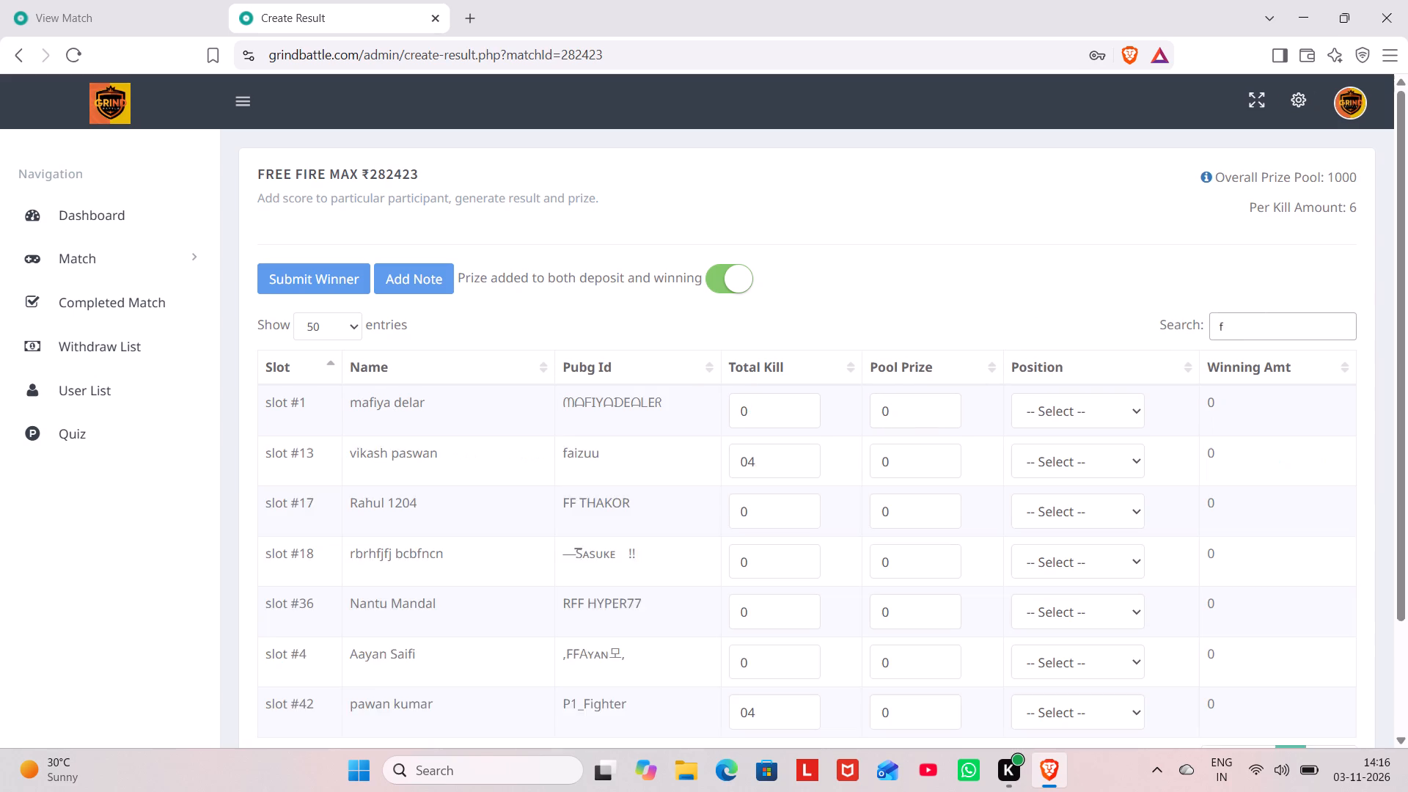
key(BackSpace)
key(BackSpace)
key(BackSpace)
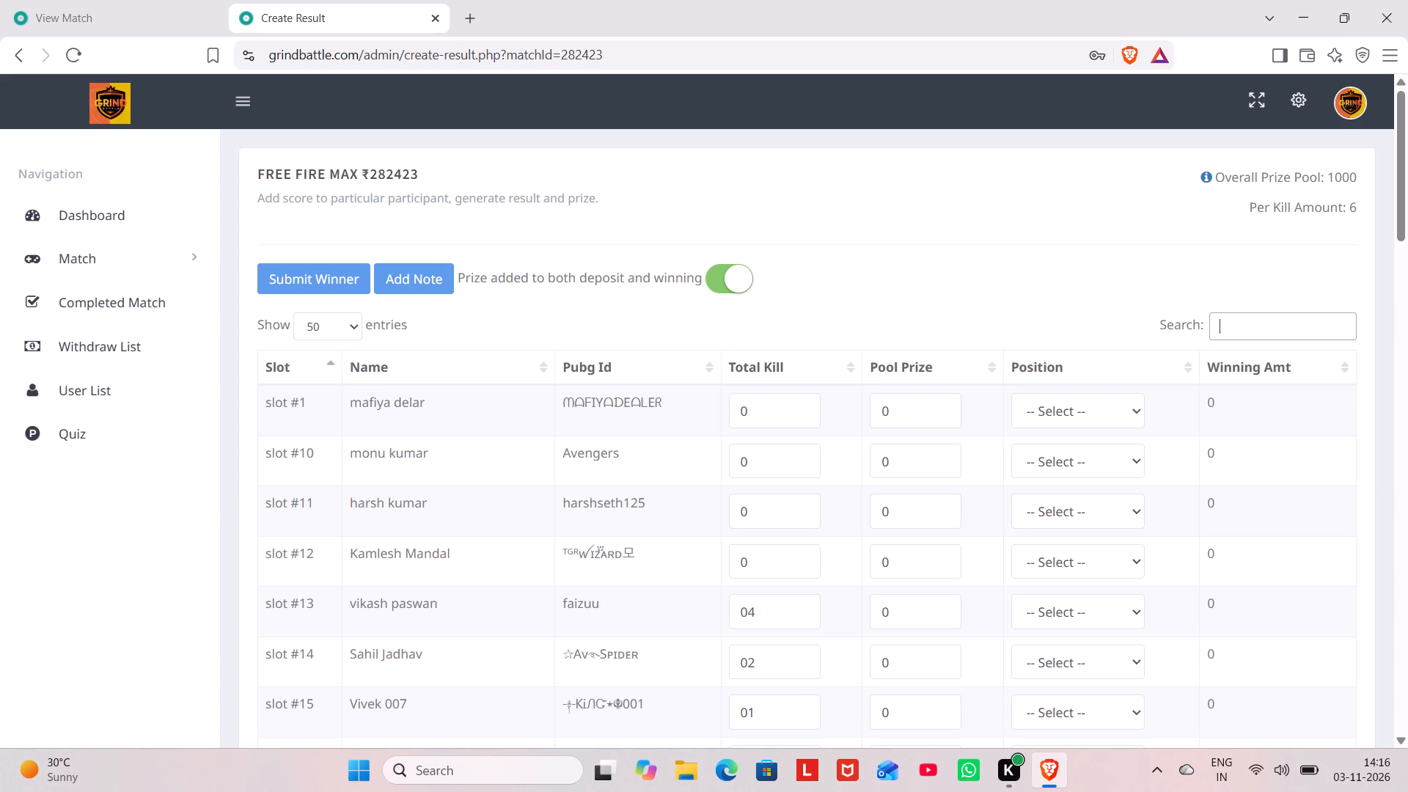
Set the slot #1 player's total kills to 1 in the unfiltered participant list.
click(779, 408)
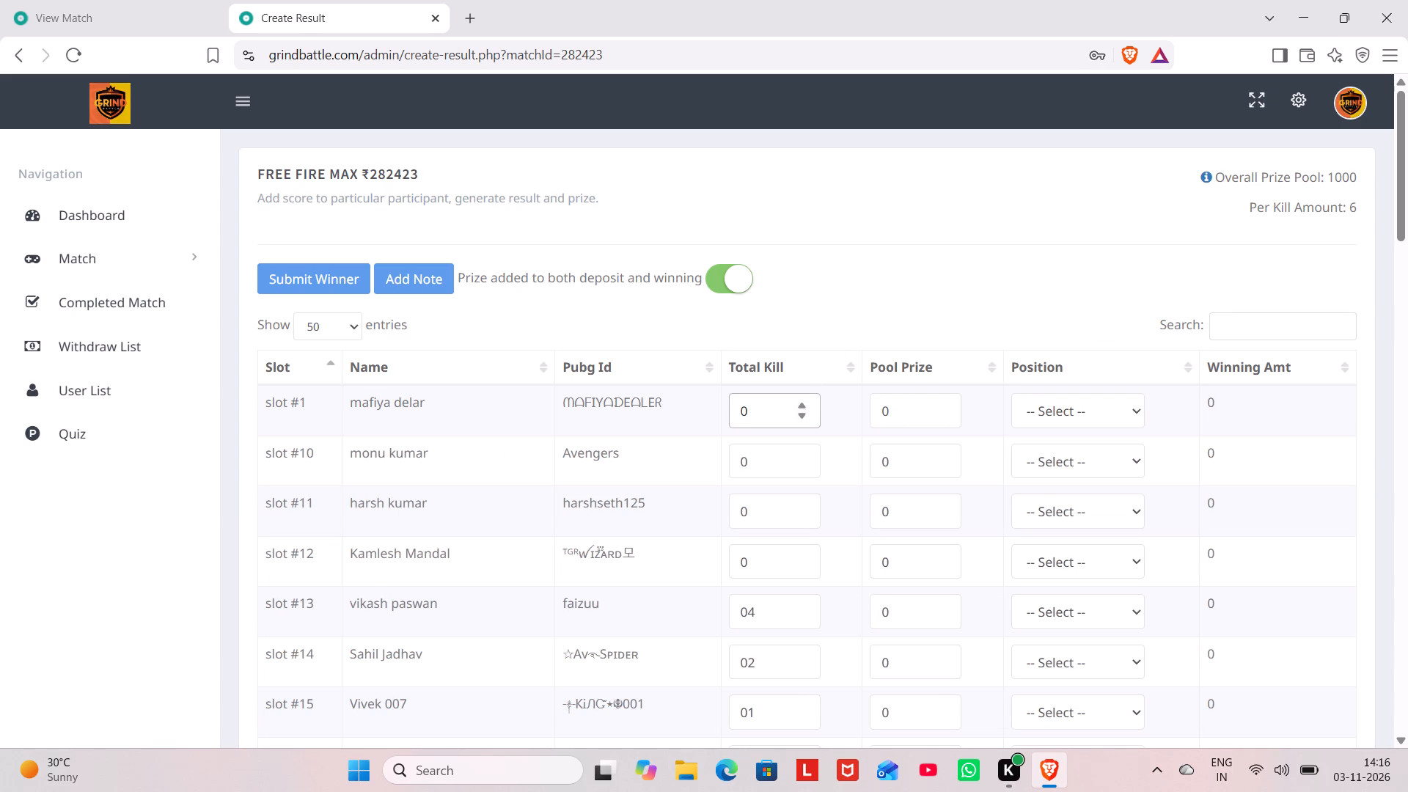
key(1)
key(Tab)
click(603, 552)
click(1261, 334)
text(ni)
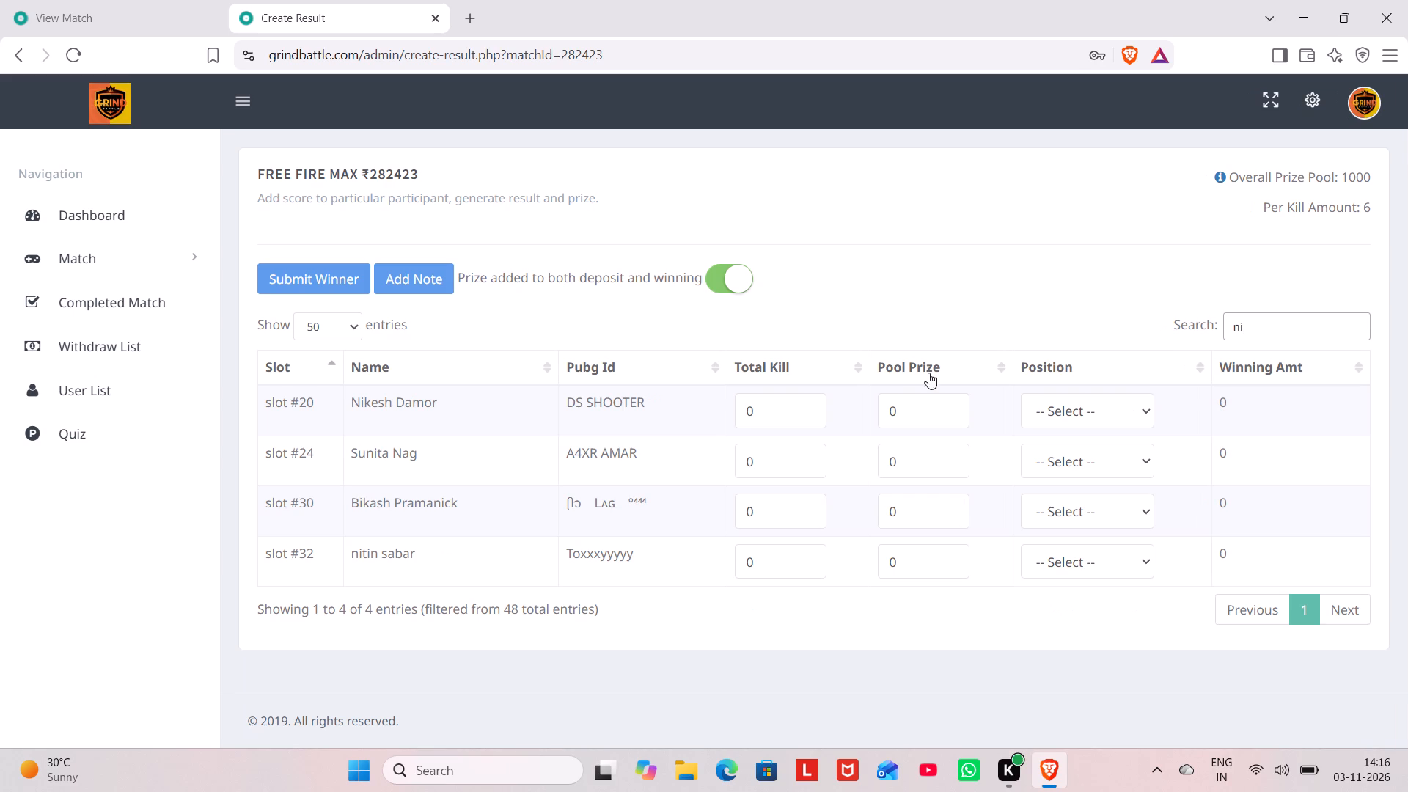
key(BackSpace)
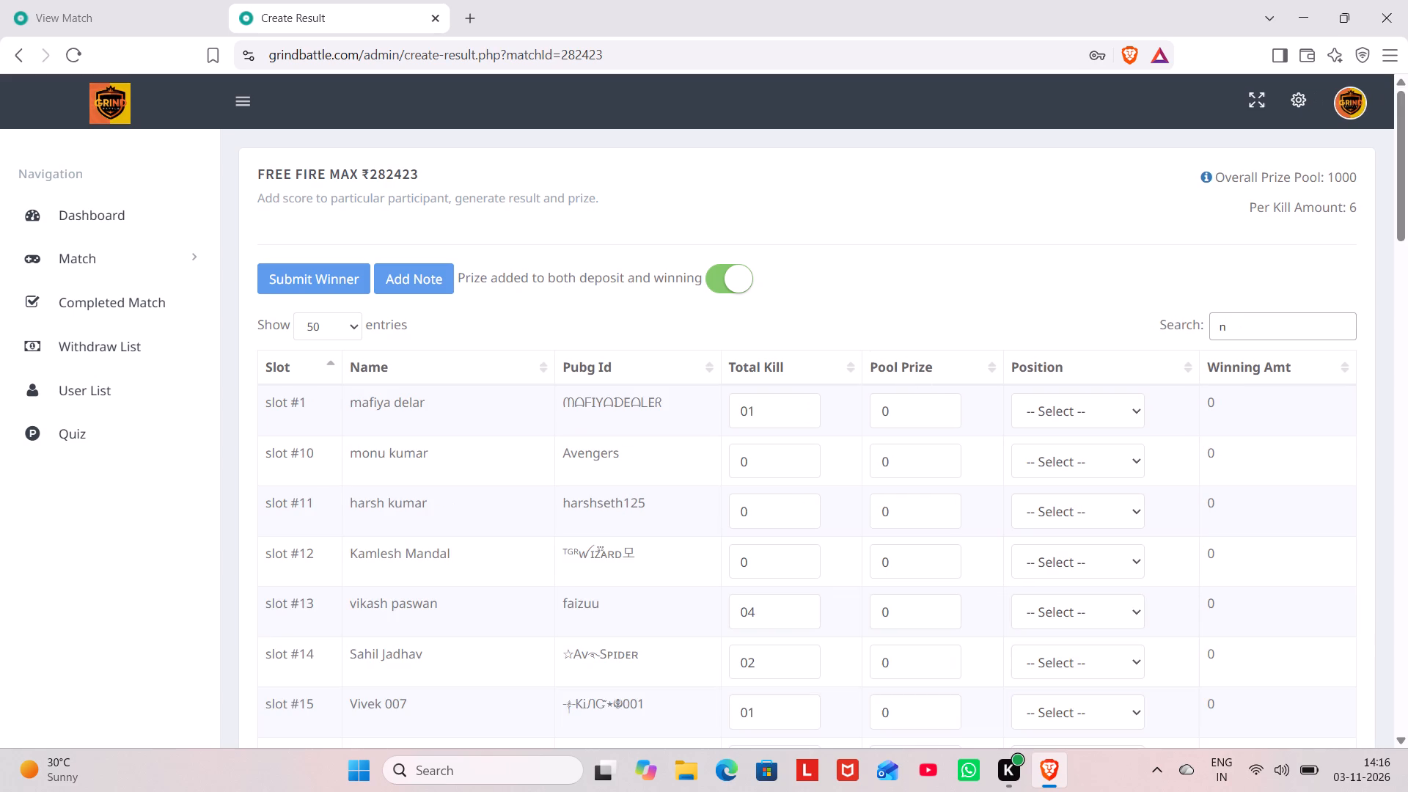
text(om)
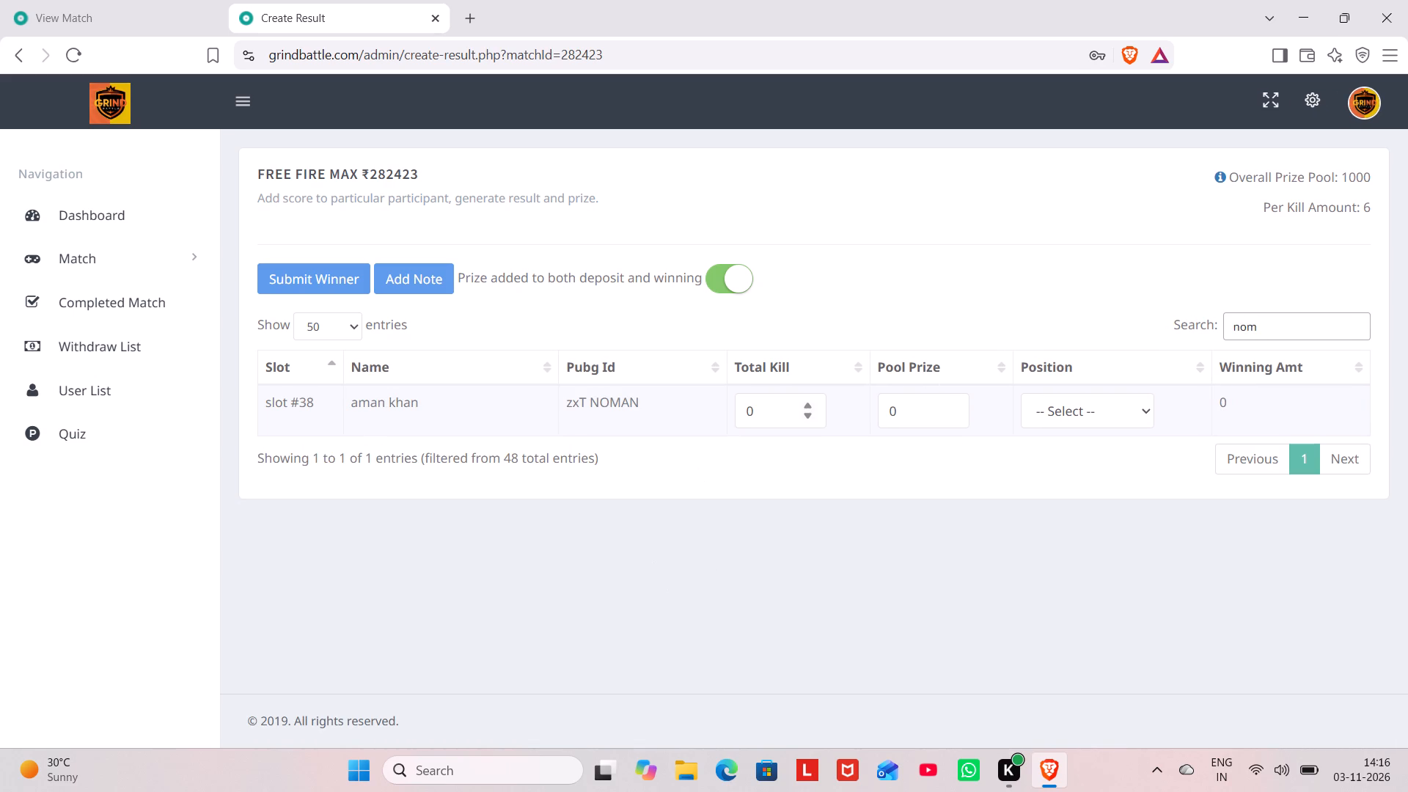
click(774, 395)
key(3)
key(Tab)
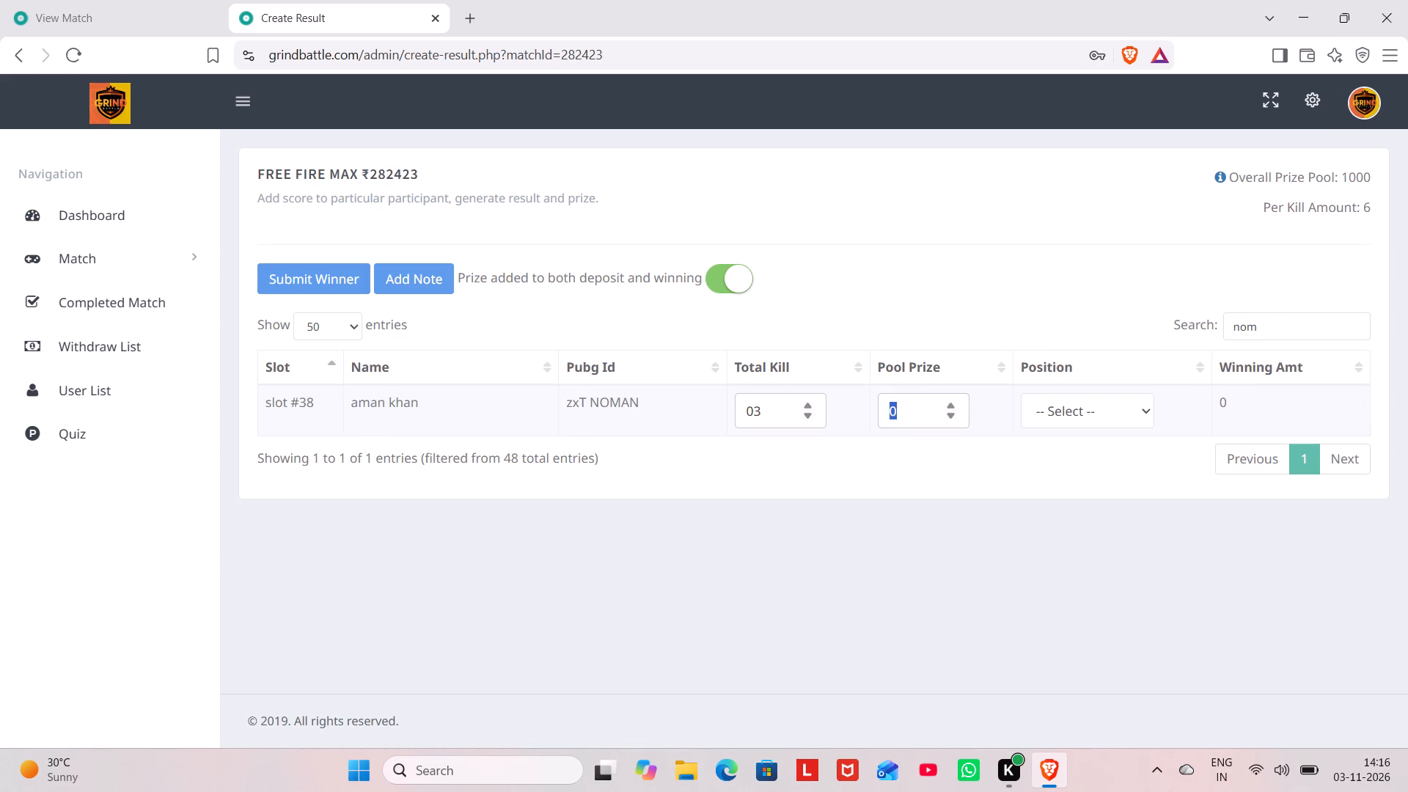
click(1271, 327)
key(BackSpace)
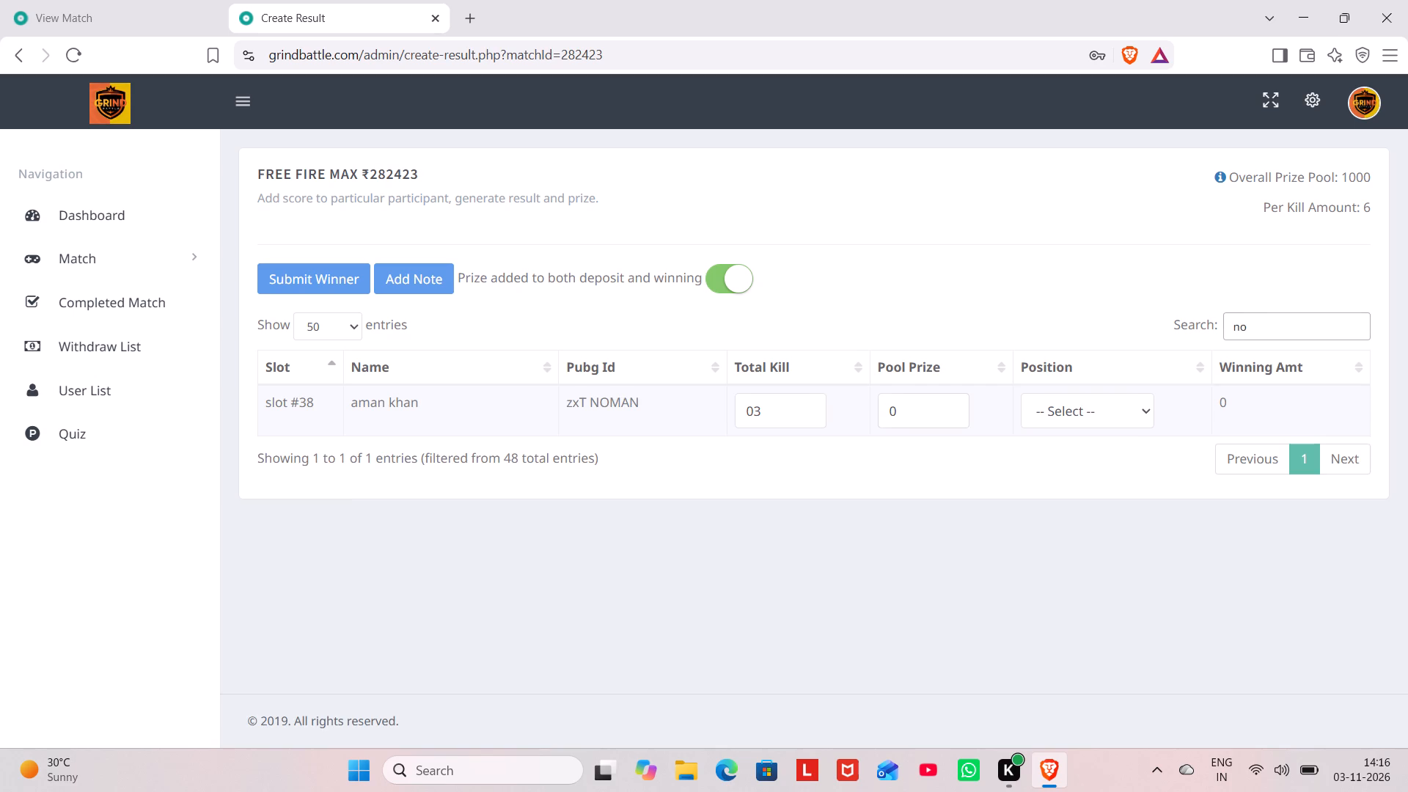
key(BackSpace)
key(BackSpace)
key(BackSpace)
key(BackSpace)
key(BackSpace)
text(shu)
click(788, 410)
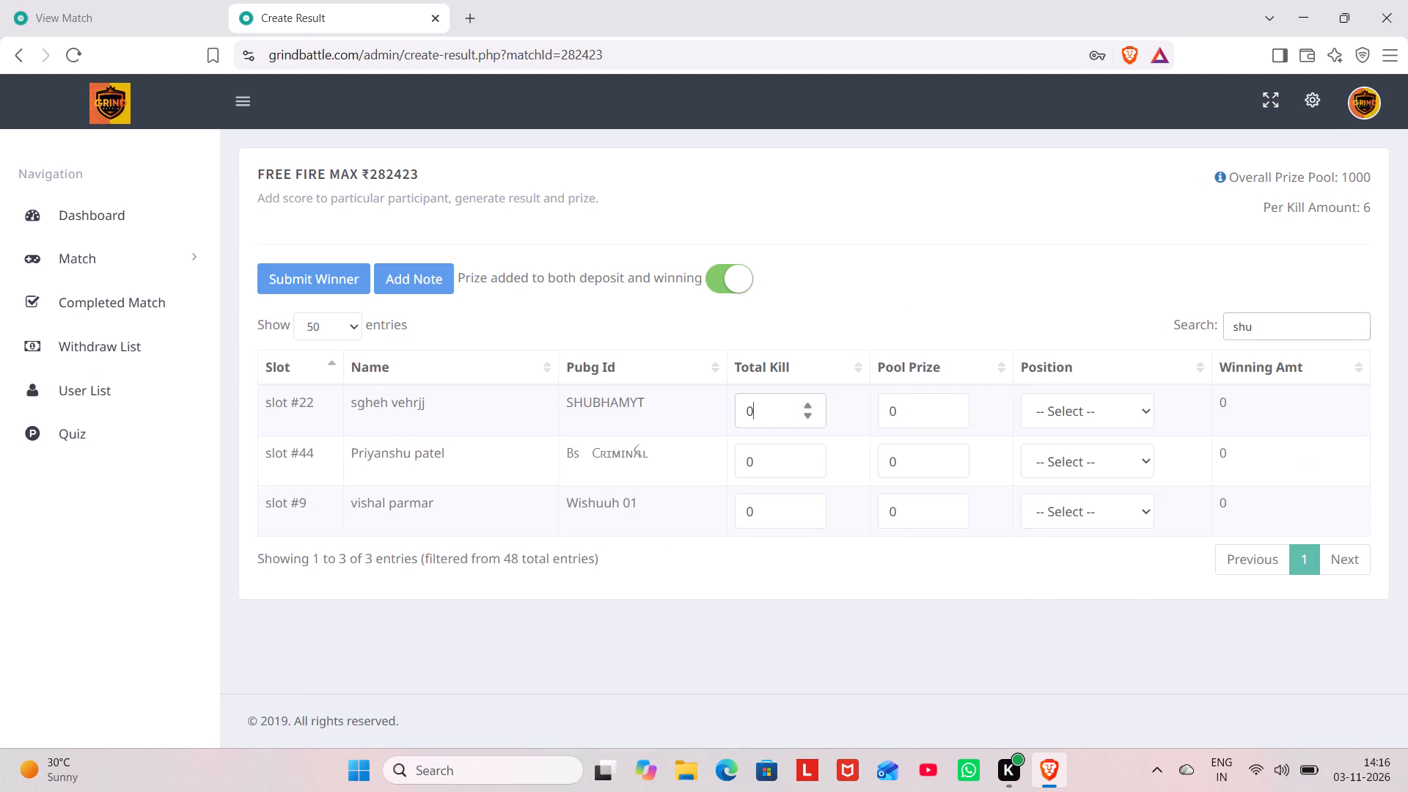
key(1)
key(Tab)
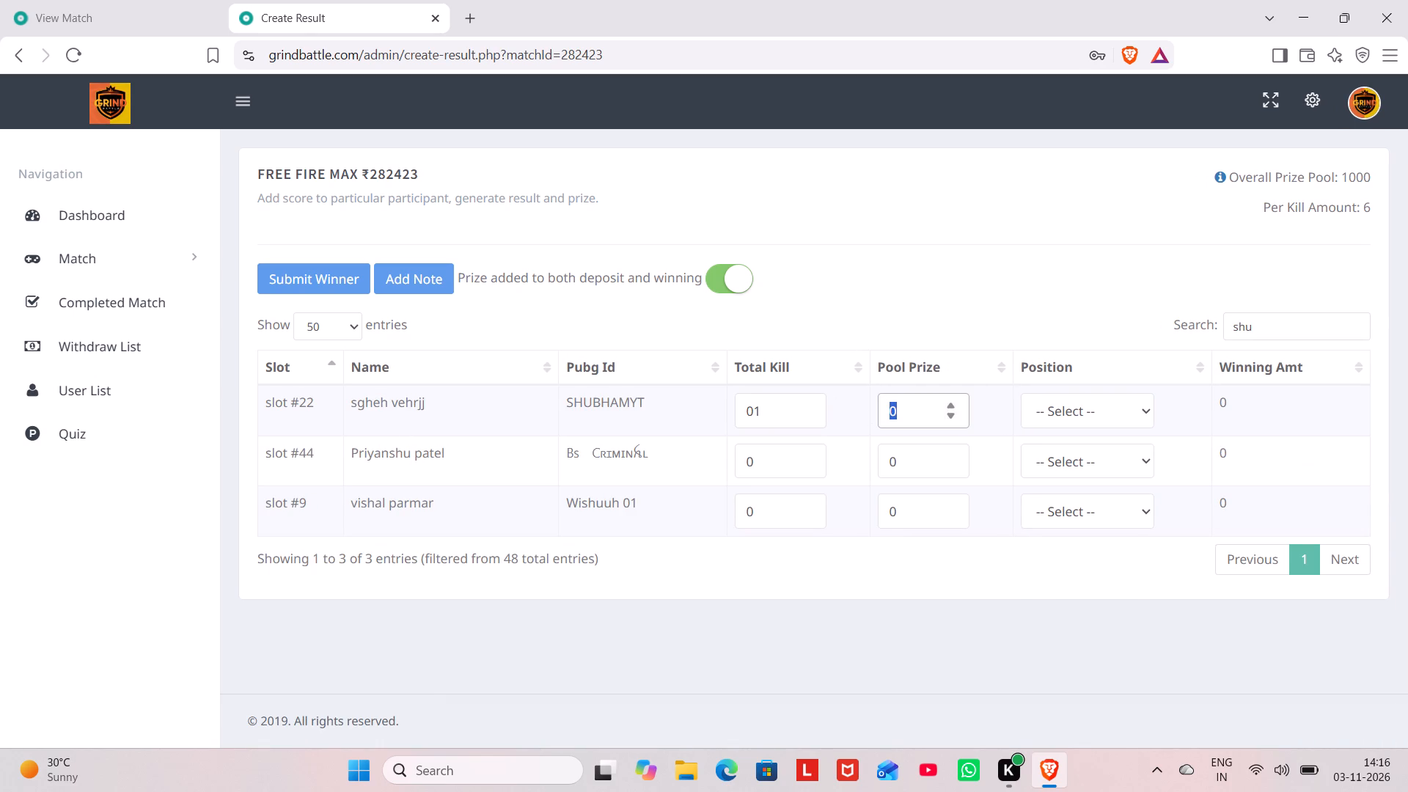
click(1302, 329)
key(BackSpace)
key(BackSpace)
key(BackSpace)
key(BackSpace)
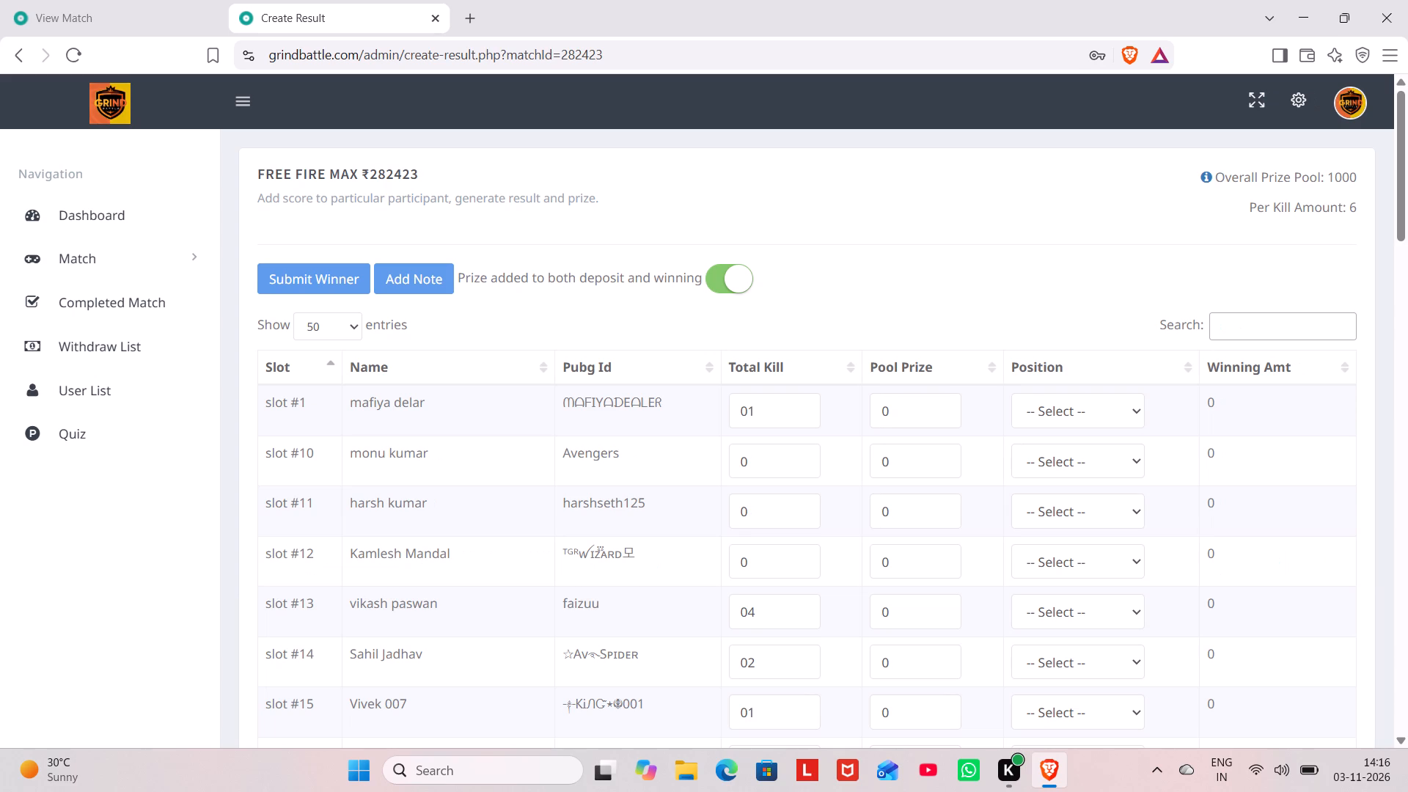
Filter the participants by "ox", set slot #45 player Ox Lee !!'s total kills to 1, and clear the filter.
text(ox)
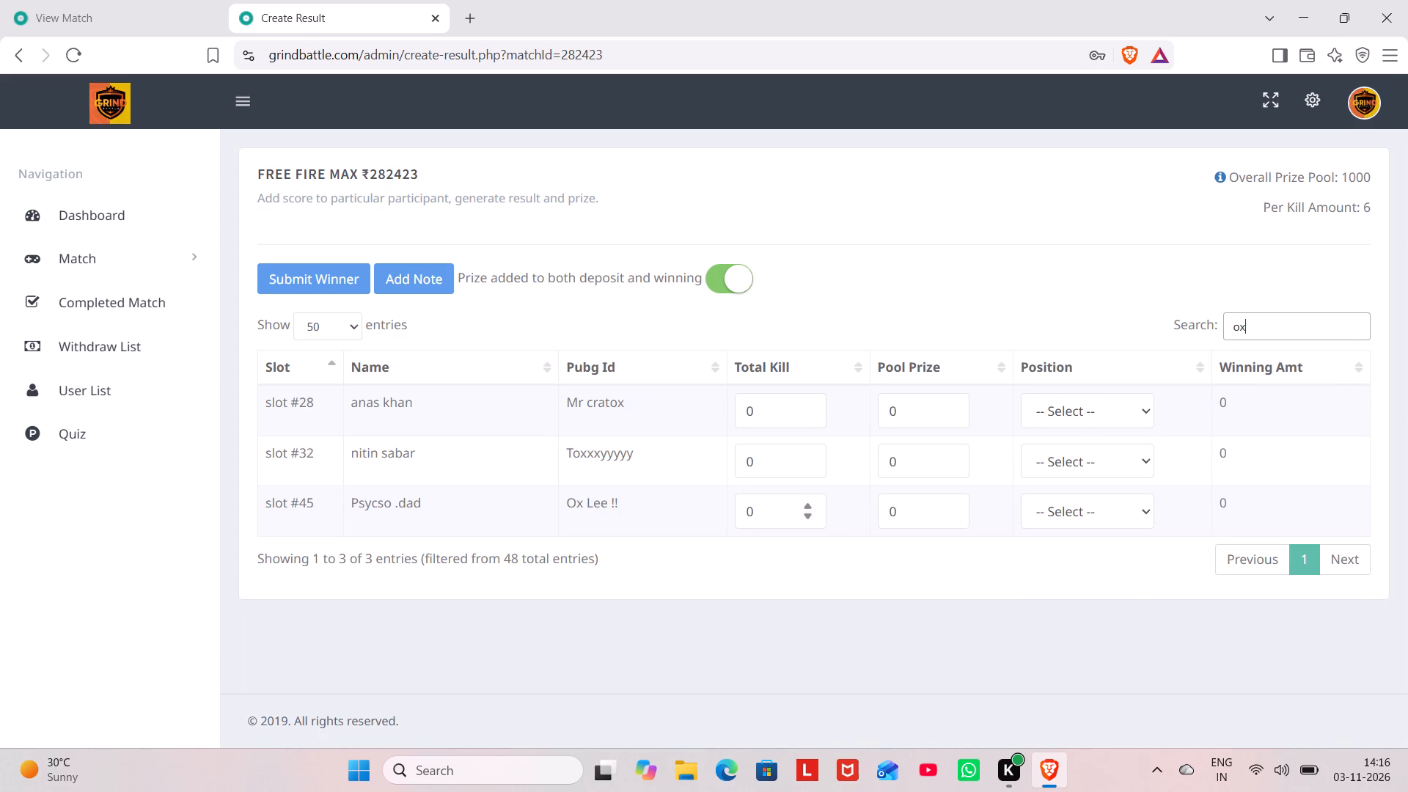
click(784, 512)
key(1)
key(Tab)
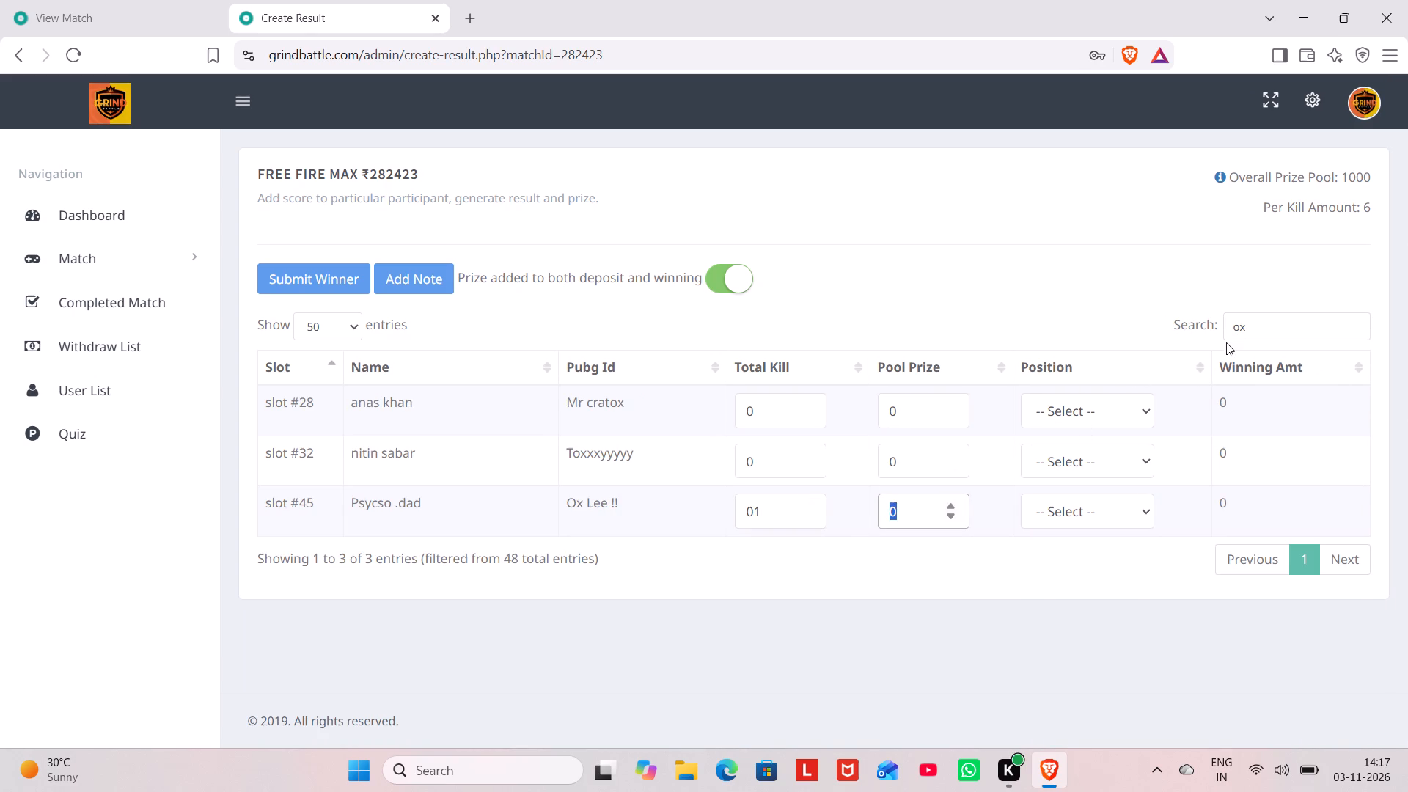
click(1253, 334)
key(BackSpace)
key(BackSpace)
key(BackSpace)
text(su)
click(765, 465)
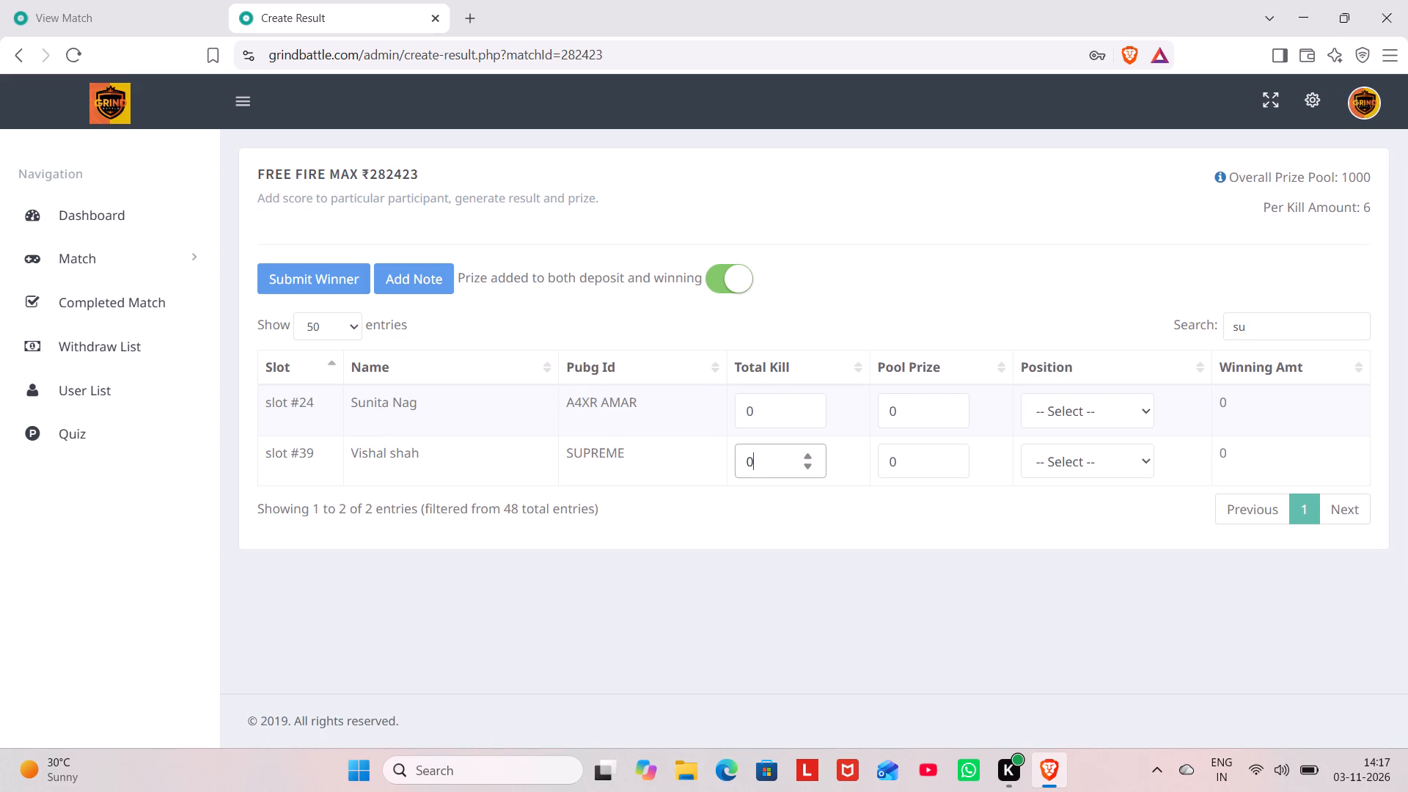
key(3)
key(Tab)
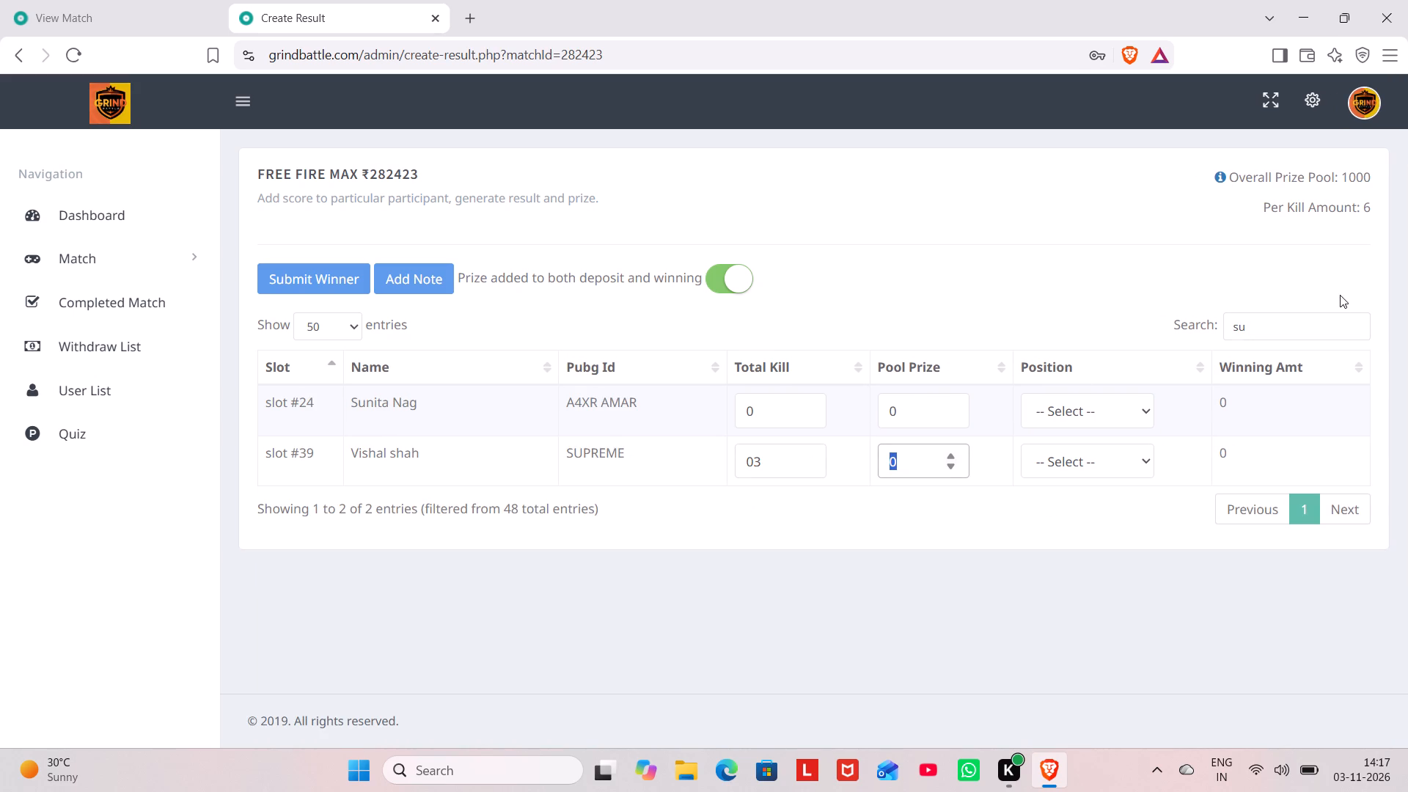
click(1305, 323)
key(BackSpace)
key(BackSpace)
key(BackSpace)
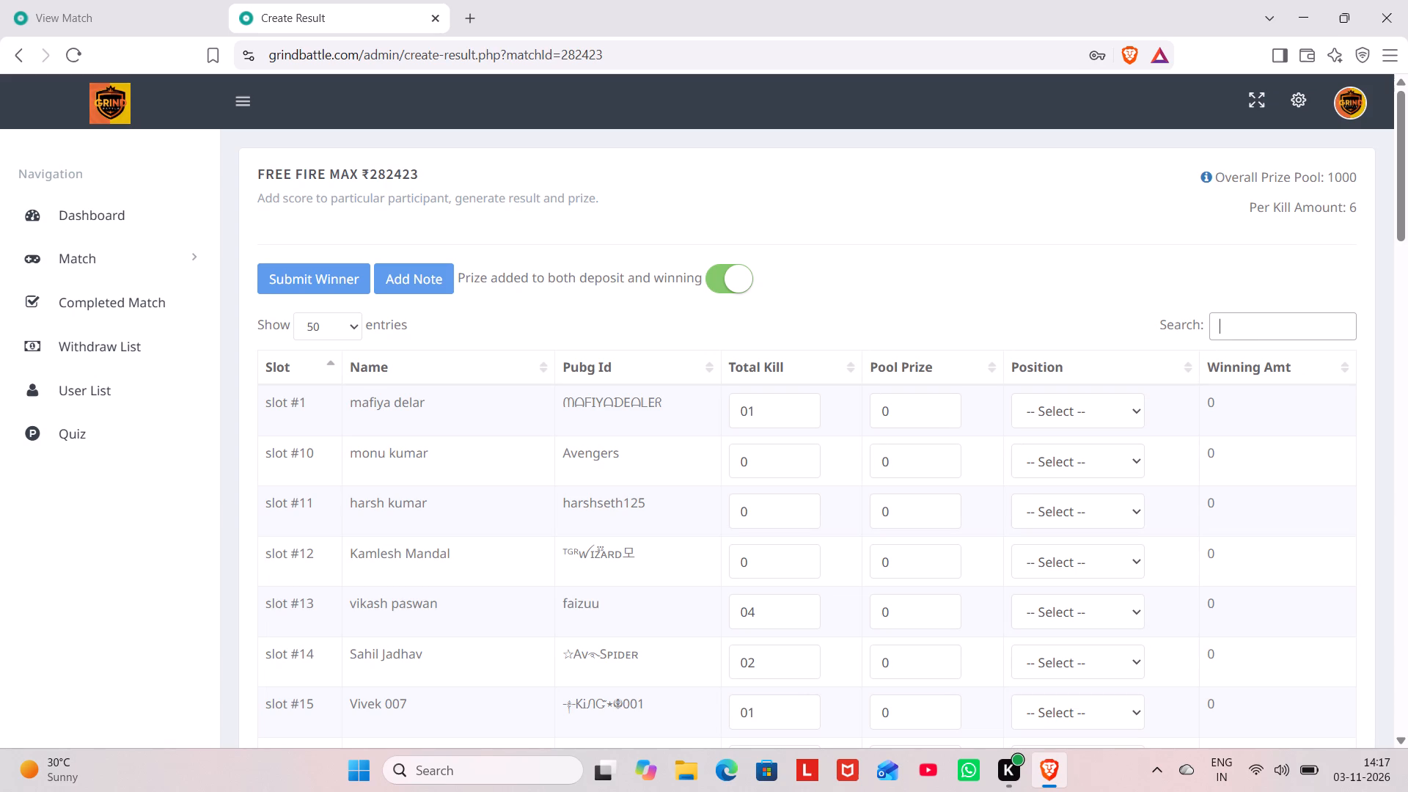
text(to)
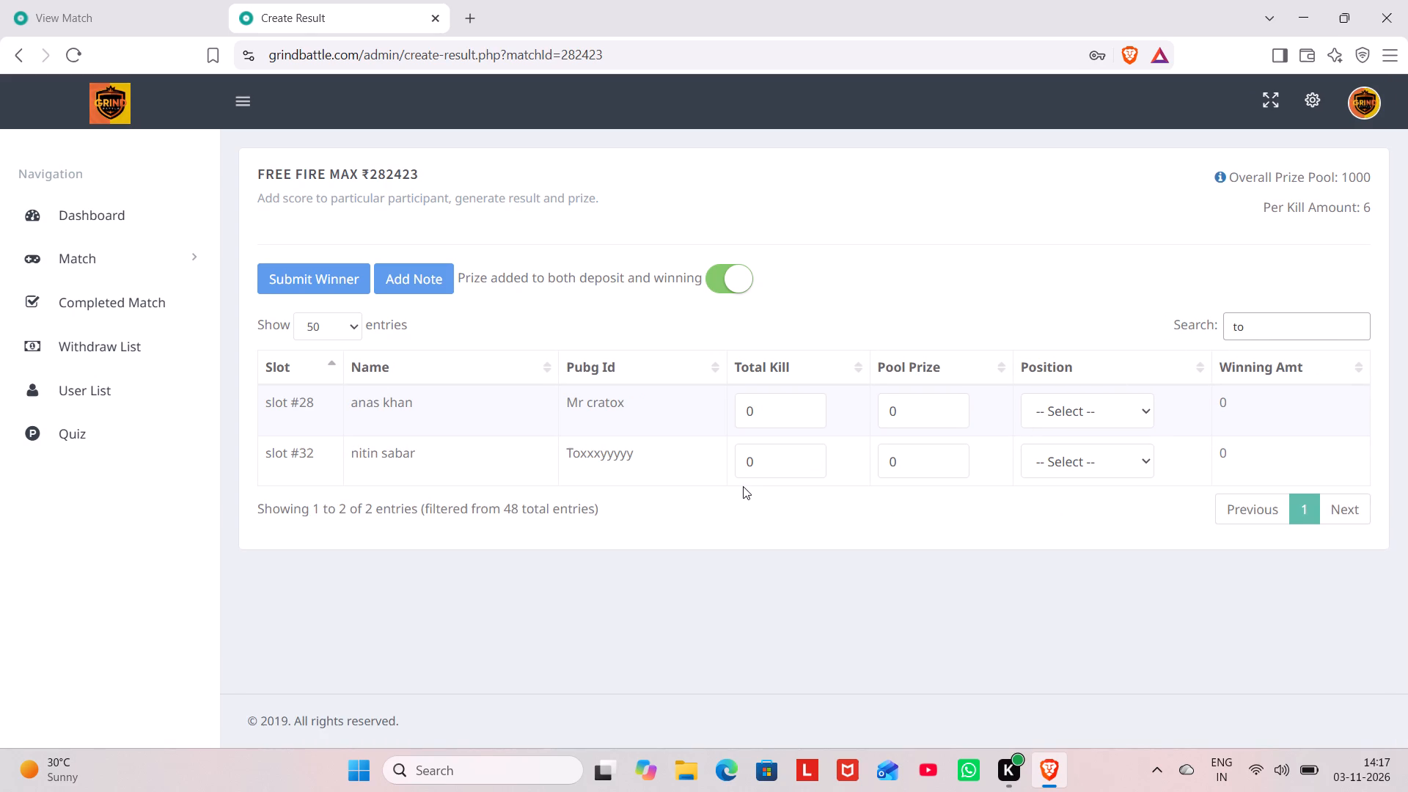
click(788, 459)
key(2)
key(Tab)
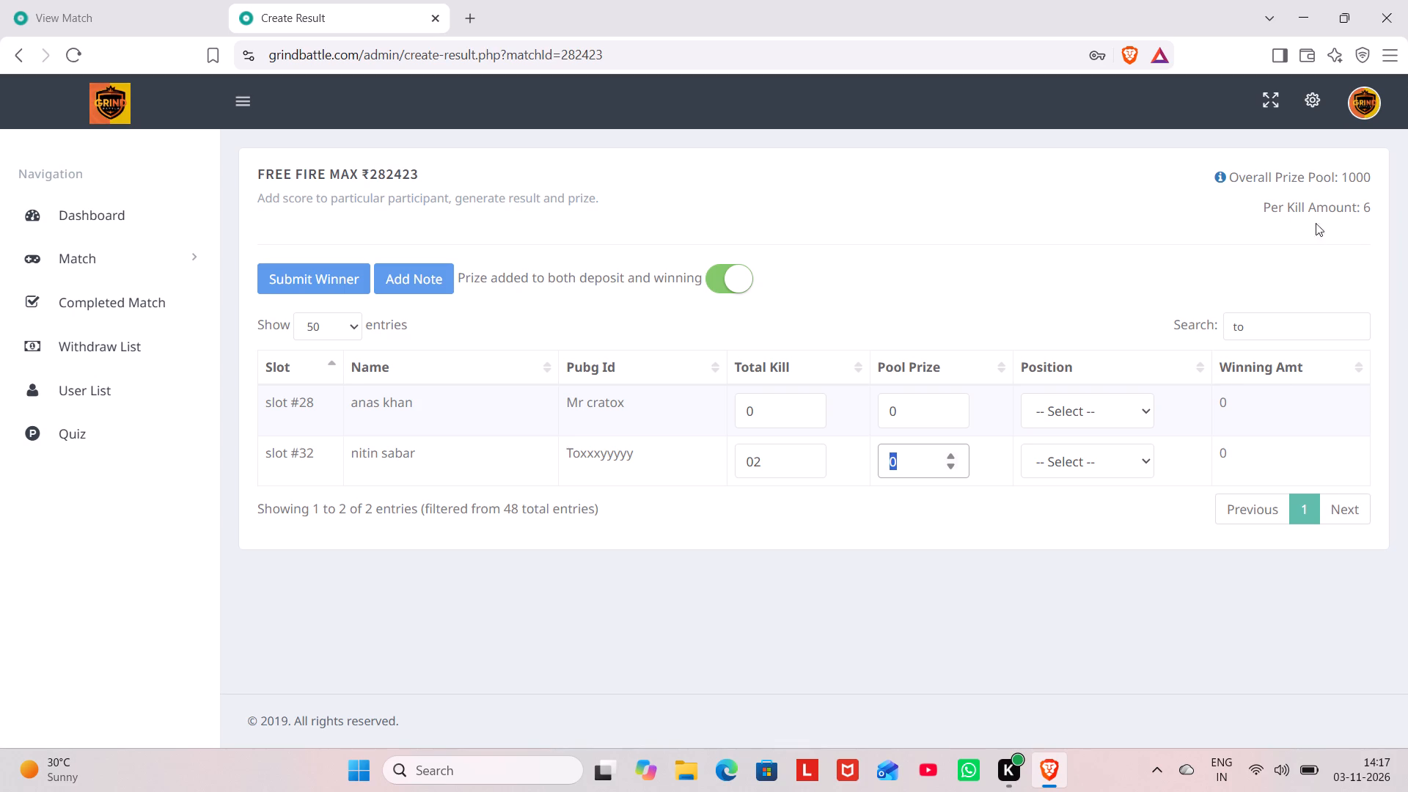
click(1270, 333)
key(BackSpace)
key(BackSpace)
key(BackSpace)
key(BackSpace)
key(BackSpace)
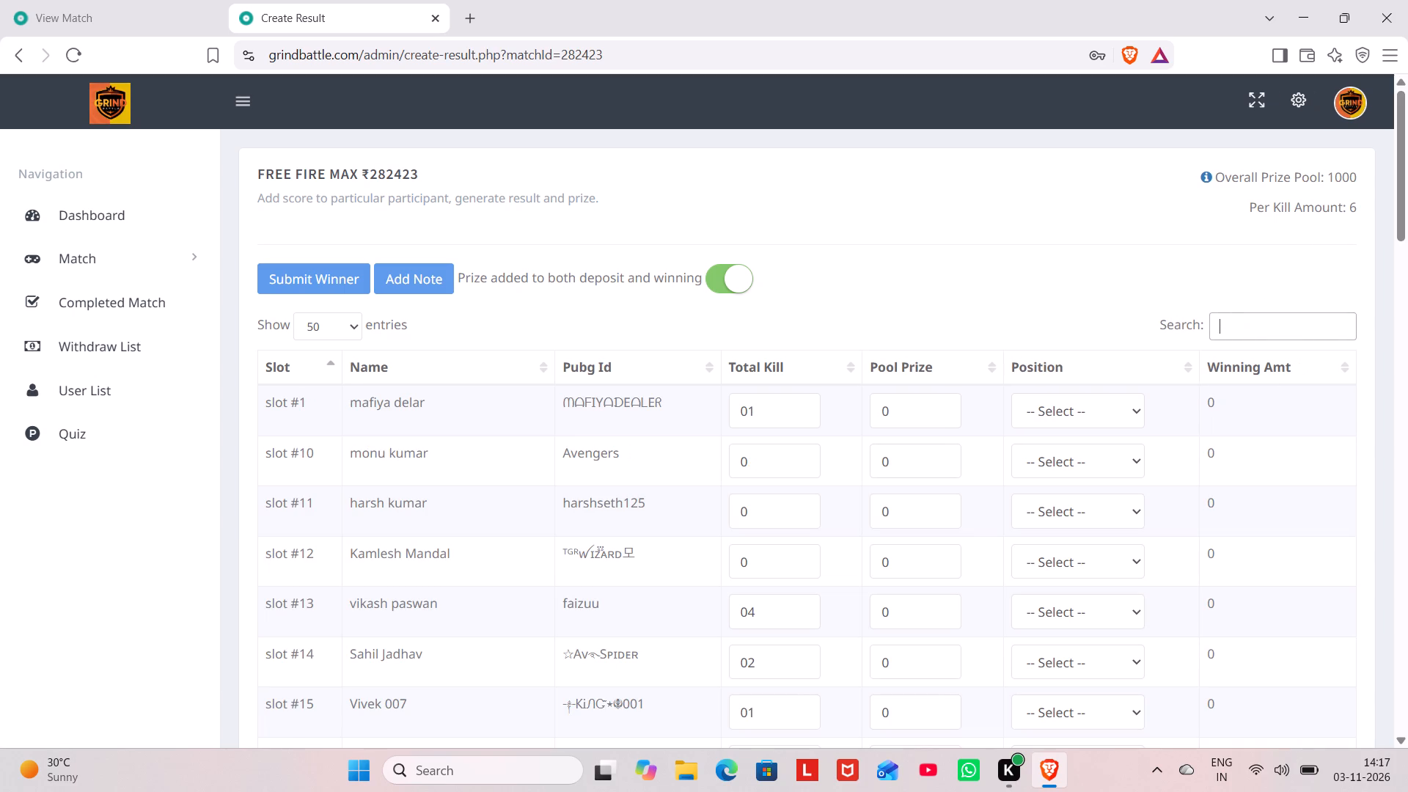
text(ind)
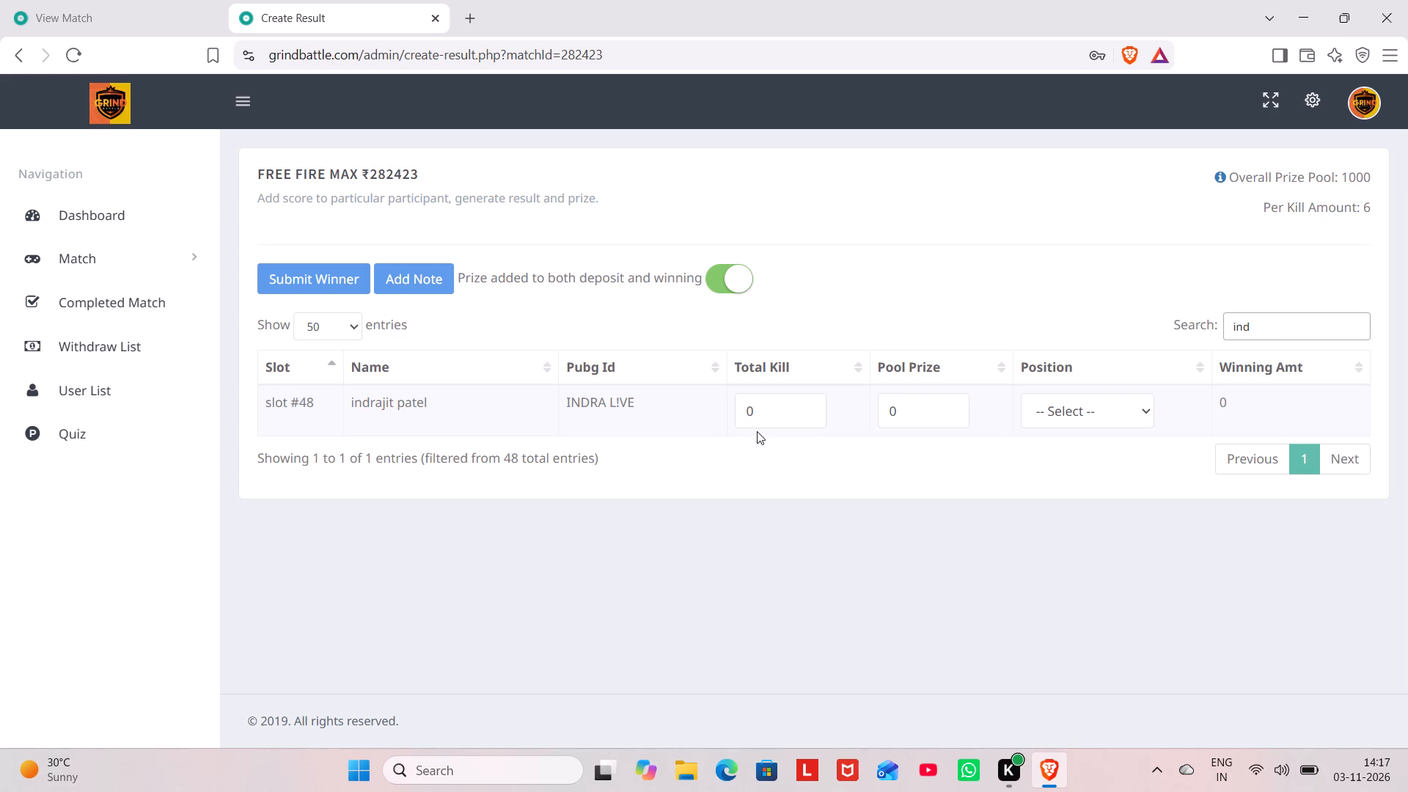
click(758, 403)
key(1)
key(Tab)
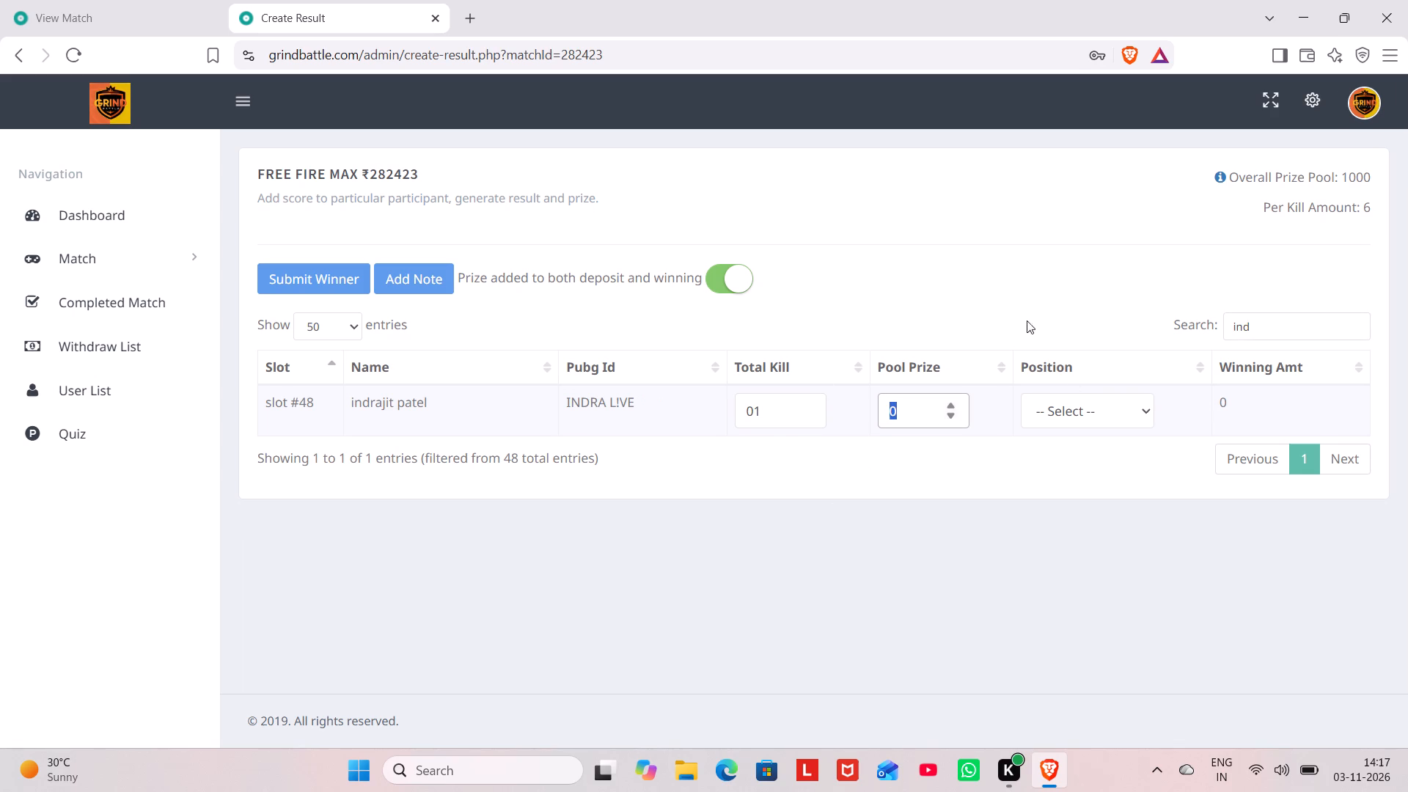
click(1264, 334)
key(BackSpace)
key(BackSpace)
key(BackSpace)
key(BackSpace)
key(BackSpace)
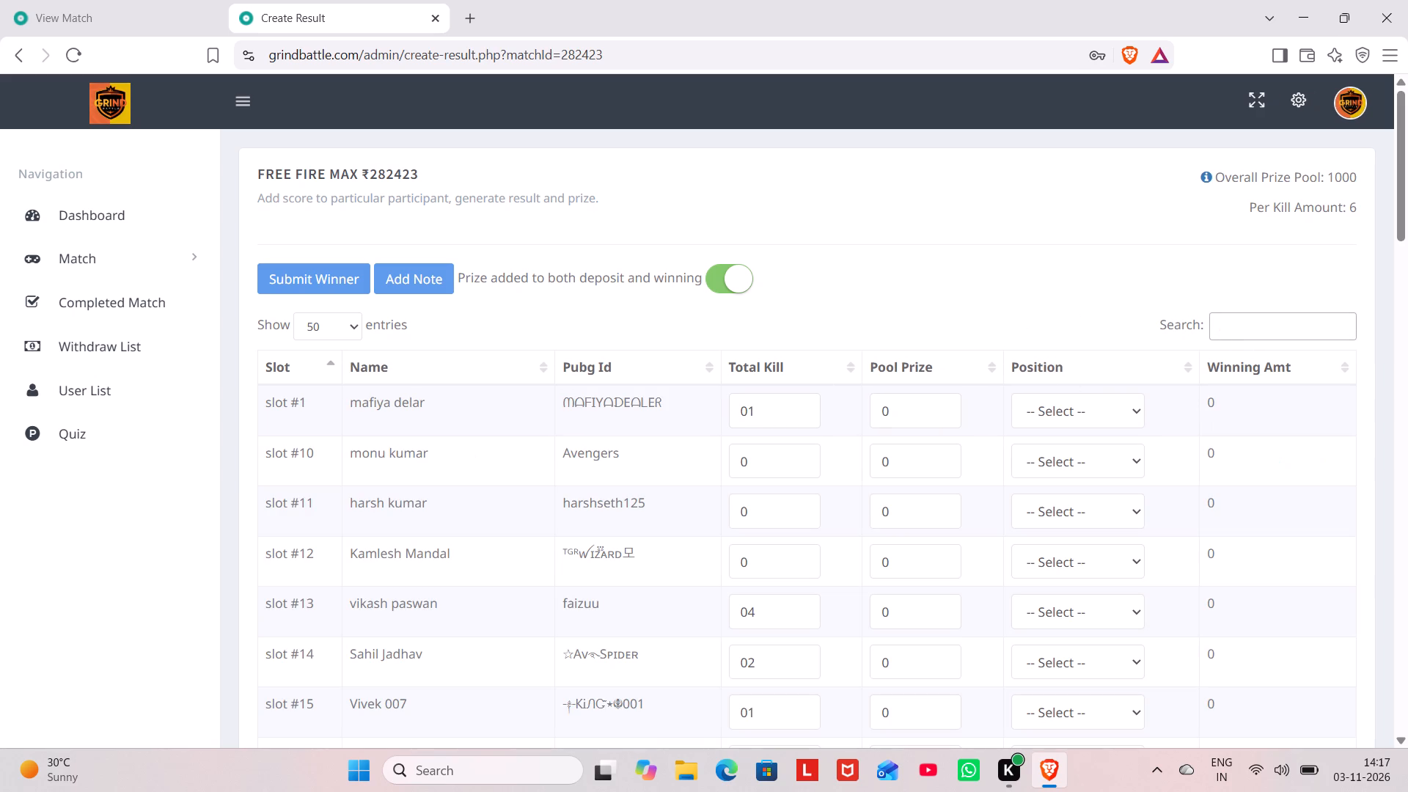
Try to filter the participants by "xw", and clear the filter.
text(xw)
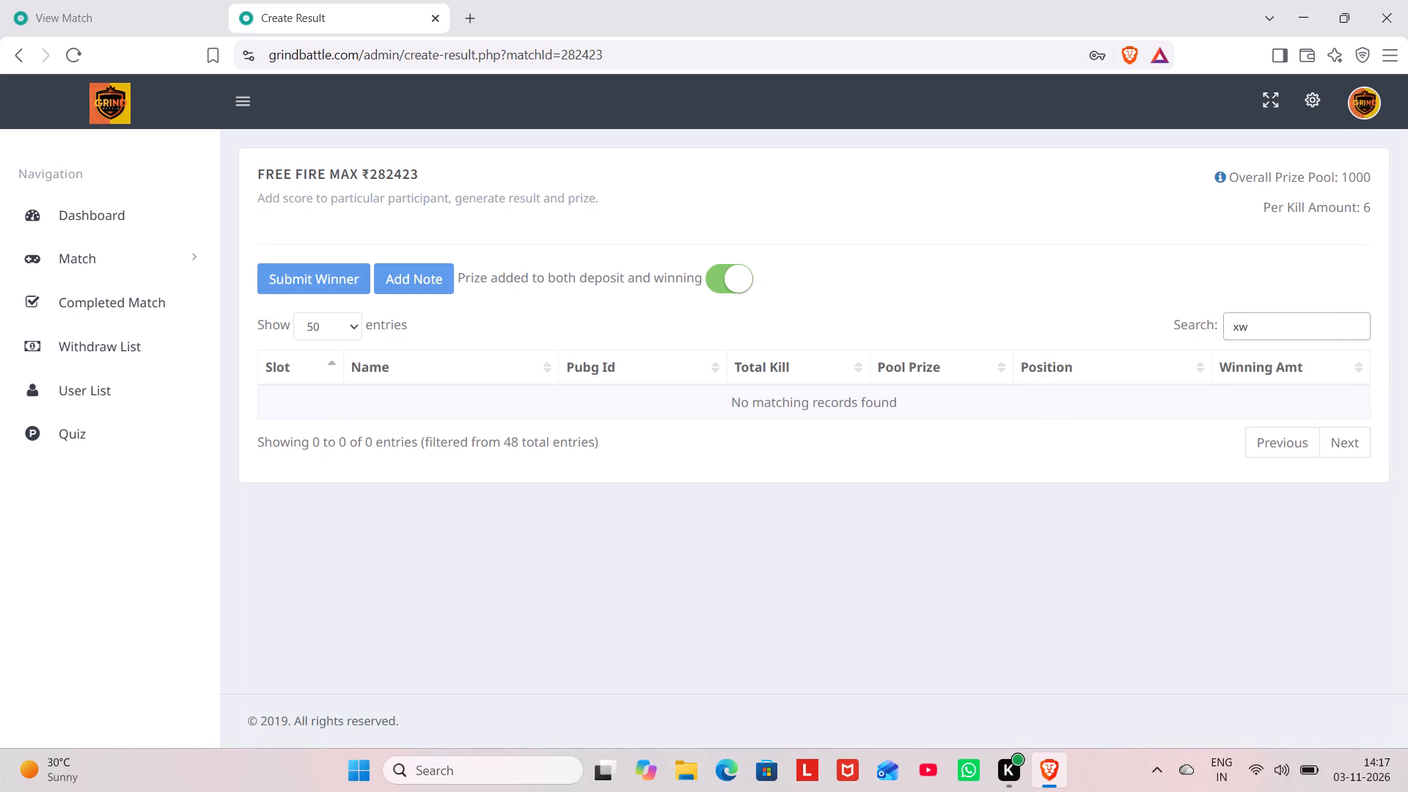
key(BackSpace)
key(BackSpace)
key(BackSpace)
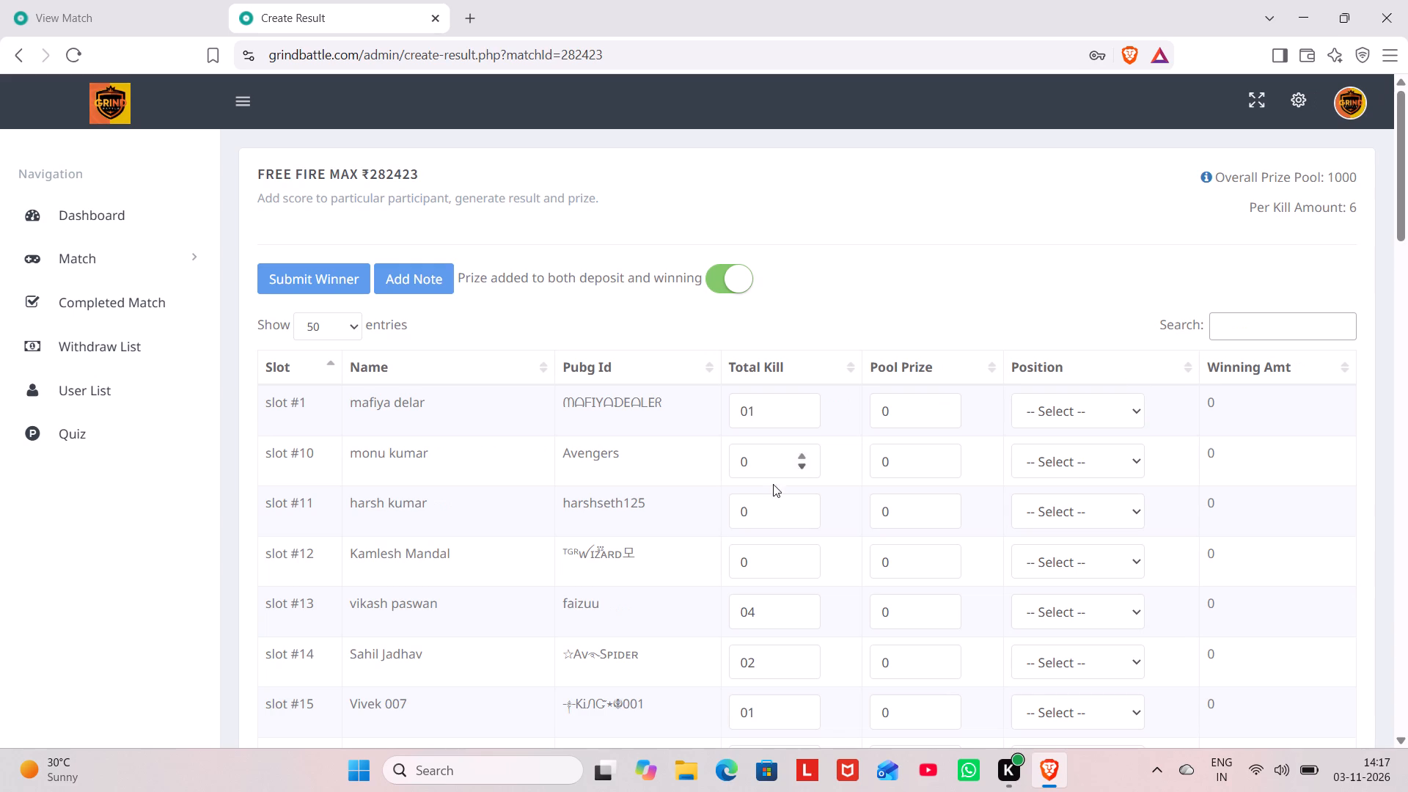
scroll(643, 534, down, 3)
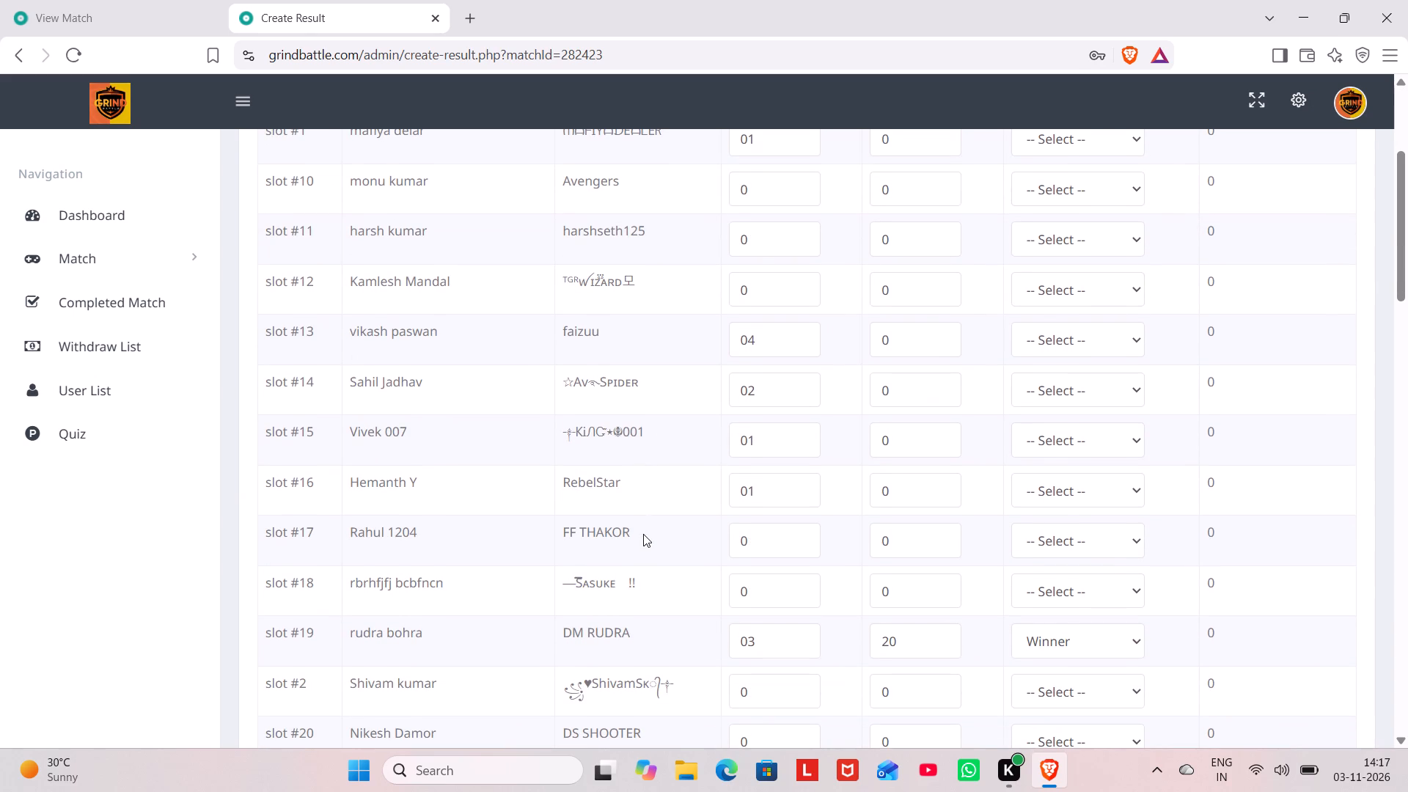
scroll(643, 534, down, 4)
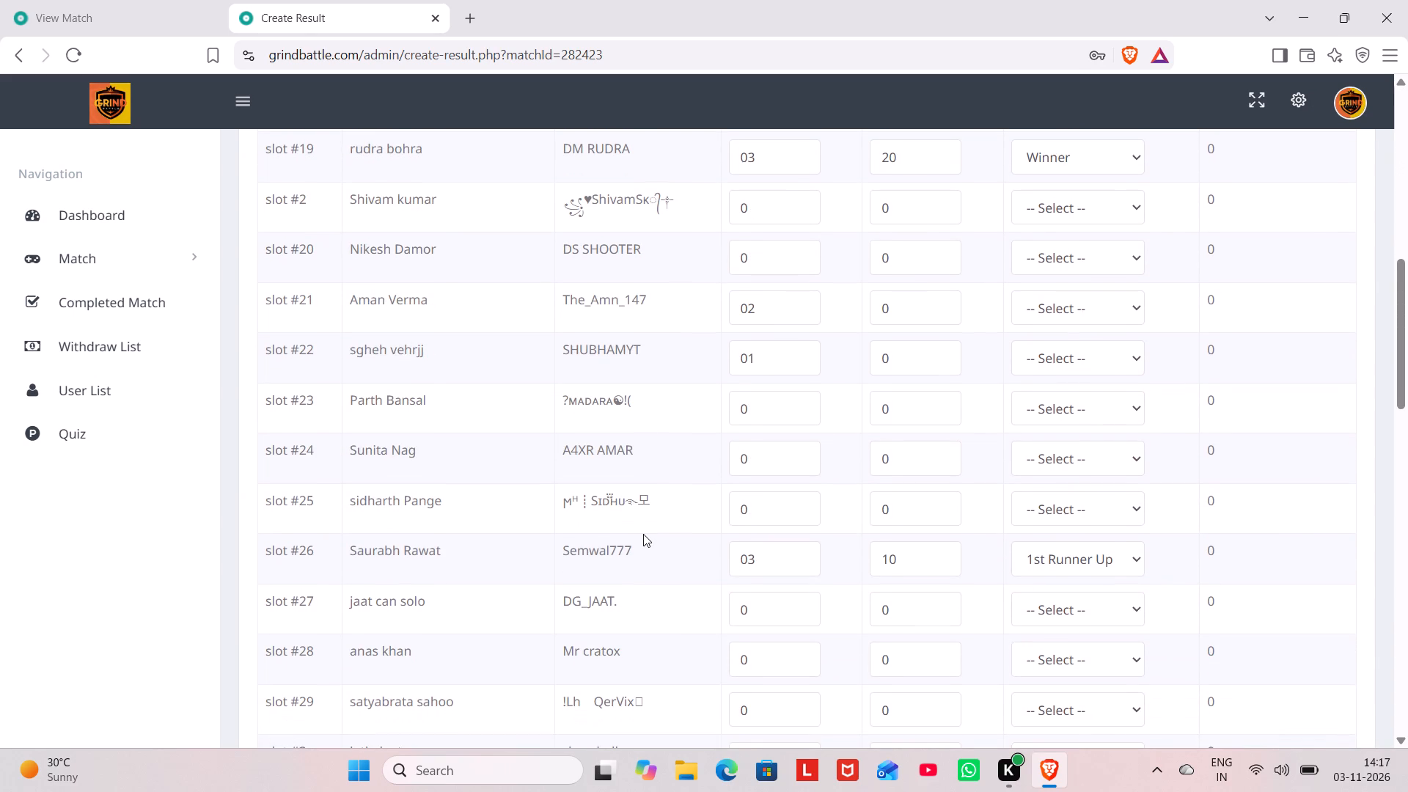
scroll(643, 534, down, 4)
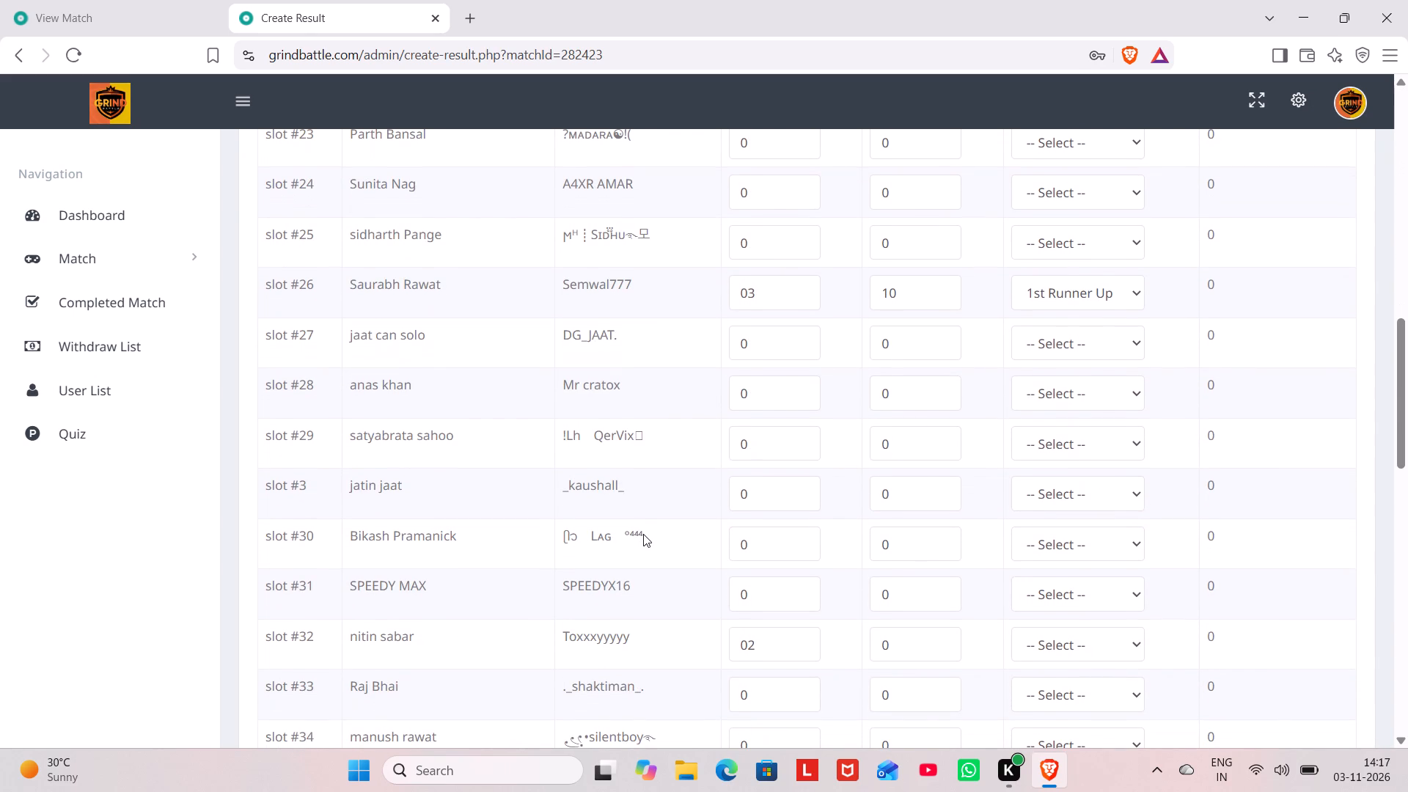
scroll(643, 534, down, 3)
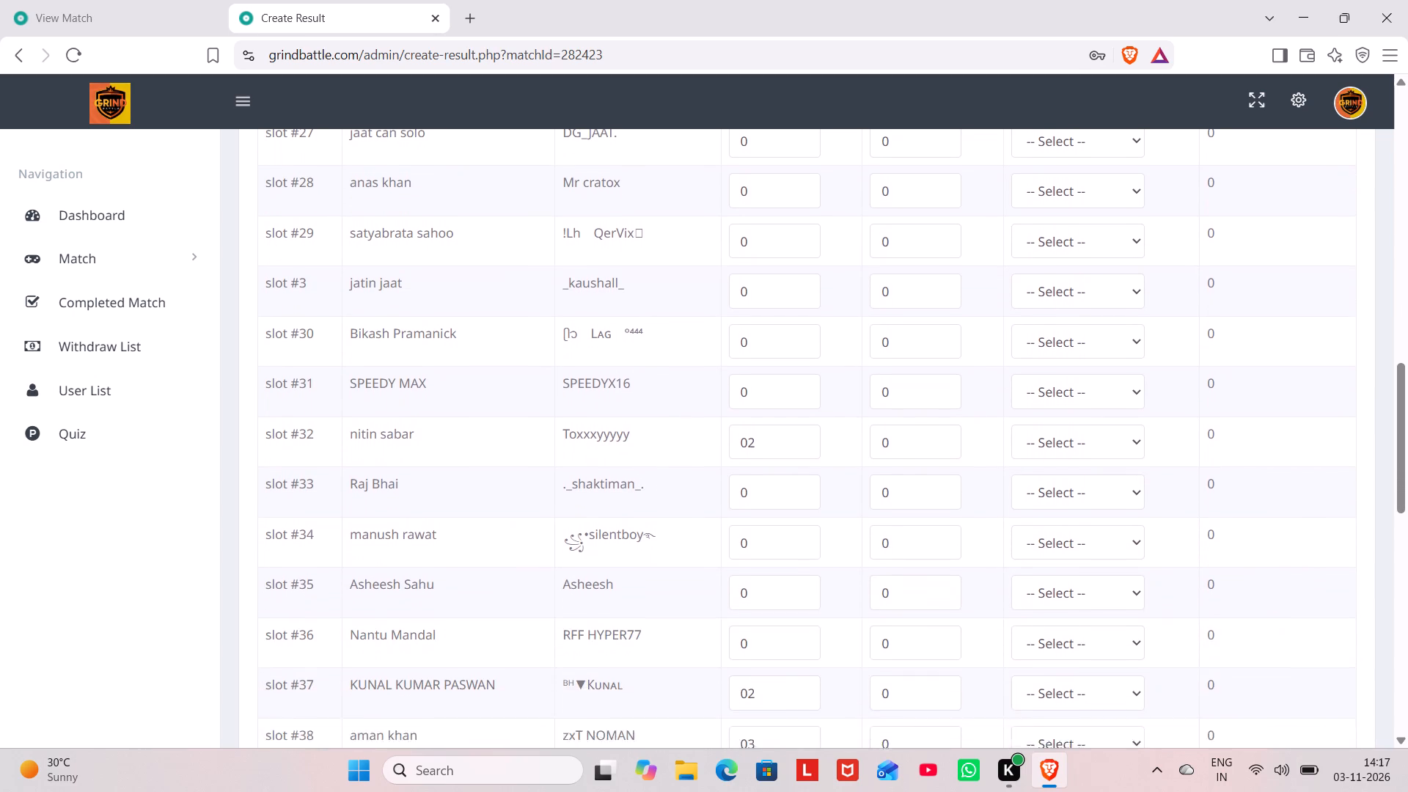
scroll(643, 534, down, 5)
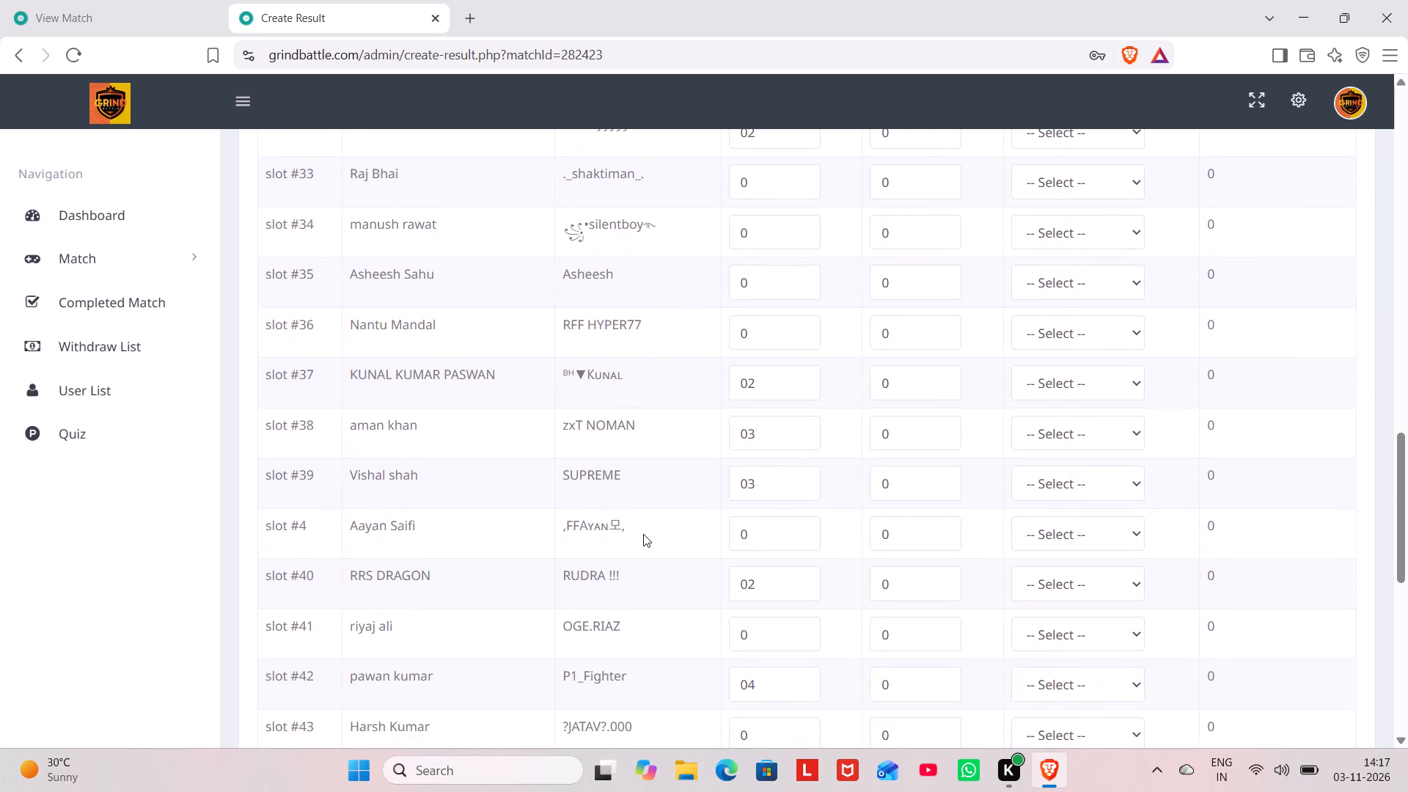
scroll(643, 534, down, 6)
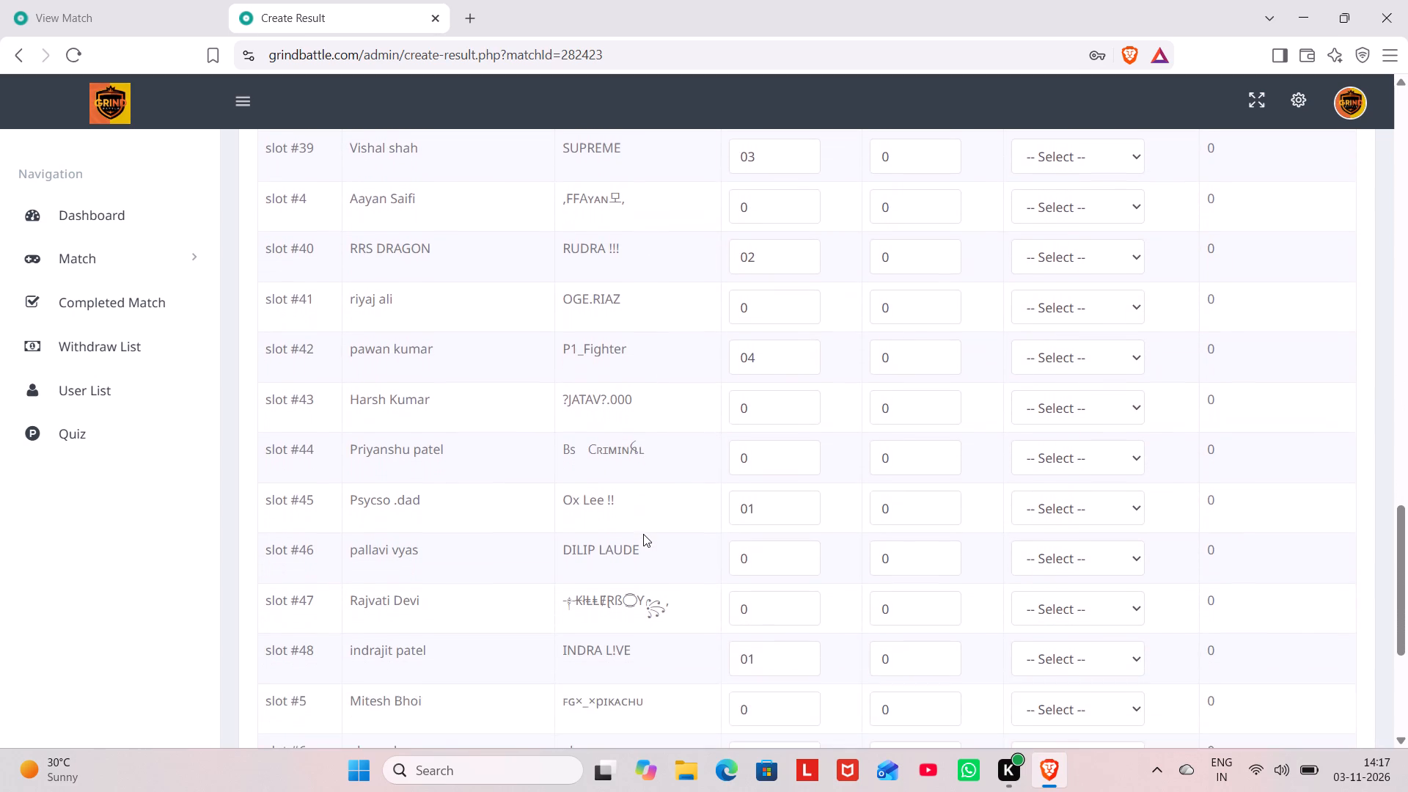
scroll(643, 534, down, 4)
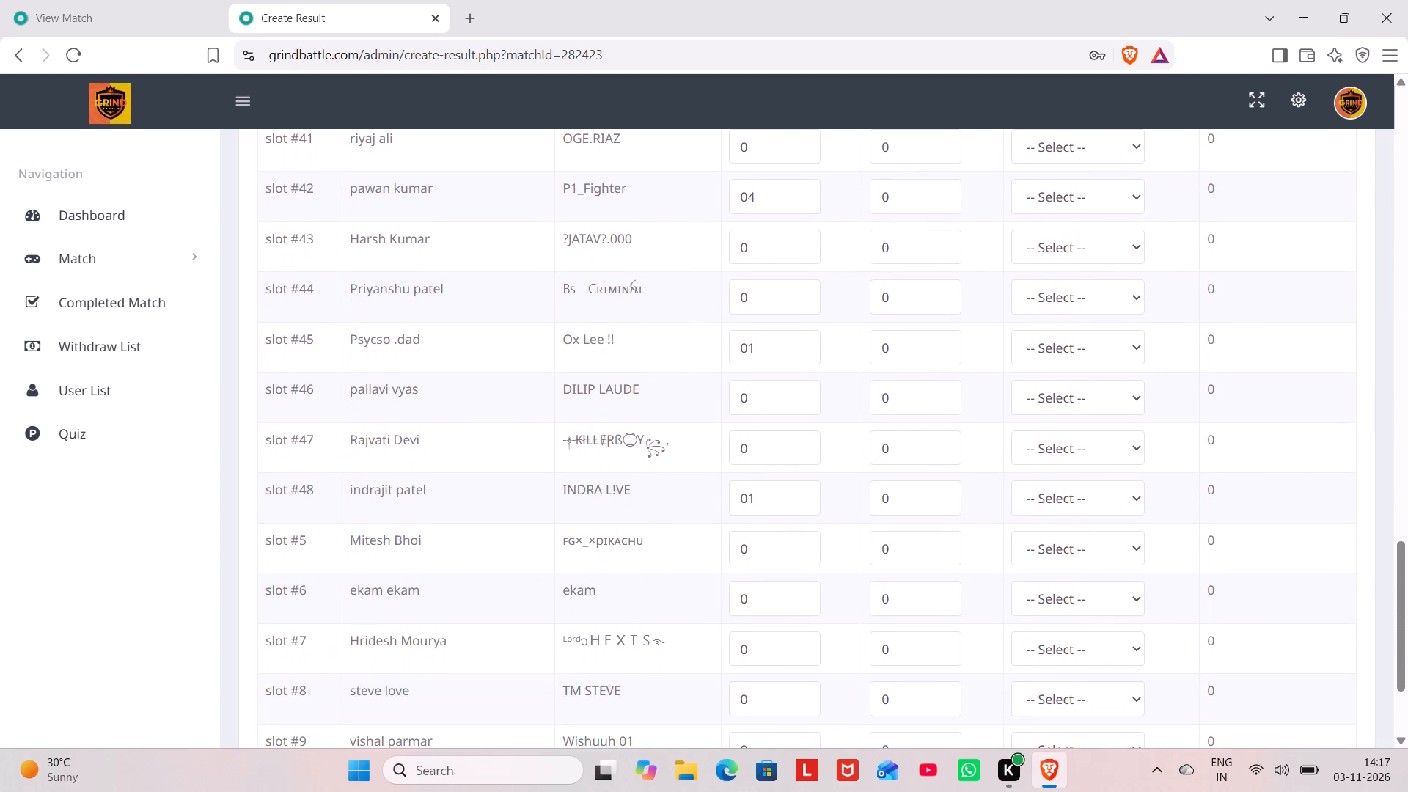
scroll(643, 534, down, 1)
click(777, 618)
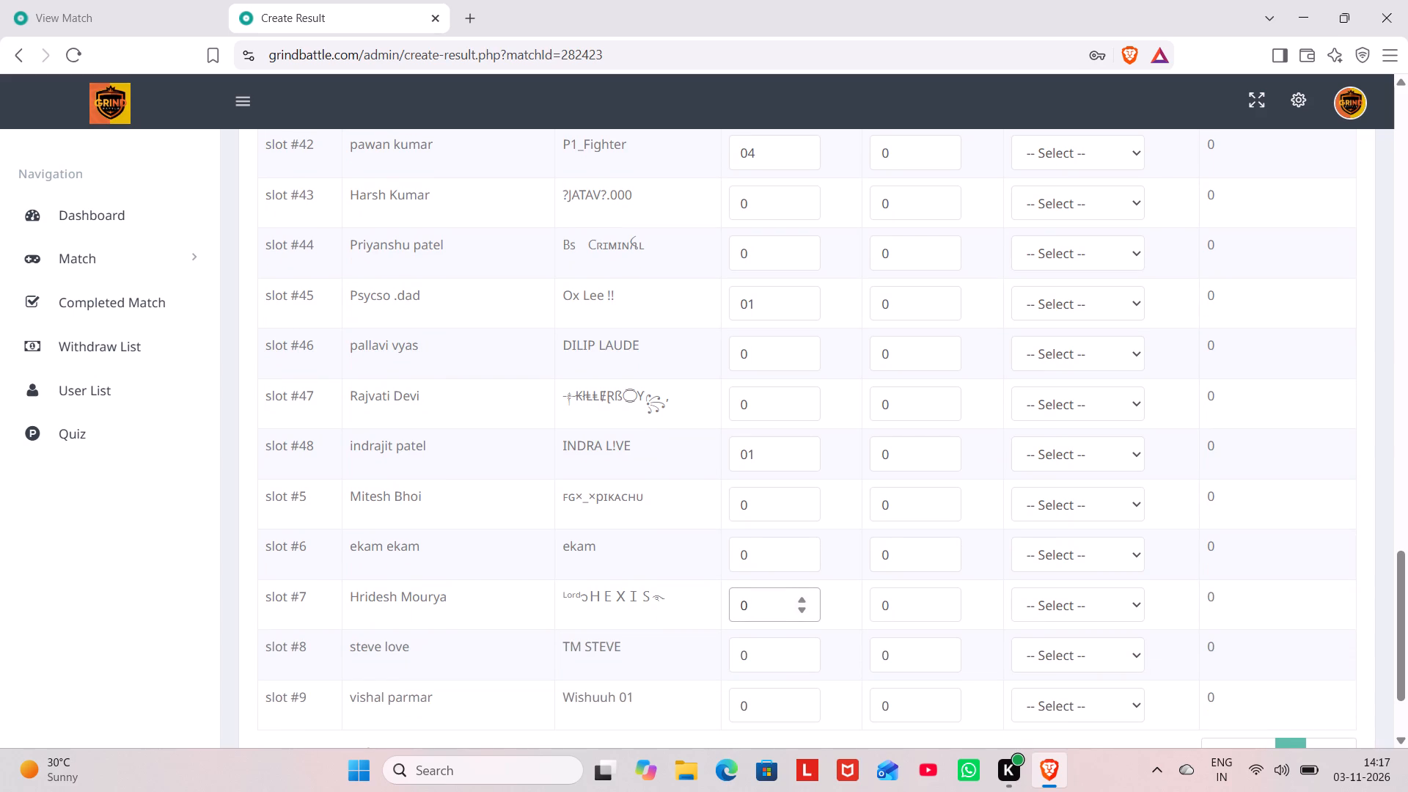
key(1)
key(Tab)
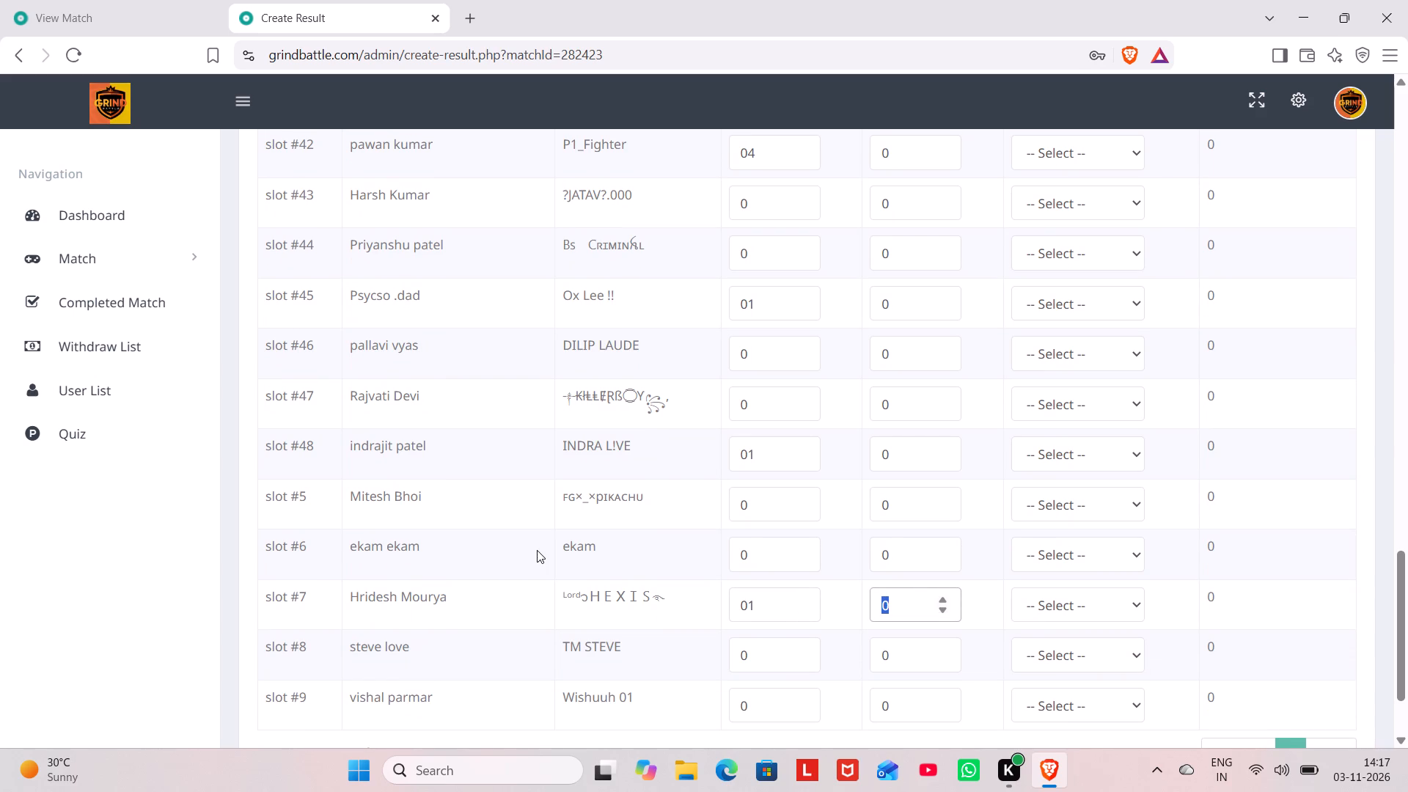
click(537, 550)
scroll(537, 550, up, 4)
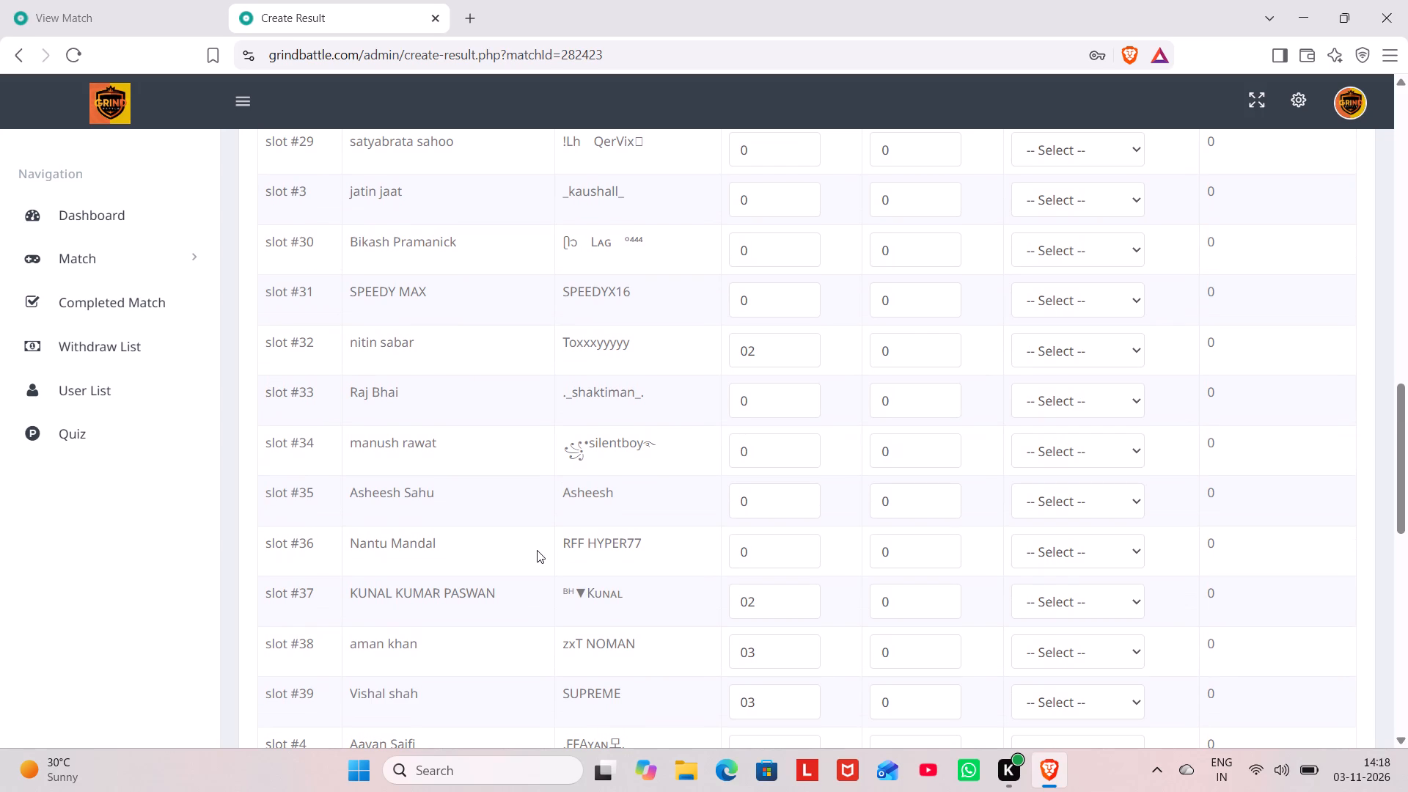
click(764, 557)
key(1)
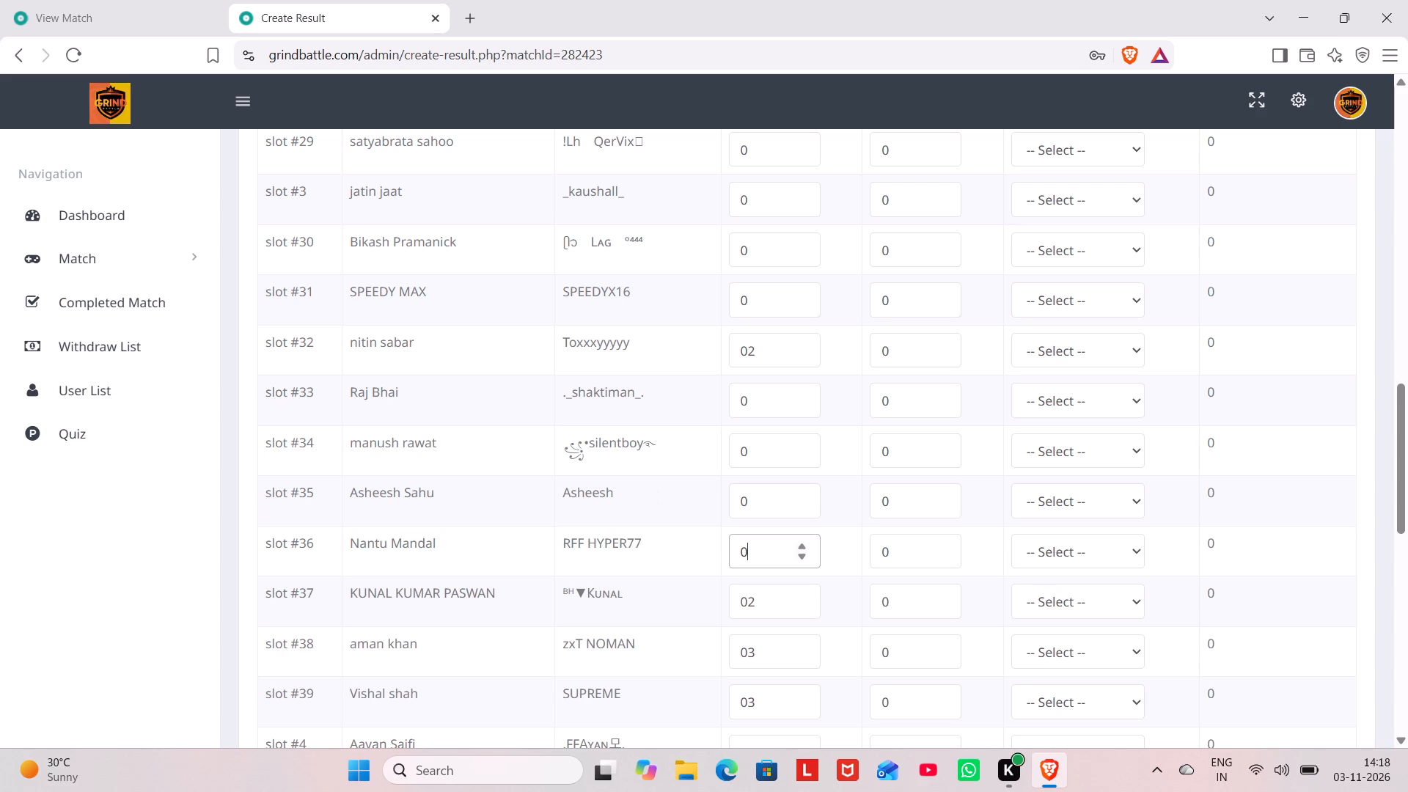
key(Tab)
click(661, 544)
scroll(661, 544, down, 2)
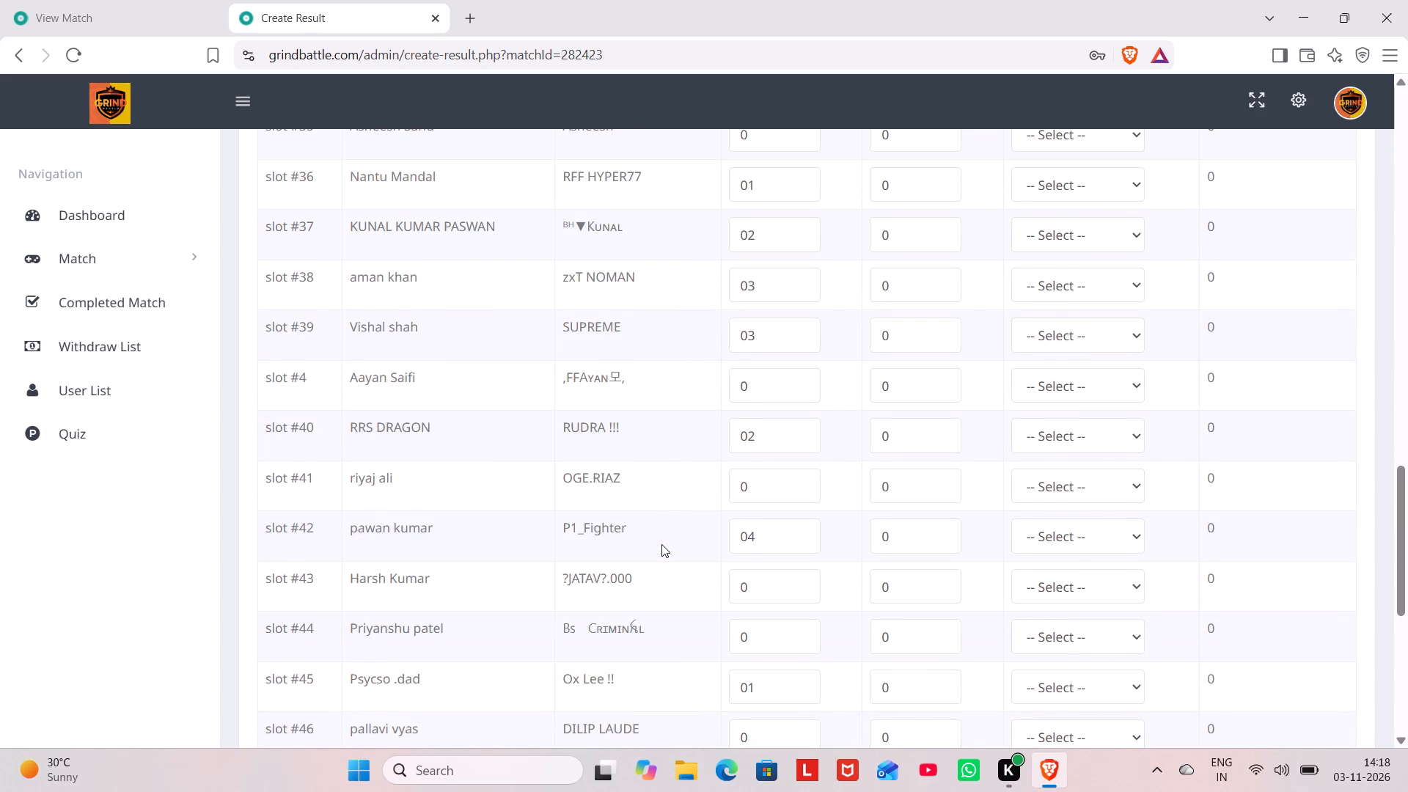
scroll(686, 414, down, 2)
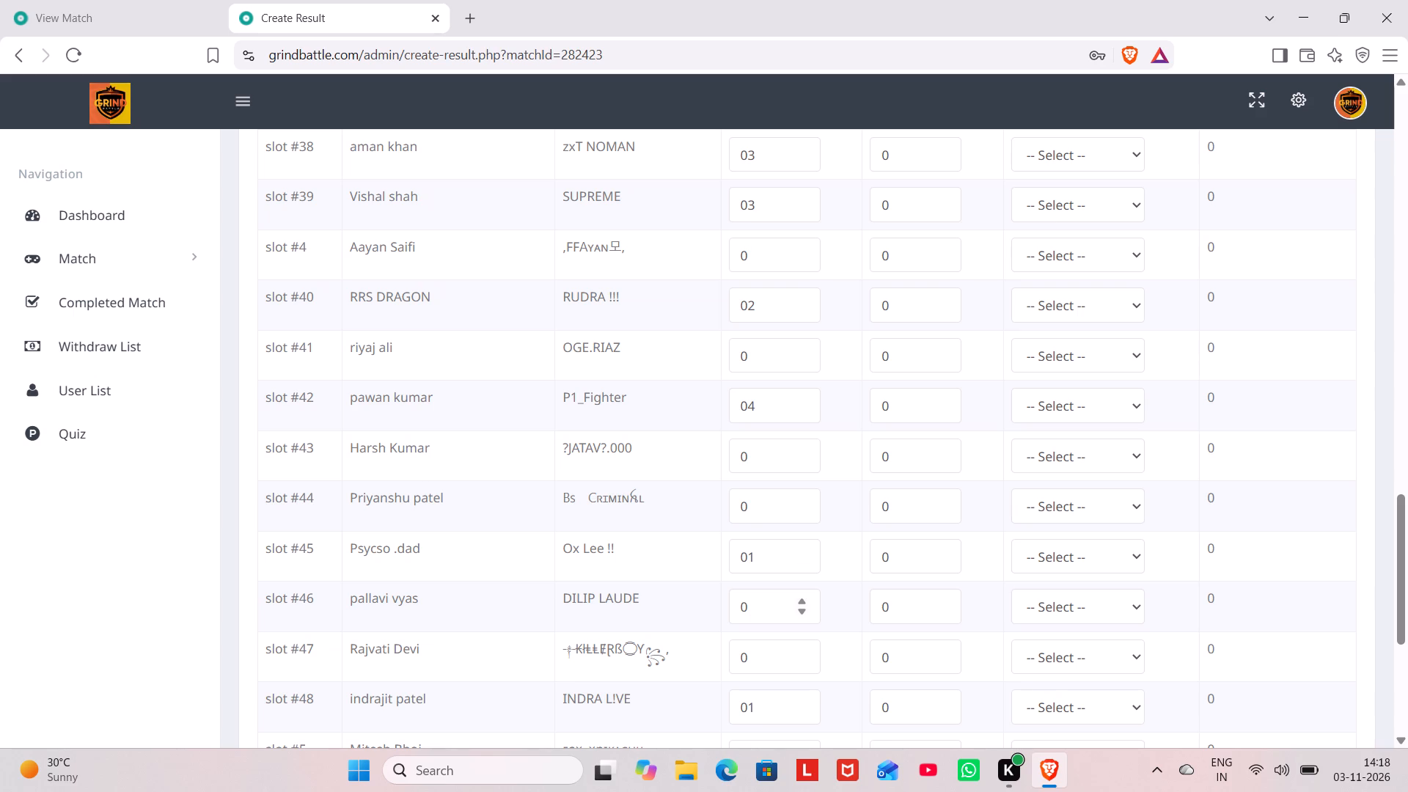
click(768, 609)
key(3)
key(Tab)
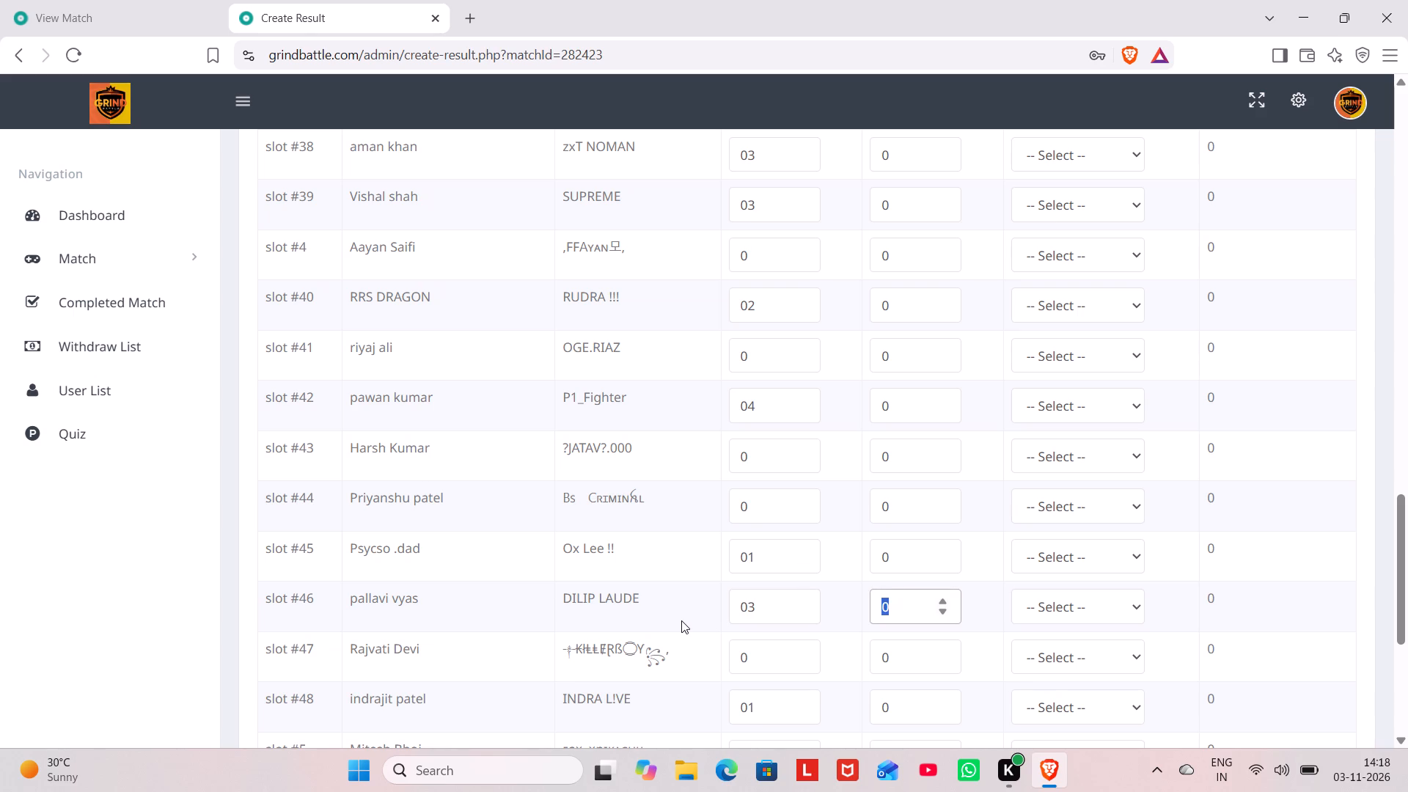
click(681, 620)
Review the kills, prizes and positions entered across the whole participant list of match 282423.
scroll(681, 620, up, 6)
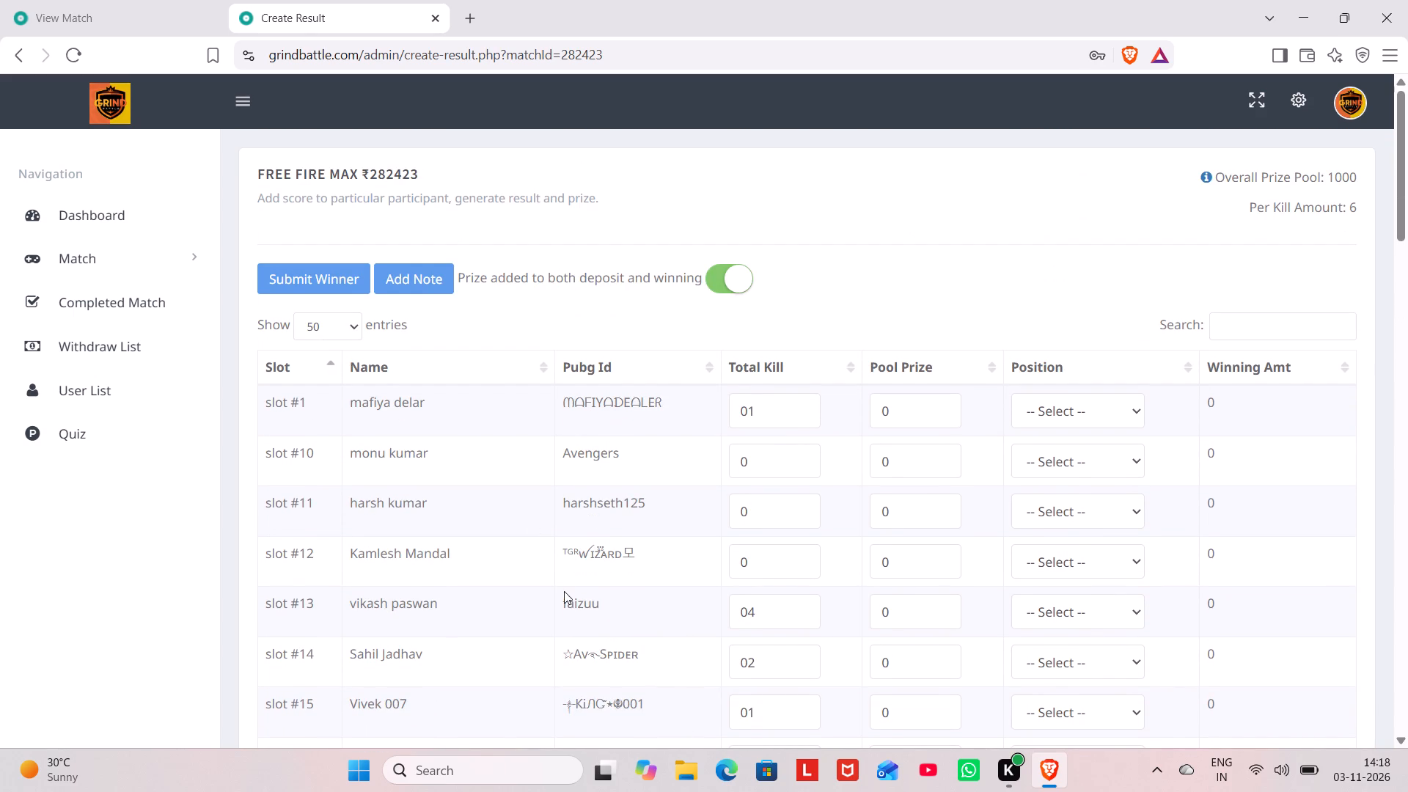
scroll(564, 591, down, 7)
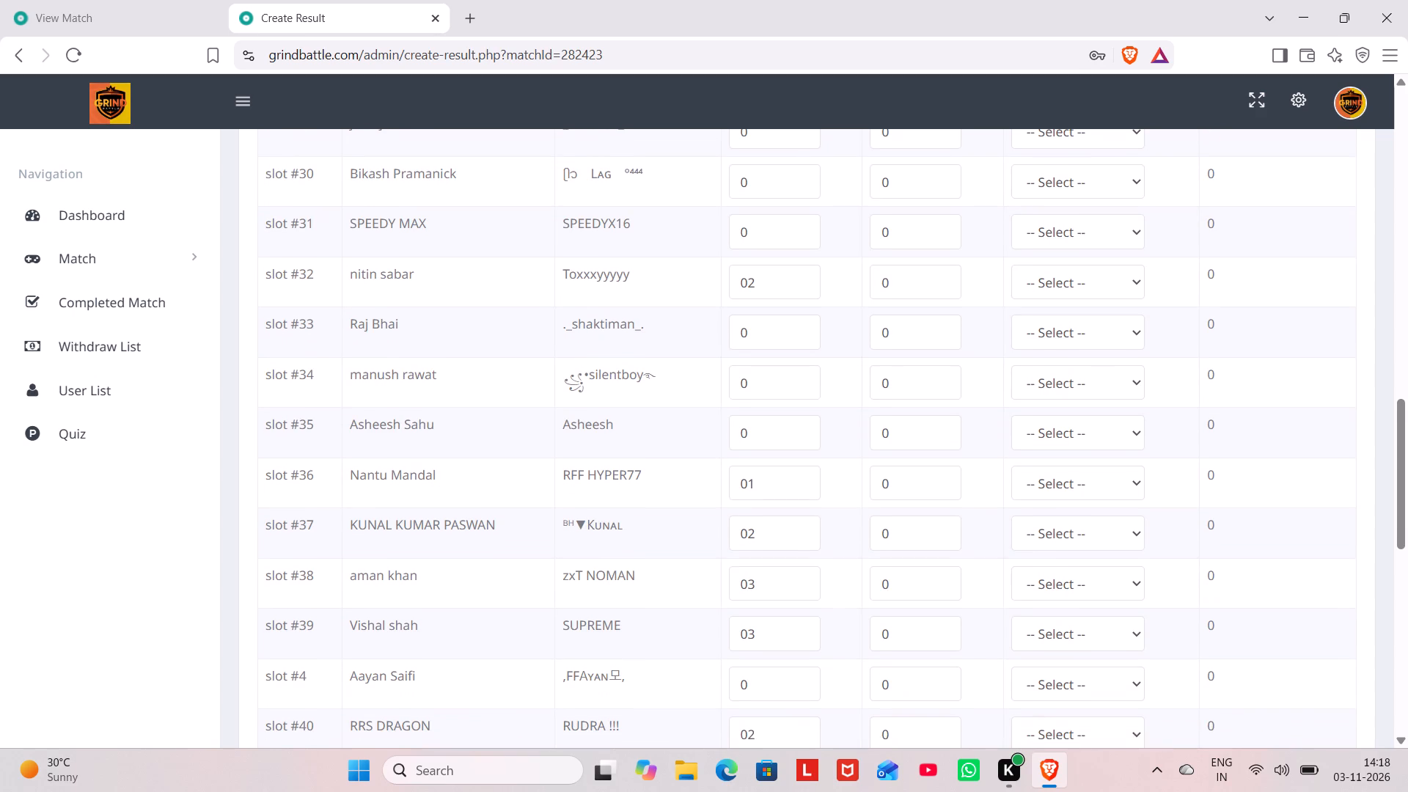
scroll(564, 591, down, 3)
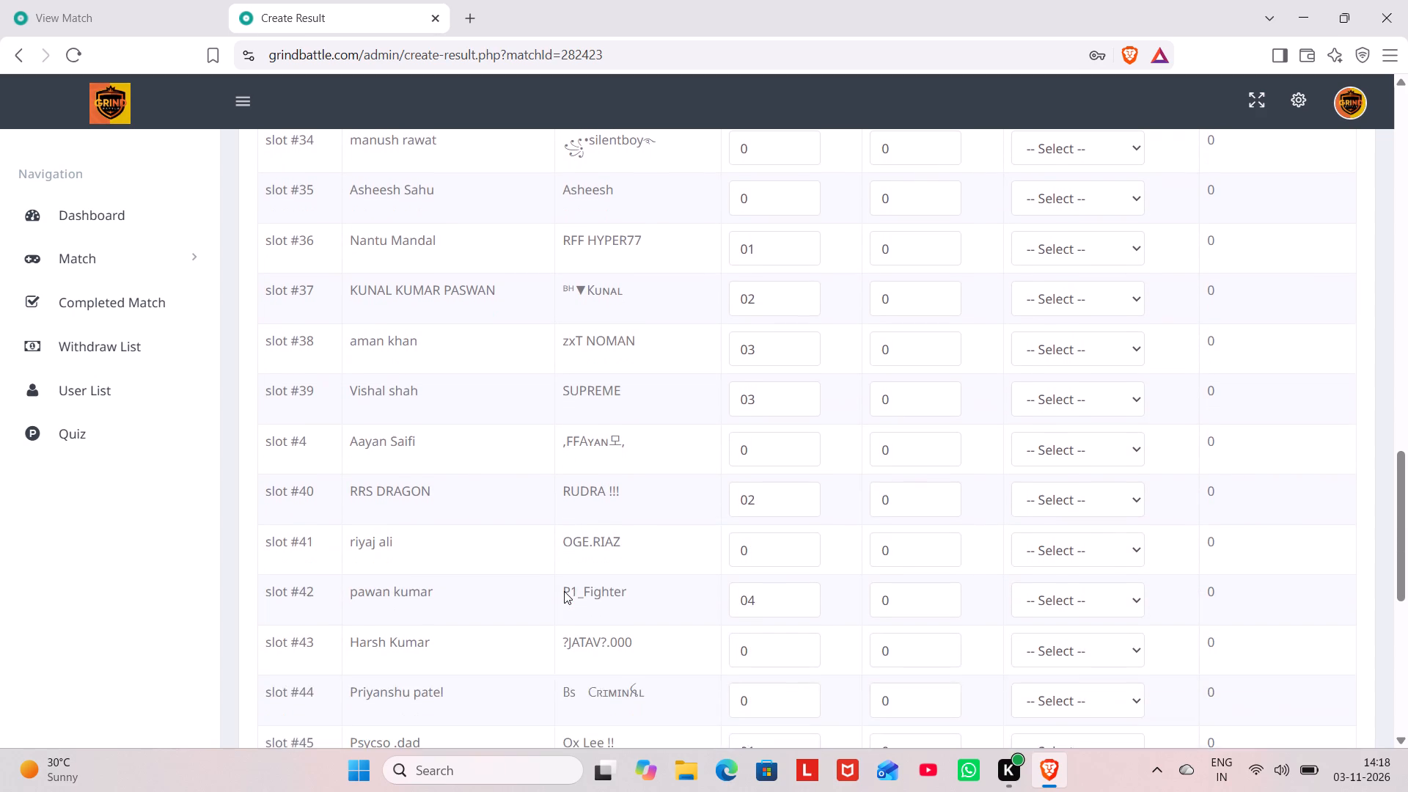
scroll(564, 591, down, 1)
scroll(564, 591, up, 4)
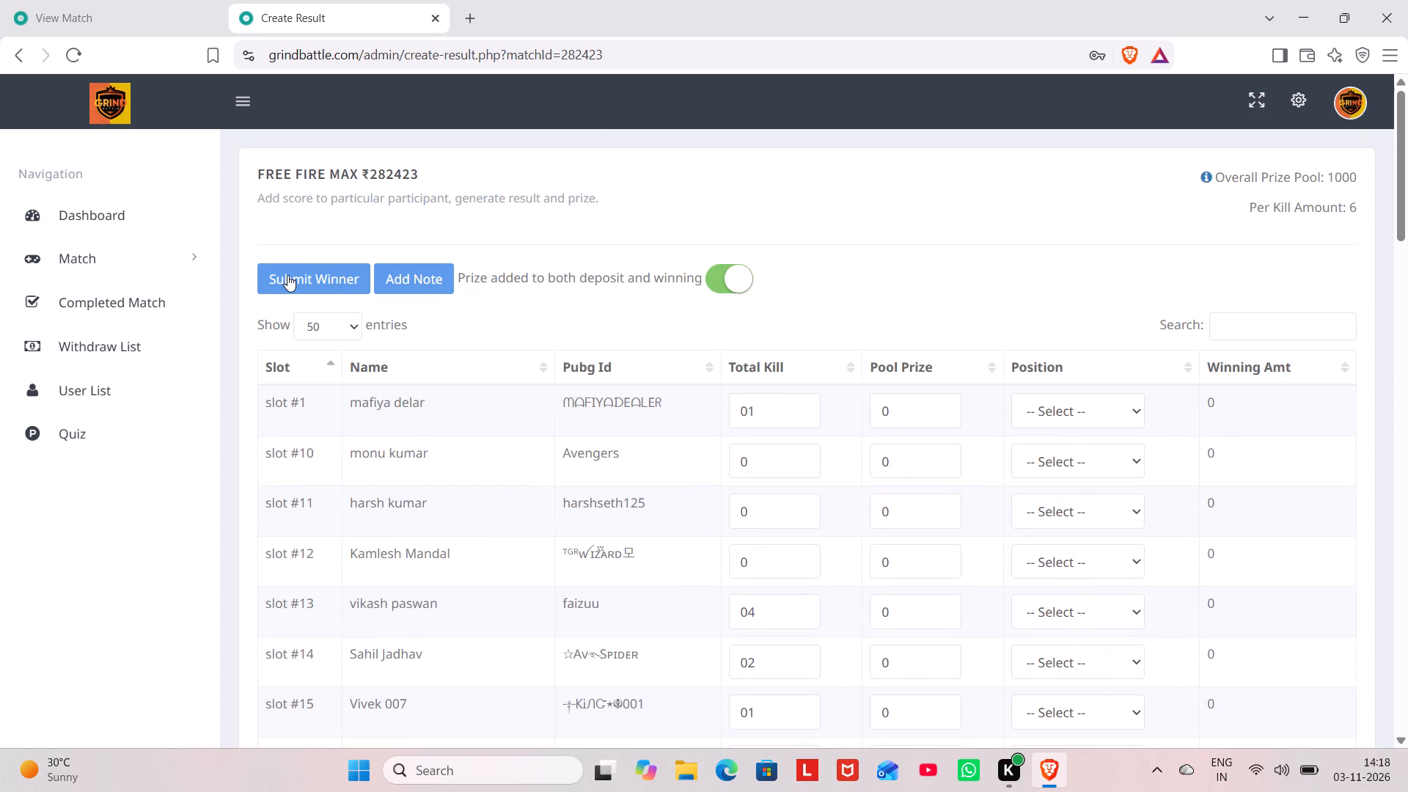
Submit the winners for match 282423.
click(287, 275)
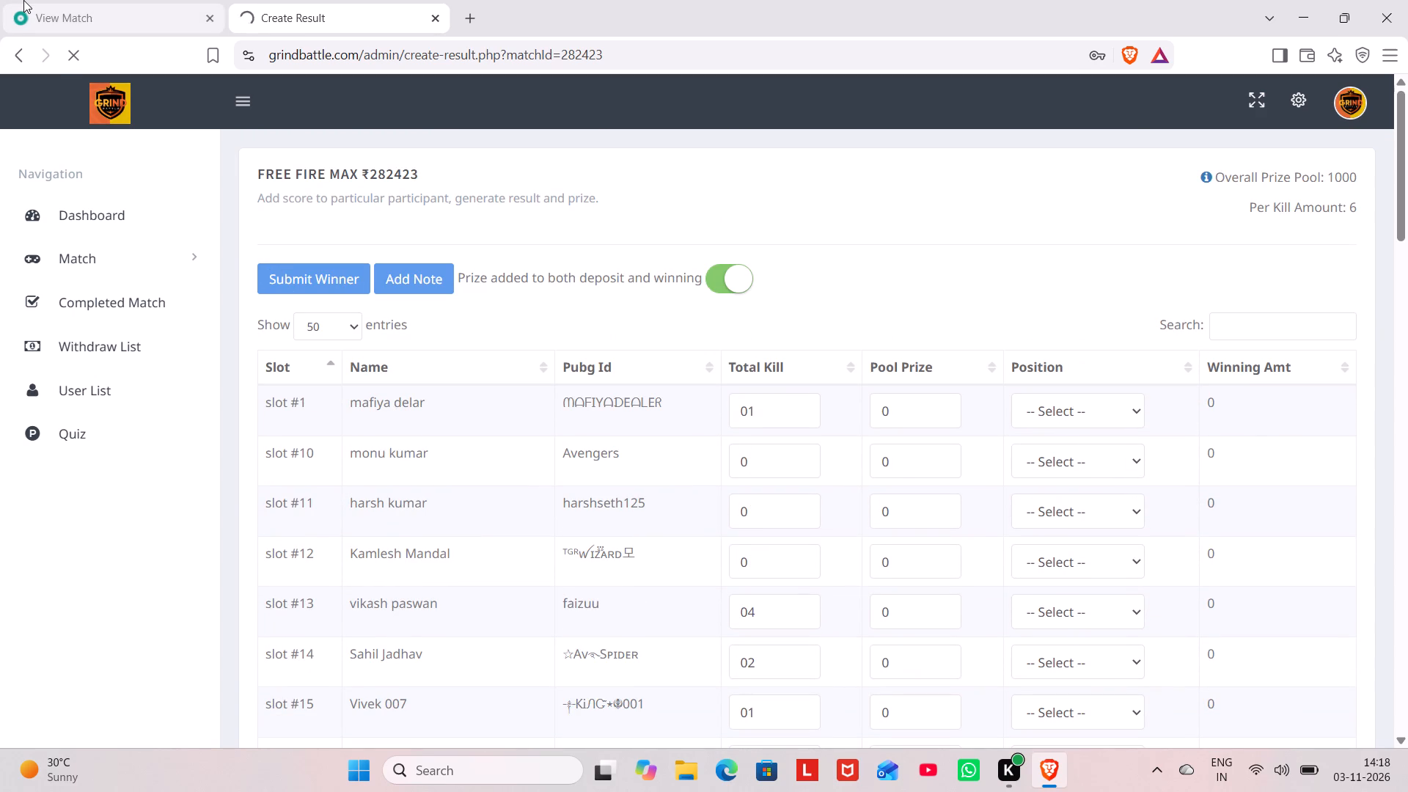
click(23, 0)
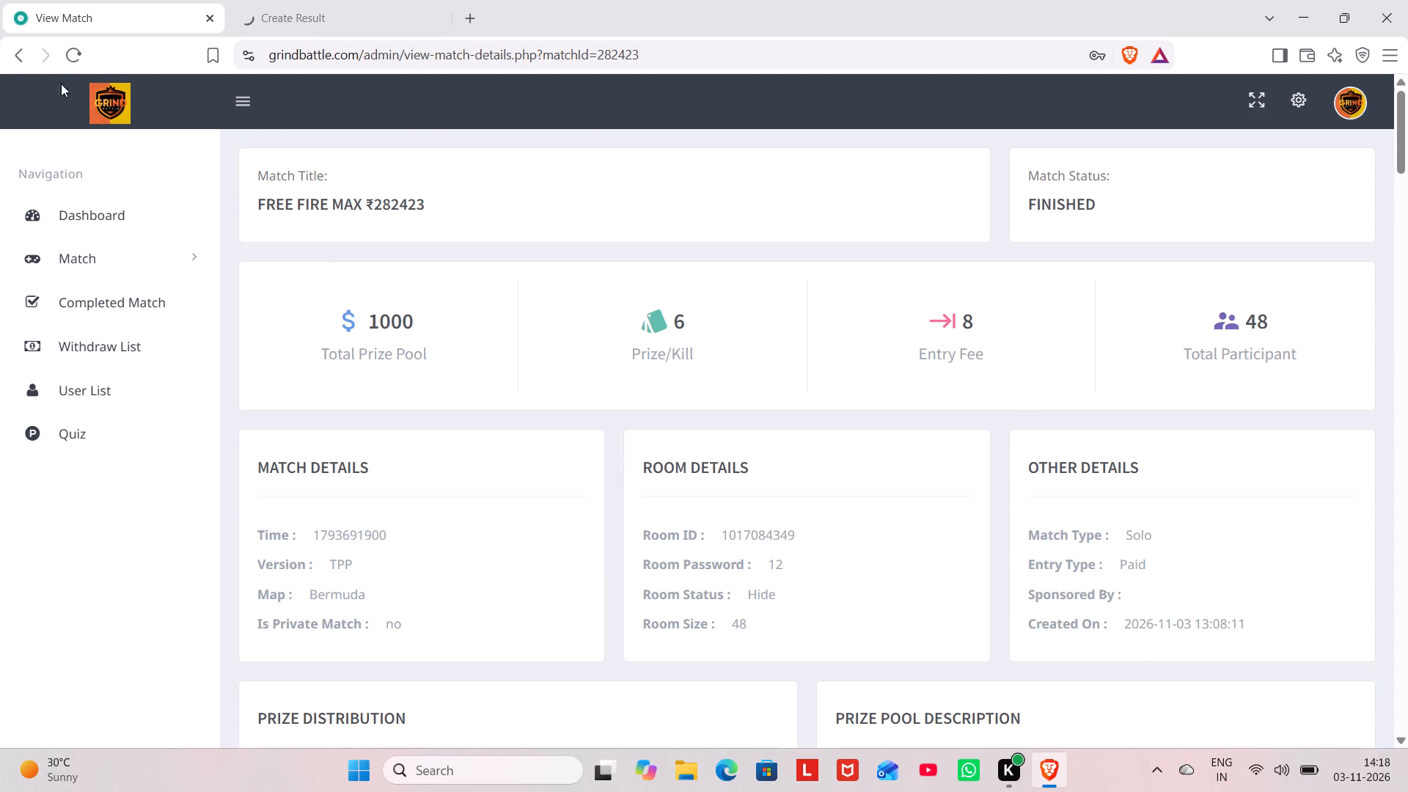
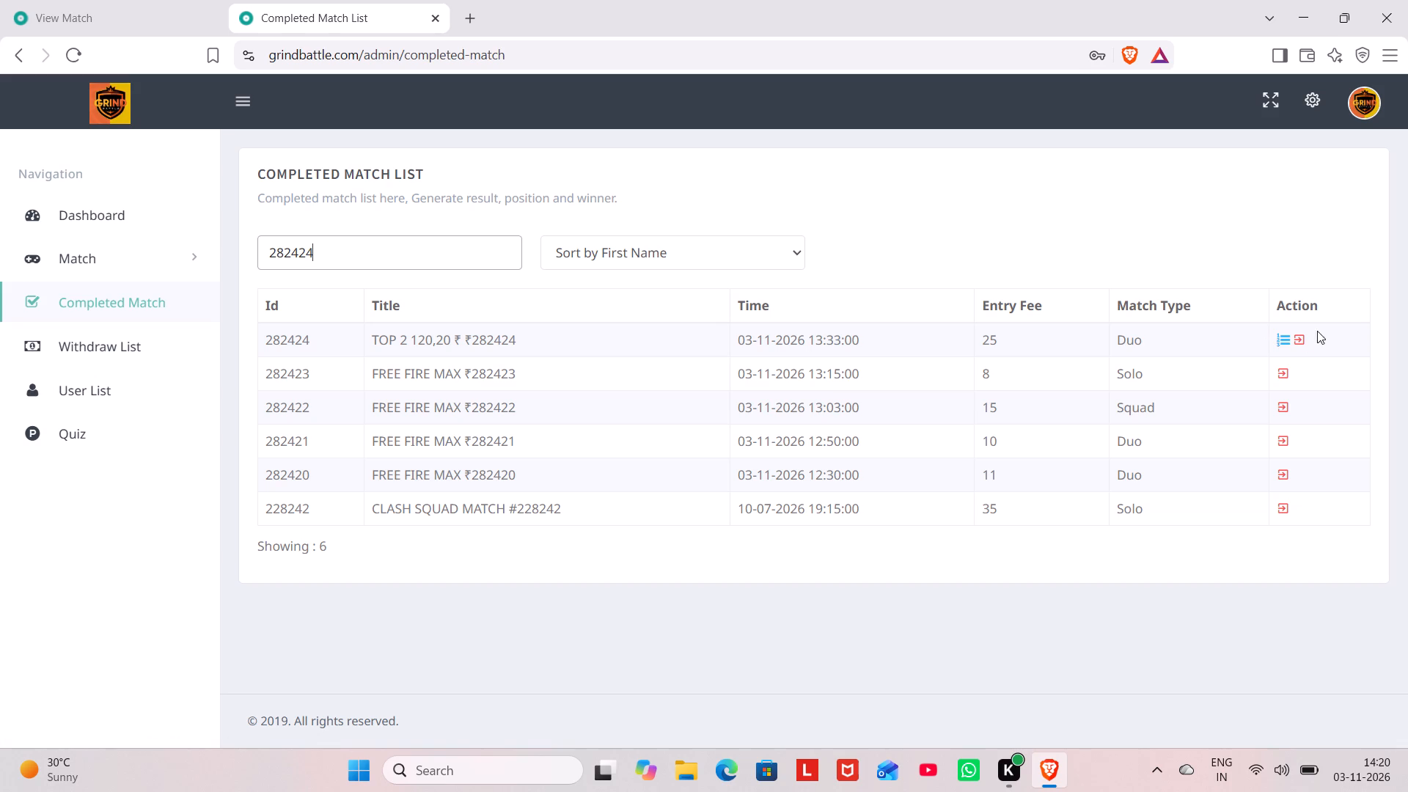
click(1283, 340)
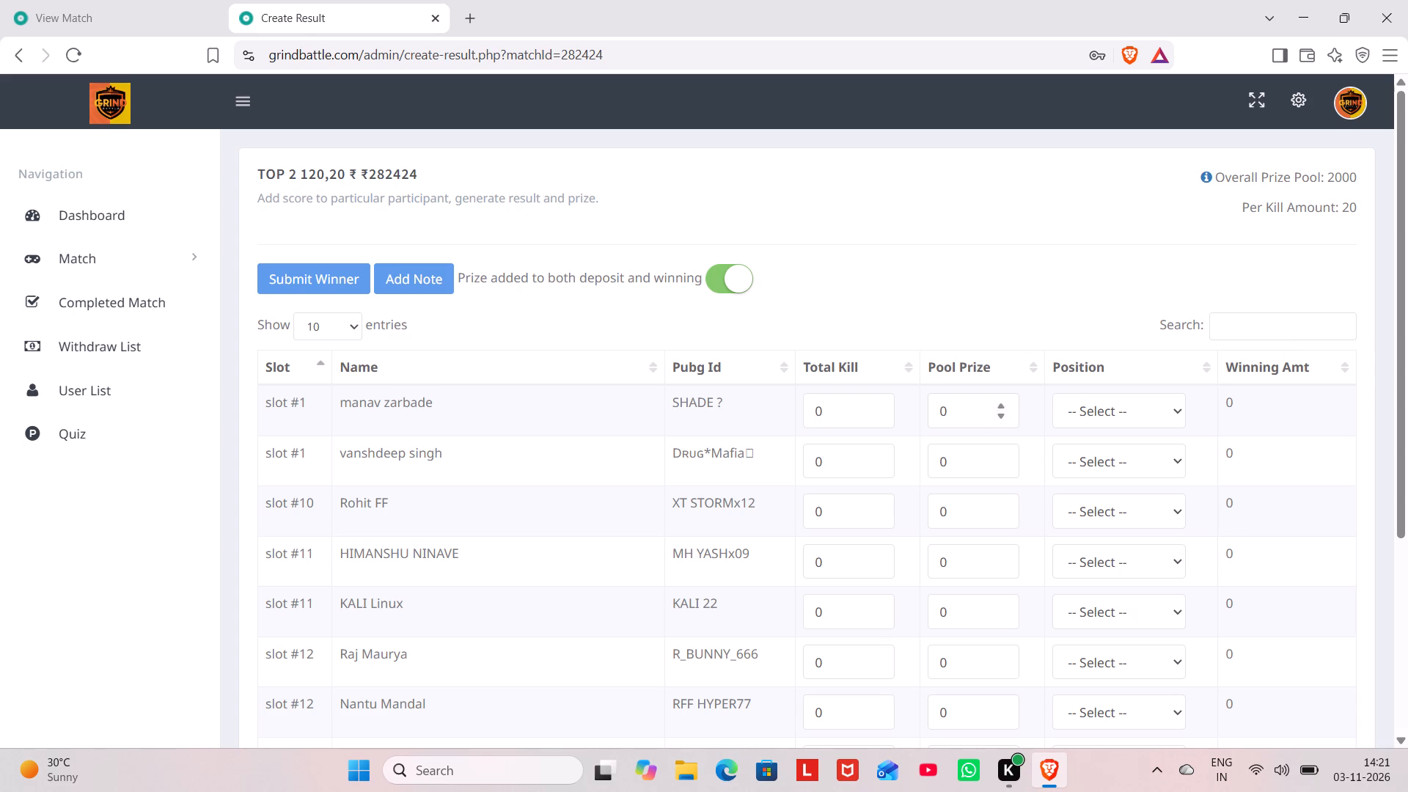
Show 50 entries in the participant list of match 282424's result page.
click(330, 320)
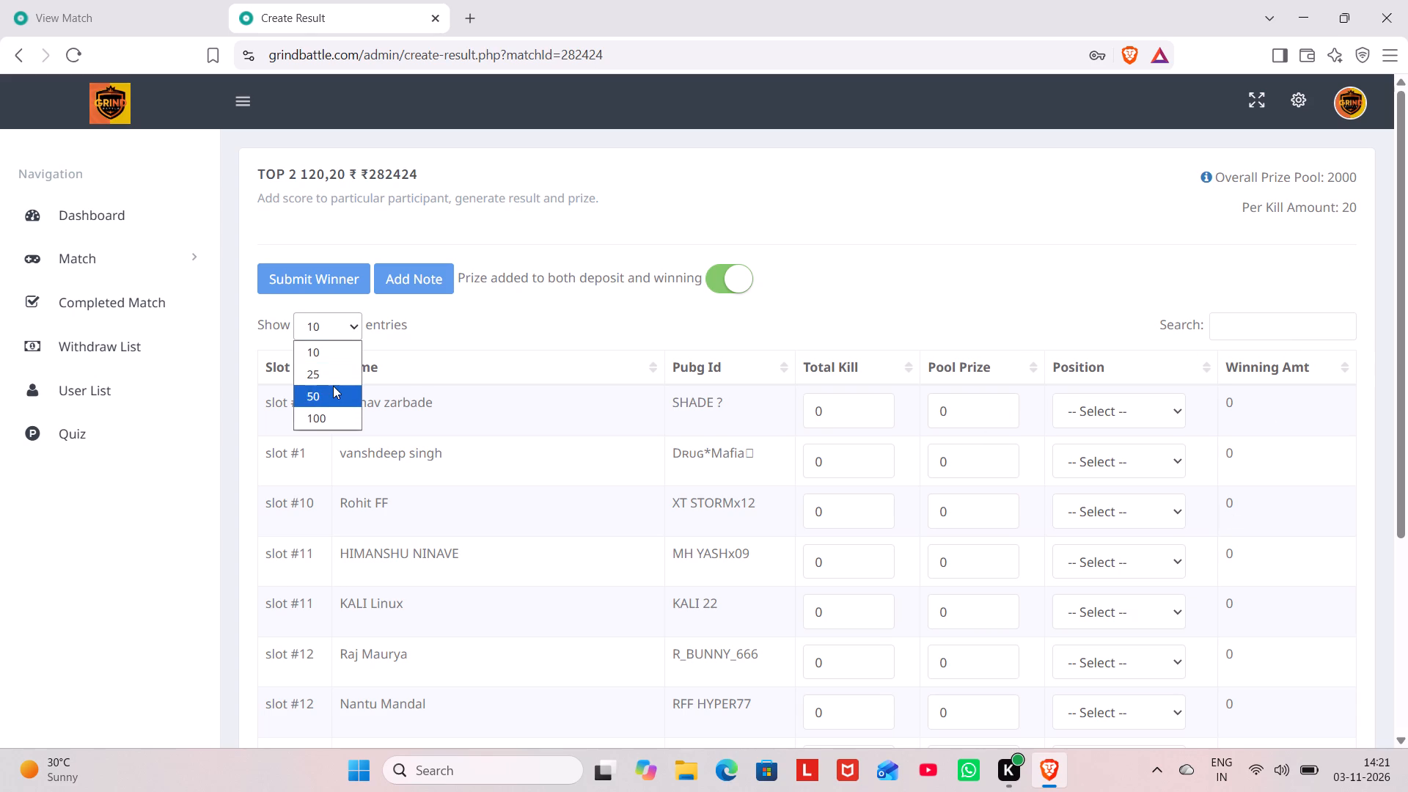
click(333, 386)
Check match 282424's prize description and participant teams in its details against the participant list on the result page.
click(51, 0)
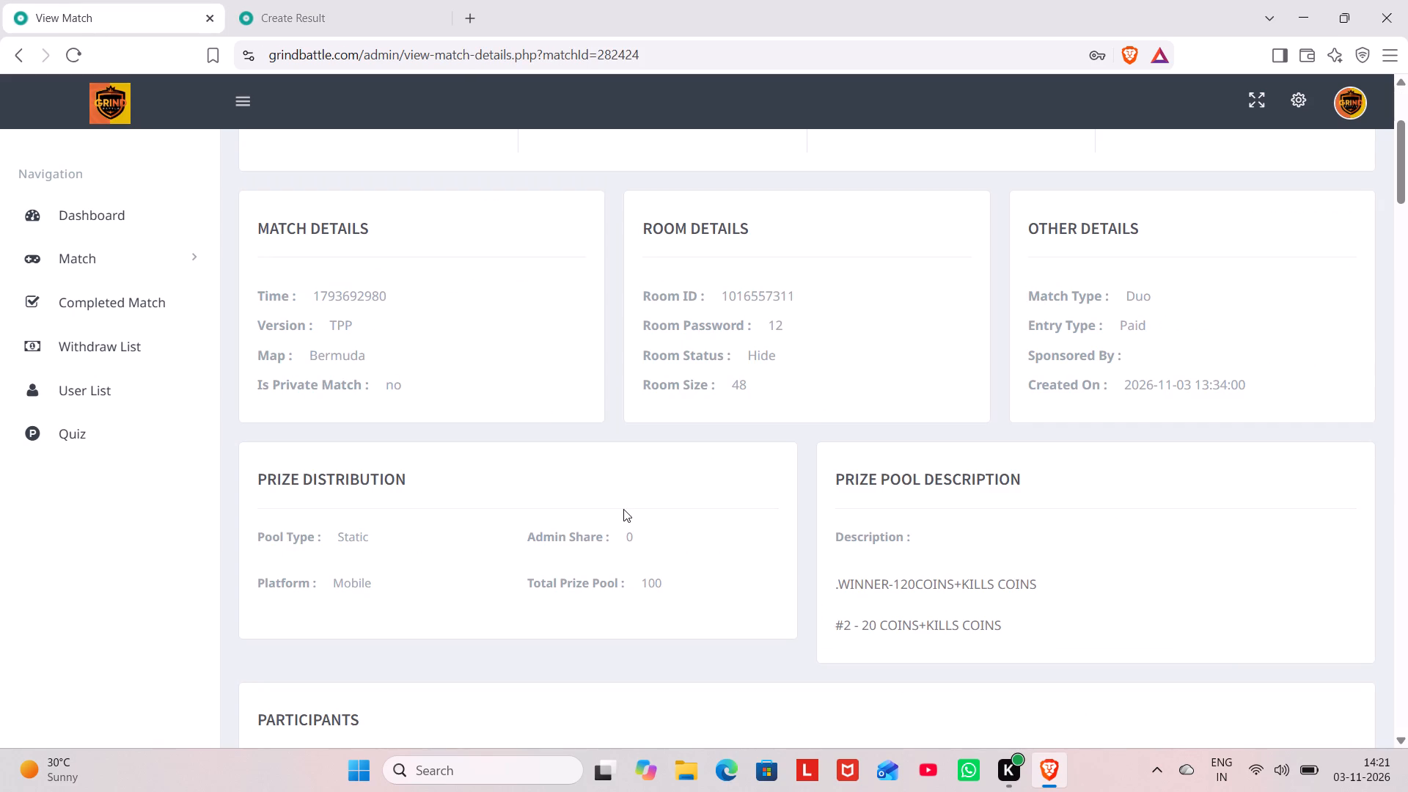
scroll(623, 509, down, 1)
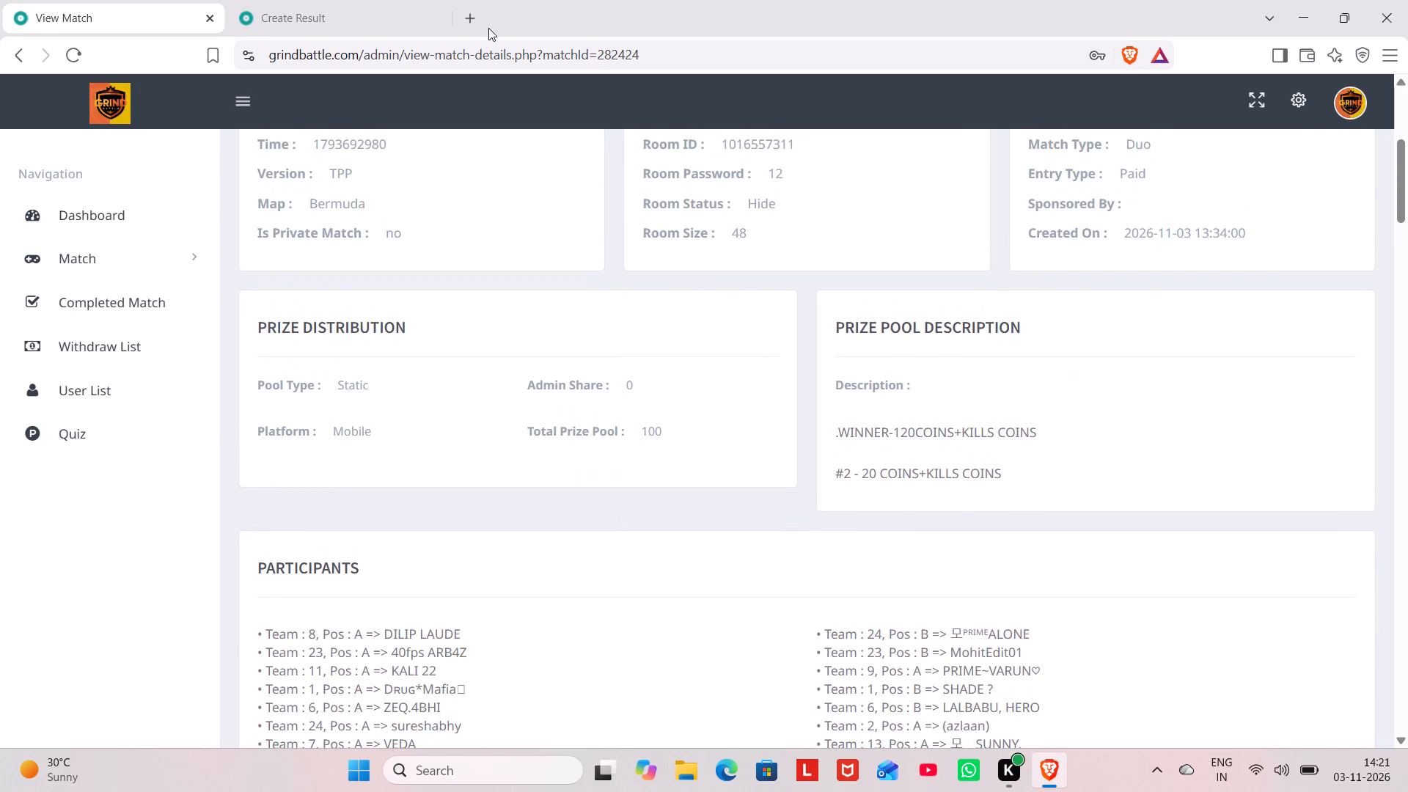
click(350, 1)
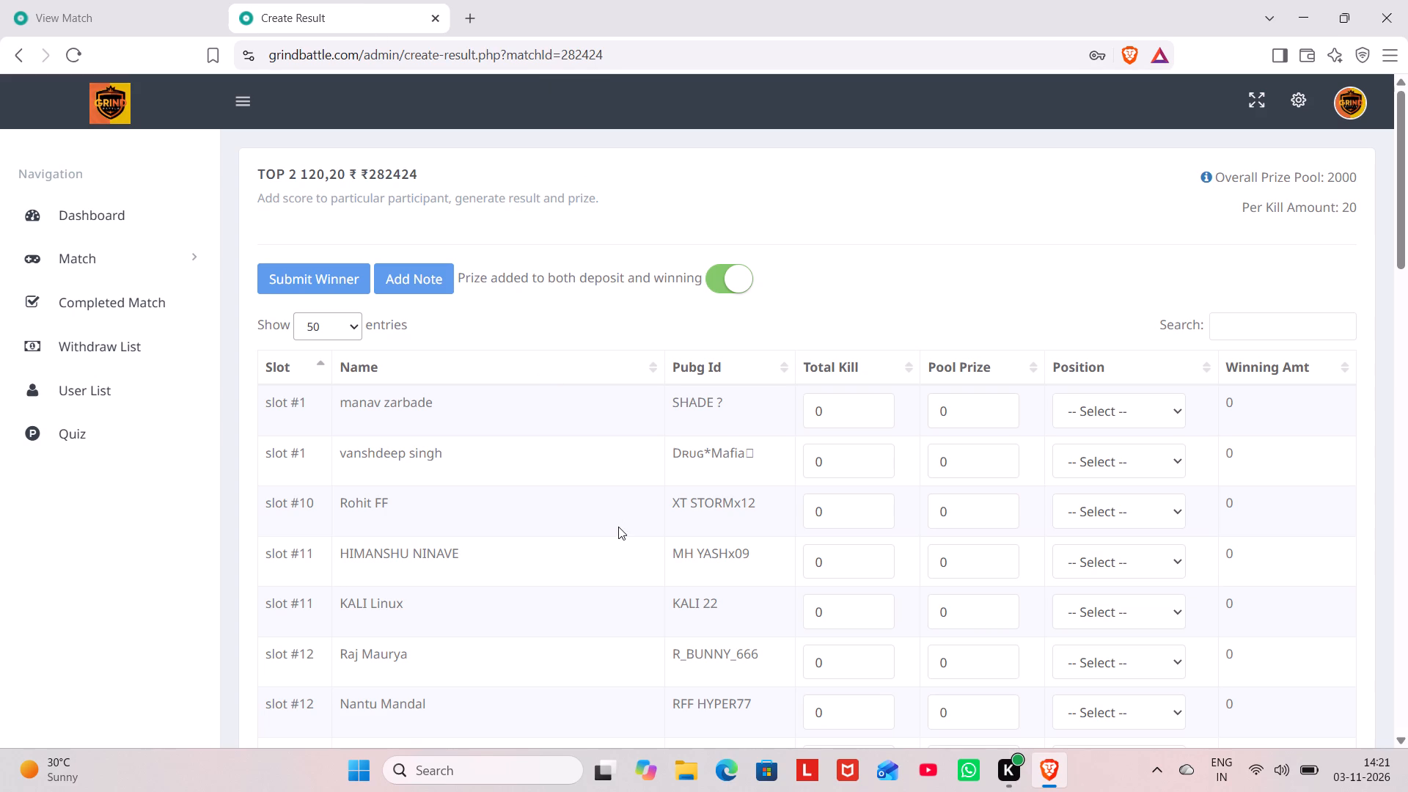
scroll(618, 527, down, 1)
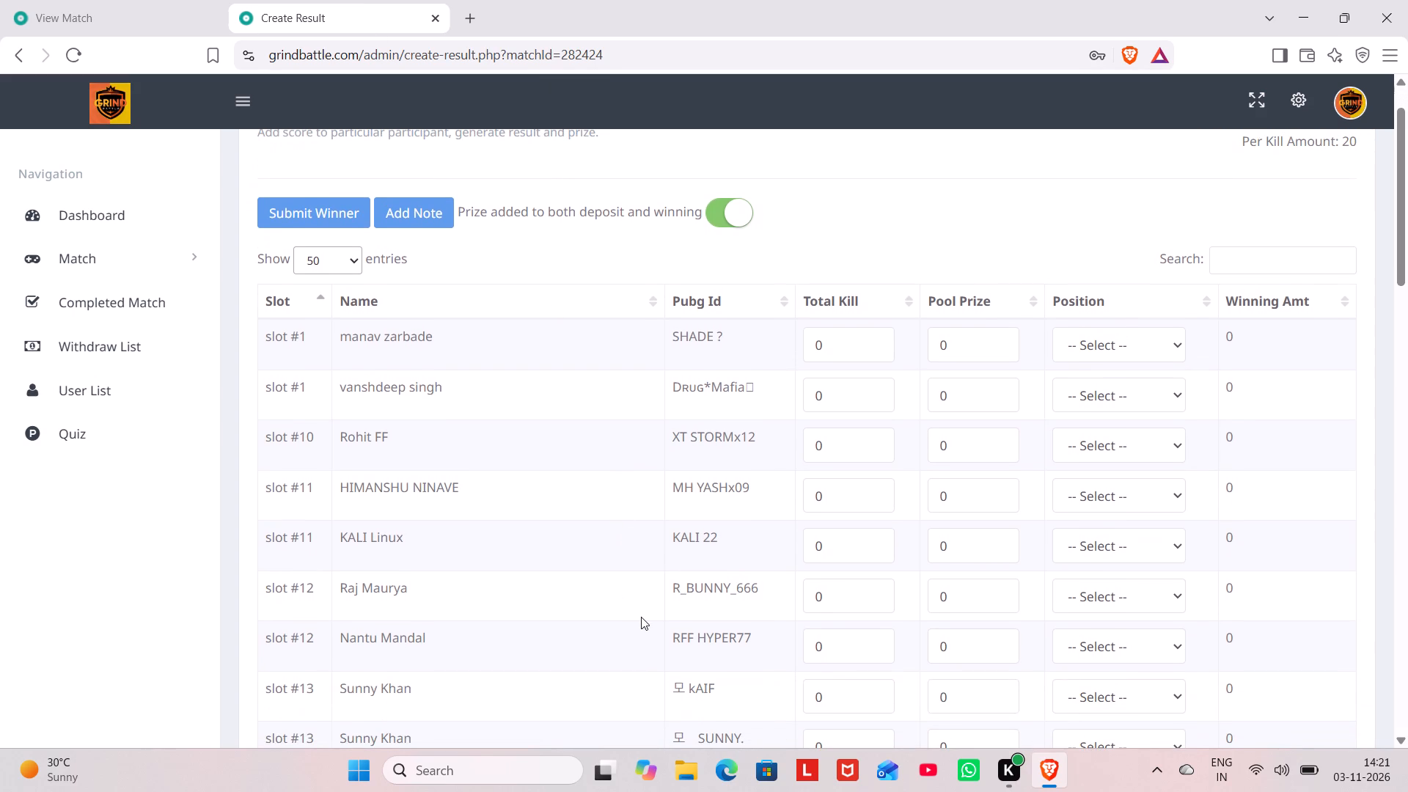
click(142, 35)
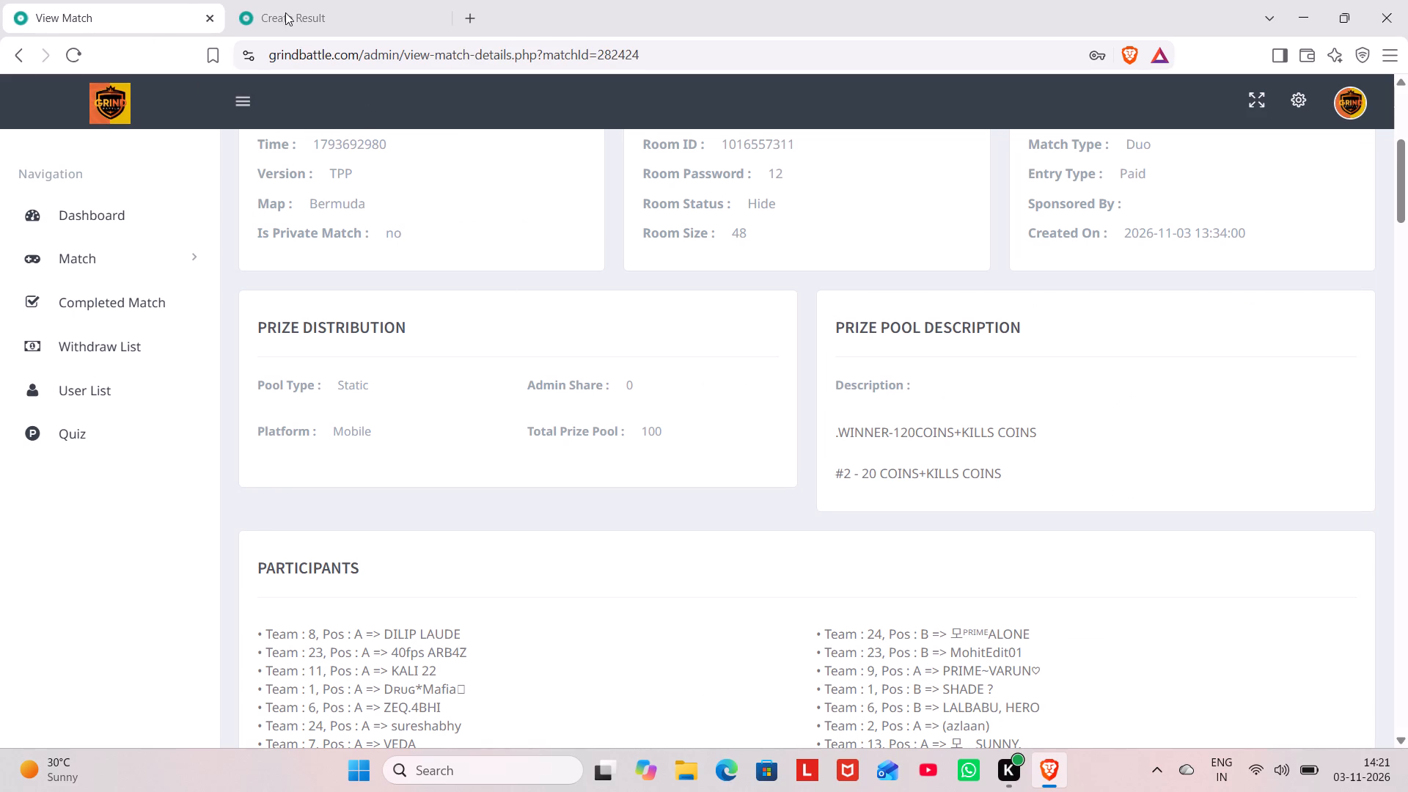
click(323, 2)
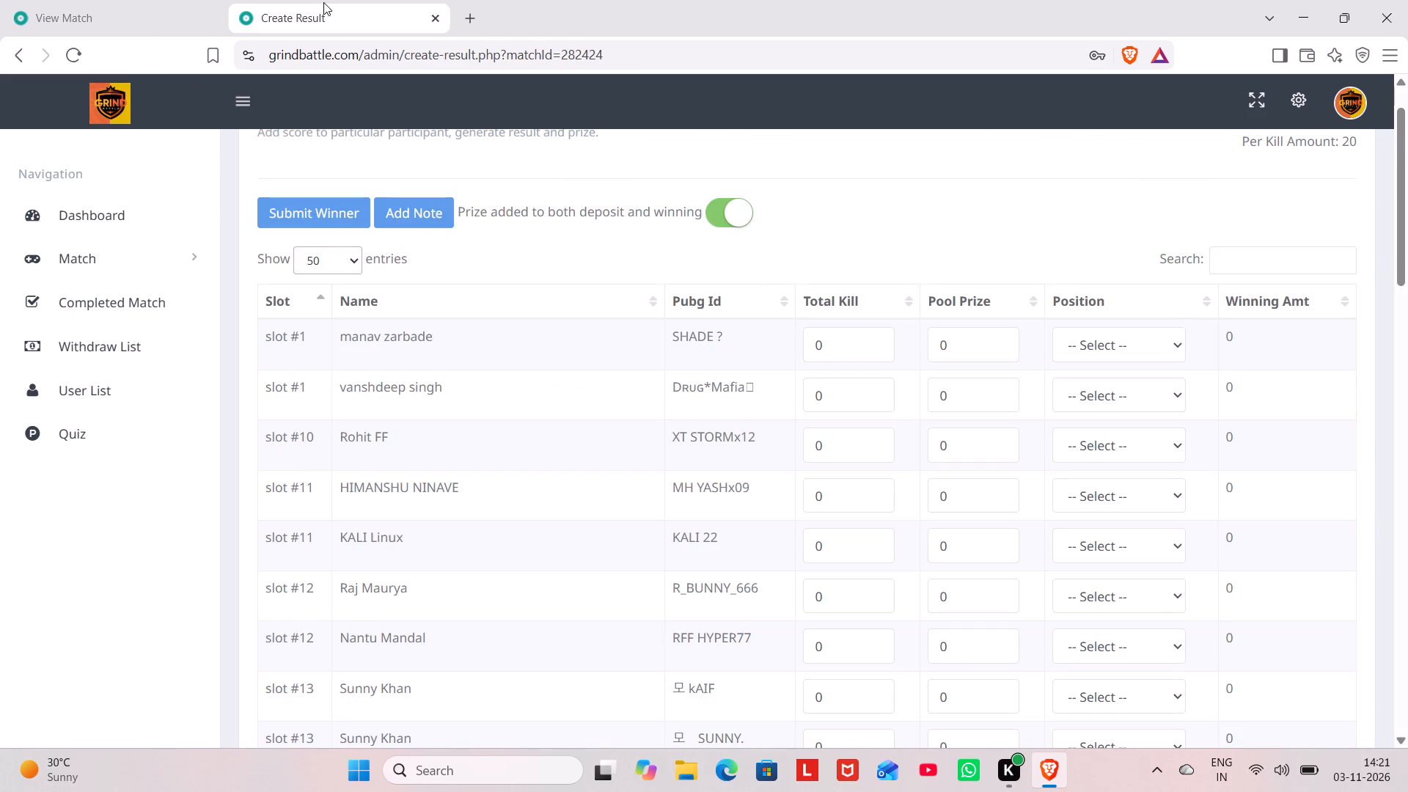
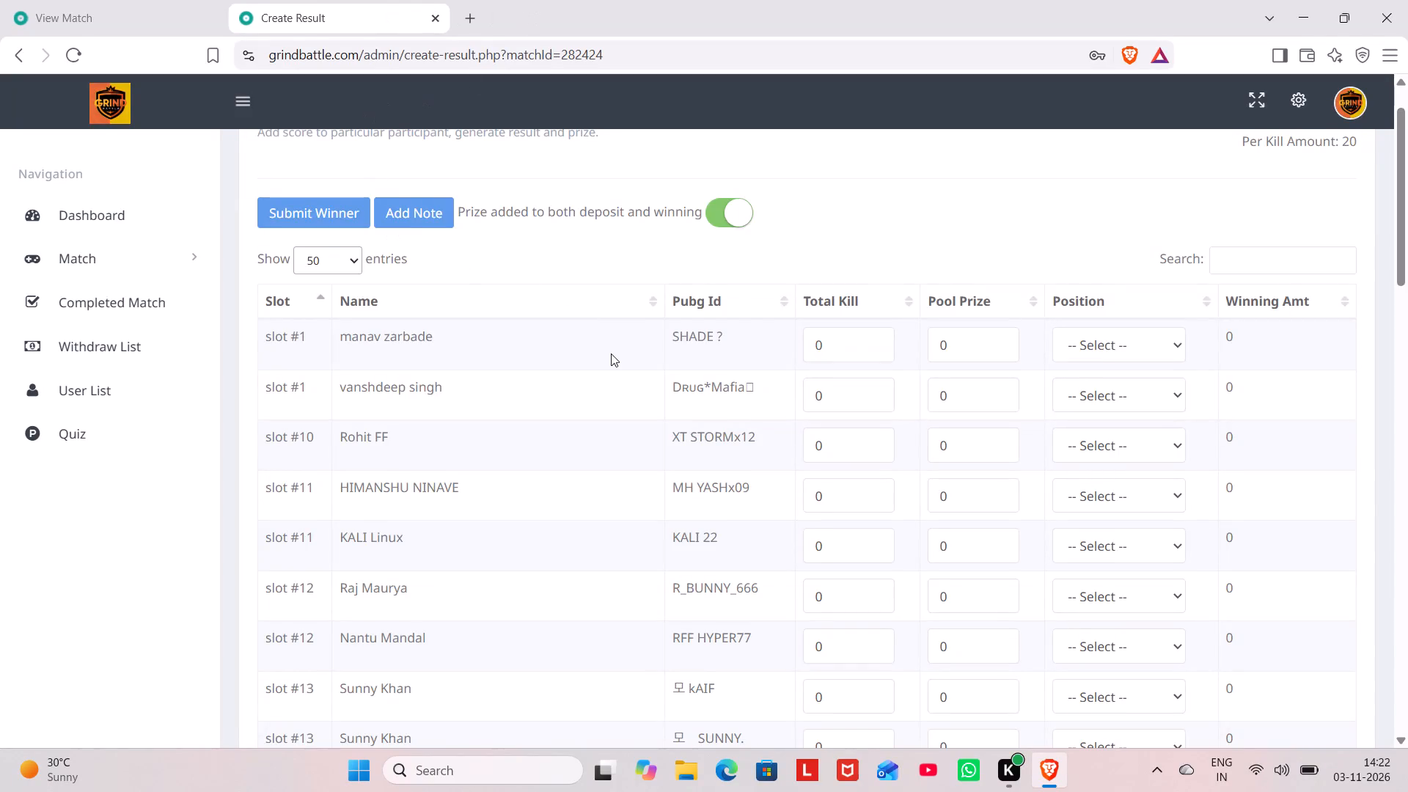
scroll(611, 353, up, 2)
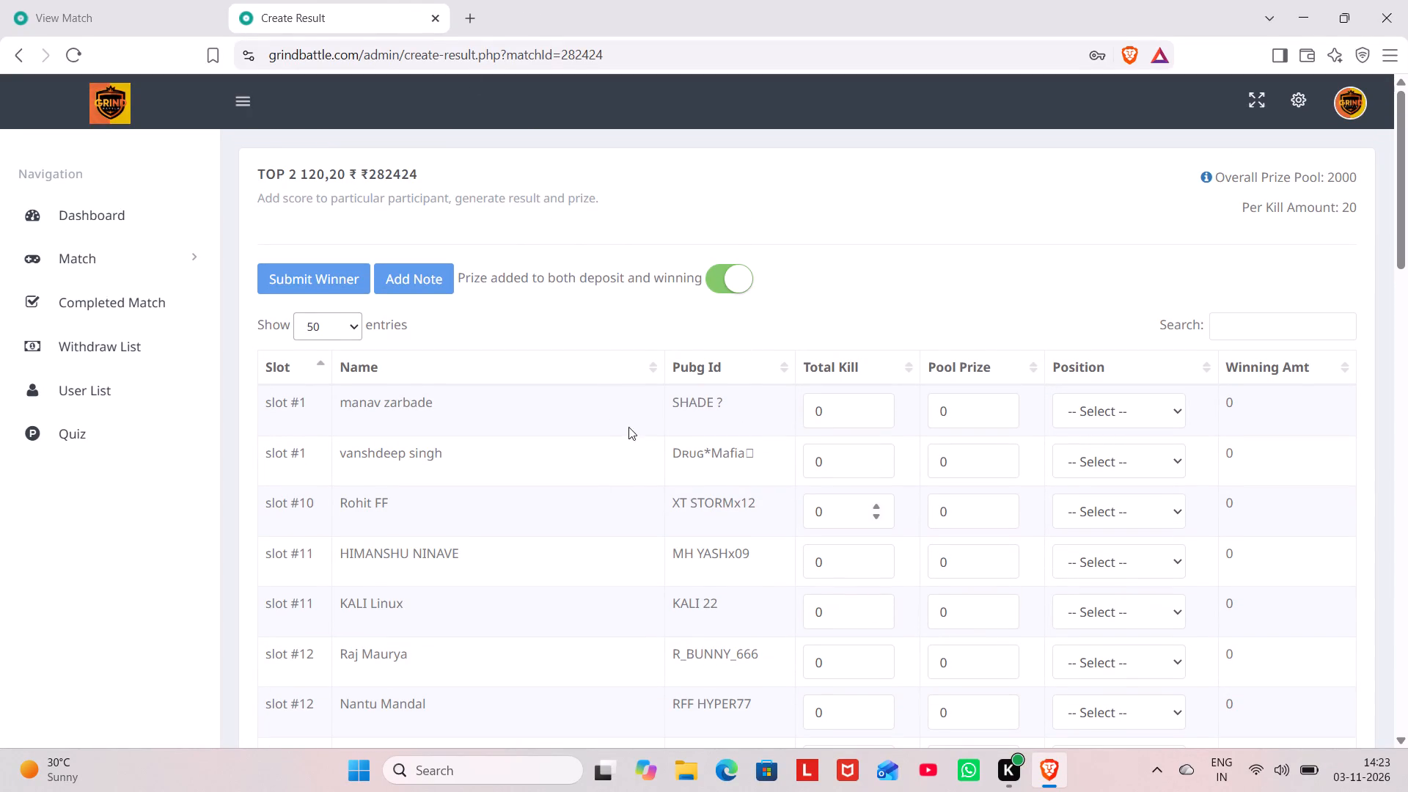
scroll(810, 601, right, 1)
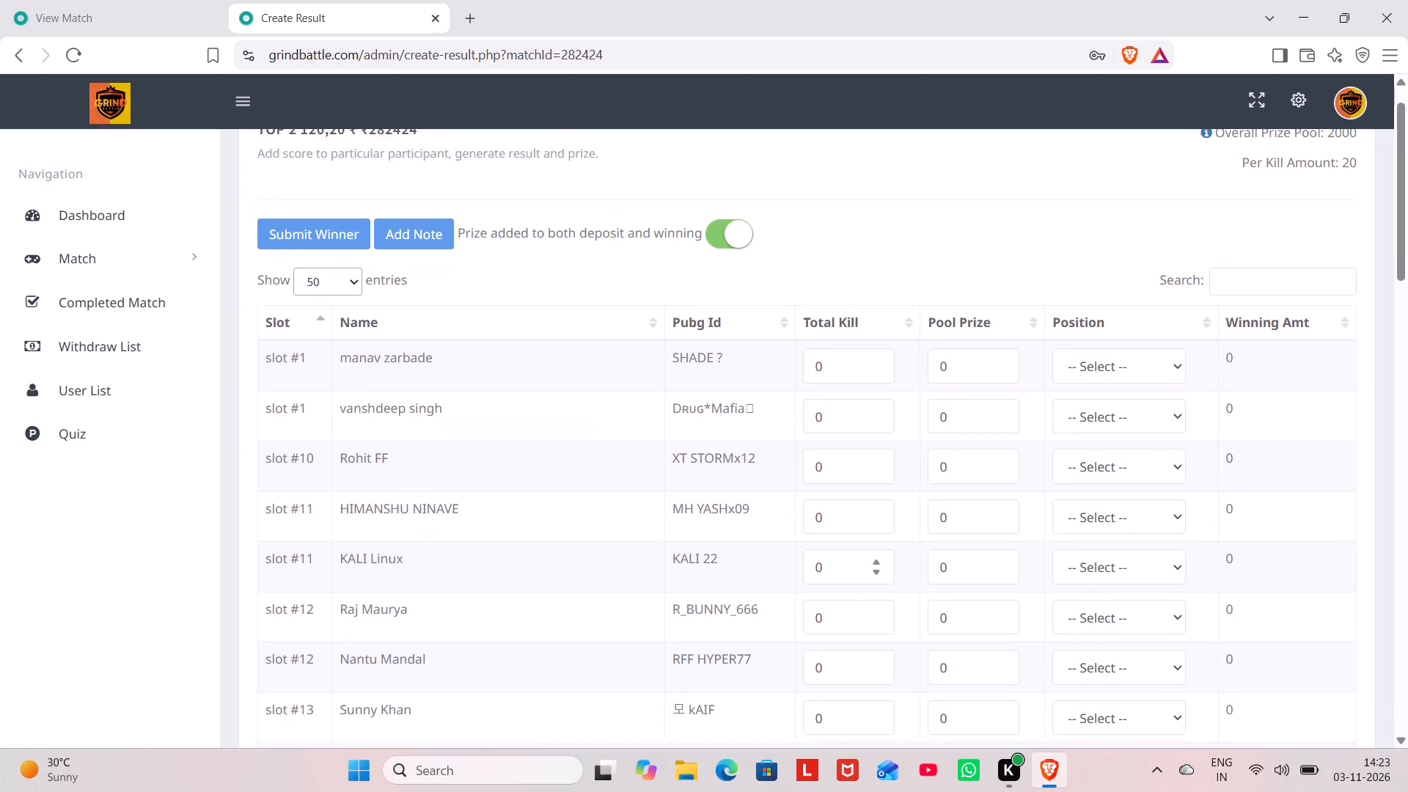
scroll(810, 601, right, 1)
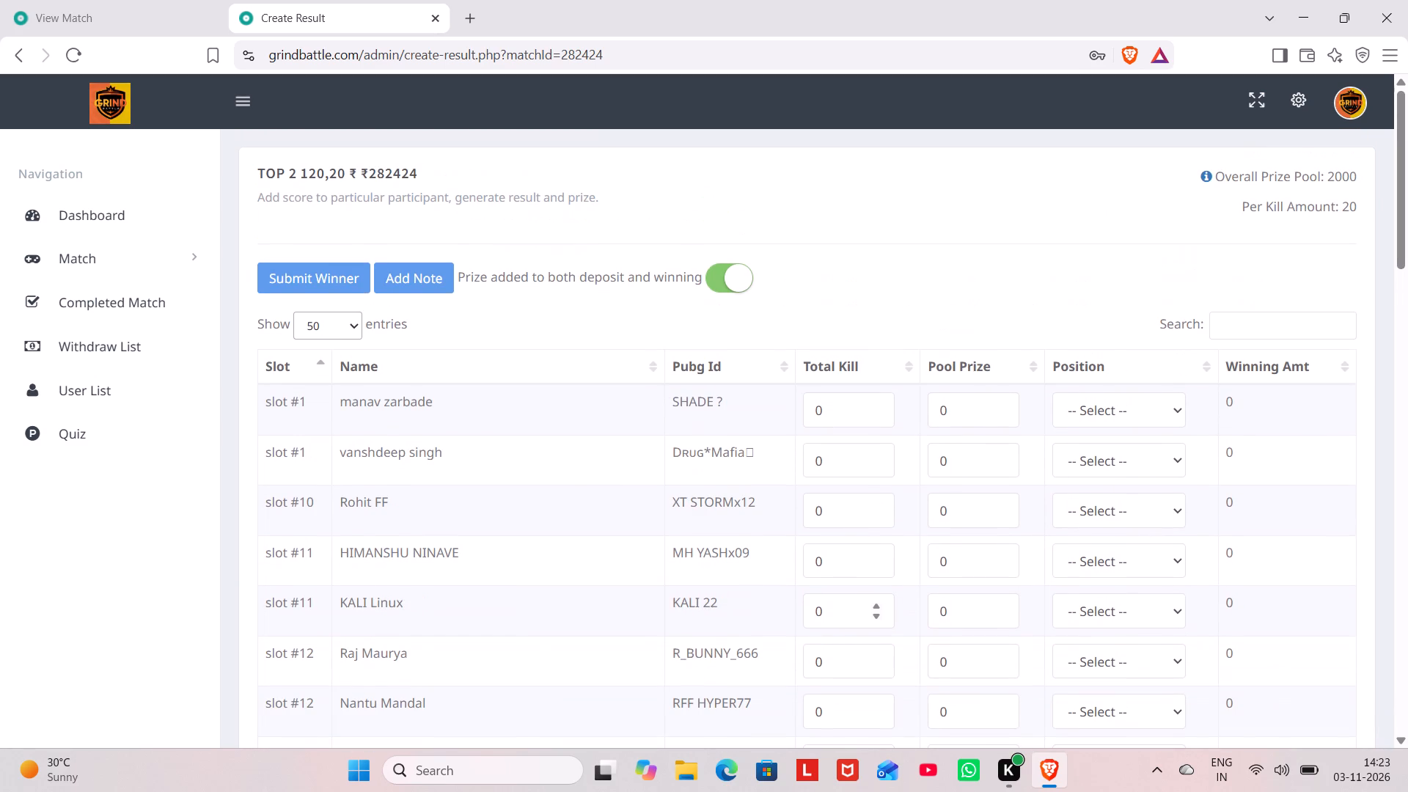
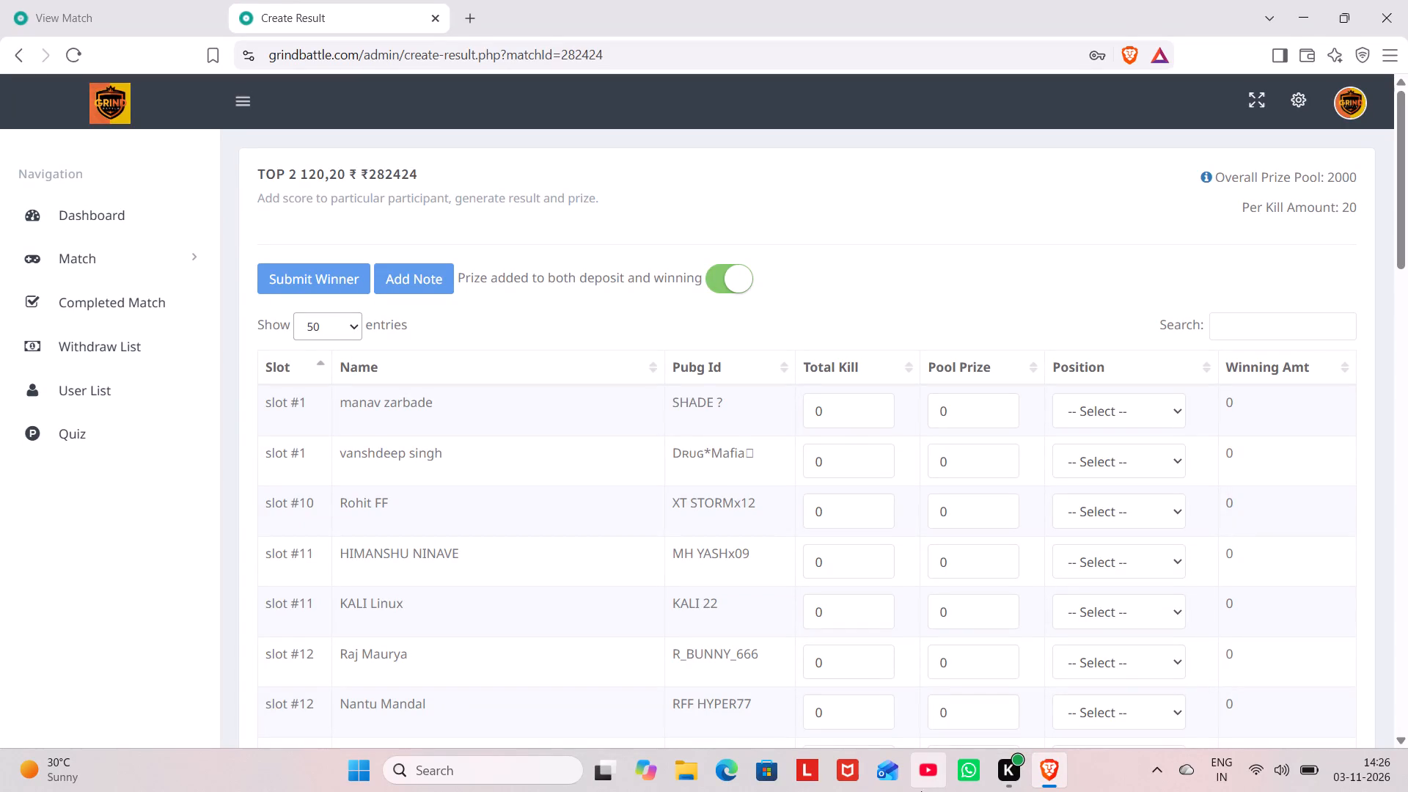
scroll(1022, 495, down, 1)
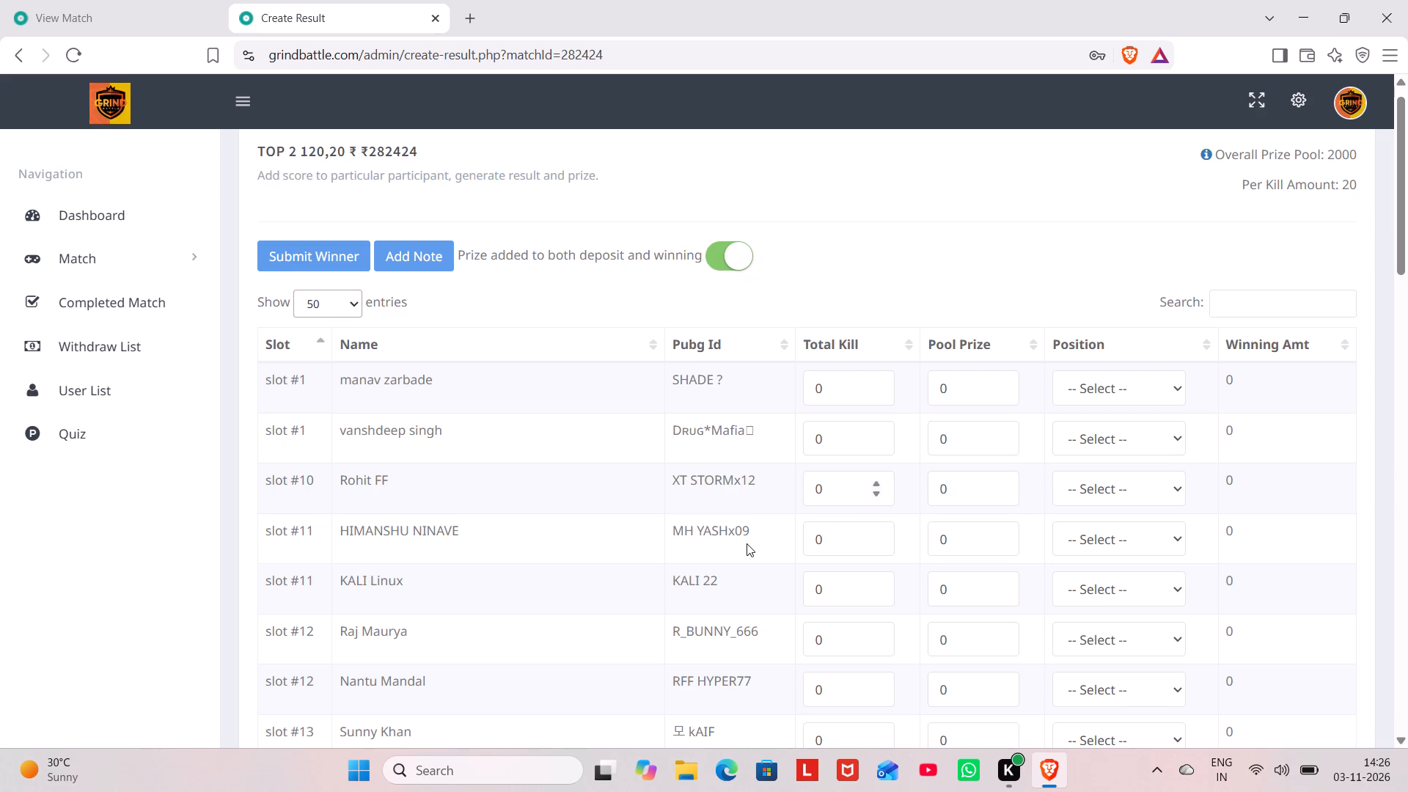
scroll(747, 543, down, 1)
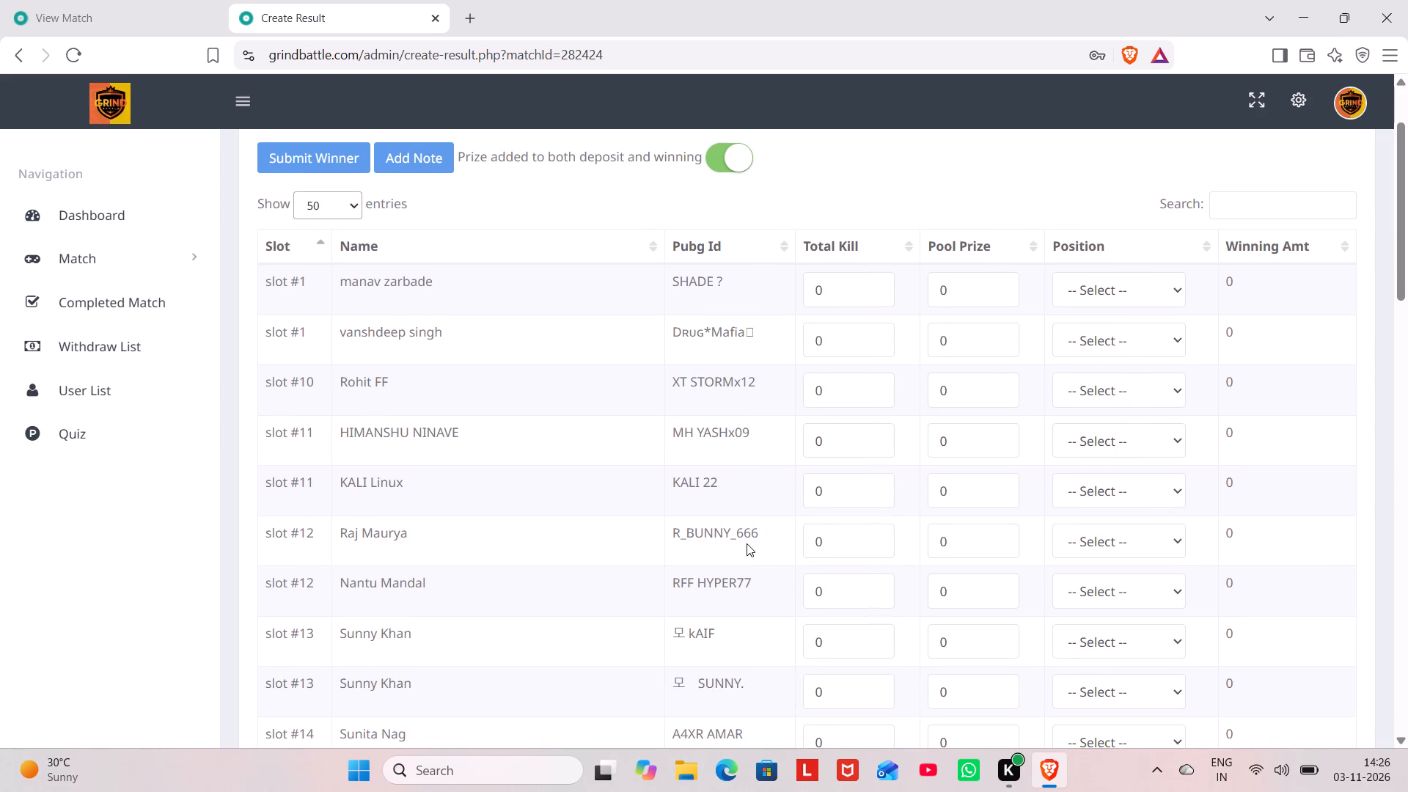
click(831, 592)
key(5)
key(Tab)
text(60)
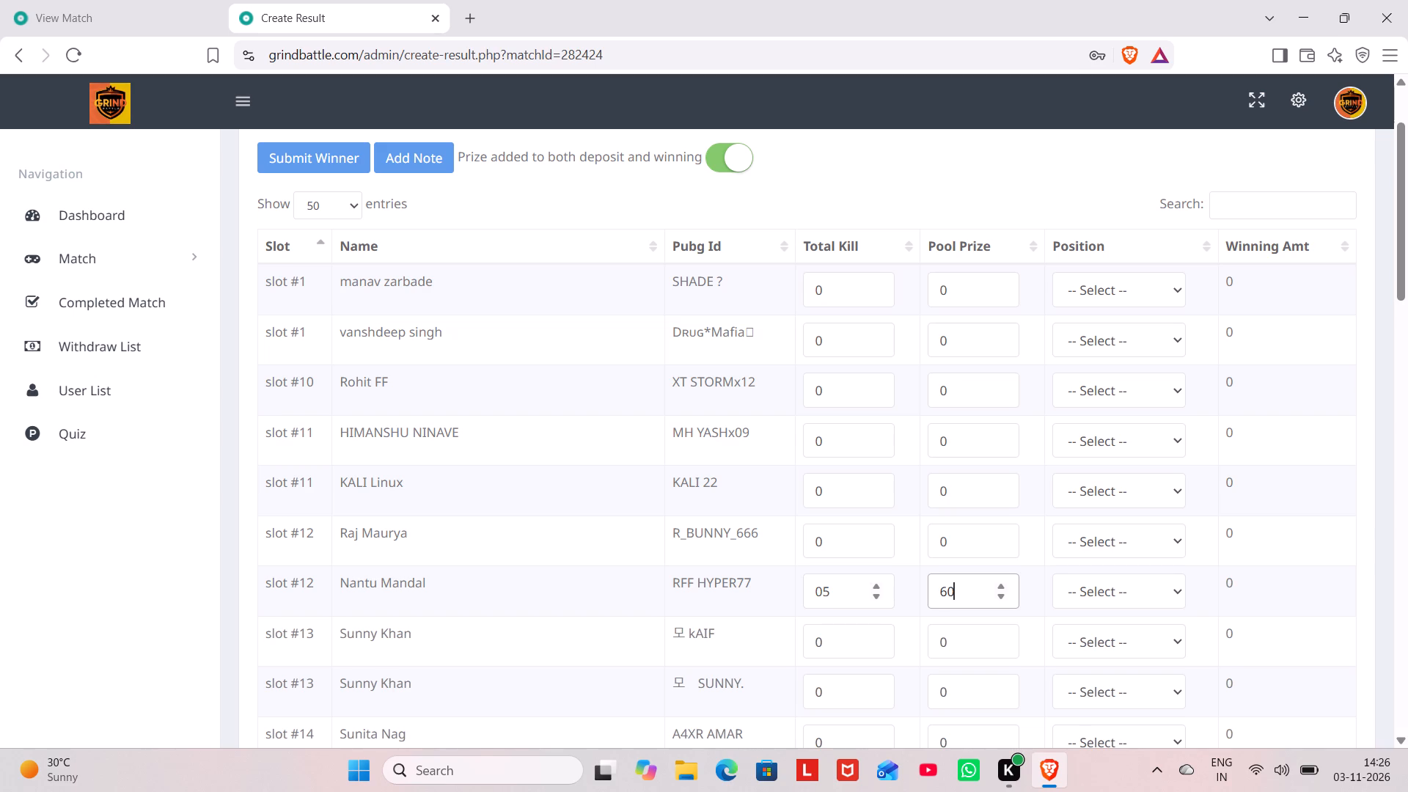
key(Tab)
key(Down)
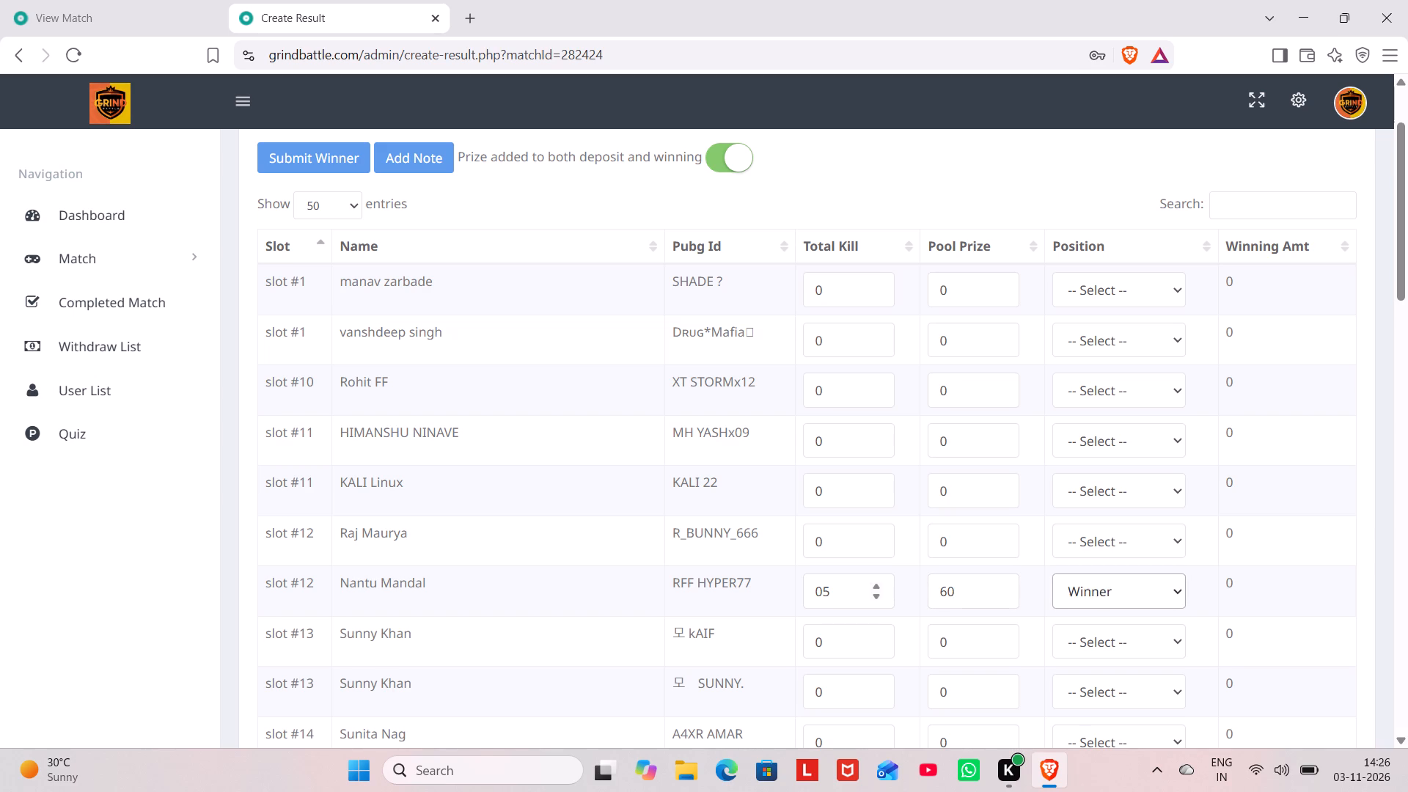
key(Tab)
click(758, 599)
Give the slot #5 participant 5 kills, a pool prize of 60 and the position Winner.
scroll(758, 599, down, 5)
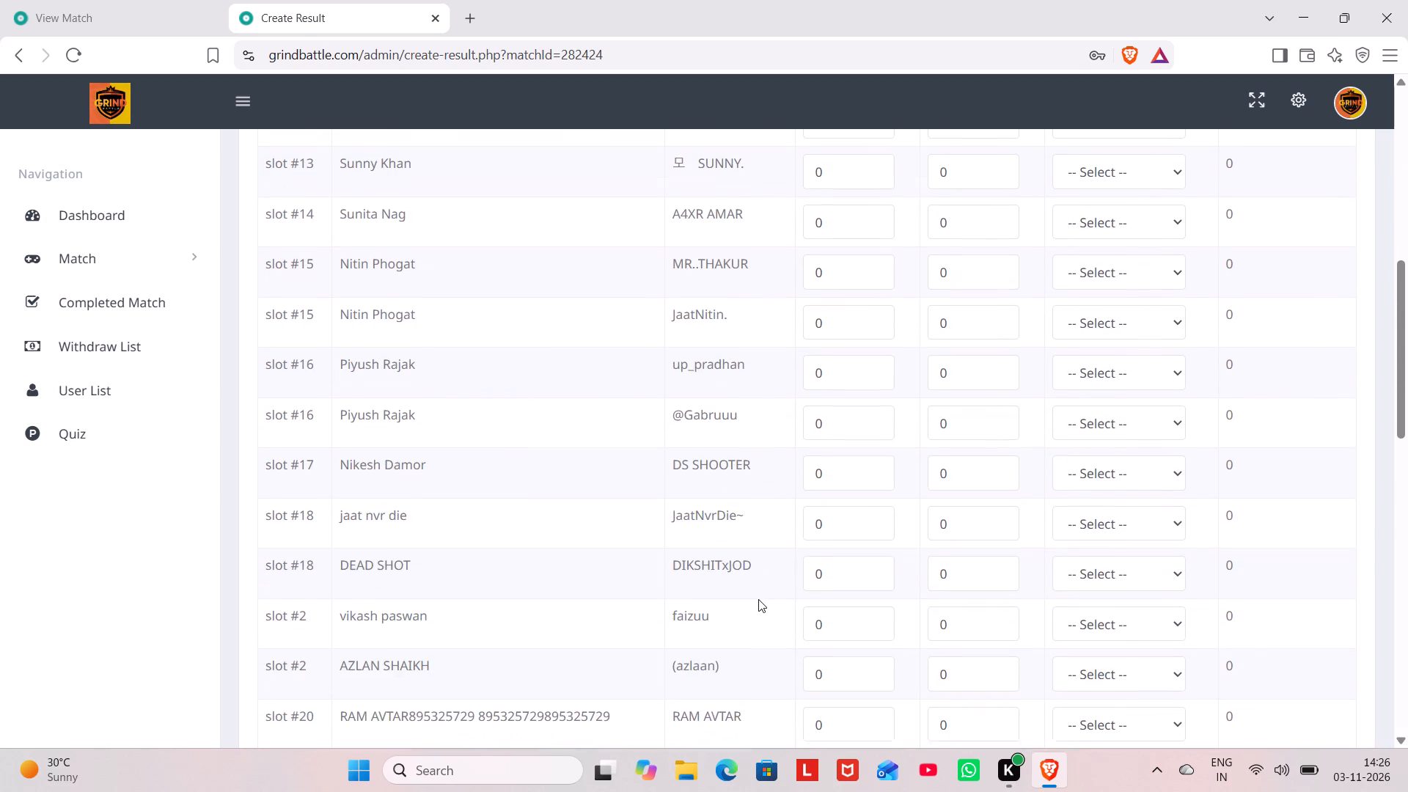
scroll(758, 599, down, 9)
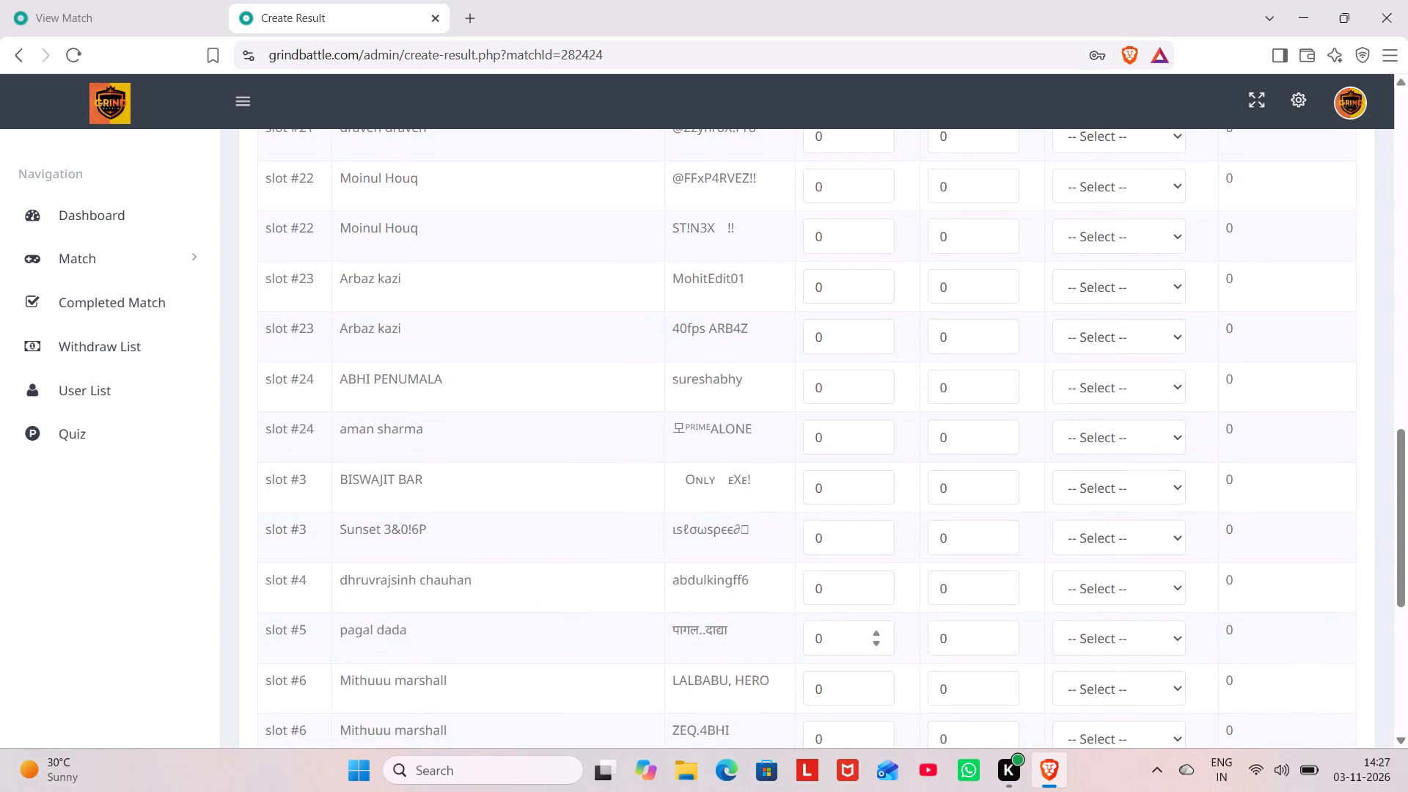
click(843, 634)
key(5)
key(Tab)
text(60)
key(Tab)
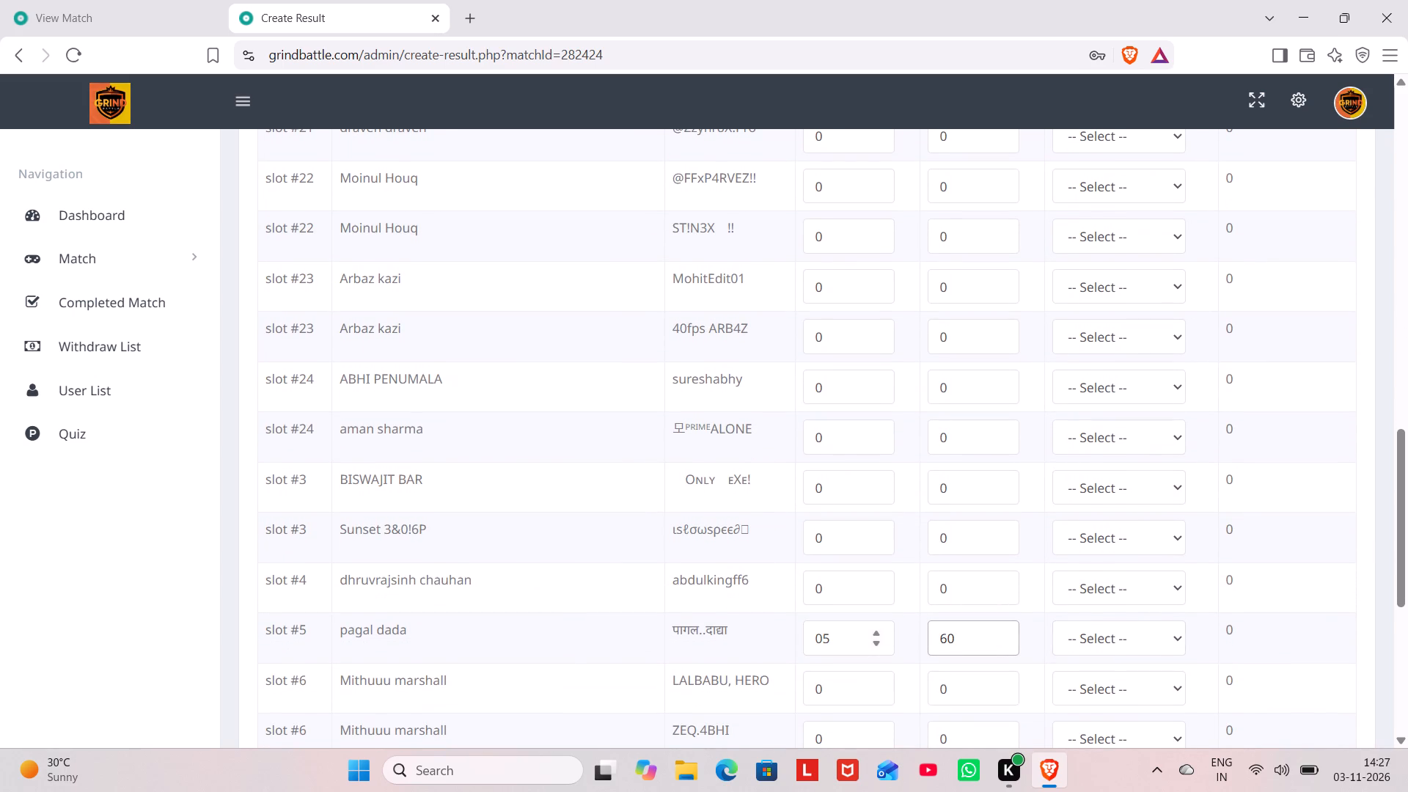
key(Down)
key(Tab)
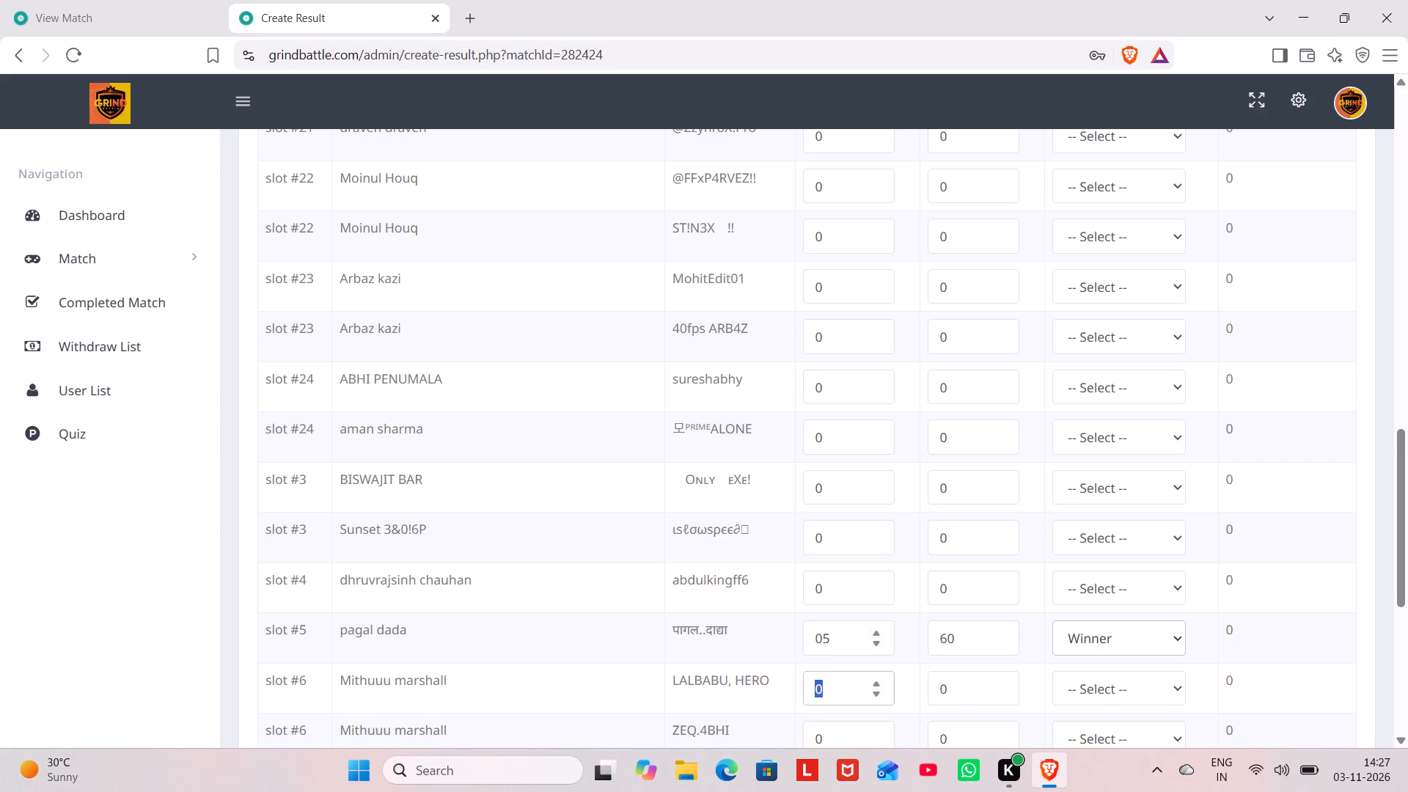
click(729, 601)
Give slot #2 player (azlaan) a pool prize of 10 and the position 1st Runner Up.
scroll(773, 538, up, 5)
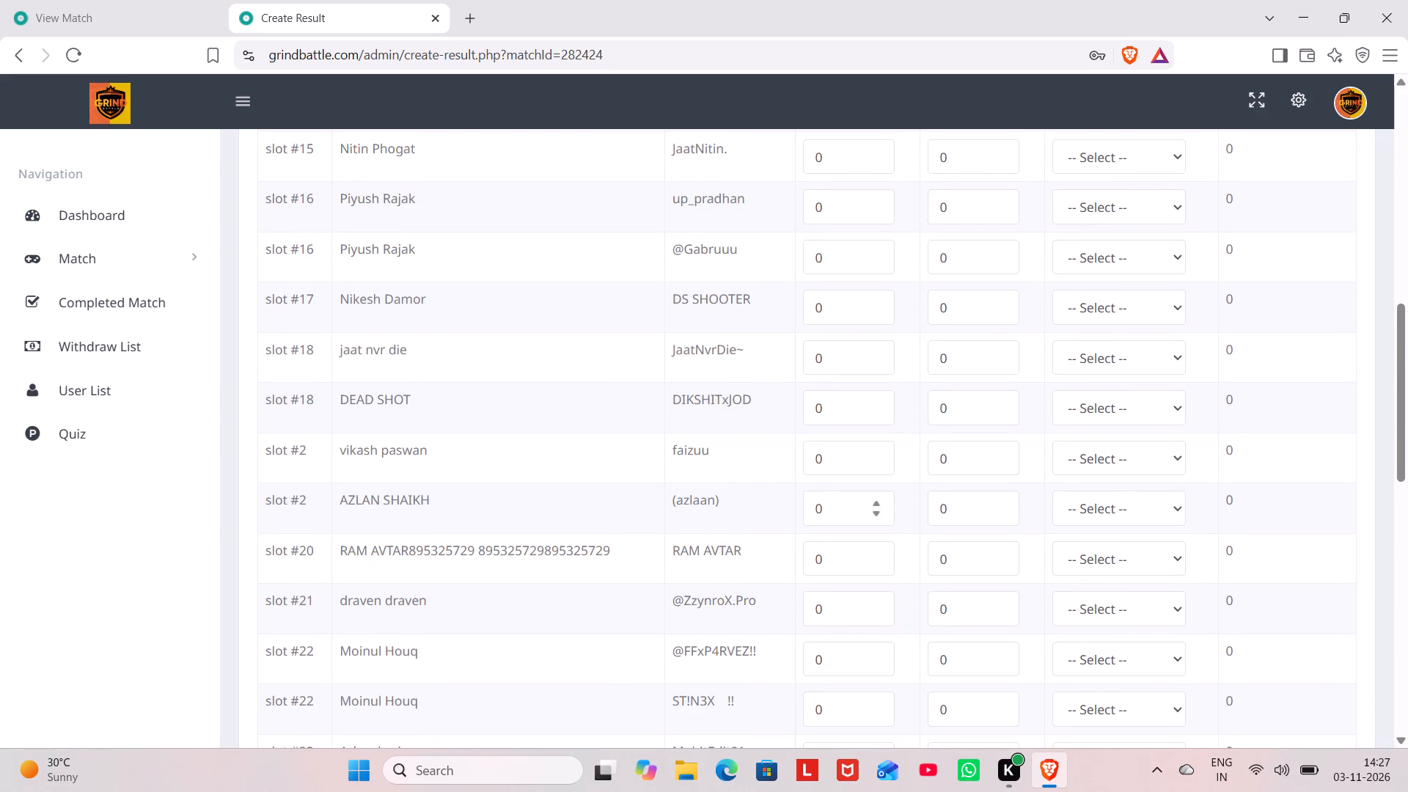
click(961, 505)
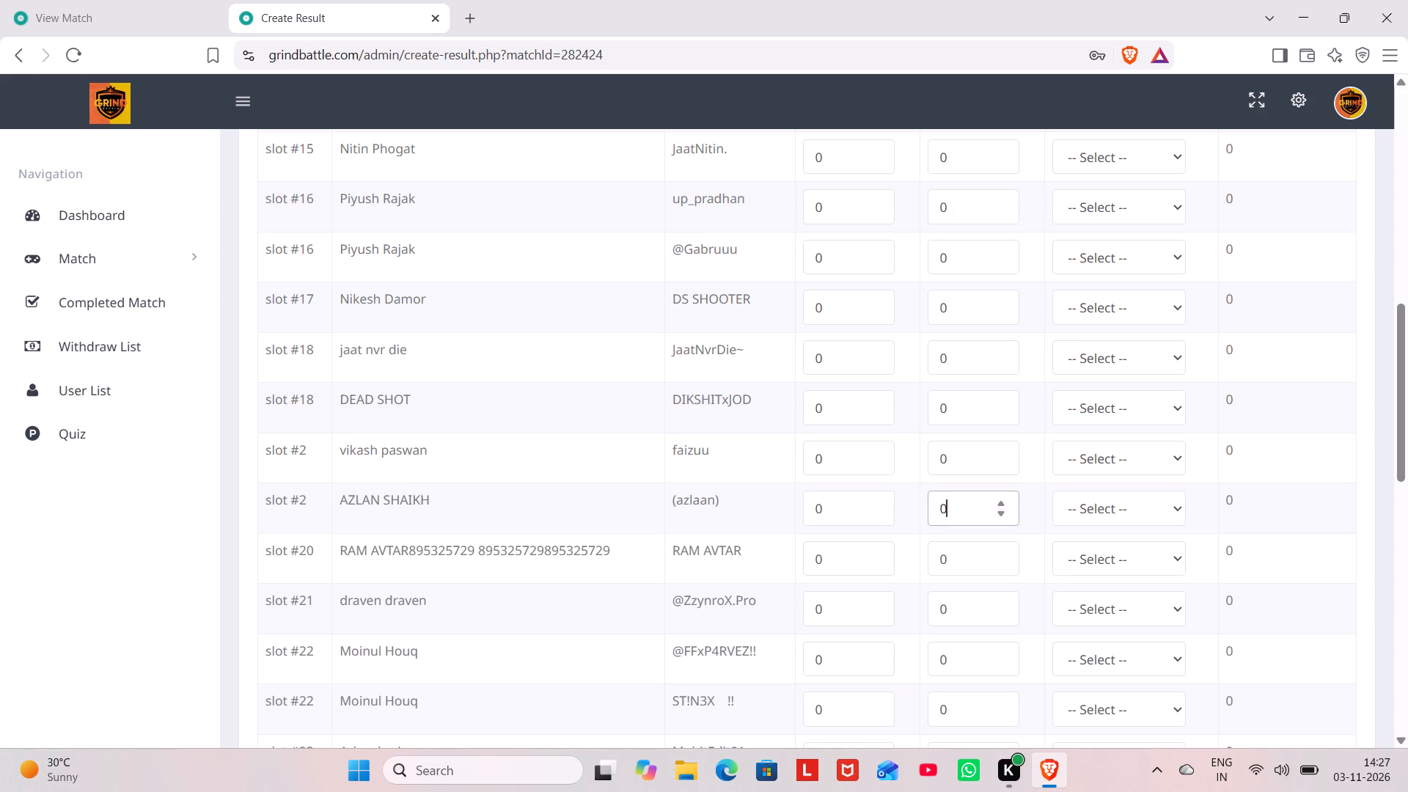
text(10)
key(Tab)
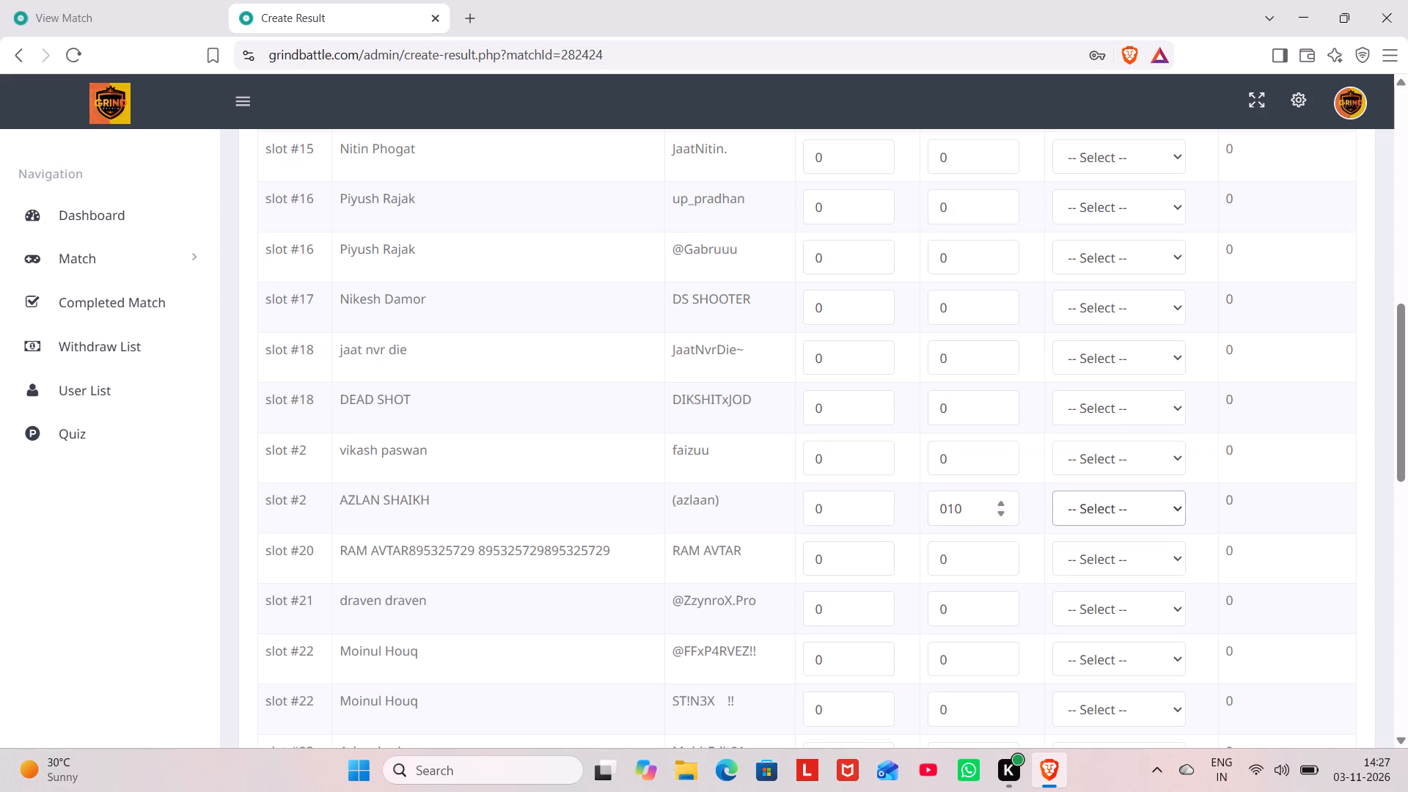
key(Down)
key(Down)
key(Tab)
click(773, 473)
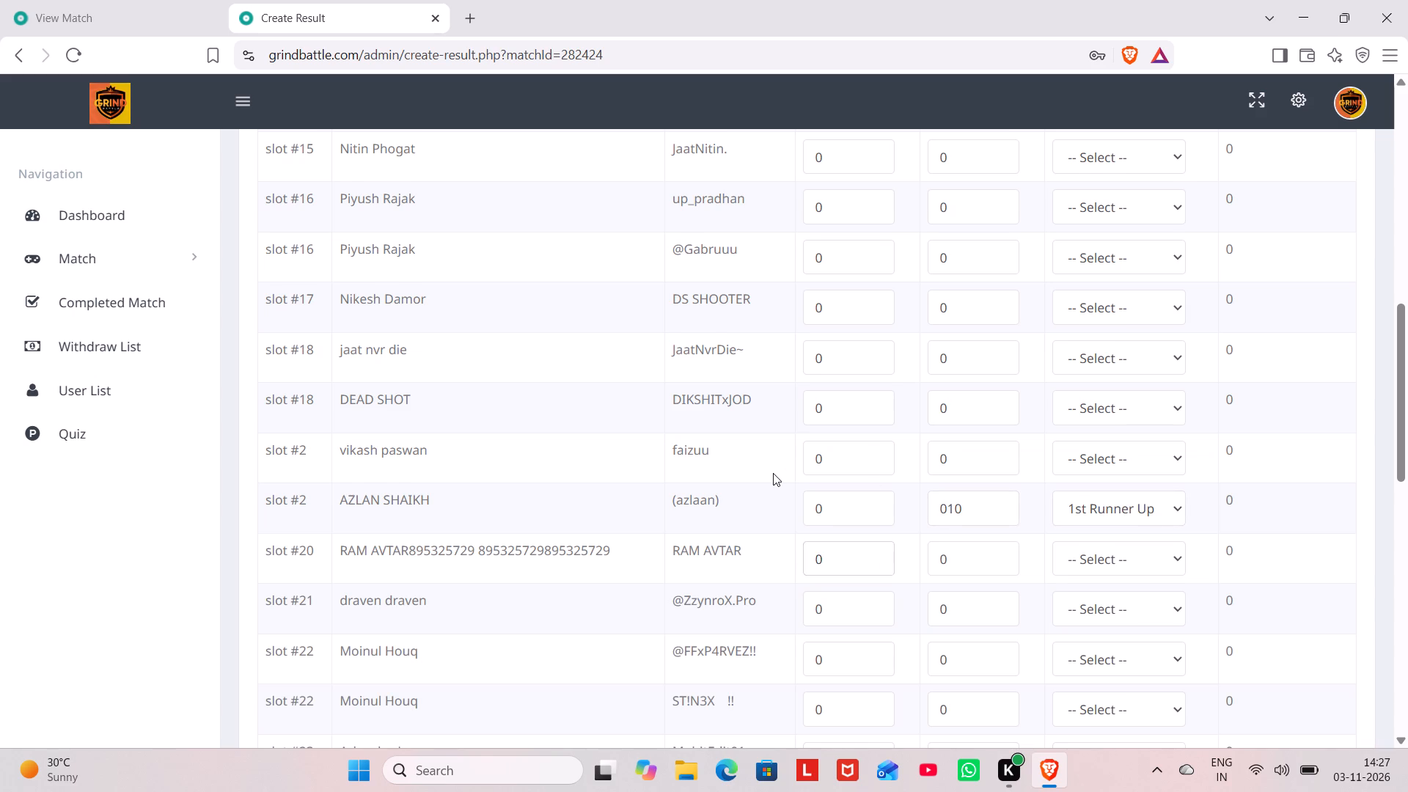
scroll(773, 473, up, 7)
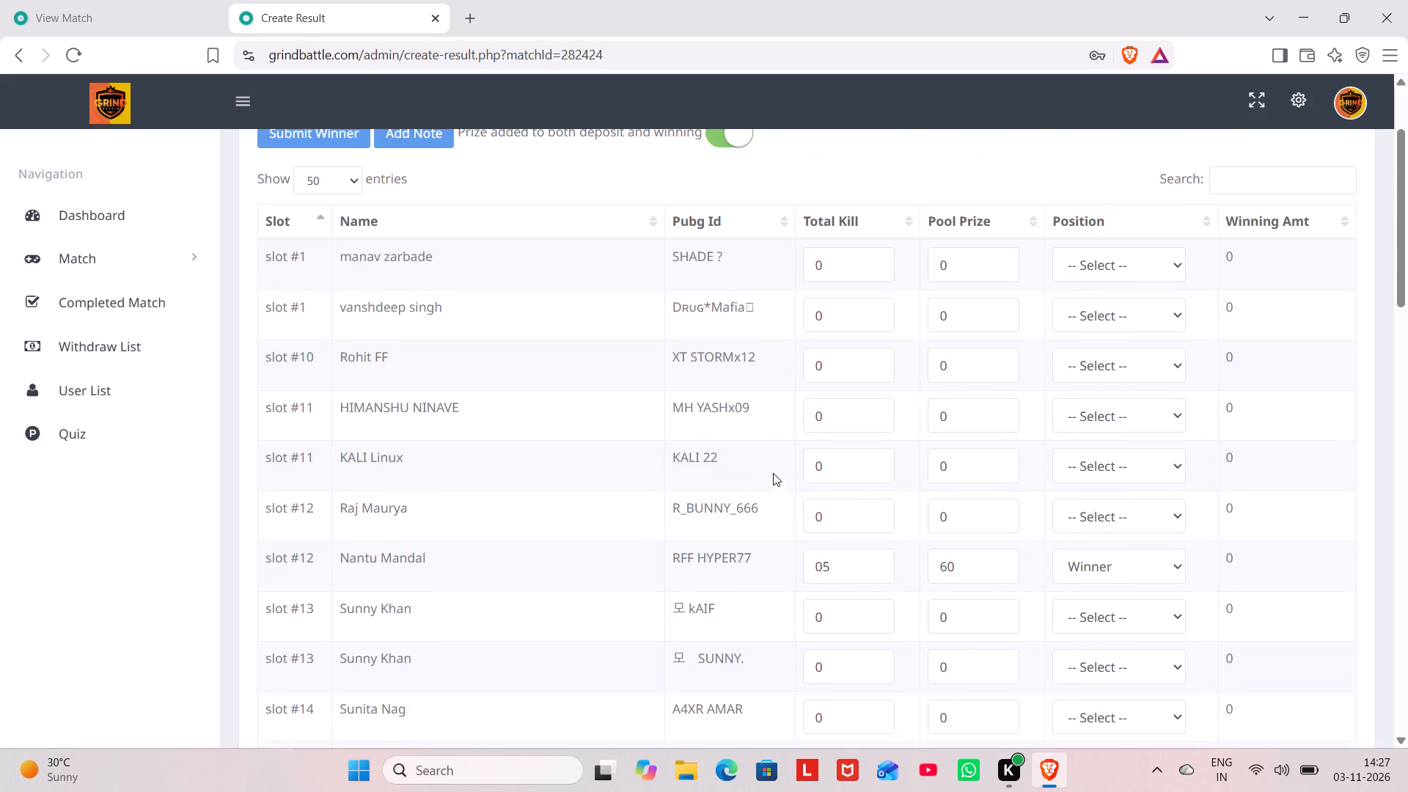
scroll(773, 473, up, 1)
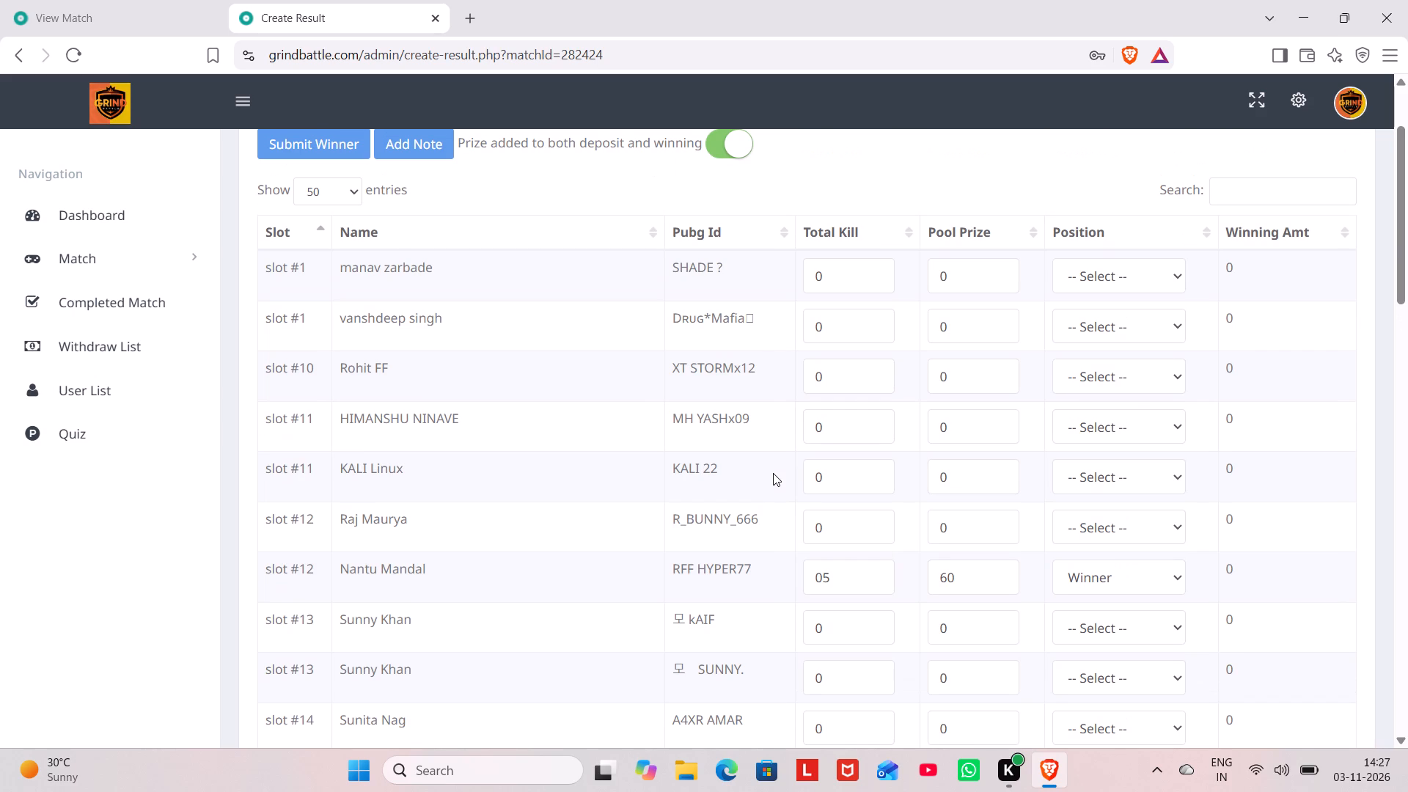
click(1244, 194)
text(bu)
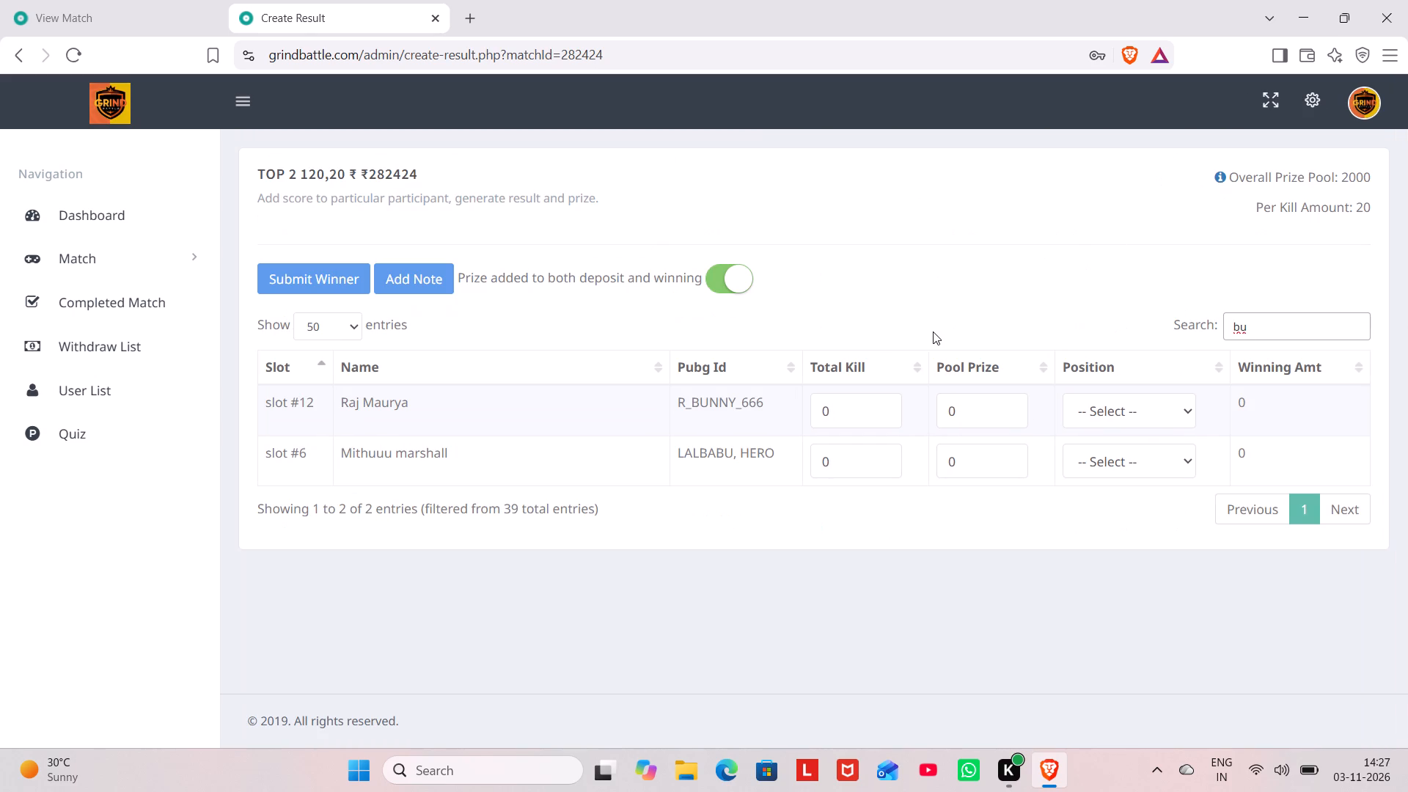
key(BackSpace)
key(BackSpace)
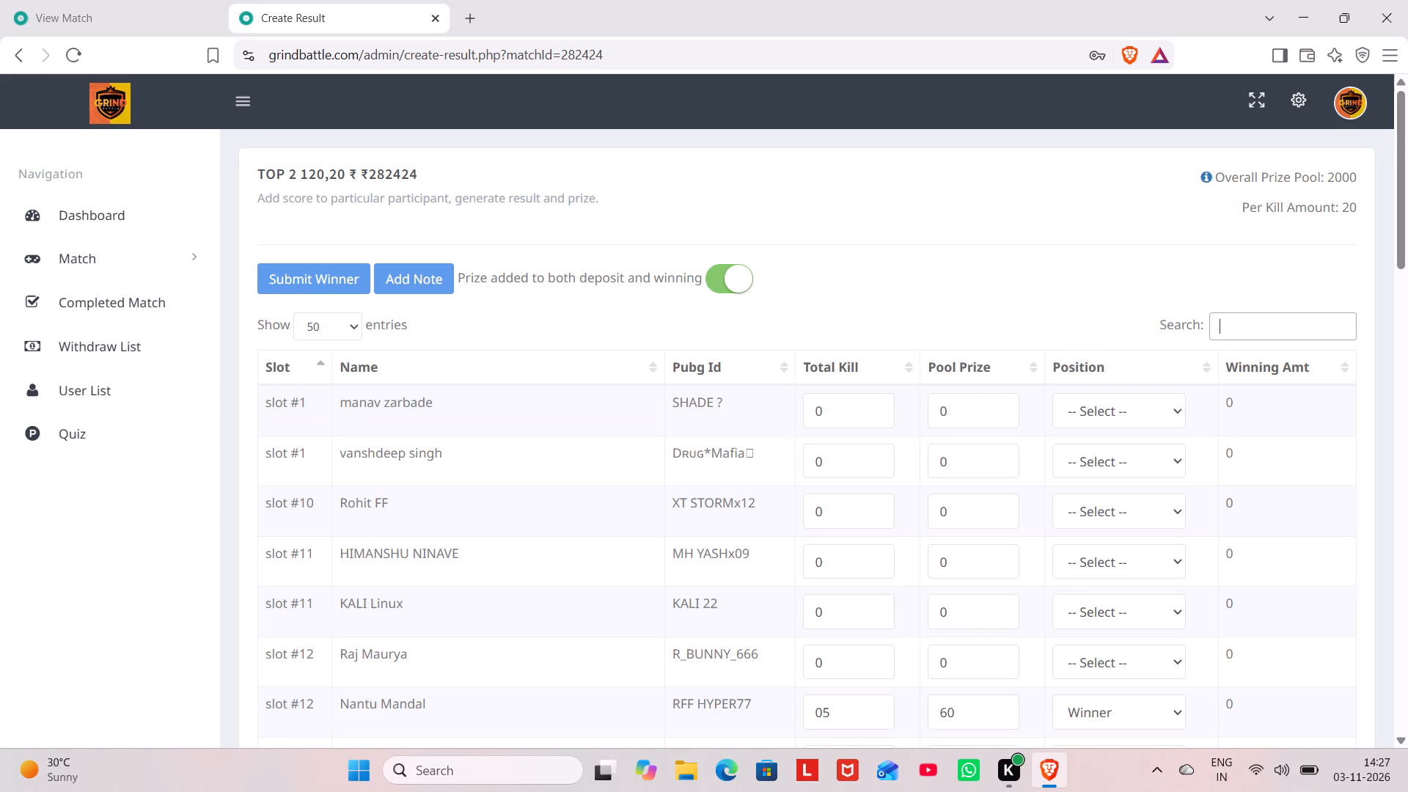
text(bu)
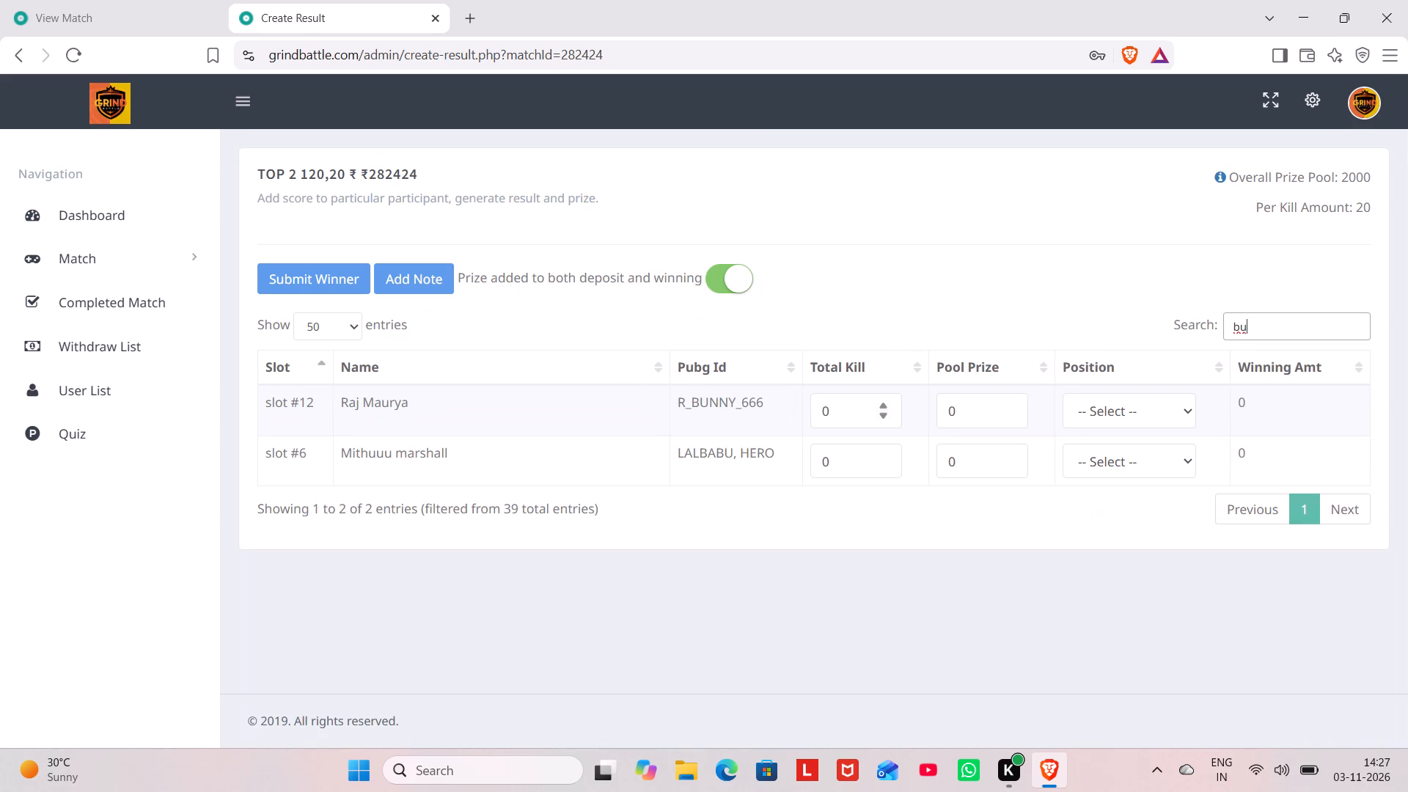
click(853, 411)
key(1)
key(Tab)
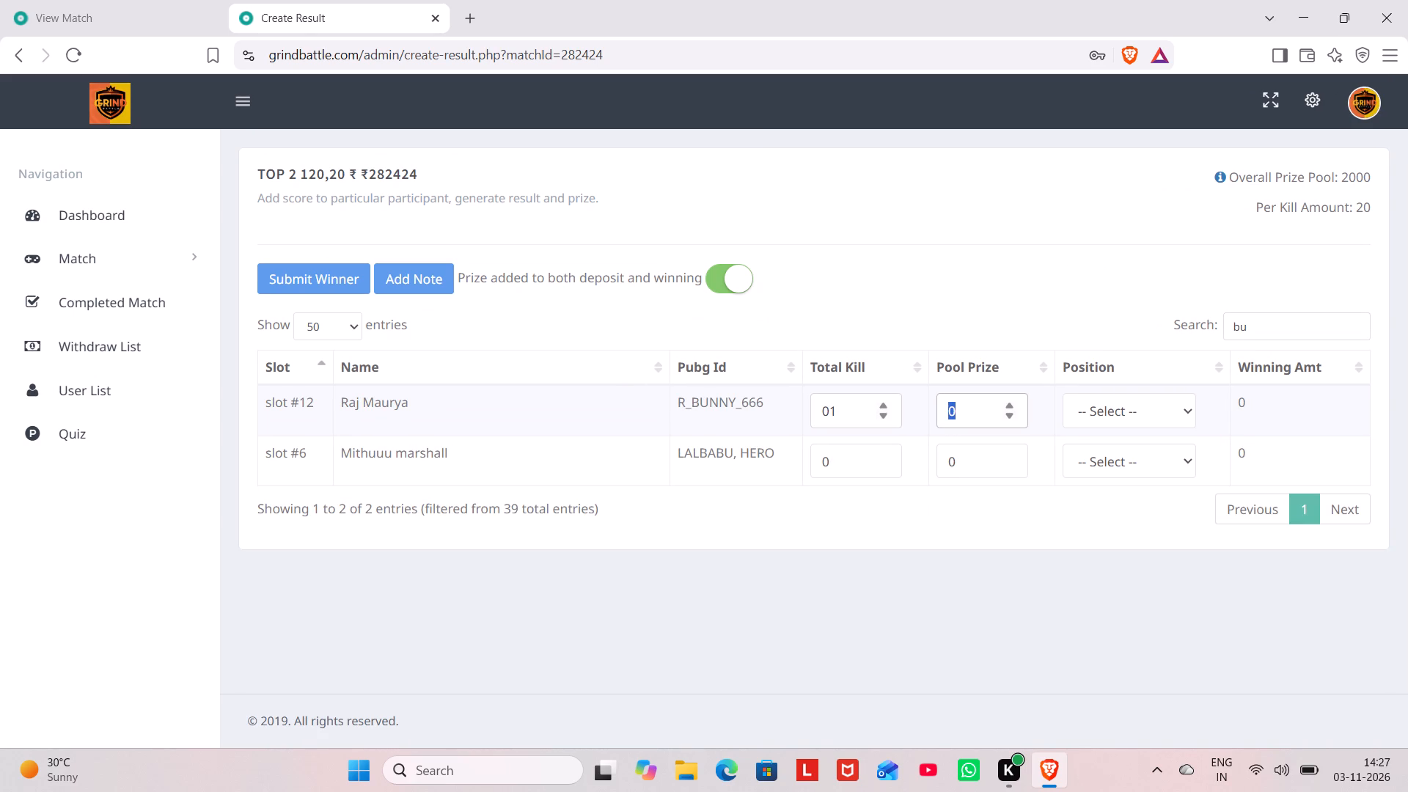
text(10)
key(grave)
key(Tab)
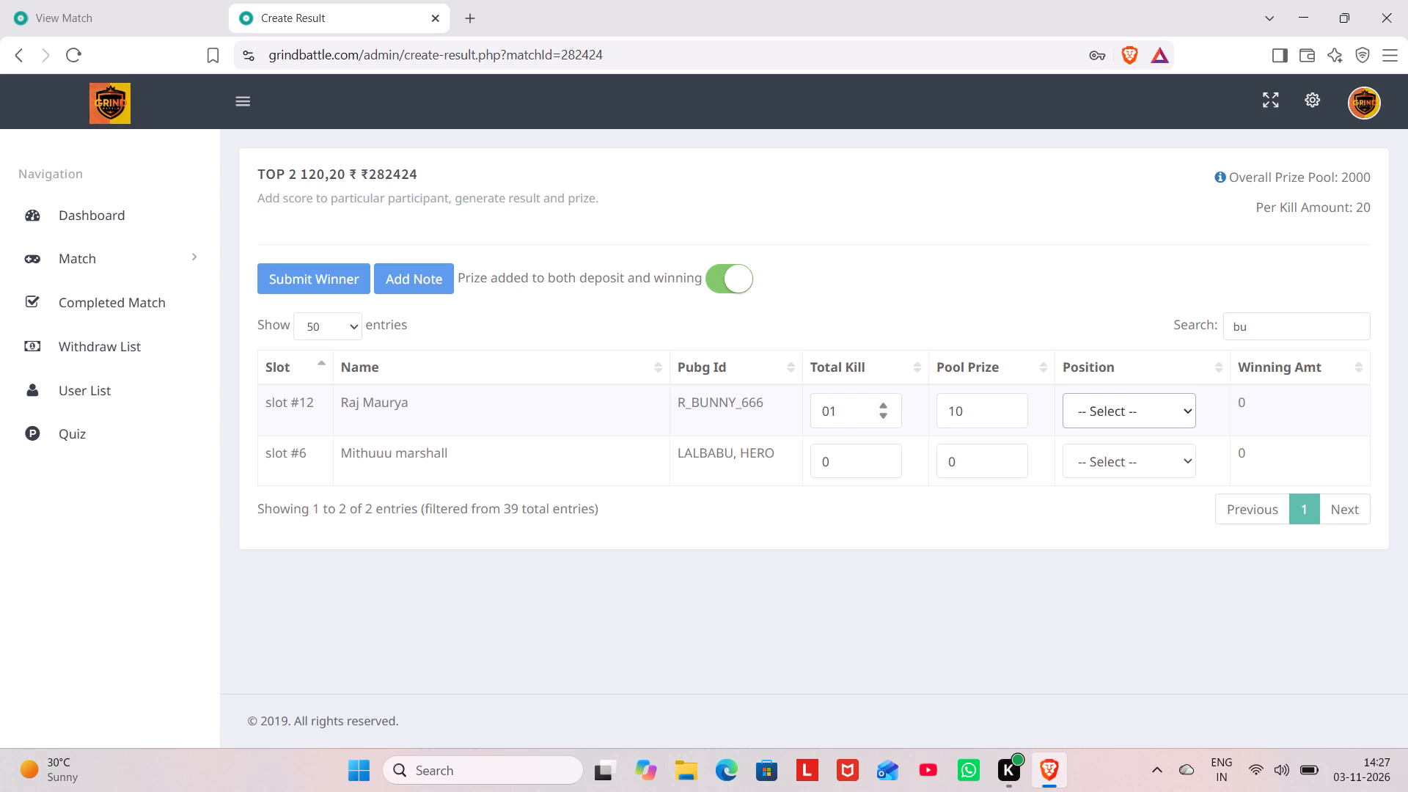
key(Down)
key(Down)
key(Tab)
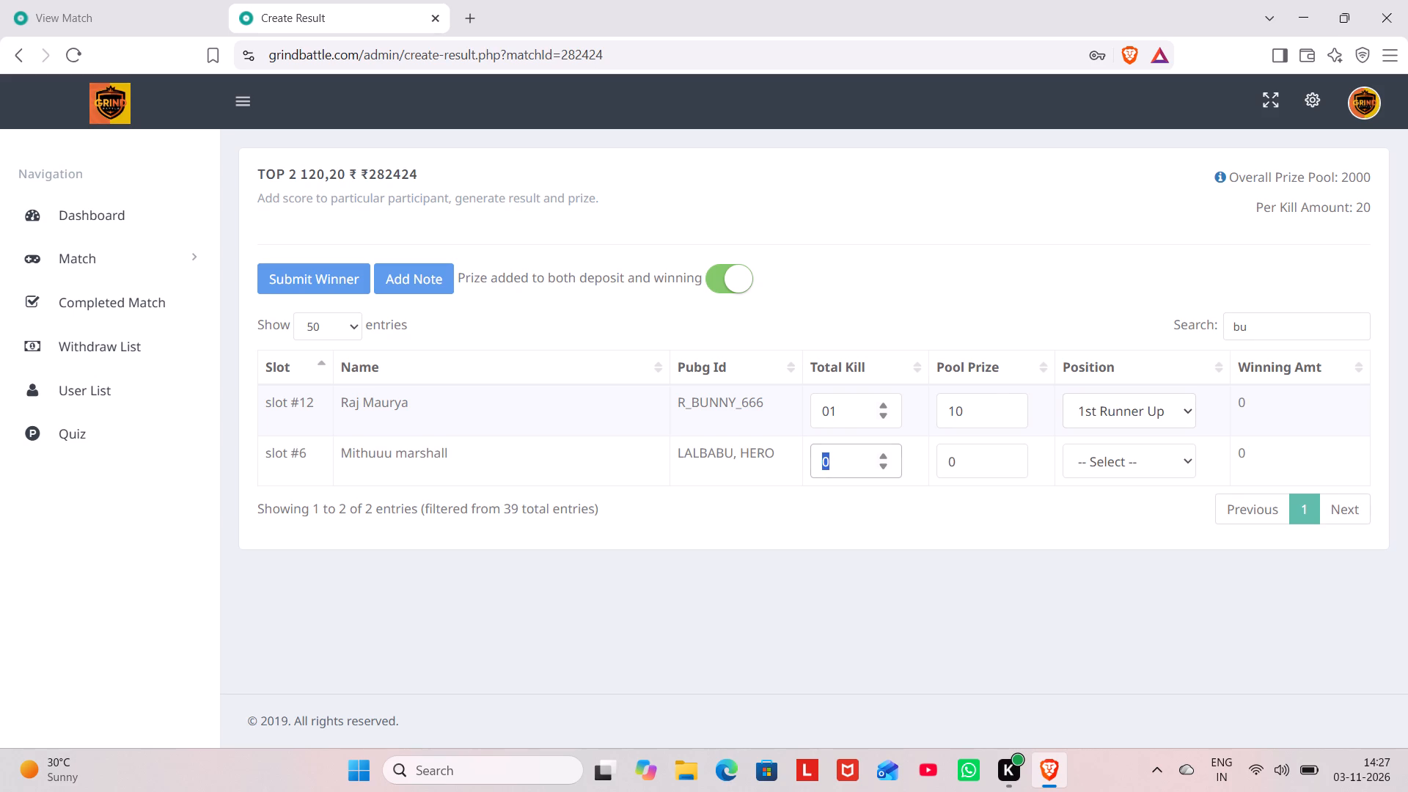
click(1288, 324)
key(BackSpace)
key(BackSpace)
key(BackSpace)
key(BackSpace)
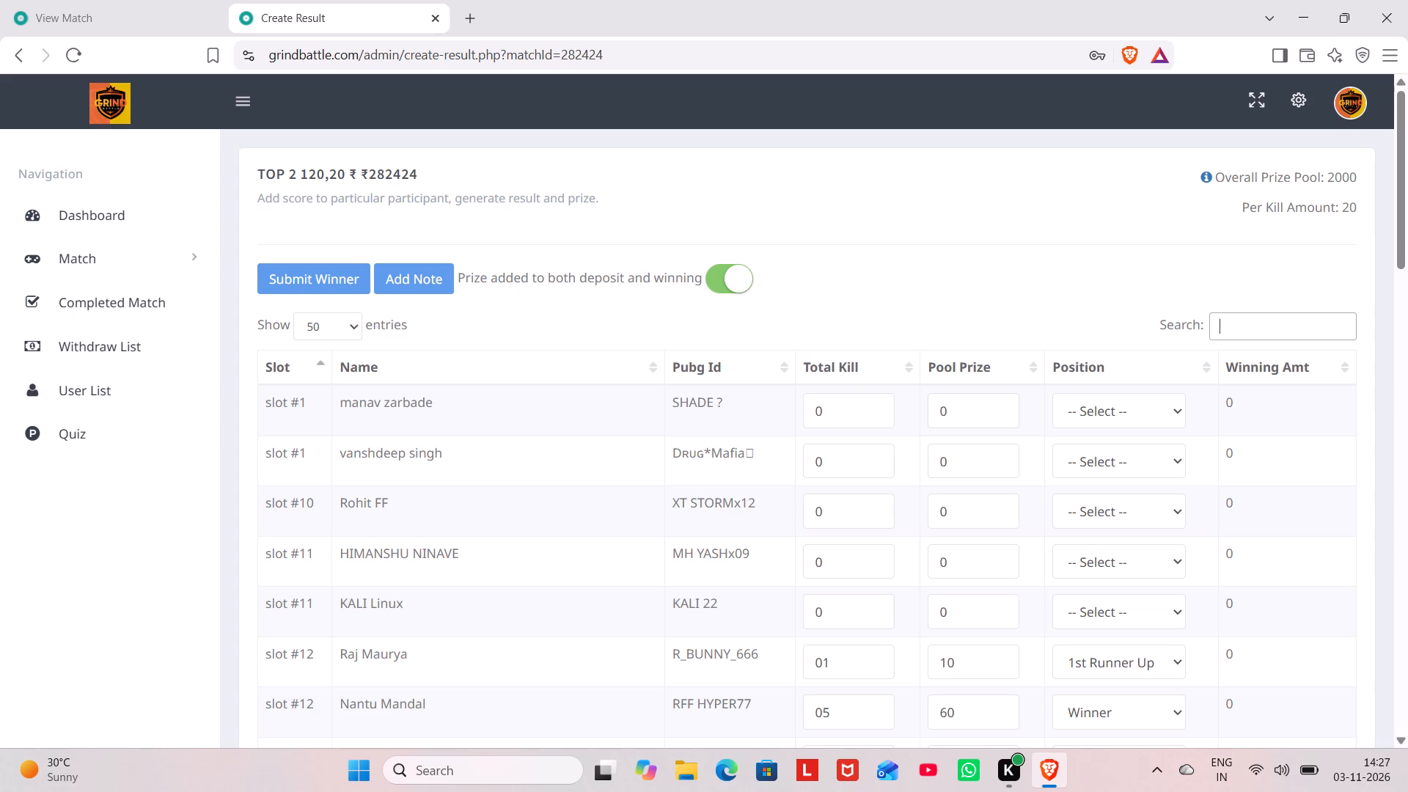
text(fa)
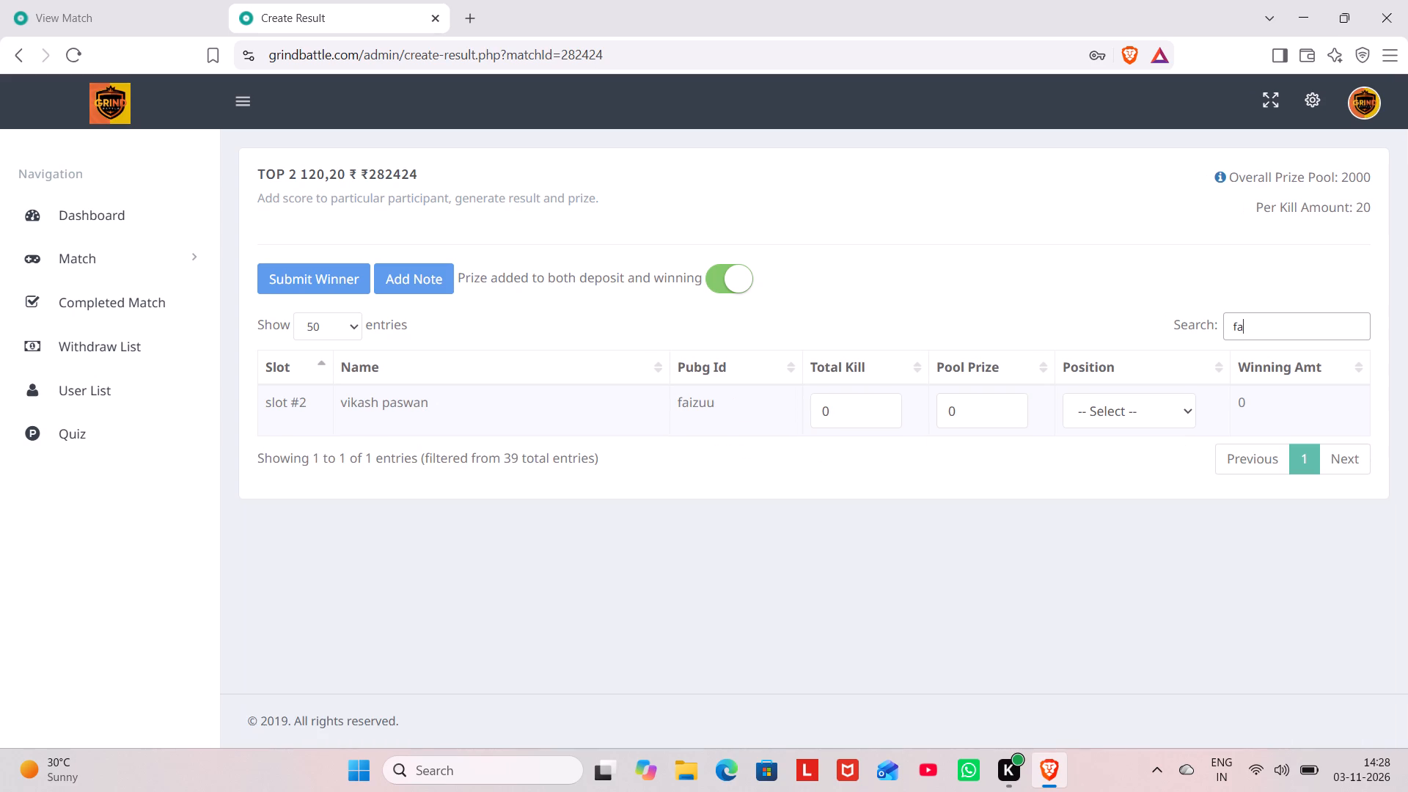
click(842, 417)
key(3)
key(Tab)
click(1255, 323)
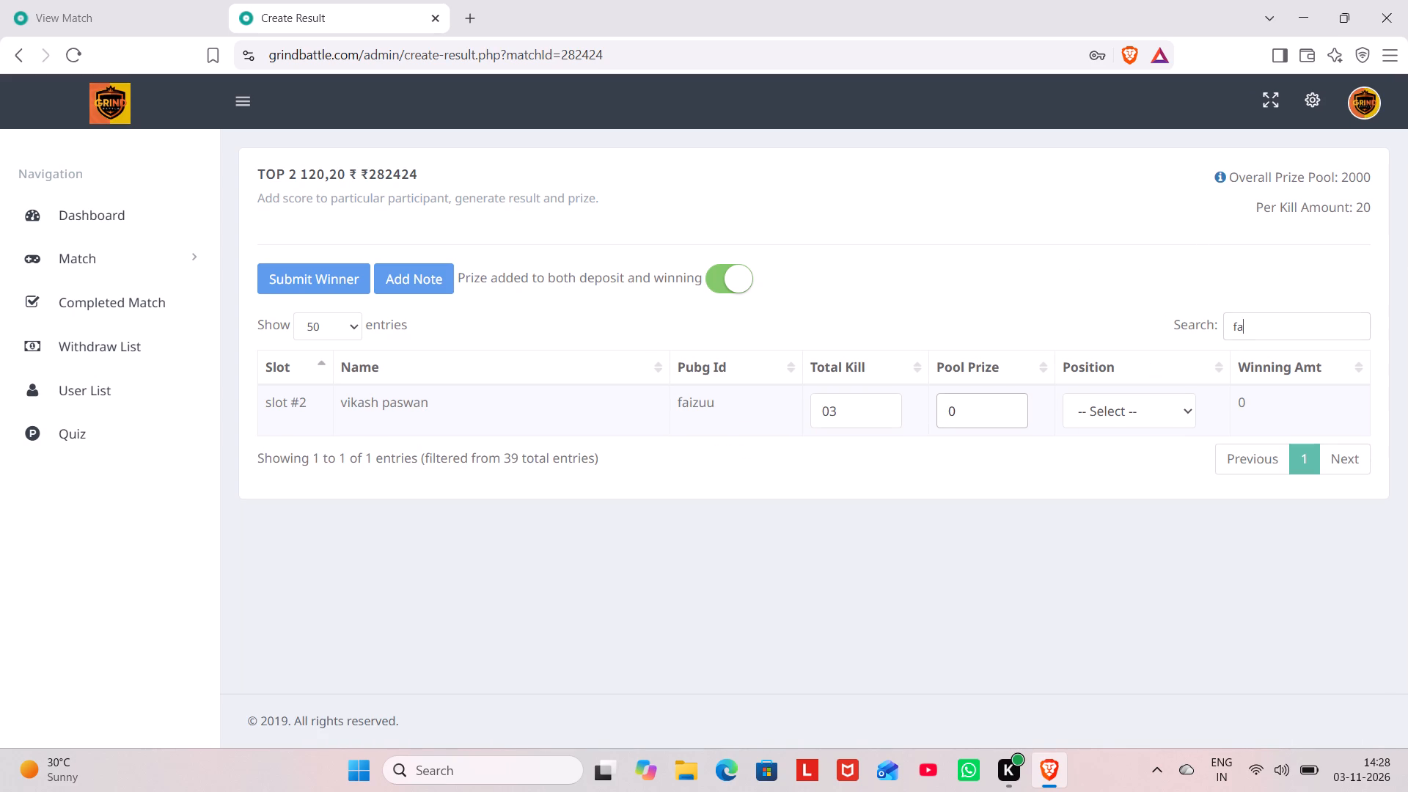
key(BackSpace)
key(BackSpace)
key(BackSpace)
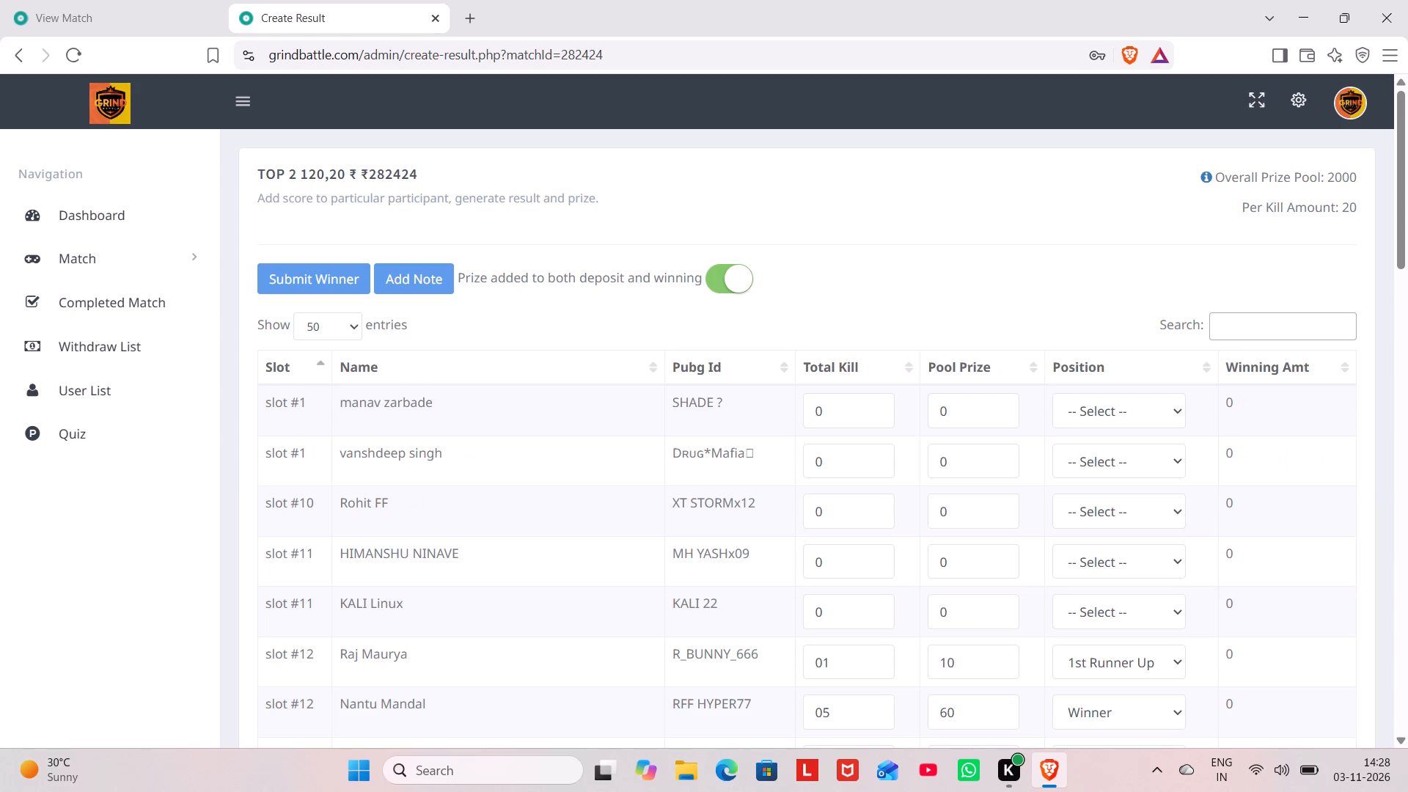
key(j)
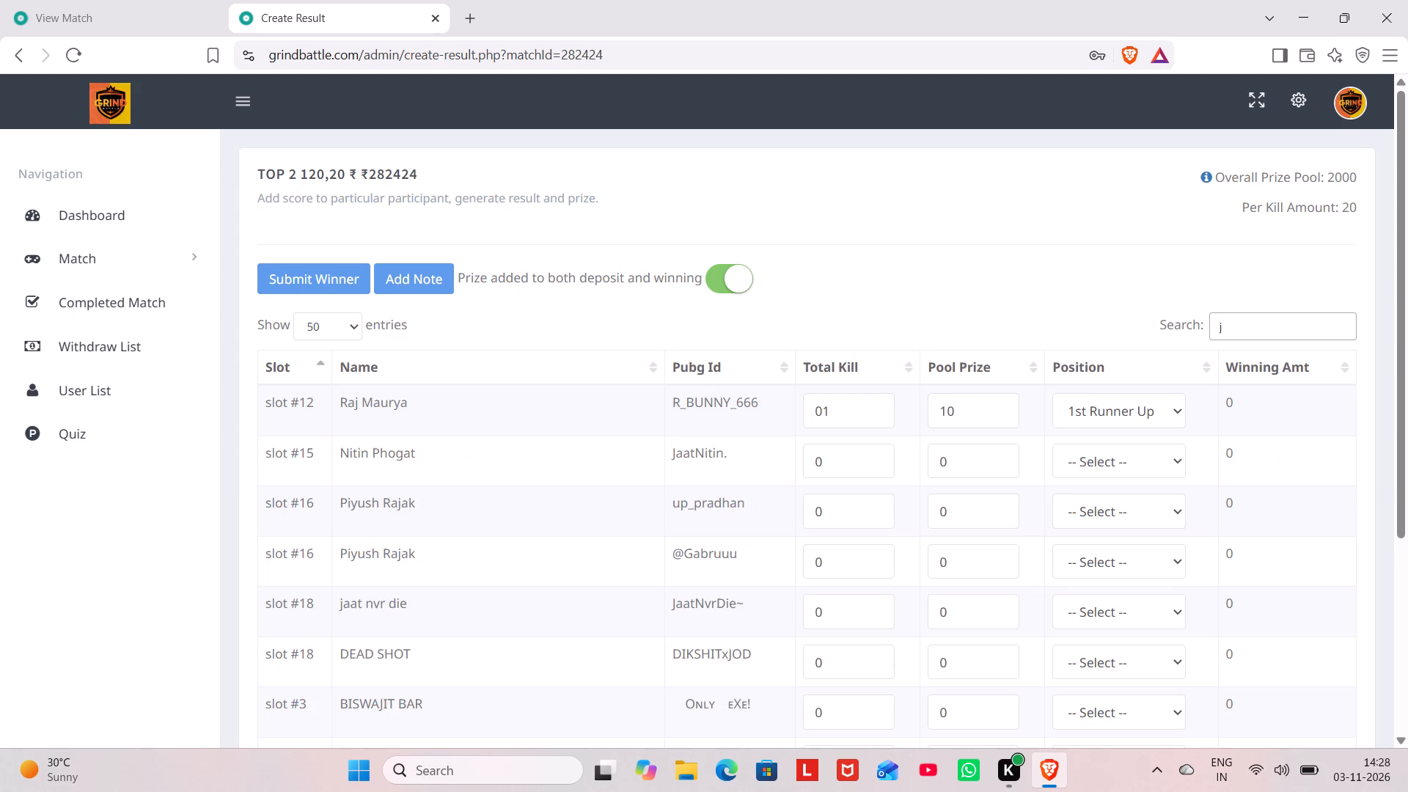
key(a)
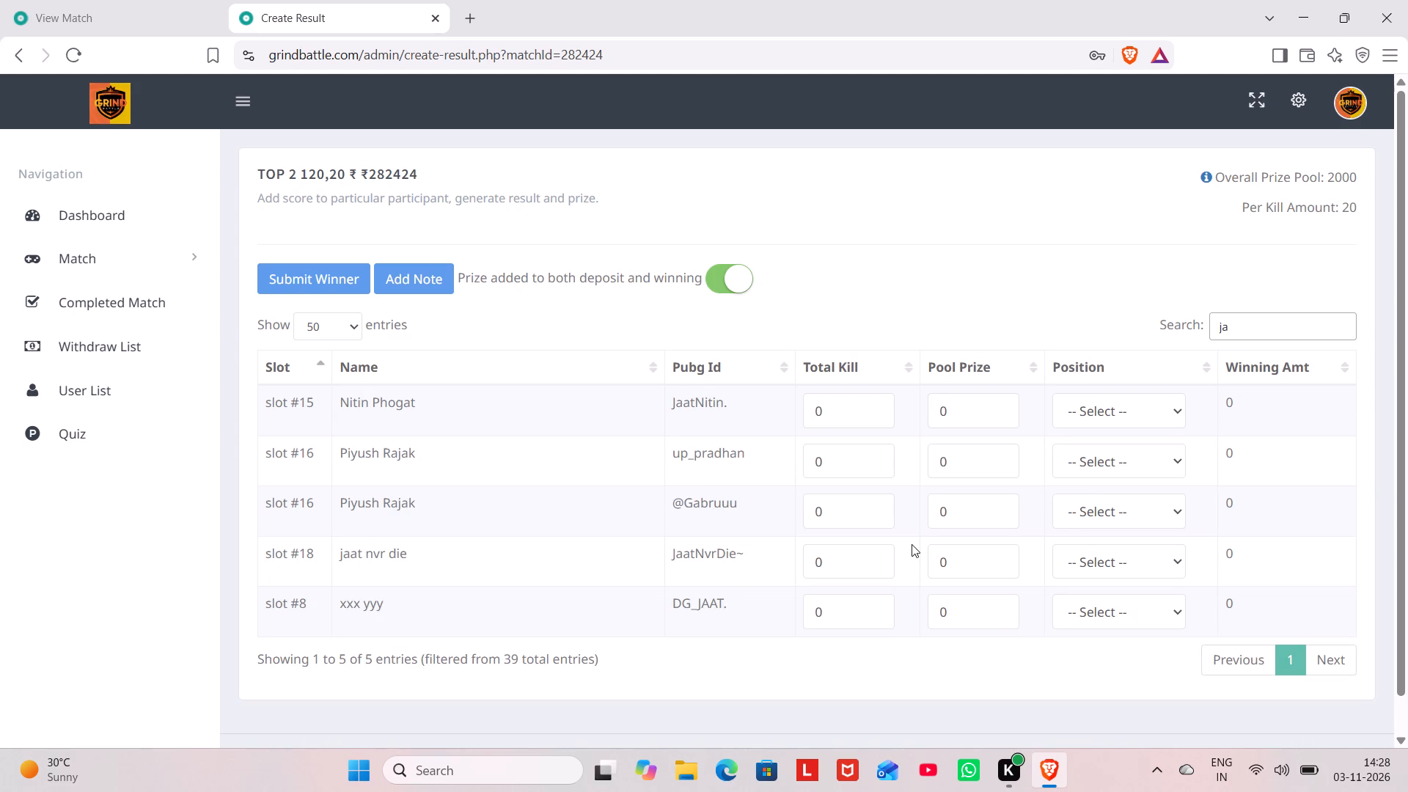
click(839, 564)
key(2)
key(Tab)
key(Tab)
key(Tab)
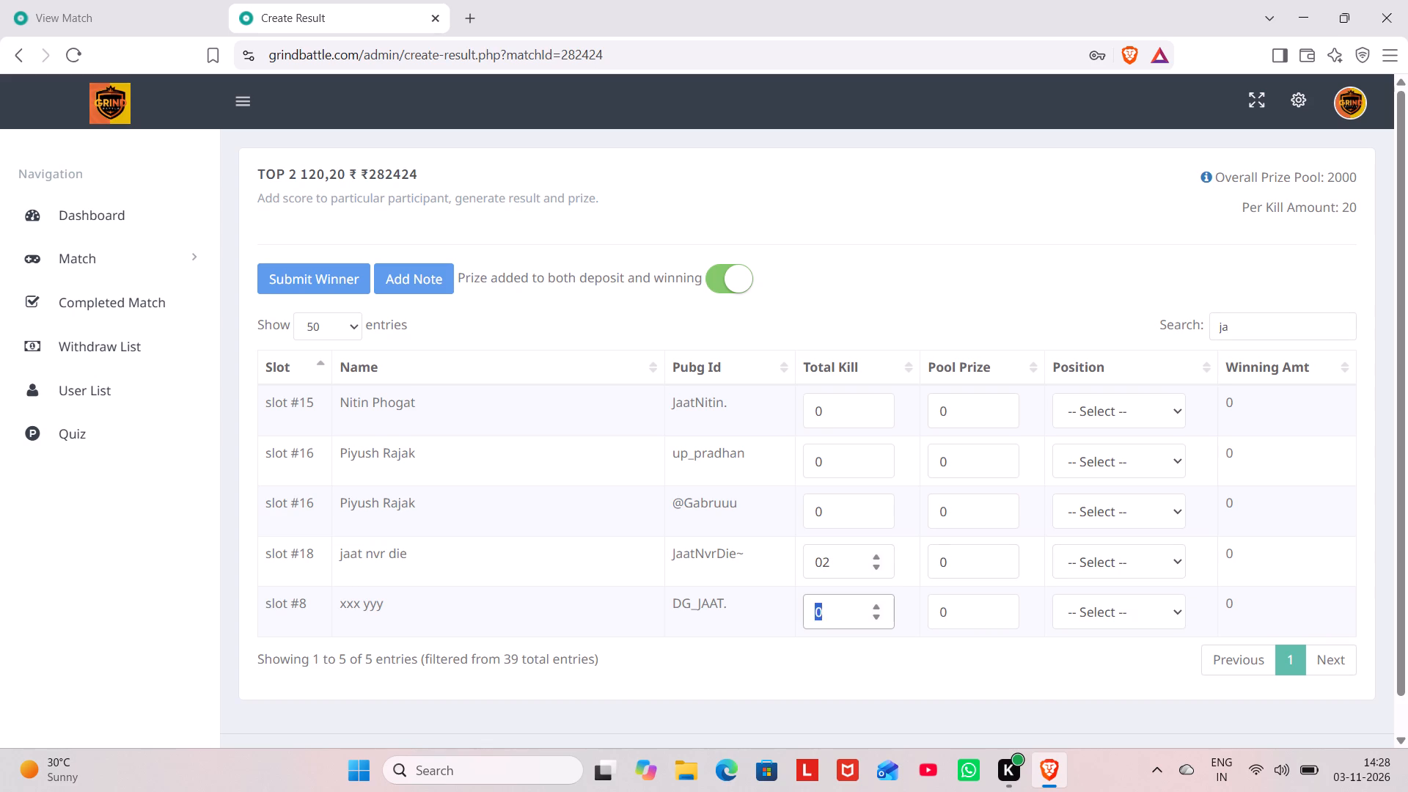
text(02)
key(Tab)
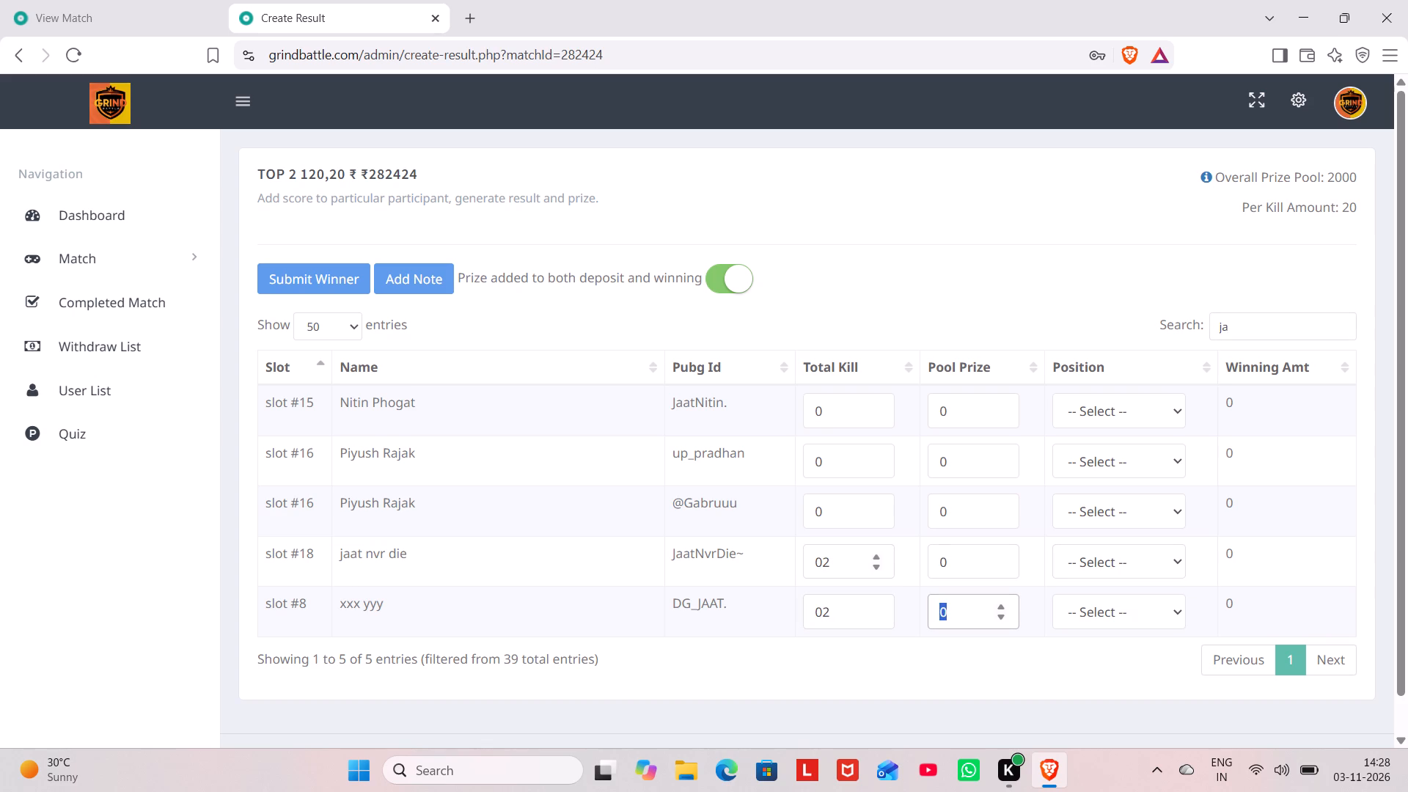
click(1277, 329)
key(BackSpace)
key(BackSpace)
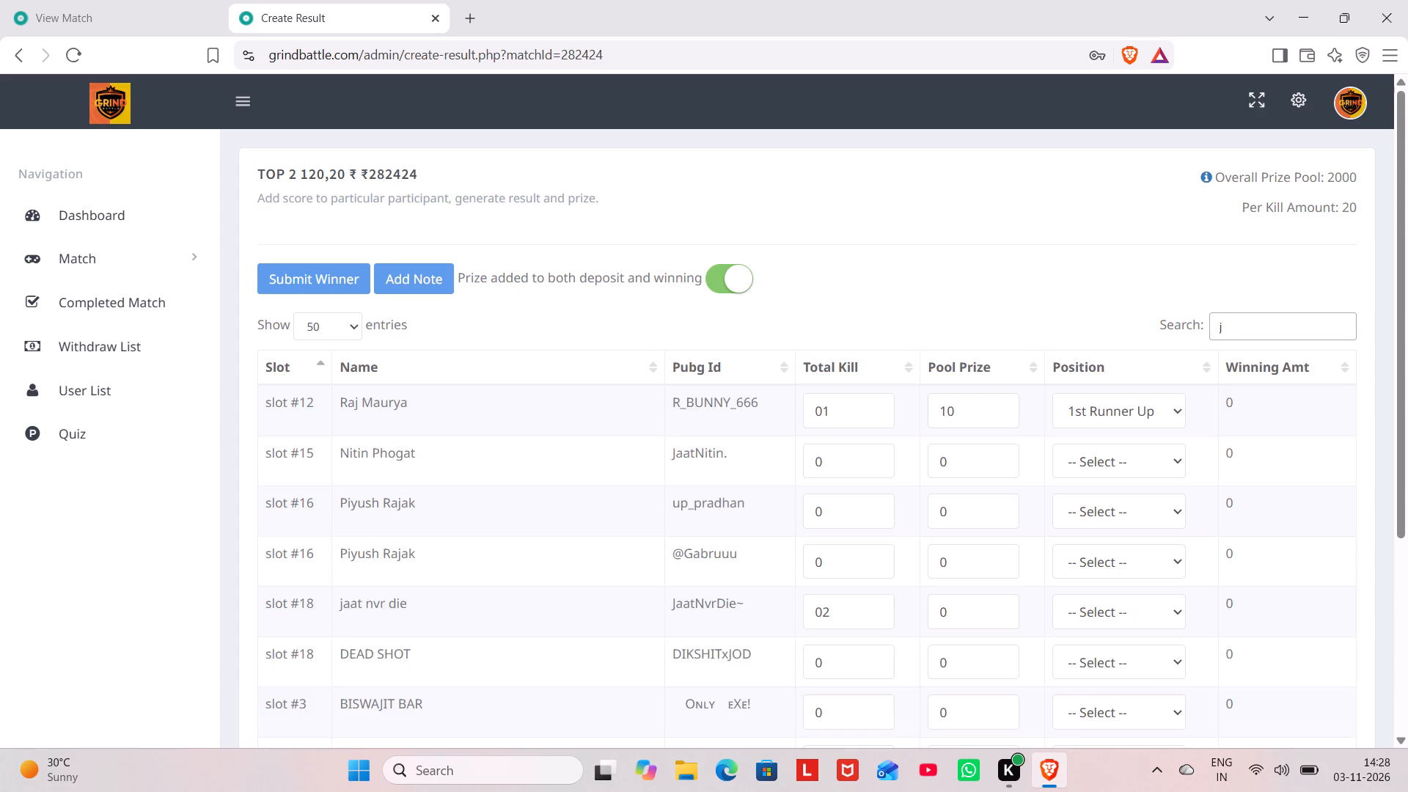
key(BackSpace)
key(BackSpace)
key(BackSpace)
key(BackSpace)
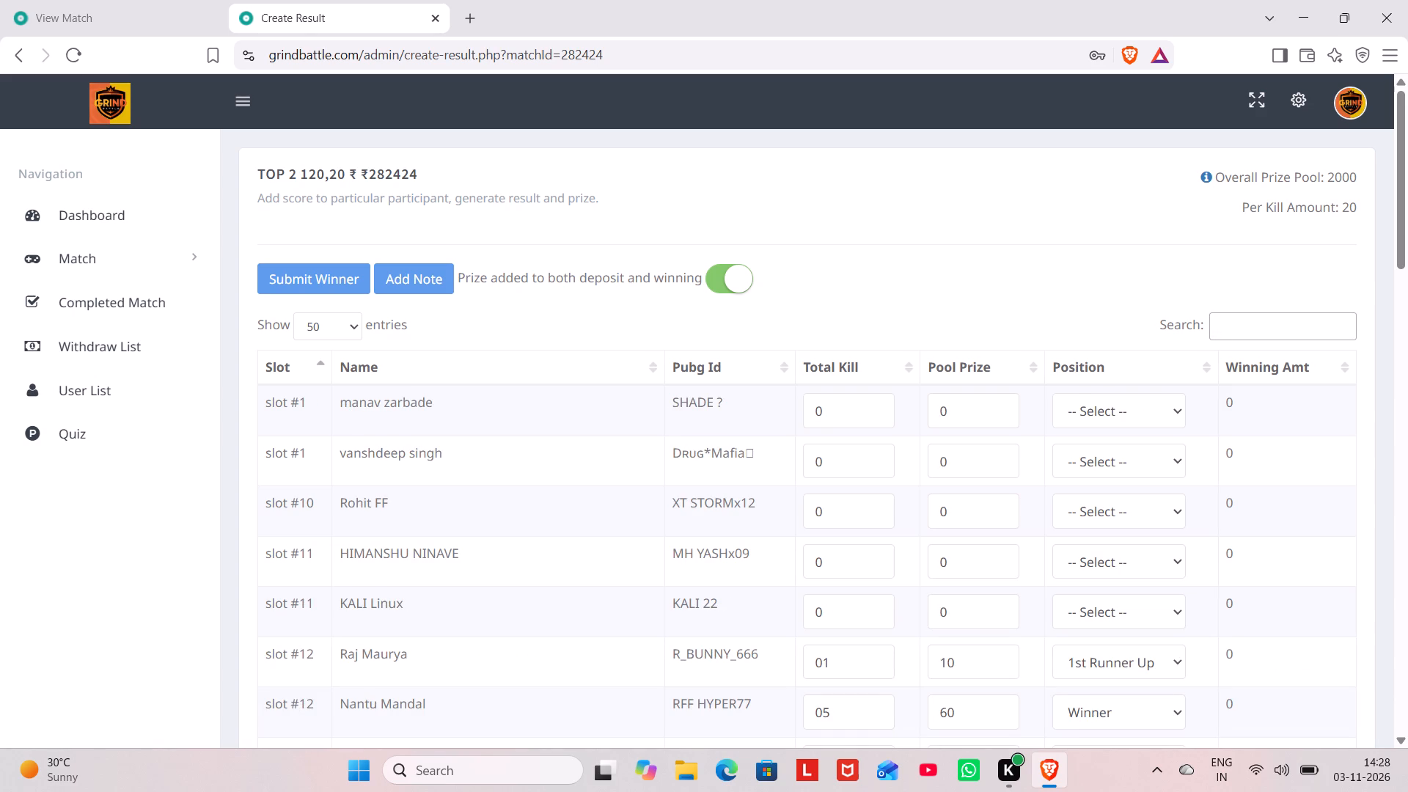
text(ja)
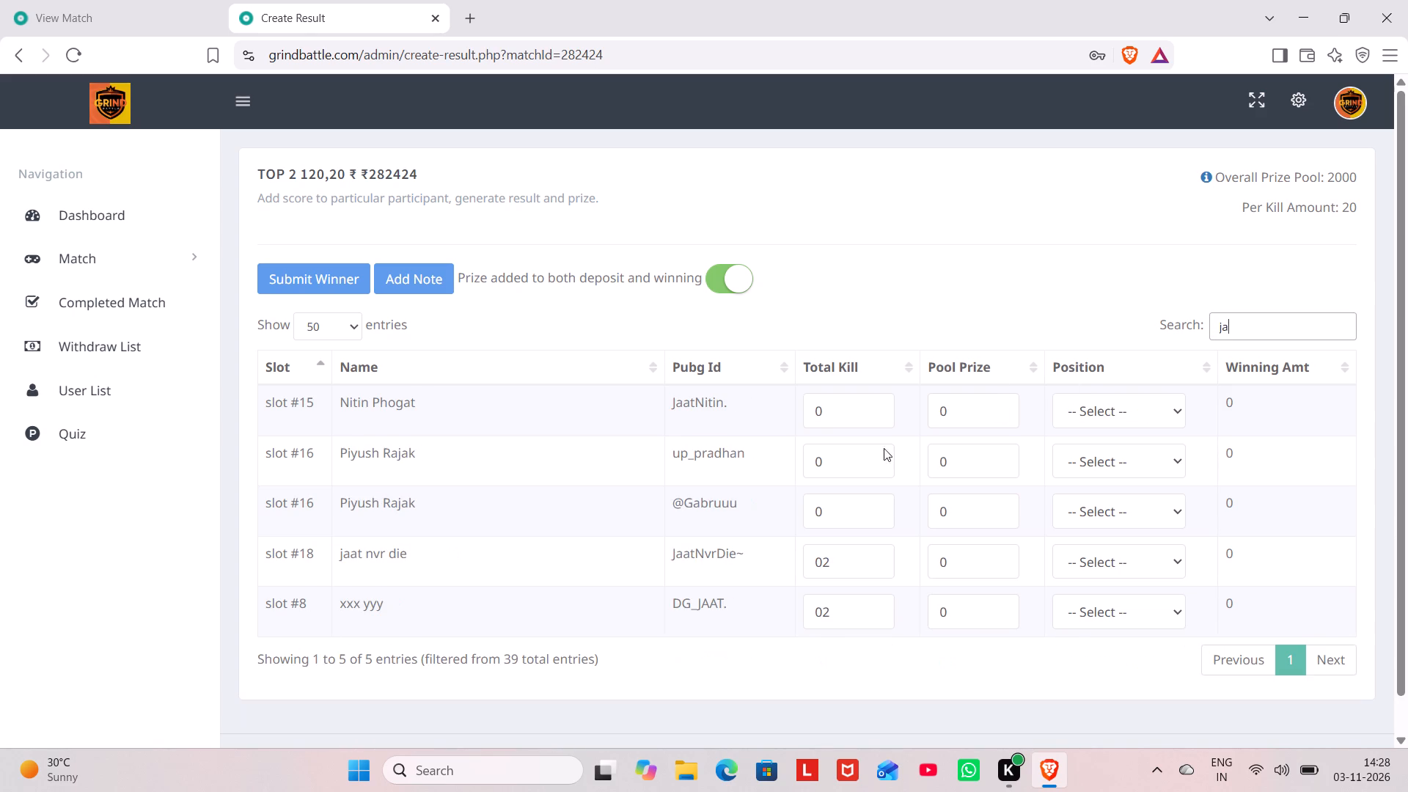
click(842, 460)
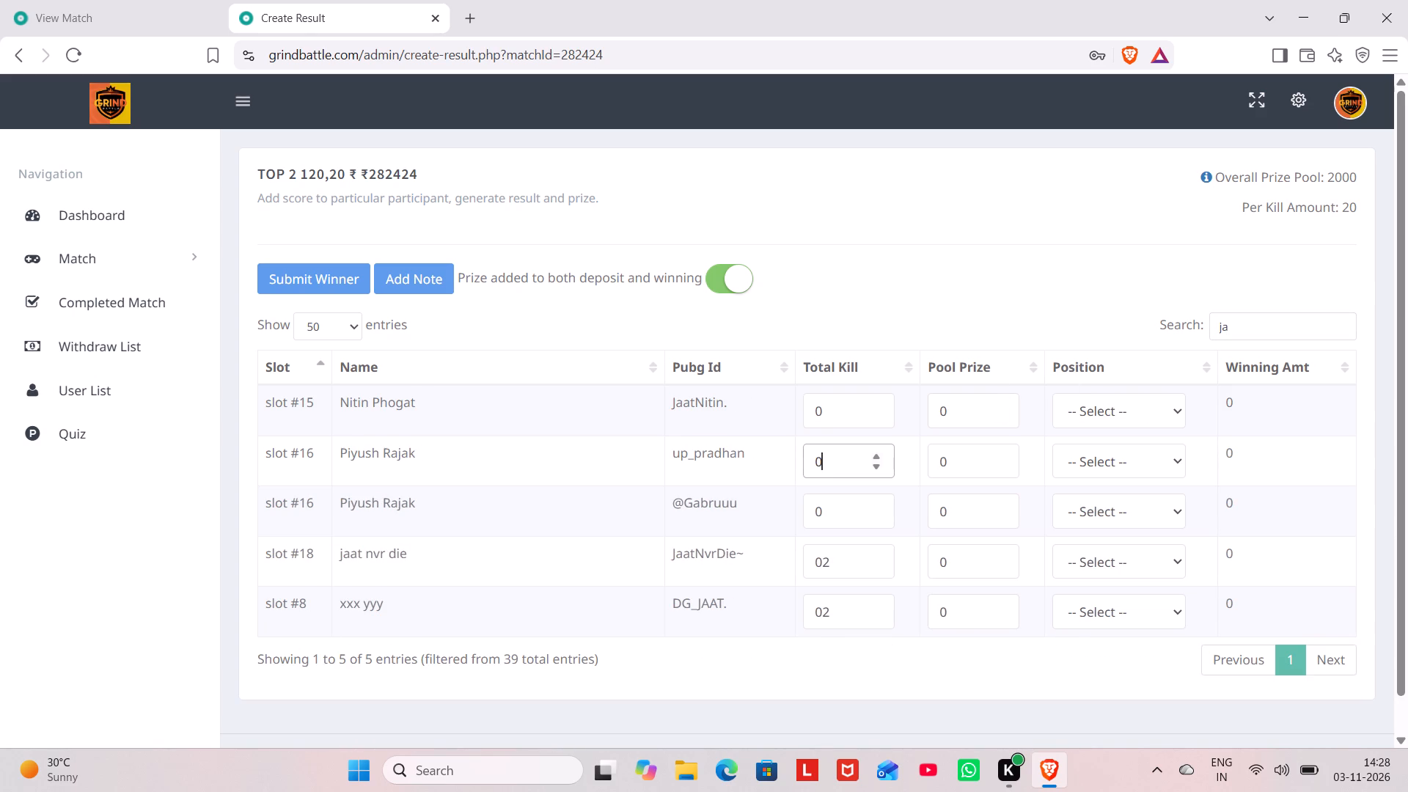
key(2)
key(Tab)
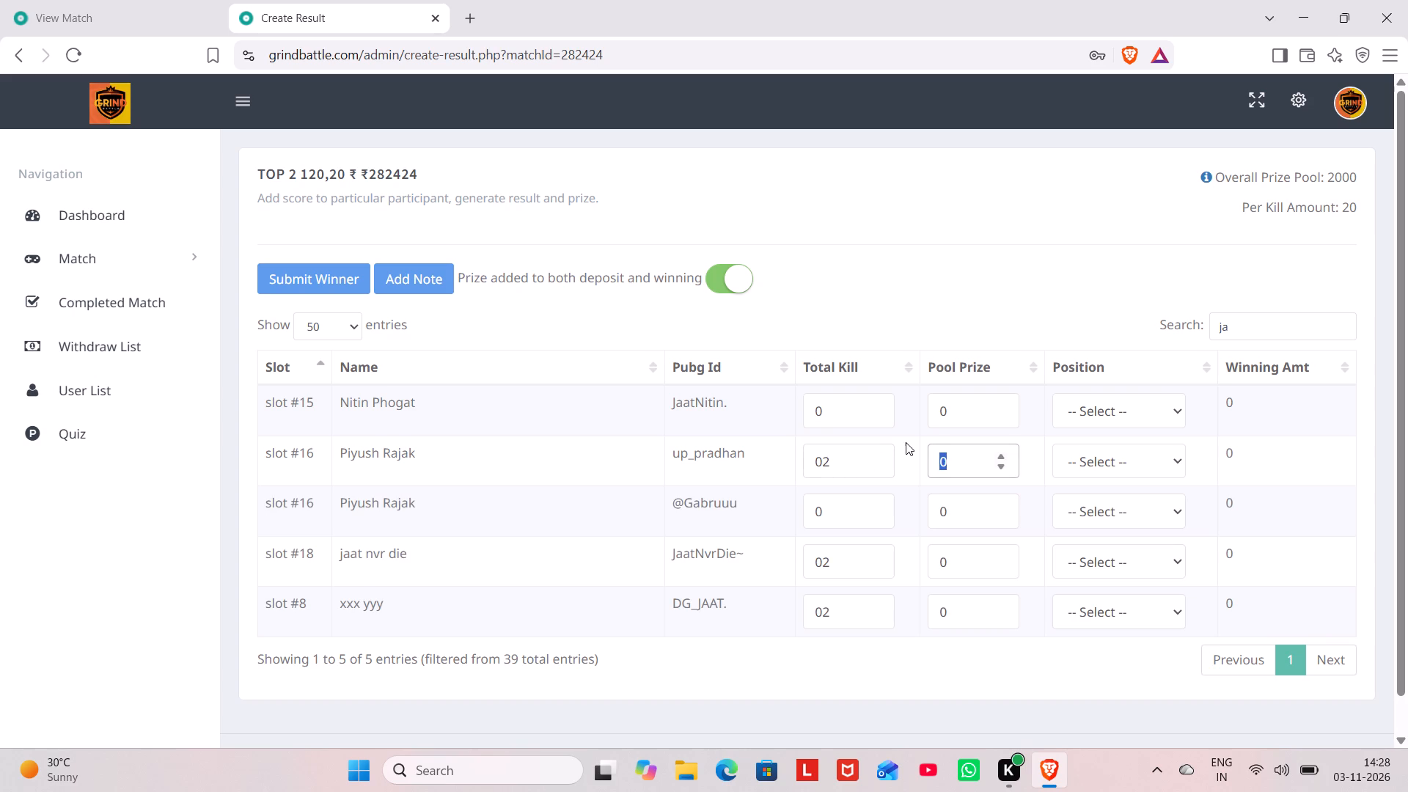
click(834, 518)
key(2)
key(Tab)
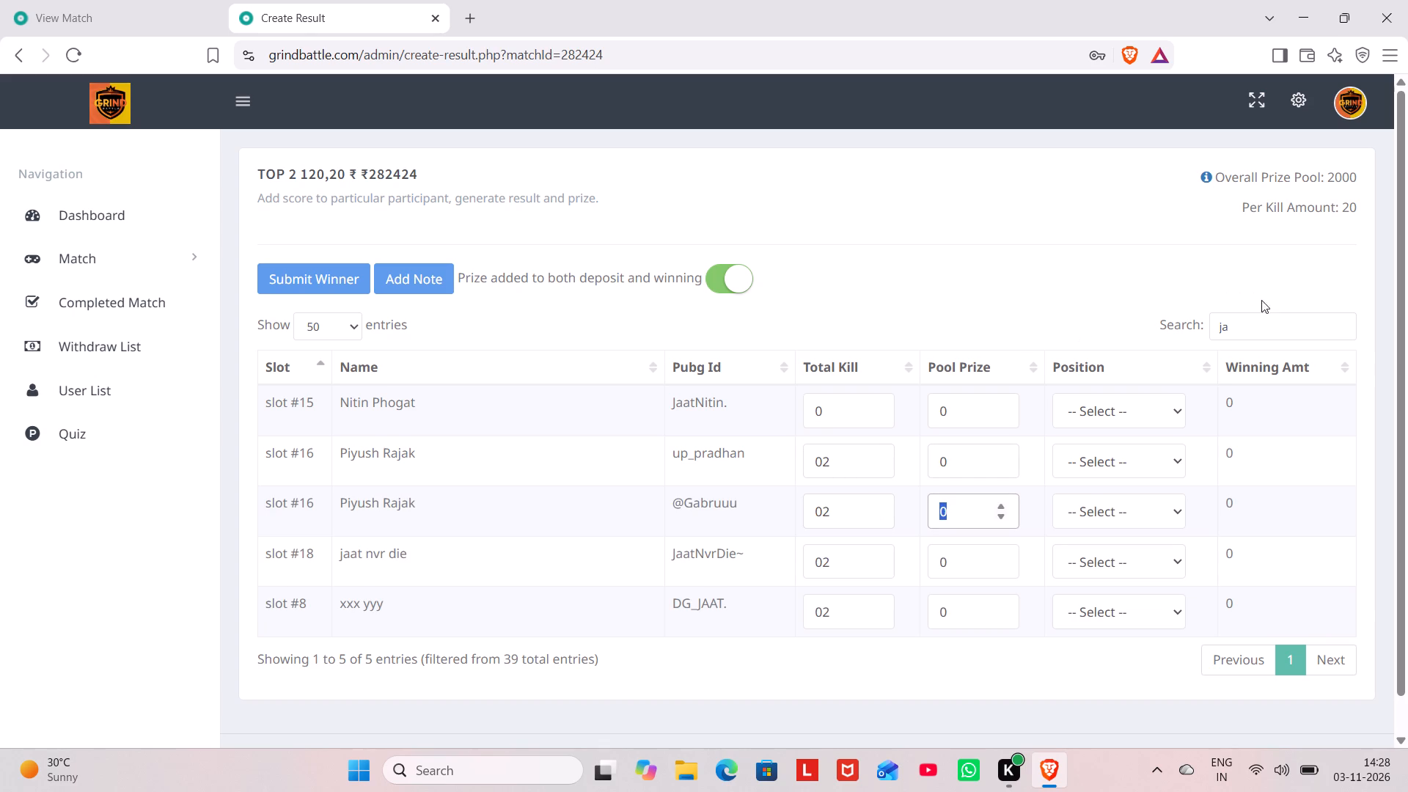
Filter participants by "ds" and set the total kills of slot #17 player DS SHOOTER to 2.
click(1269, 327)
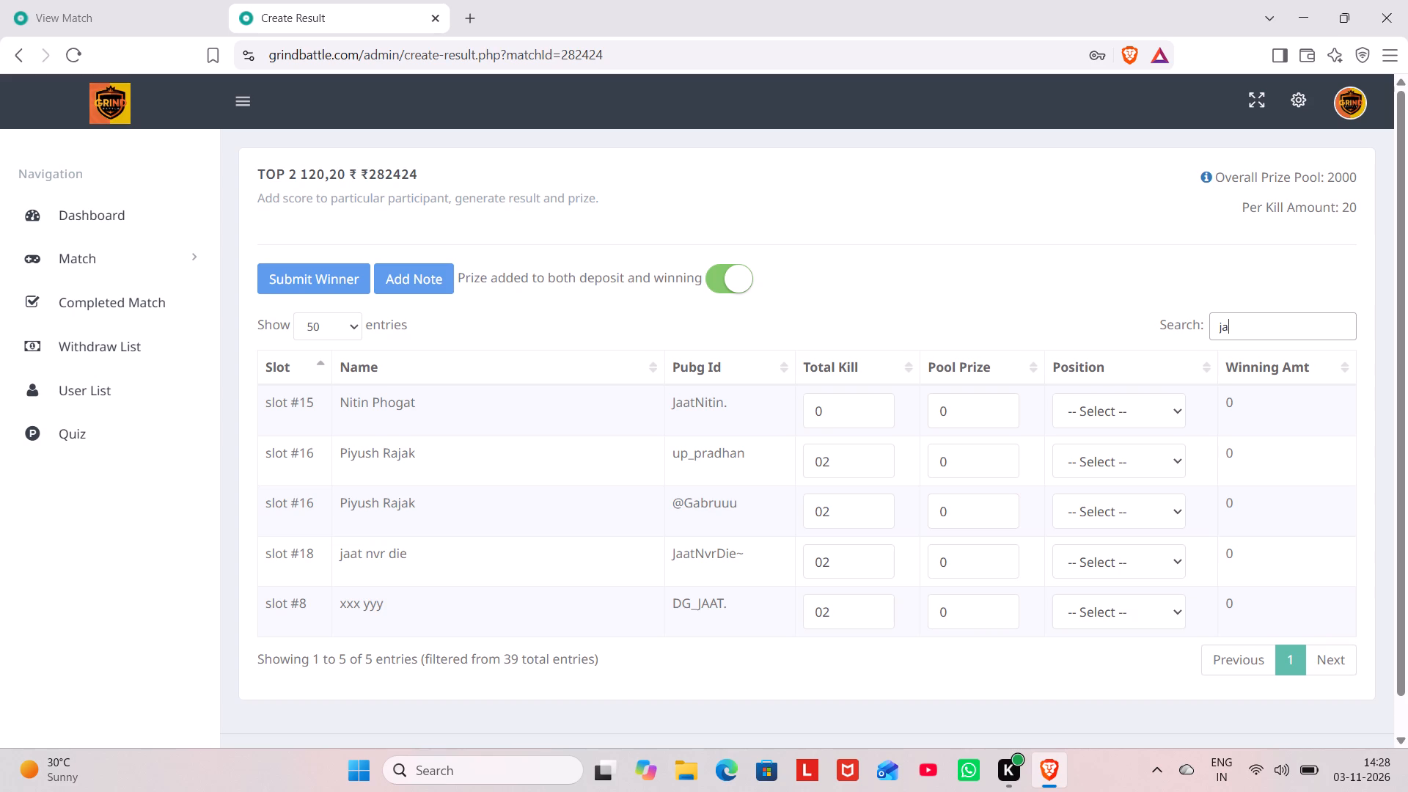
key(BackSpace)
key(BackSpace)
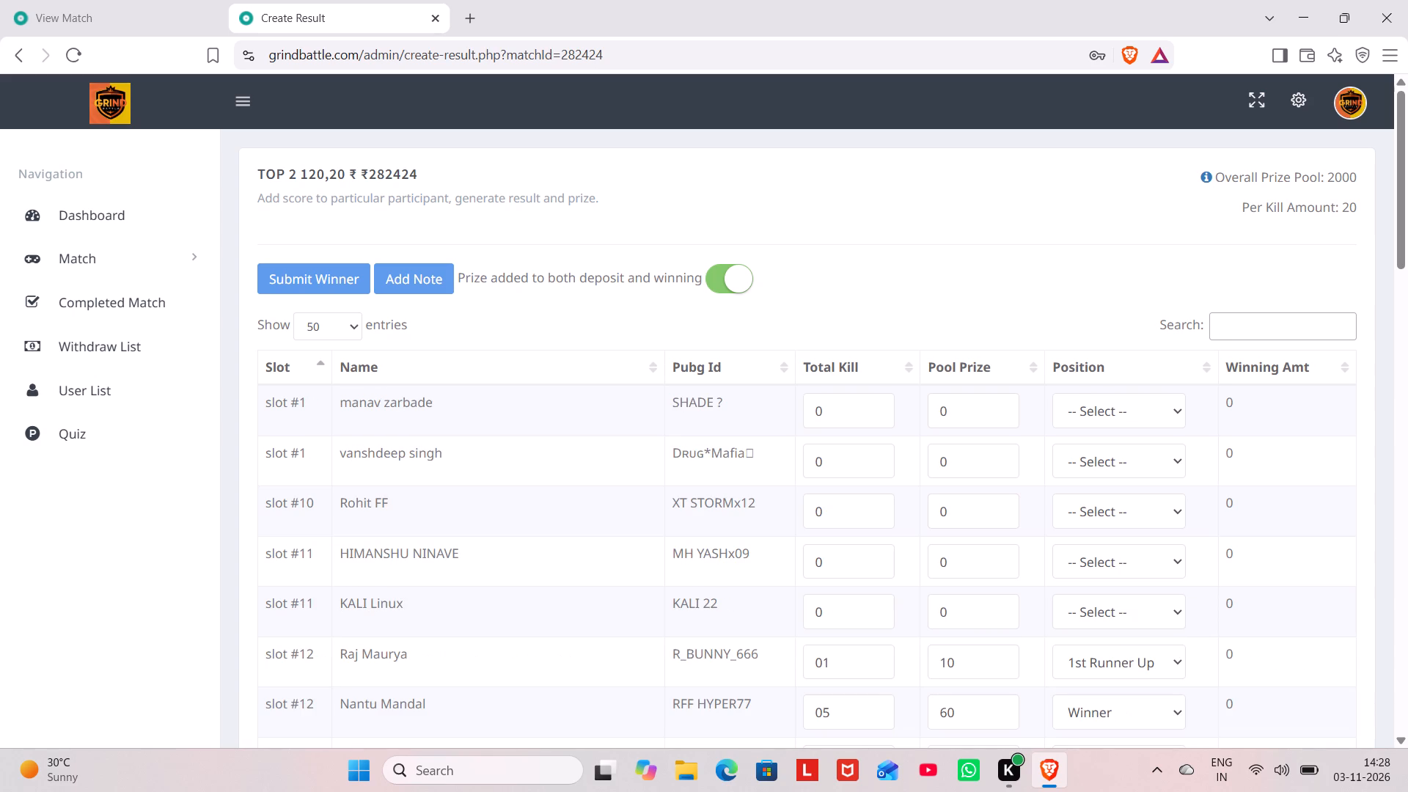
text(ds)
click(824, 419)
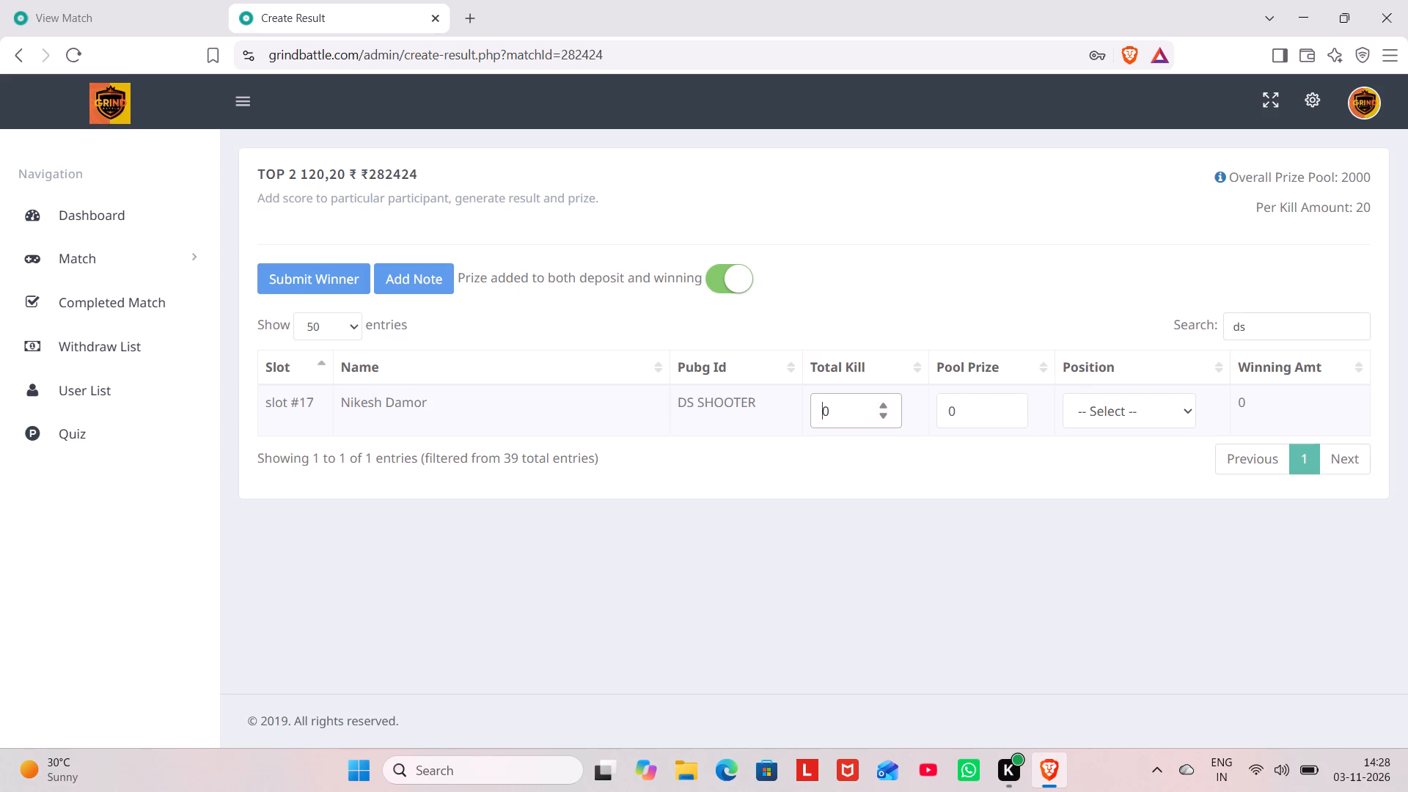
key(Right)
key(2)
key(Tab)
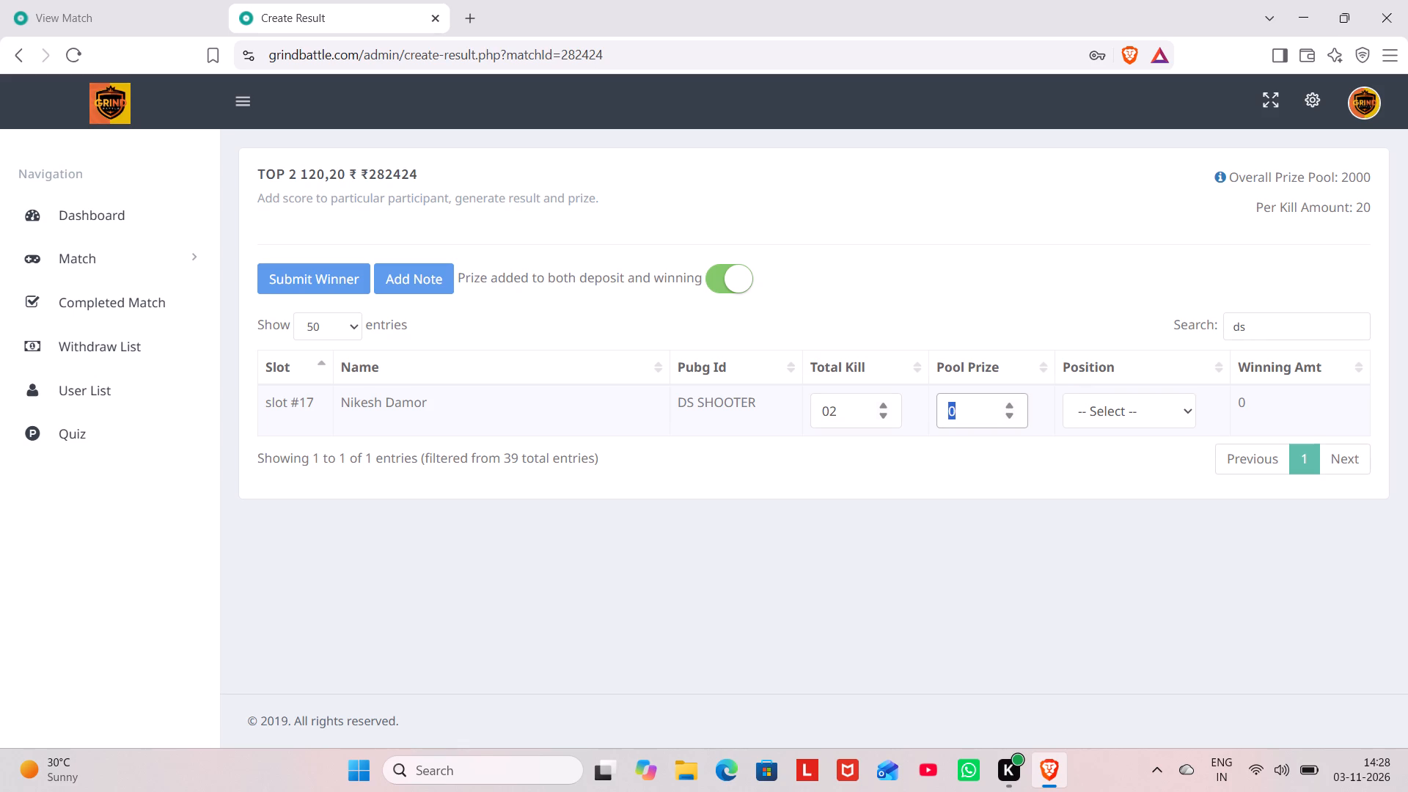
Filter participants by "alo" and set the total kills of the slot #24 ALONE player to 3.
click(1315, 333)
key(BackSpace)
key(BackSpace)
key(BackSpace)
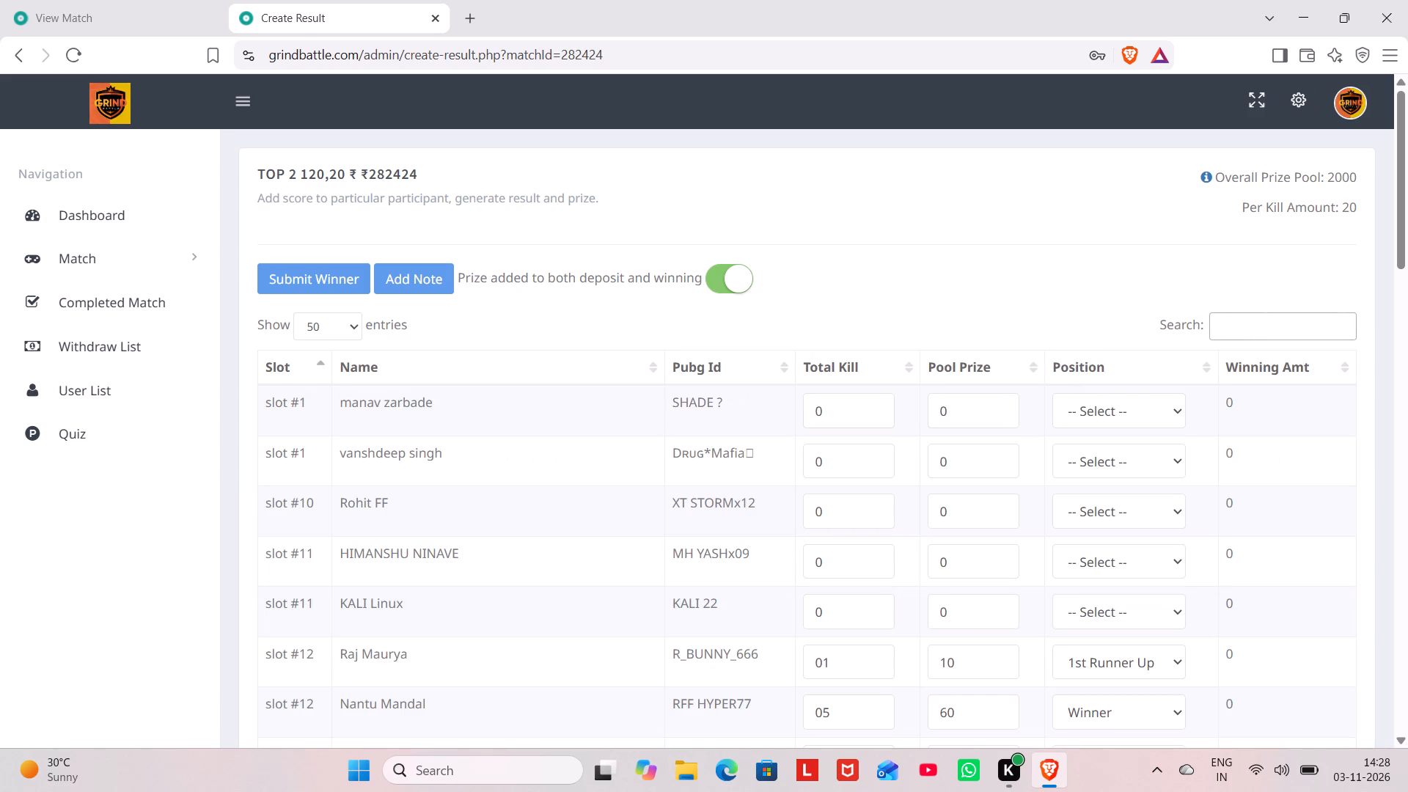
key(a)
key(l)
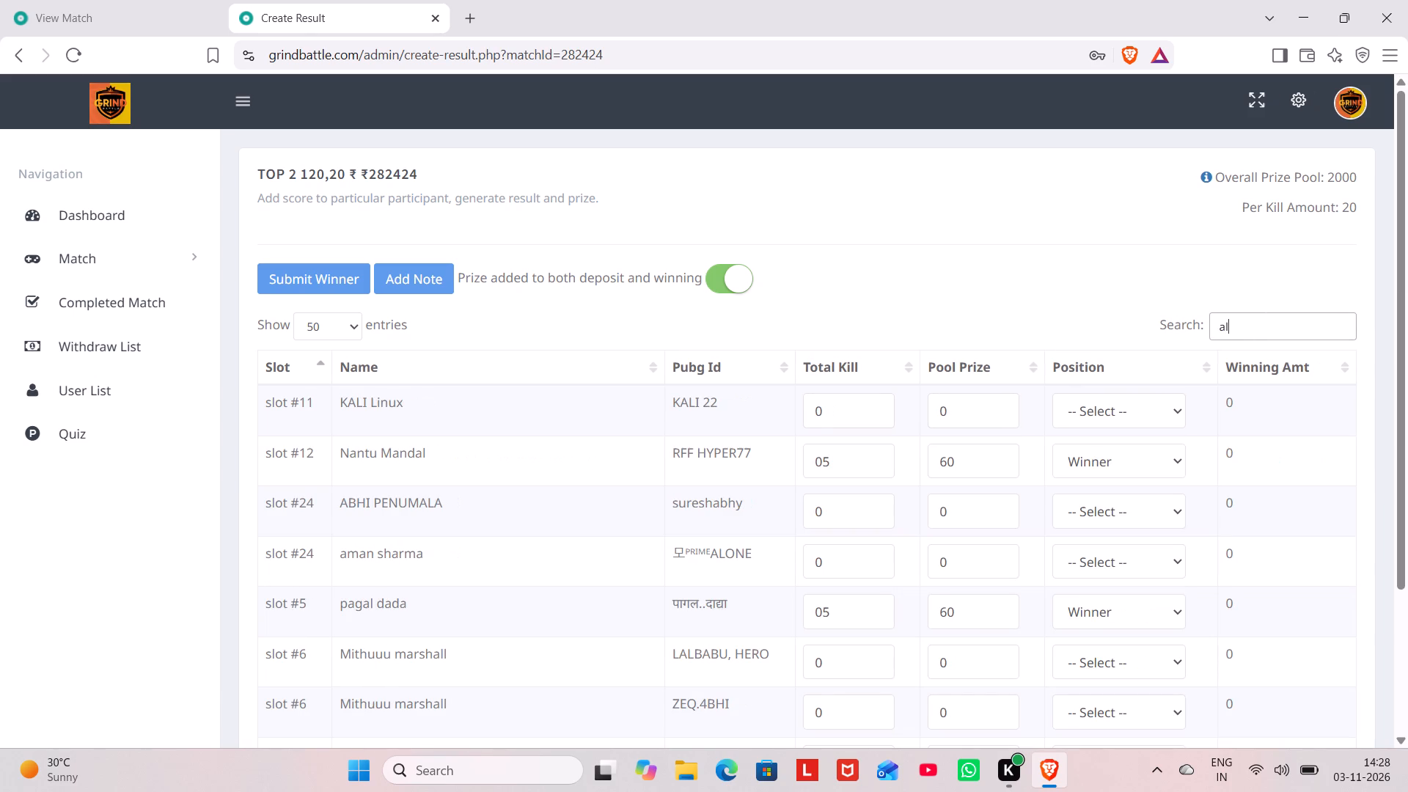
key(o)
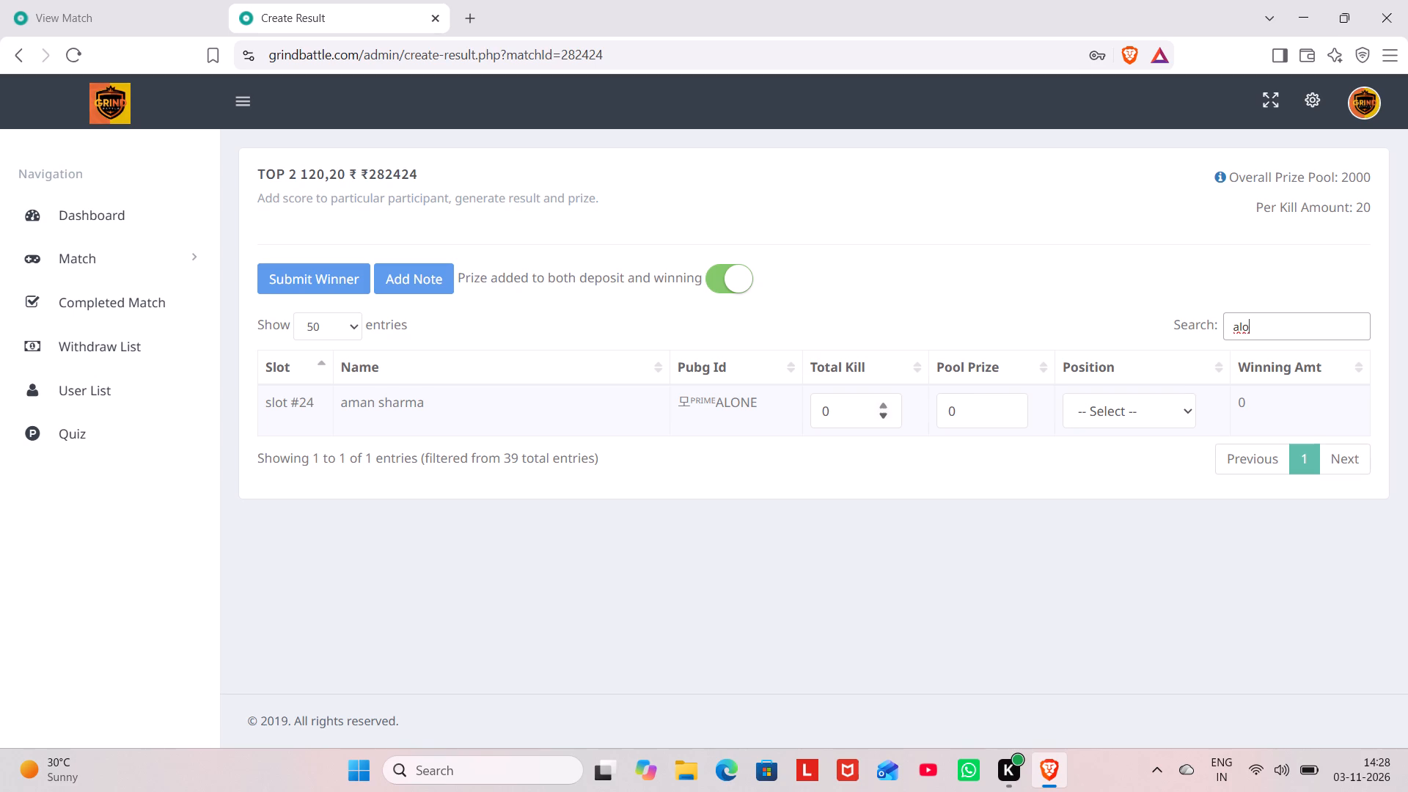
click(855, 417)
key(3)
key(Tab)
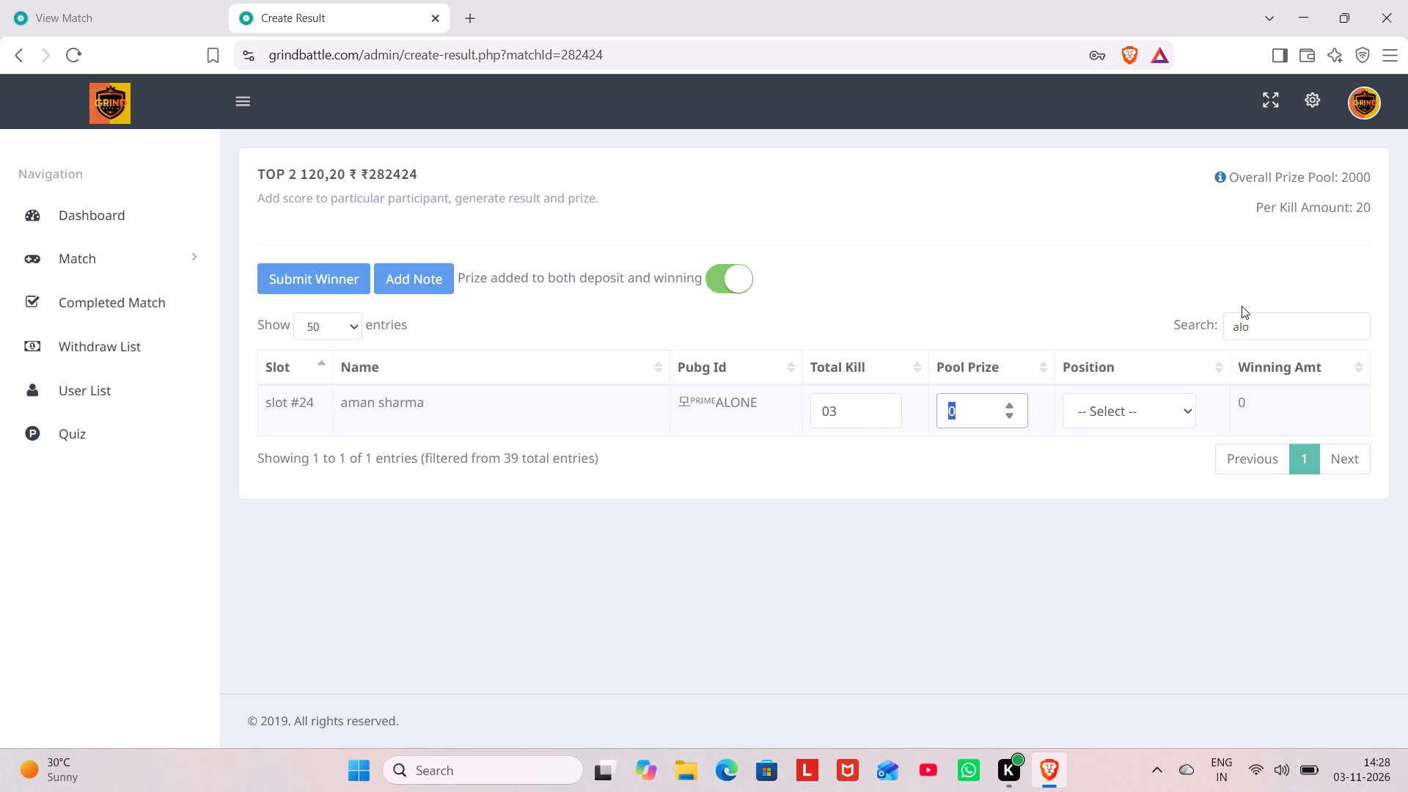
click(1267, 322)
key(BackSpace)
key(BackSpace)
key(BackSpace)
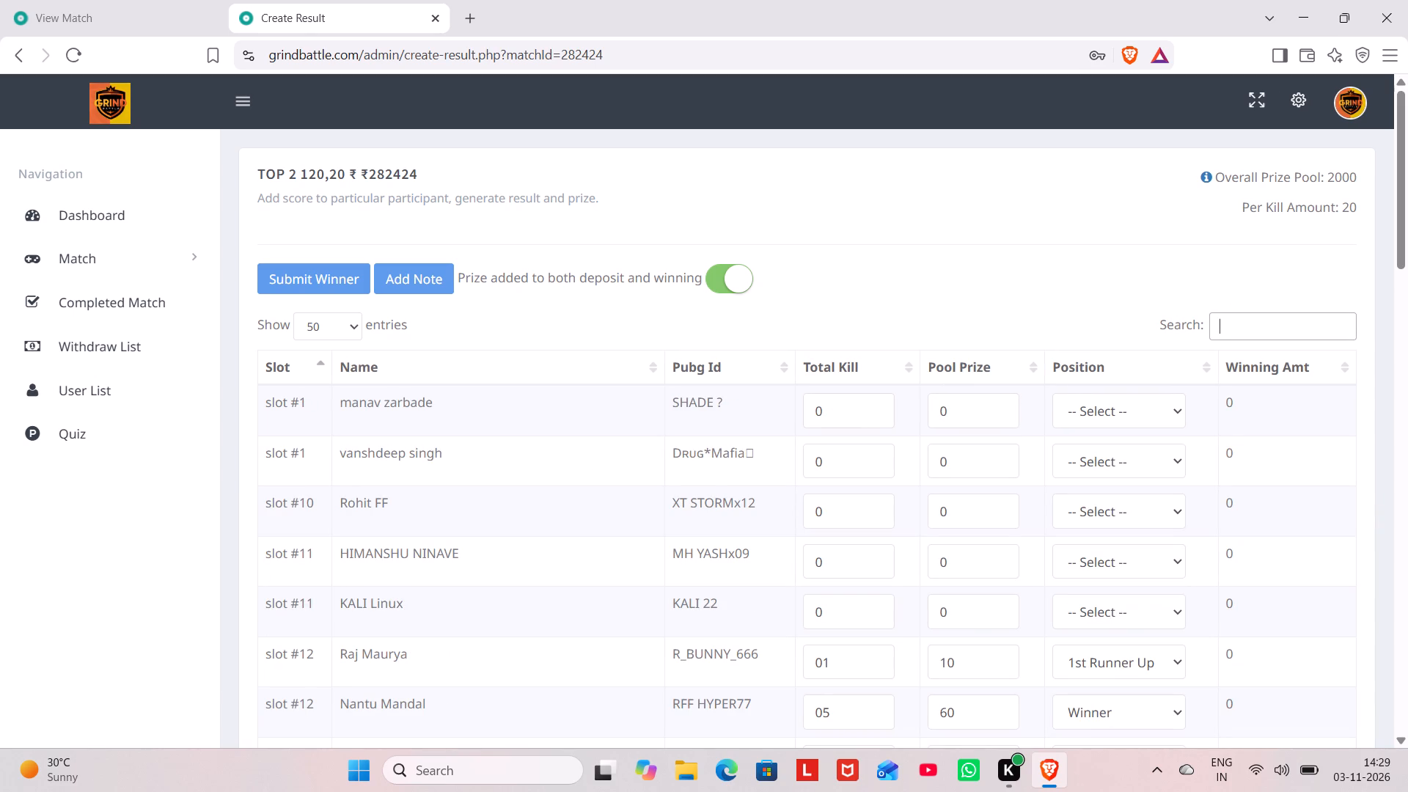
text(moh)
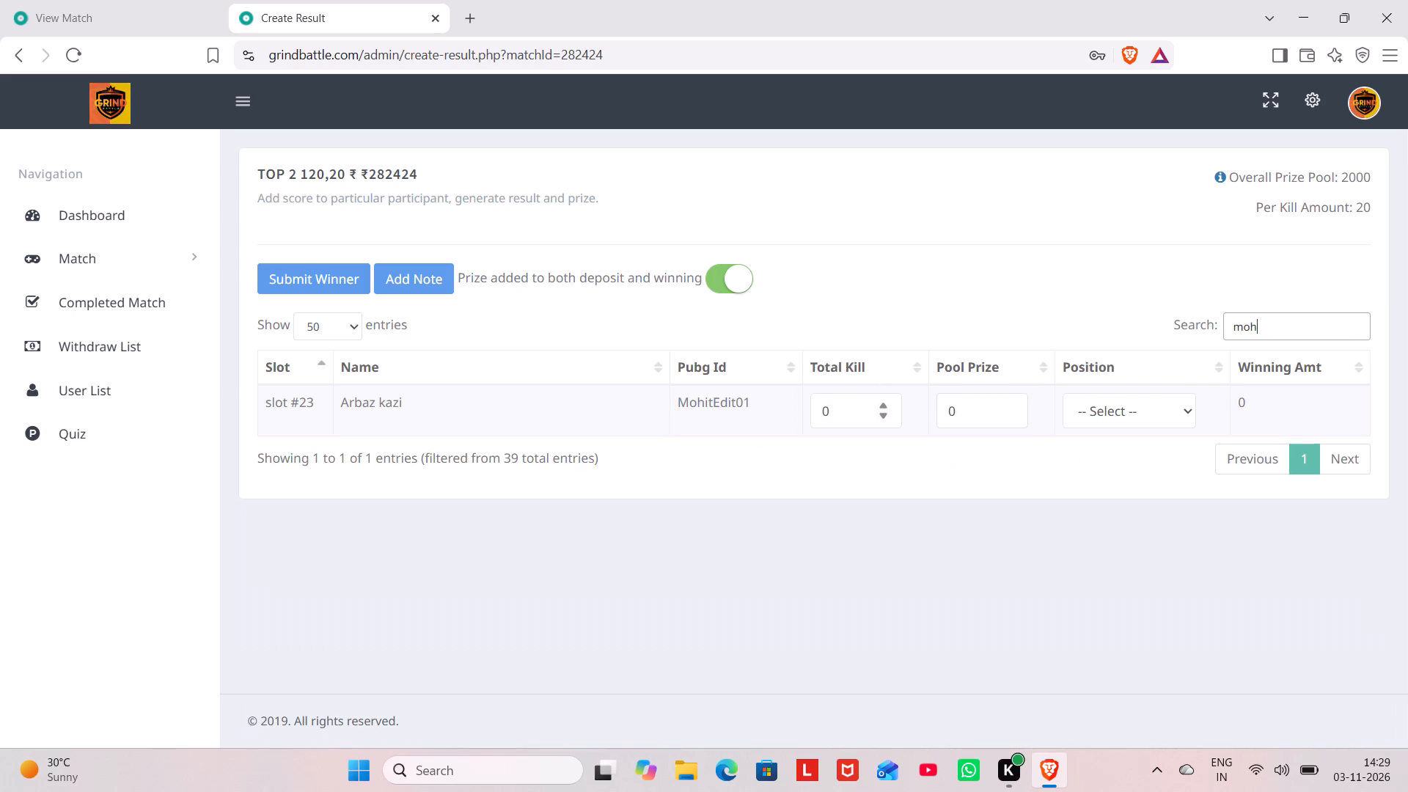
click(840, 400)
key(1)
key(Tab)
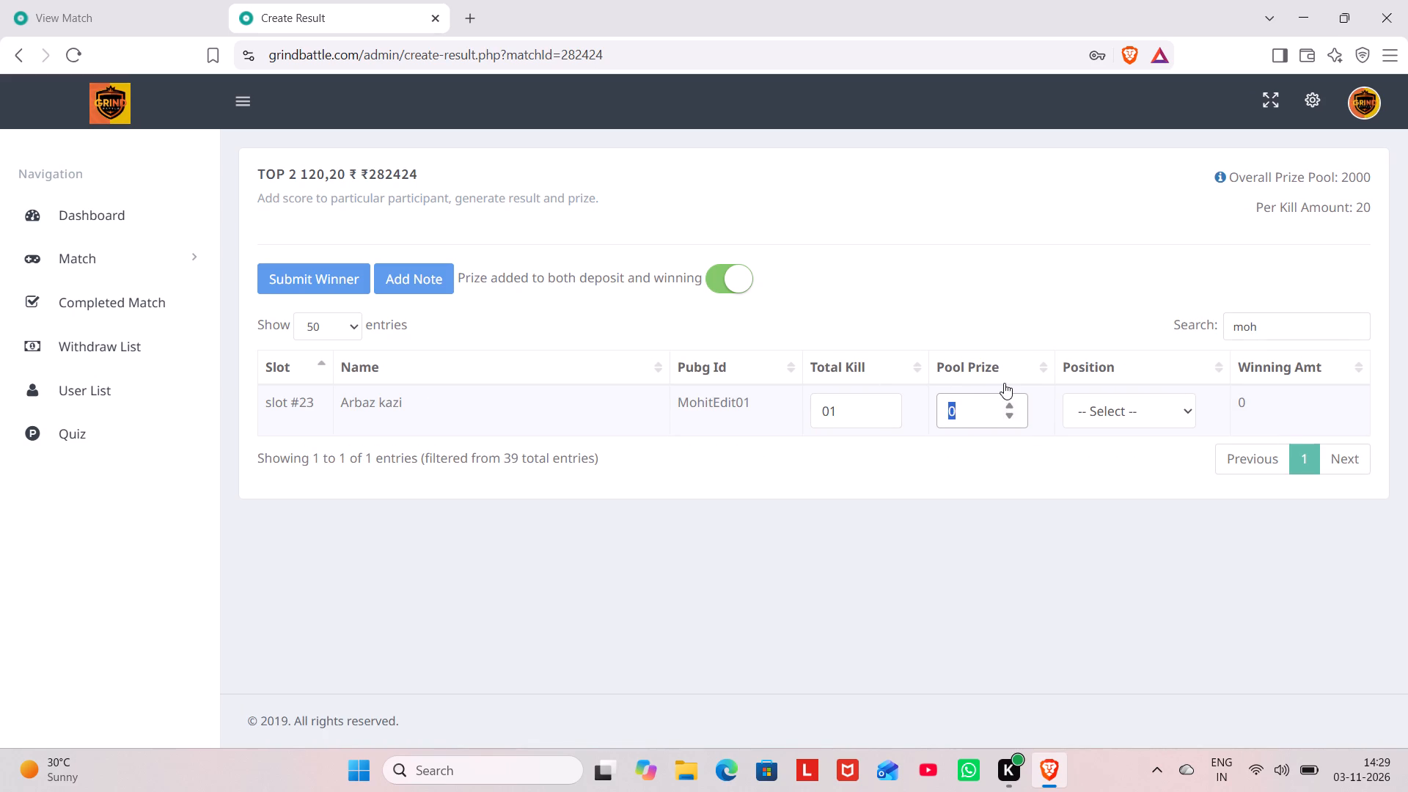
click(1272, 330)
key(BackSpace)
key(BackSpace)
key(BackSpace)
text(di)
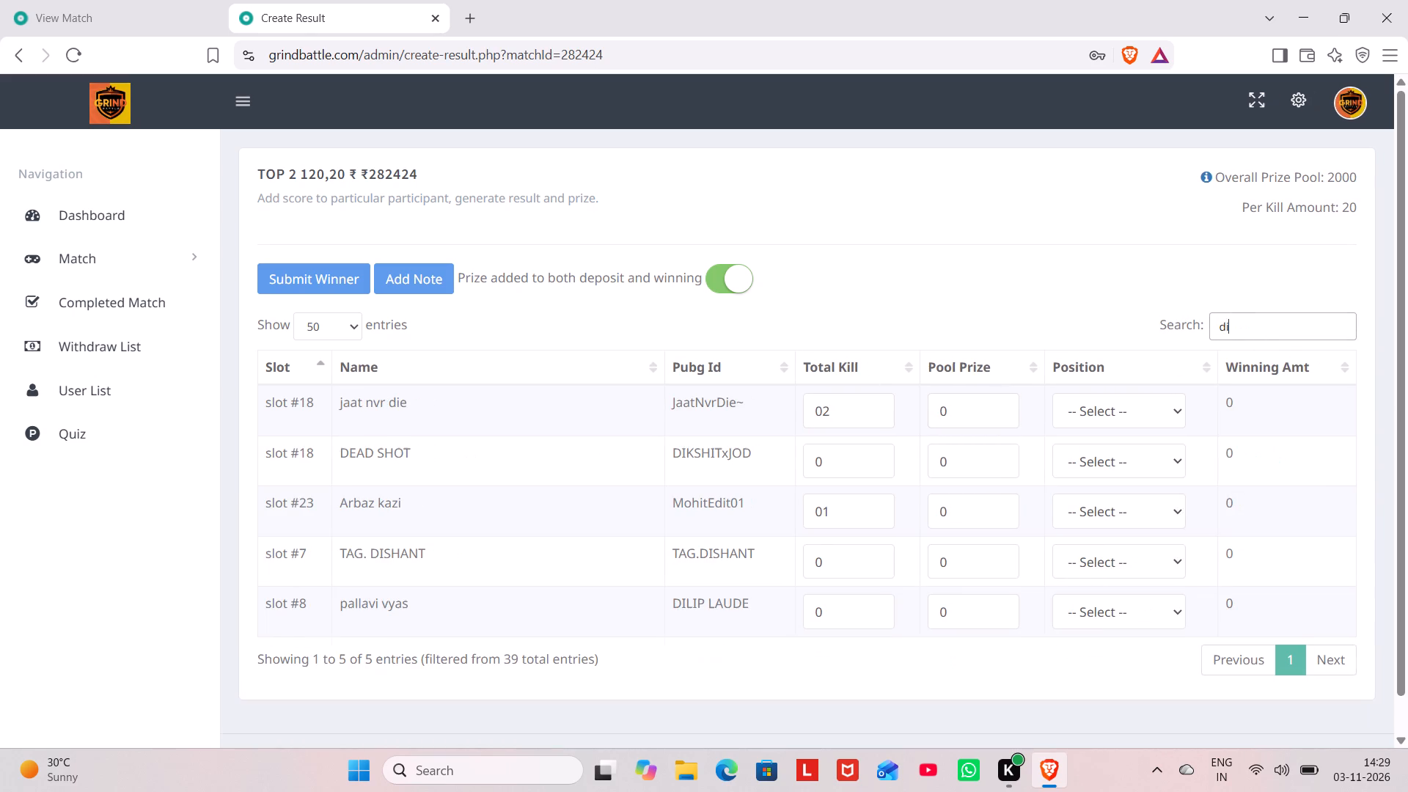
click(834, 571)
key(1)
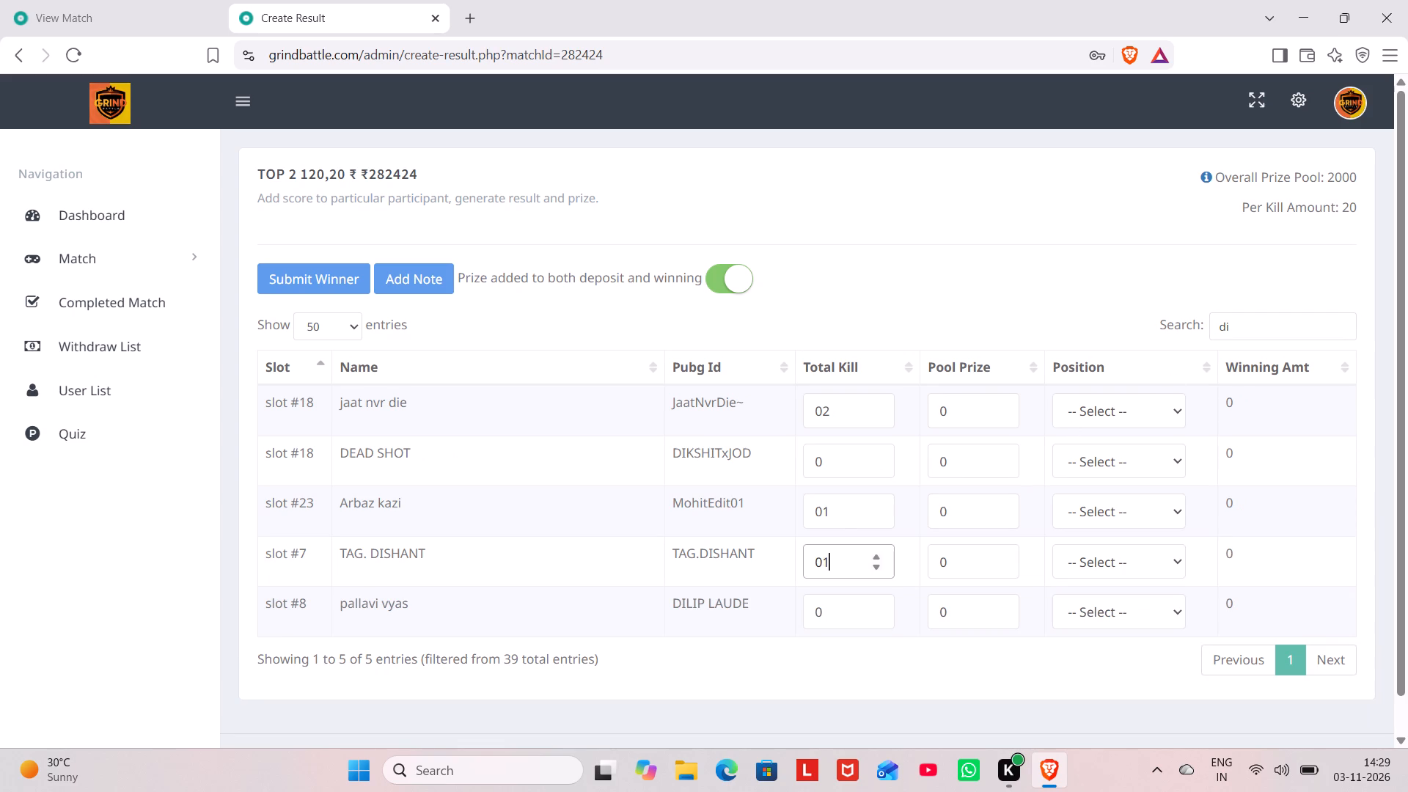
key(Tab)
Clear the "di" filter from the participant list.
click(1263, 322)
key(BackSpace)
key(BackSpace)
key(BackSpace)
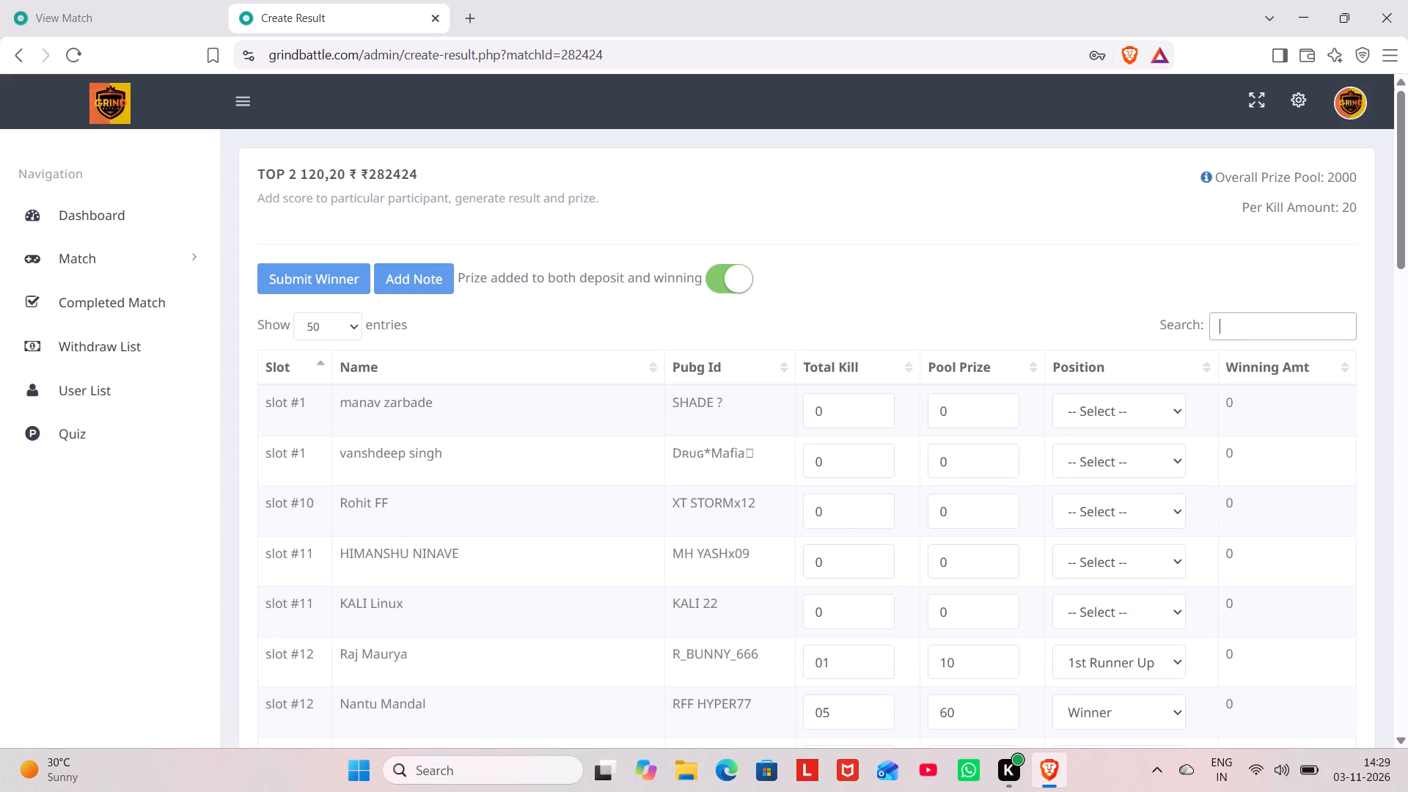
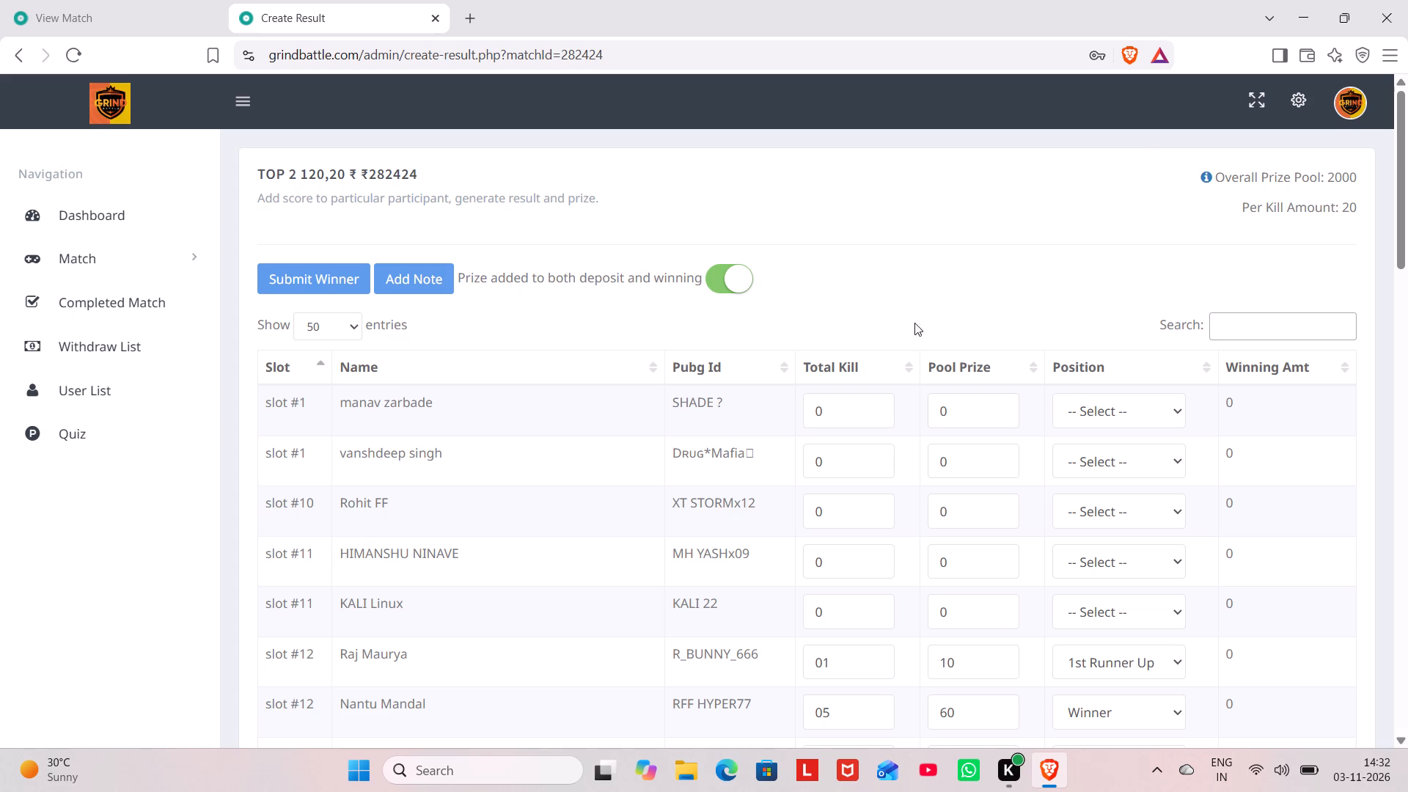
scroll(886, 345, down, 4)
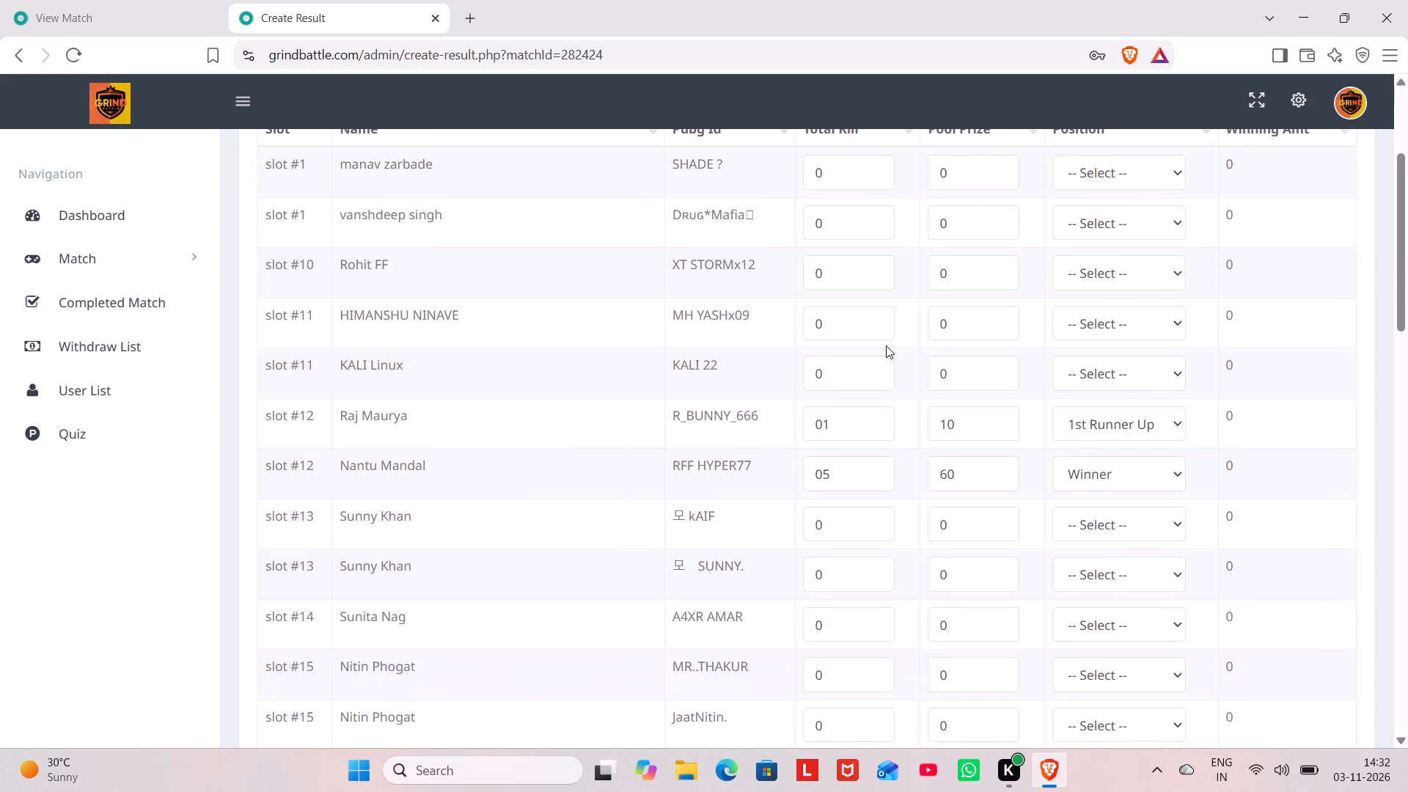
scroll(886, 345, down, 4)
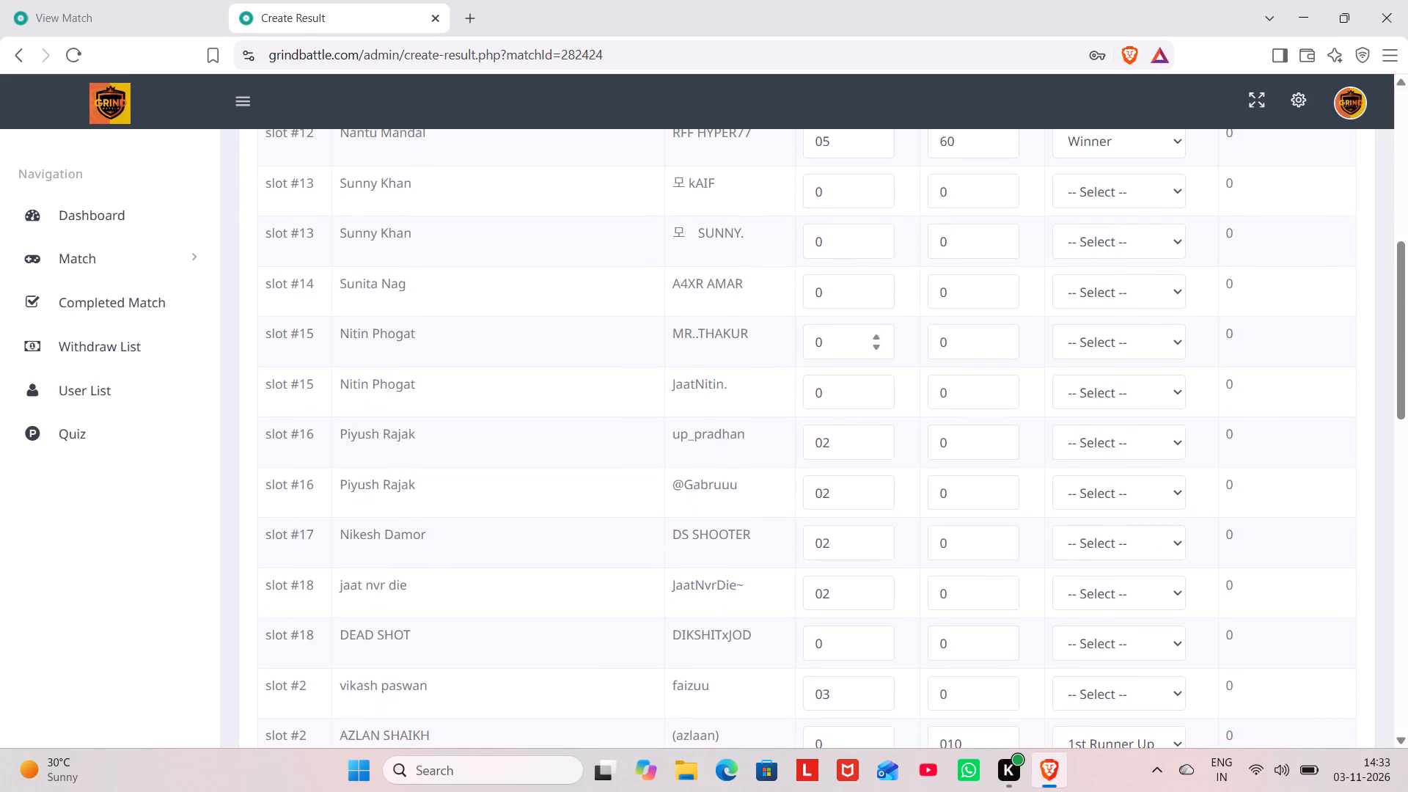
scroll(886, 345, down, 5)
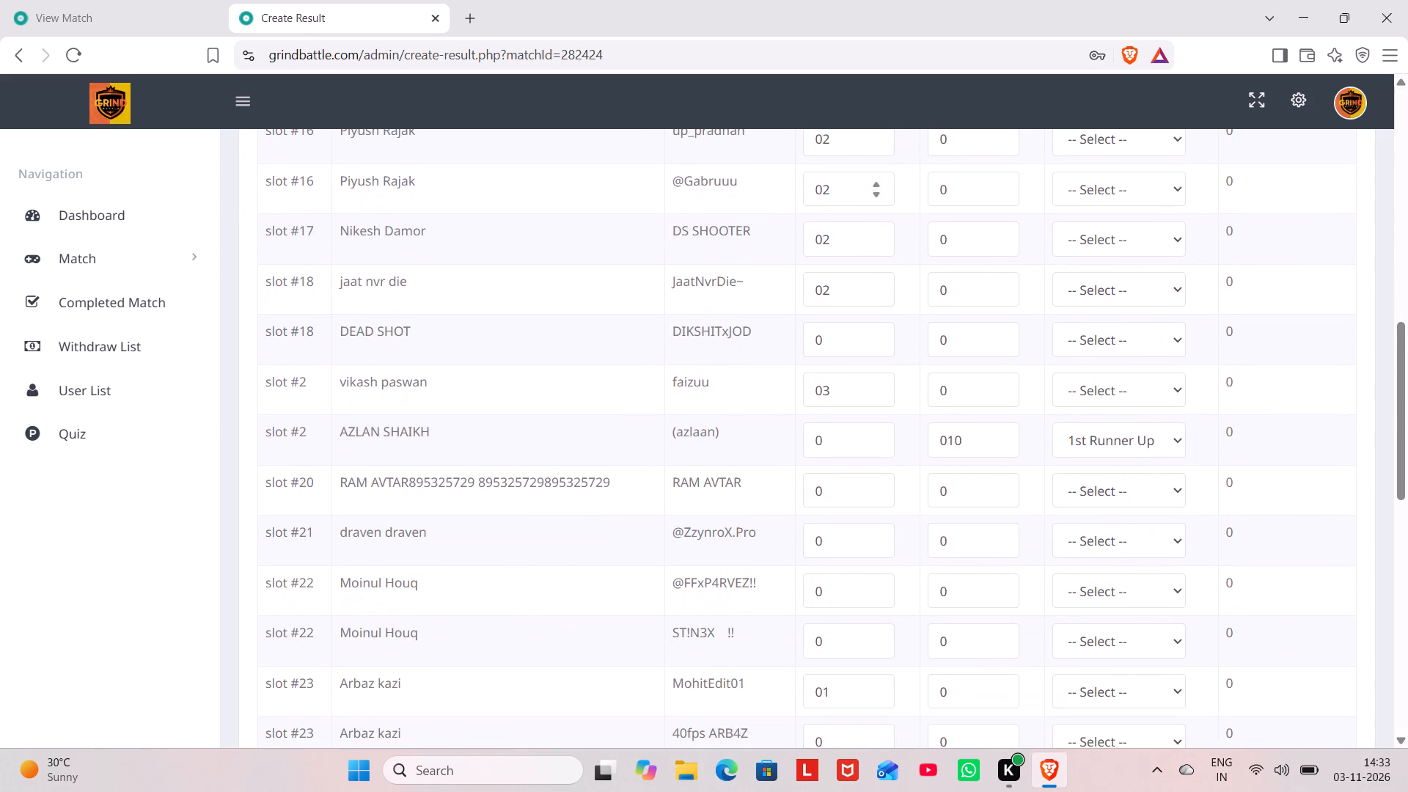
scroll(886, 345, down, 2)
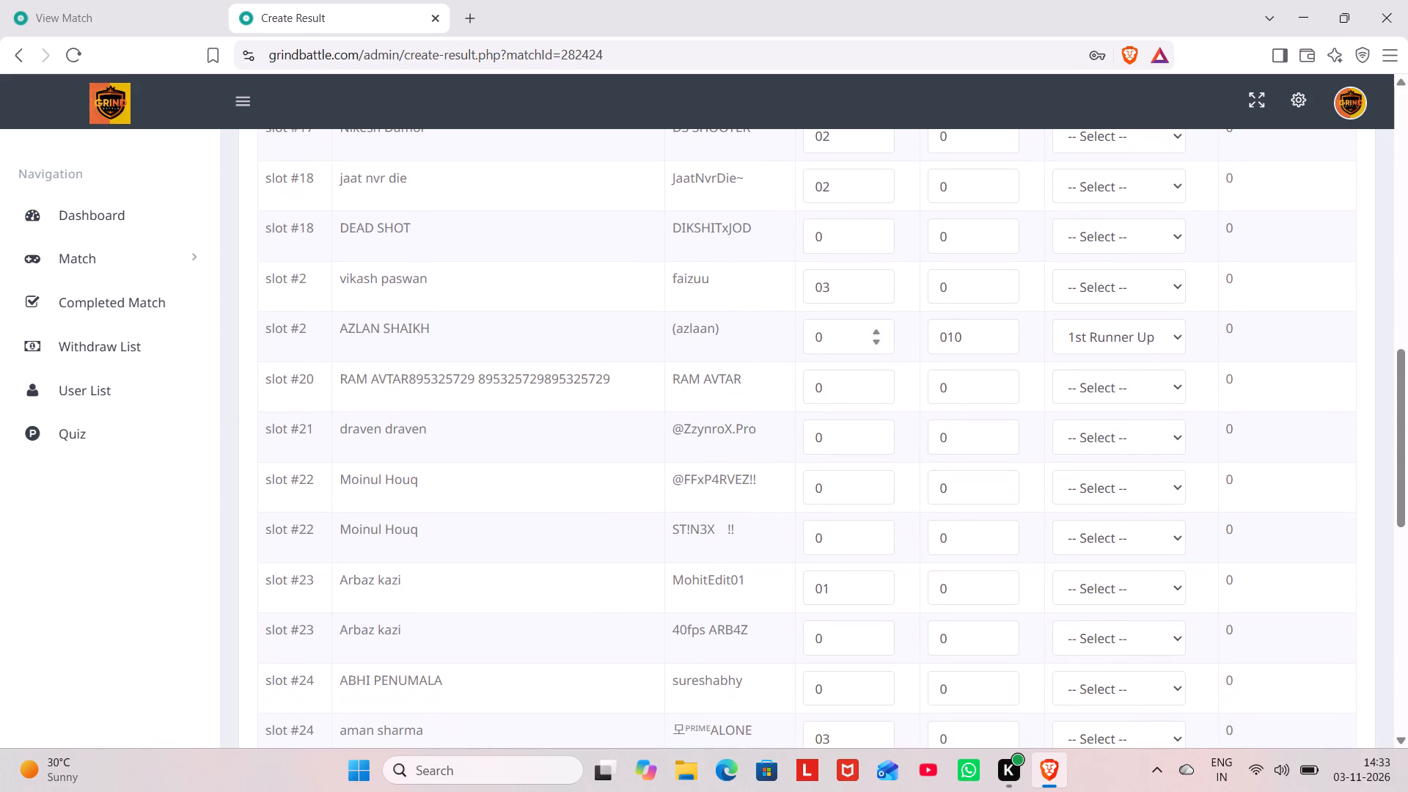
scroll(886, 345, down, 4)
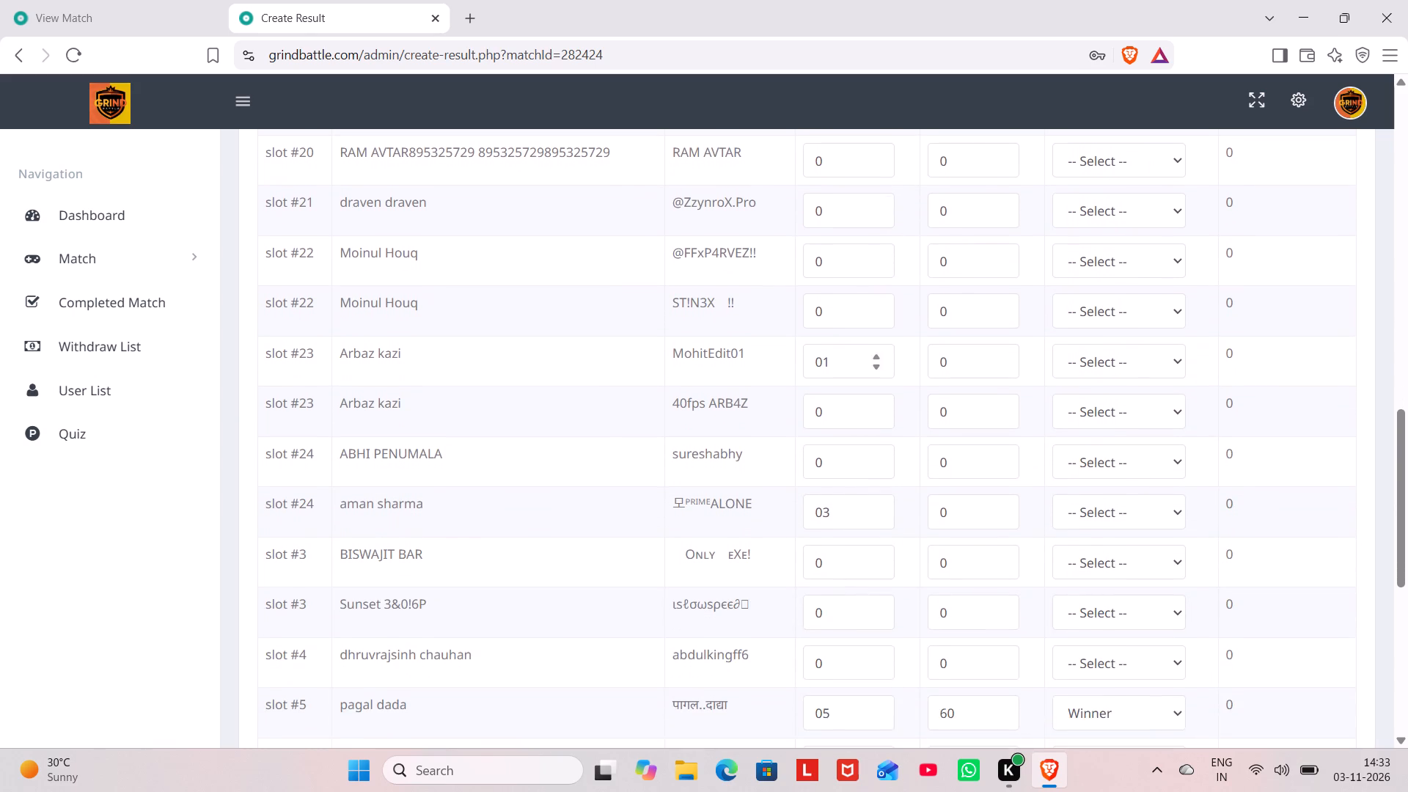
scroll(886, 345, down, 5)
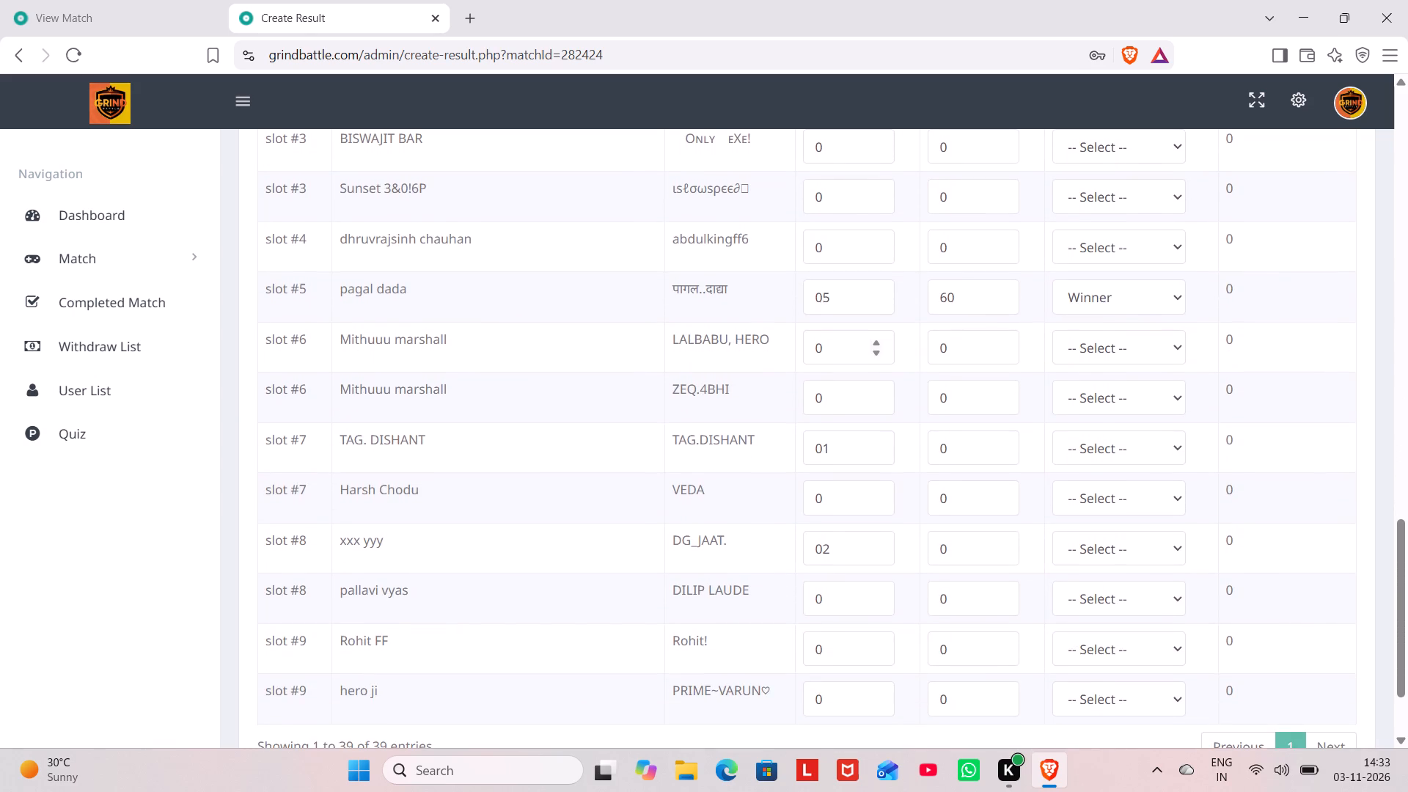
scroll(886, 345, down, 2)
click(842, 620)
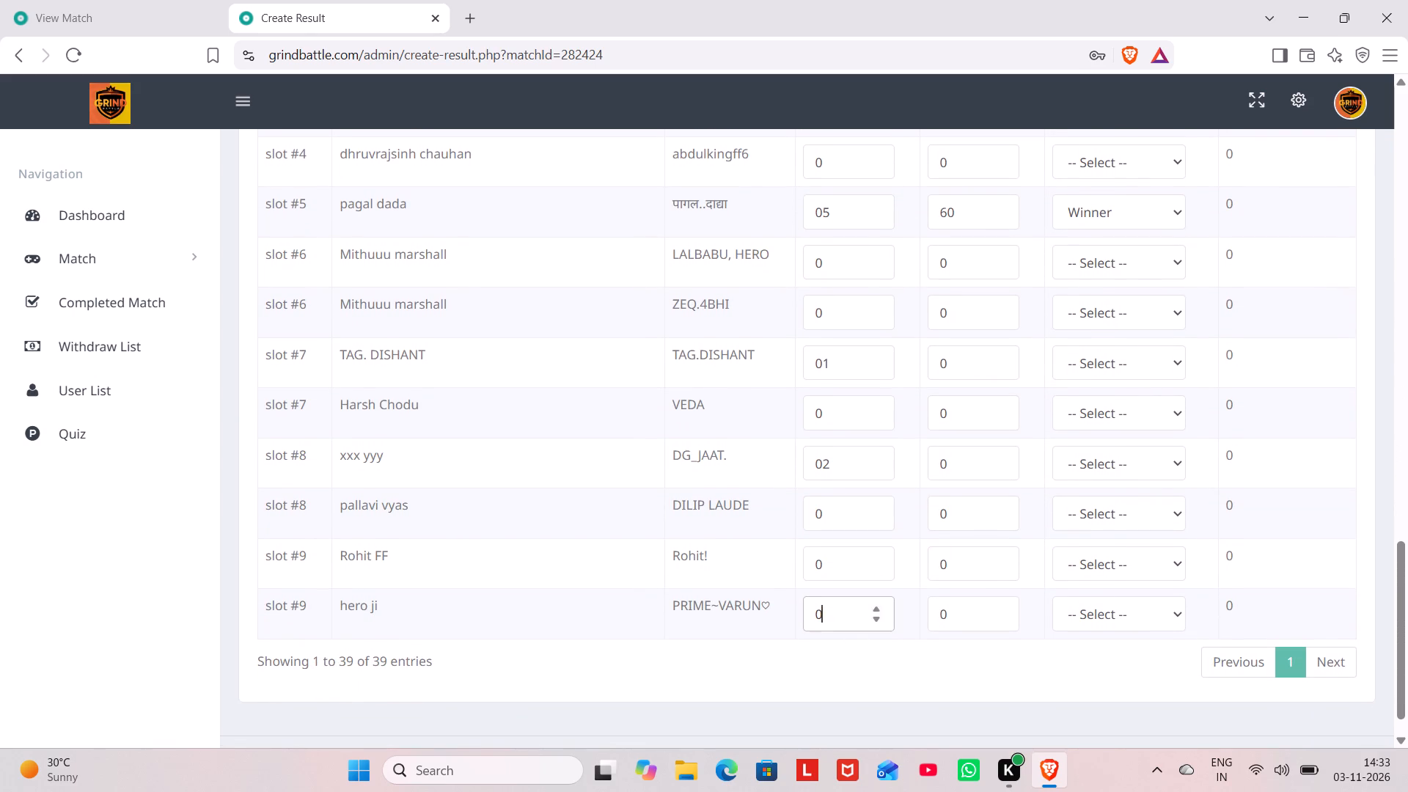
key(1)
key(Tab)
click(793, 678)
scroll(712, 359, up, 7)
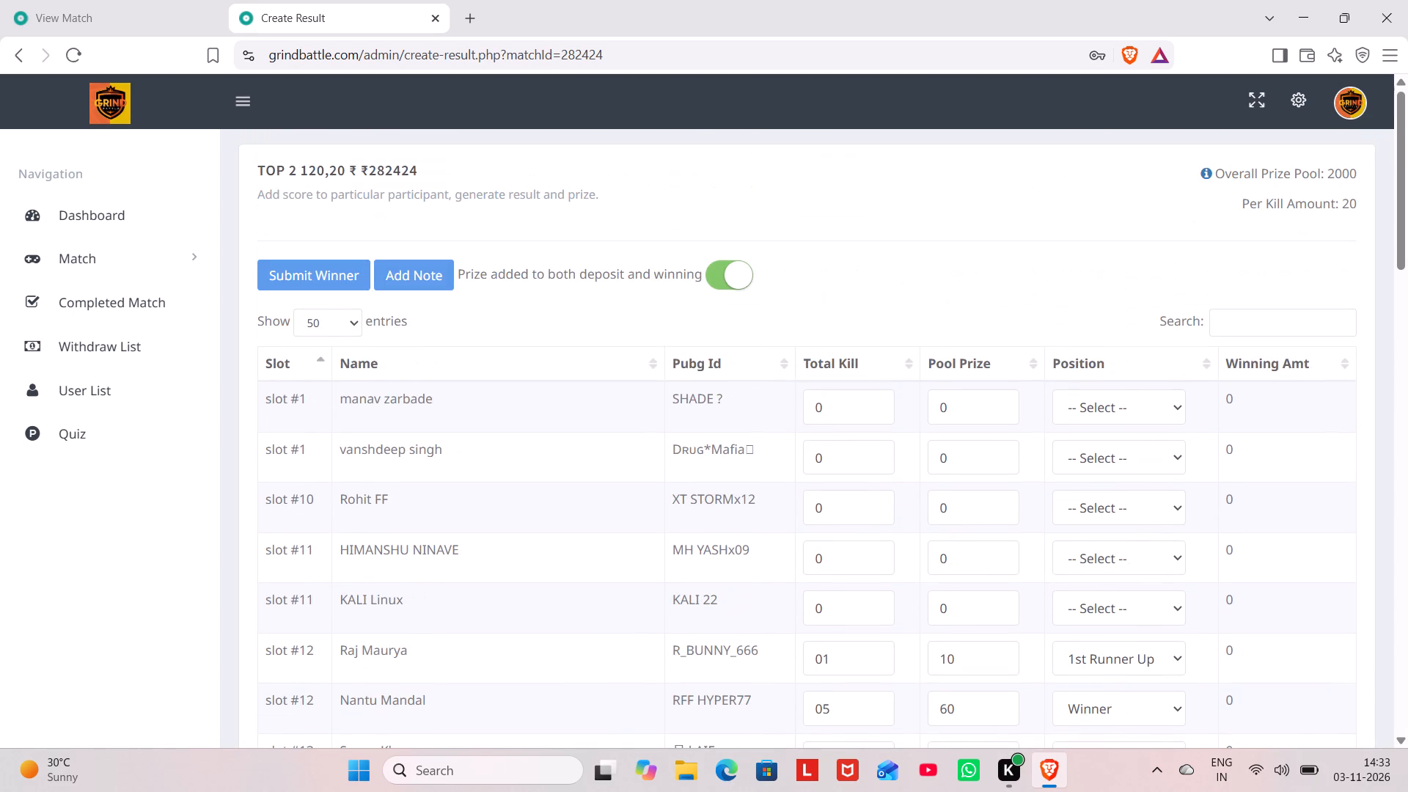
scroll(712, 359, down, 7)
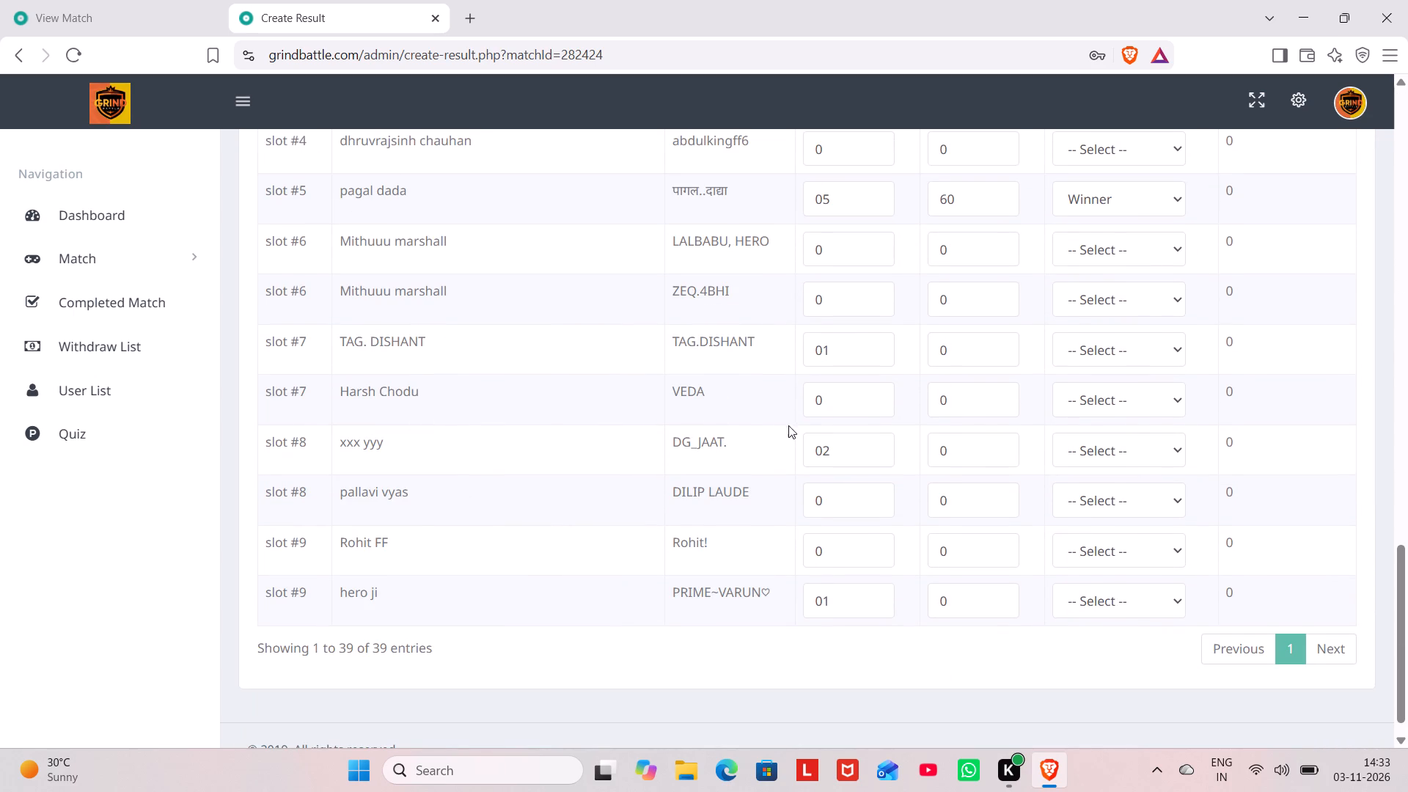
click(836, 462)
key(5)
key(Tab)
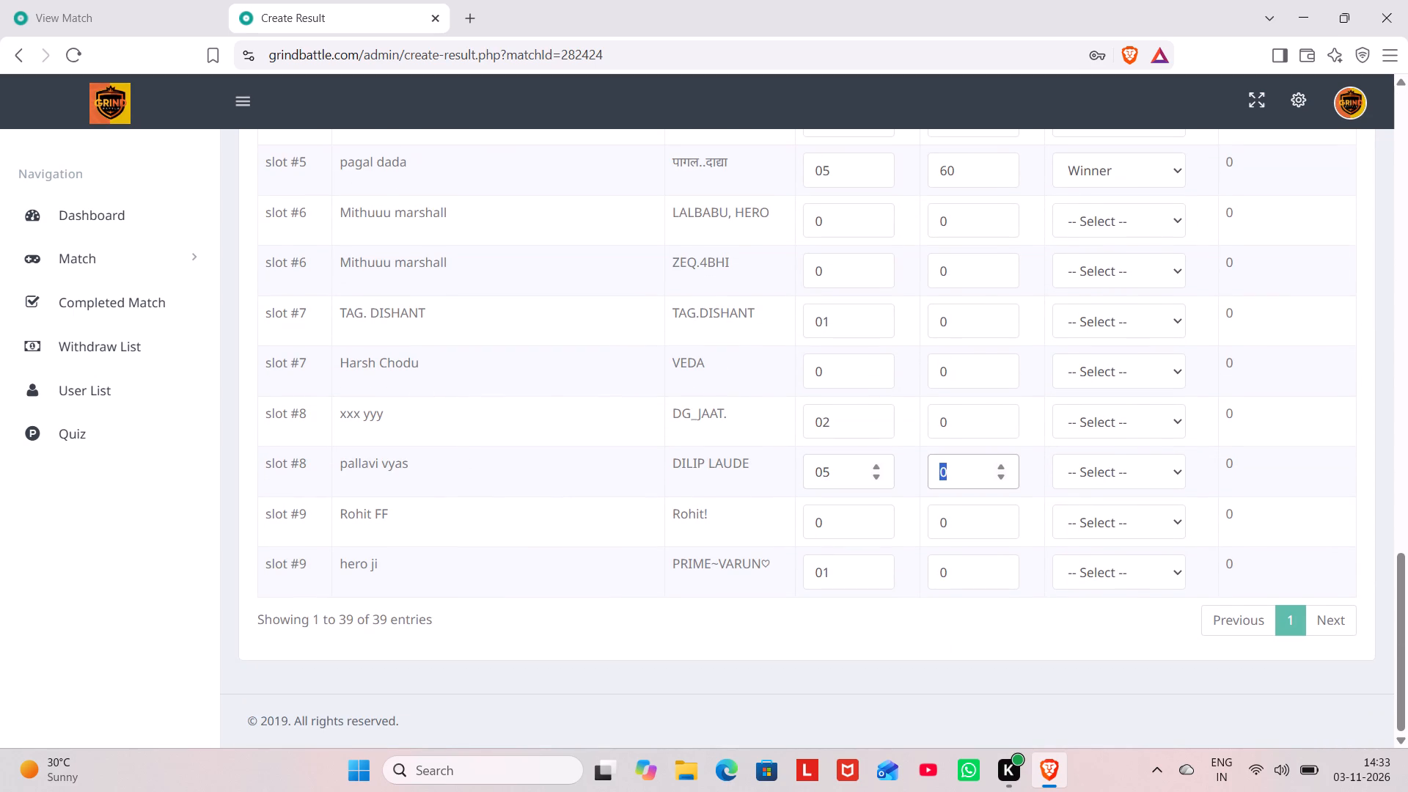
click(722, 483)
scroll(722, 483, up, 9)
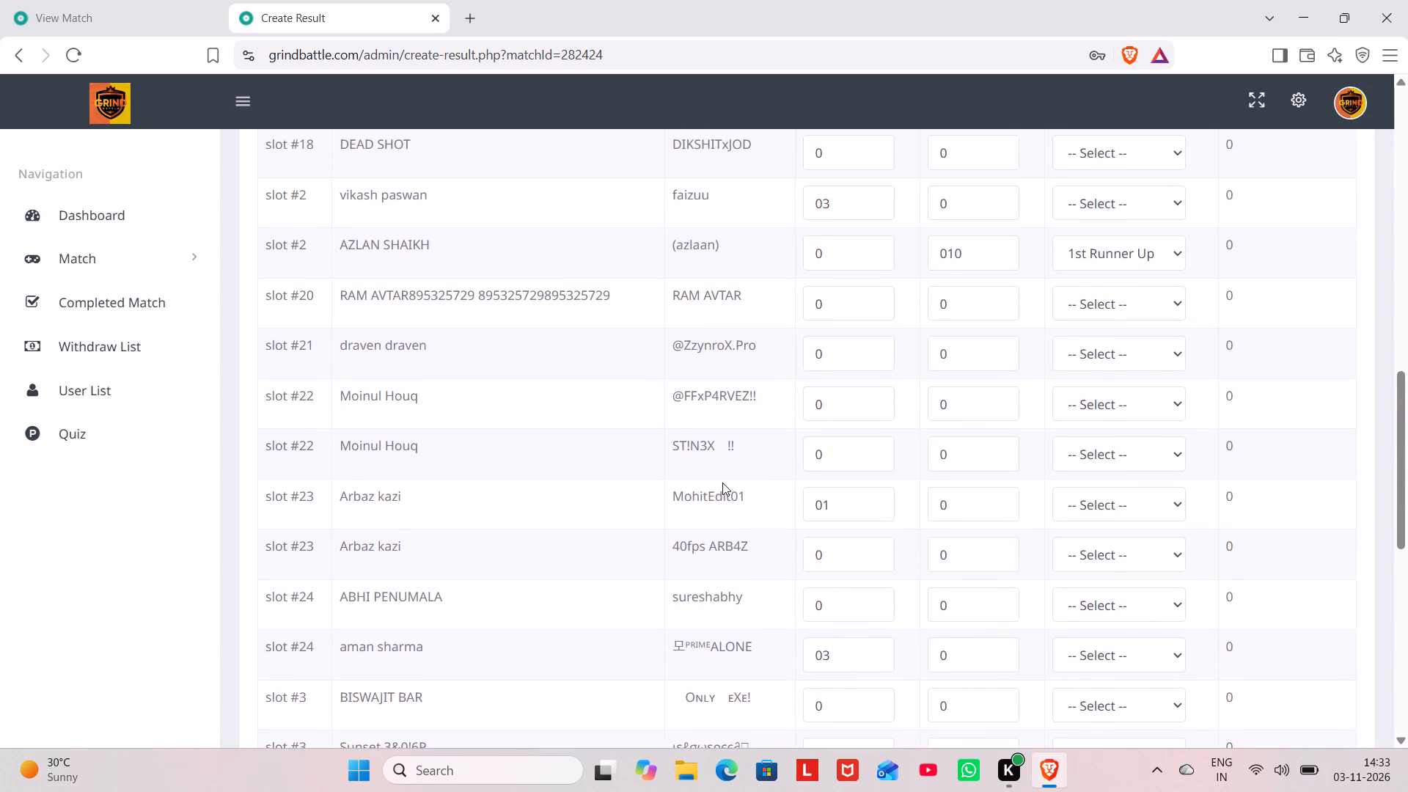
scroll(722, 483, up, 2)
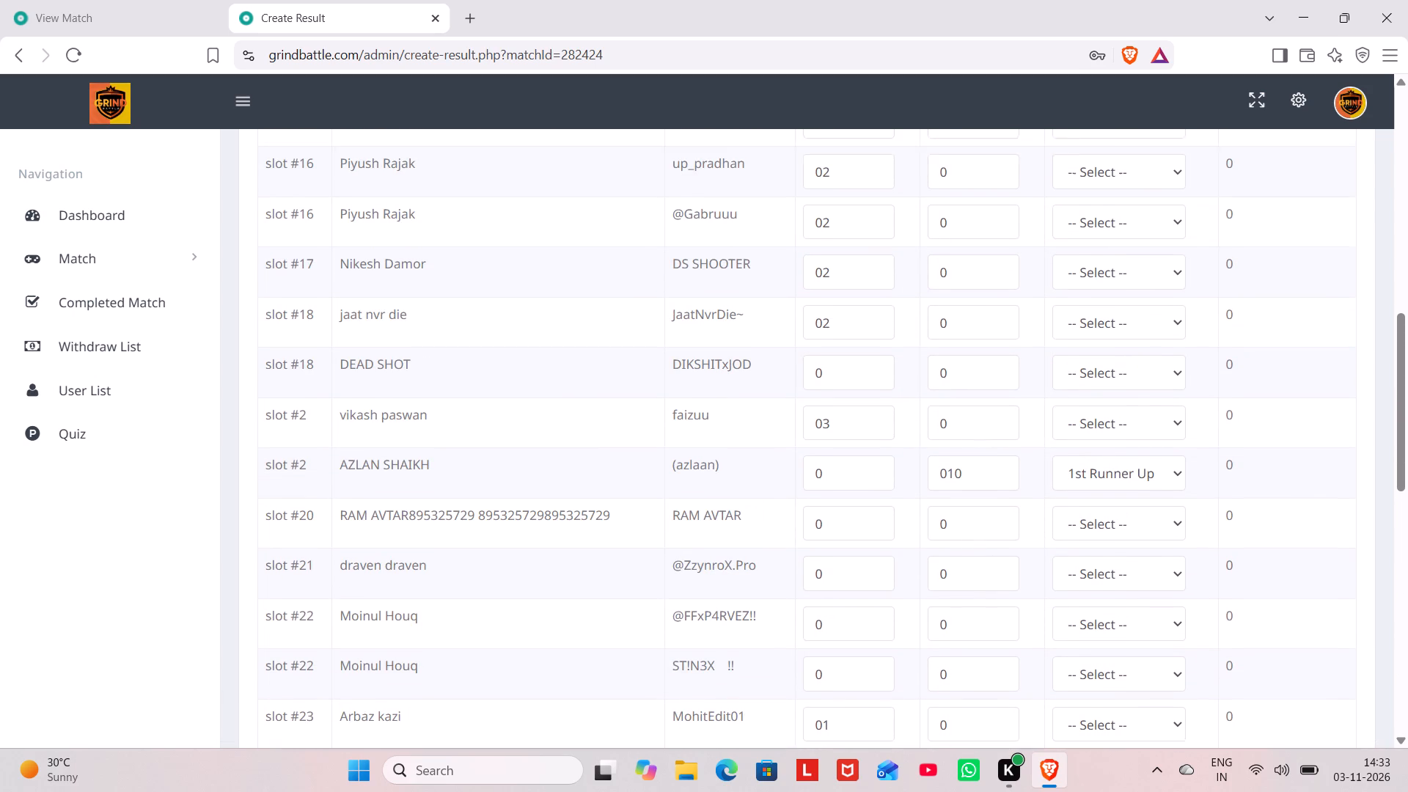
scroll(722, 483, up, 4)
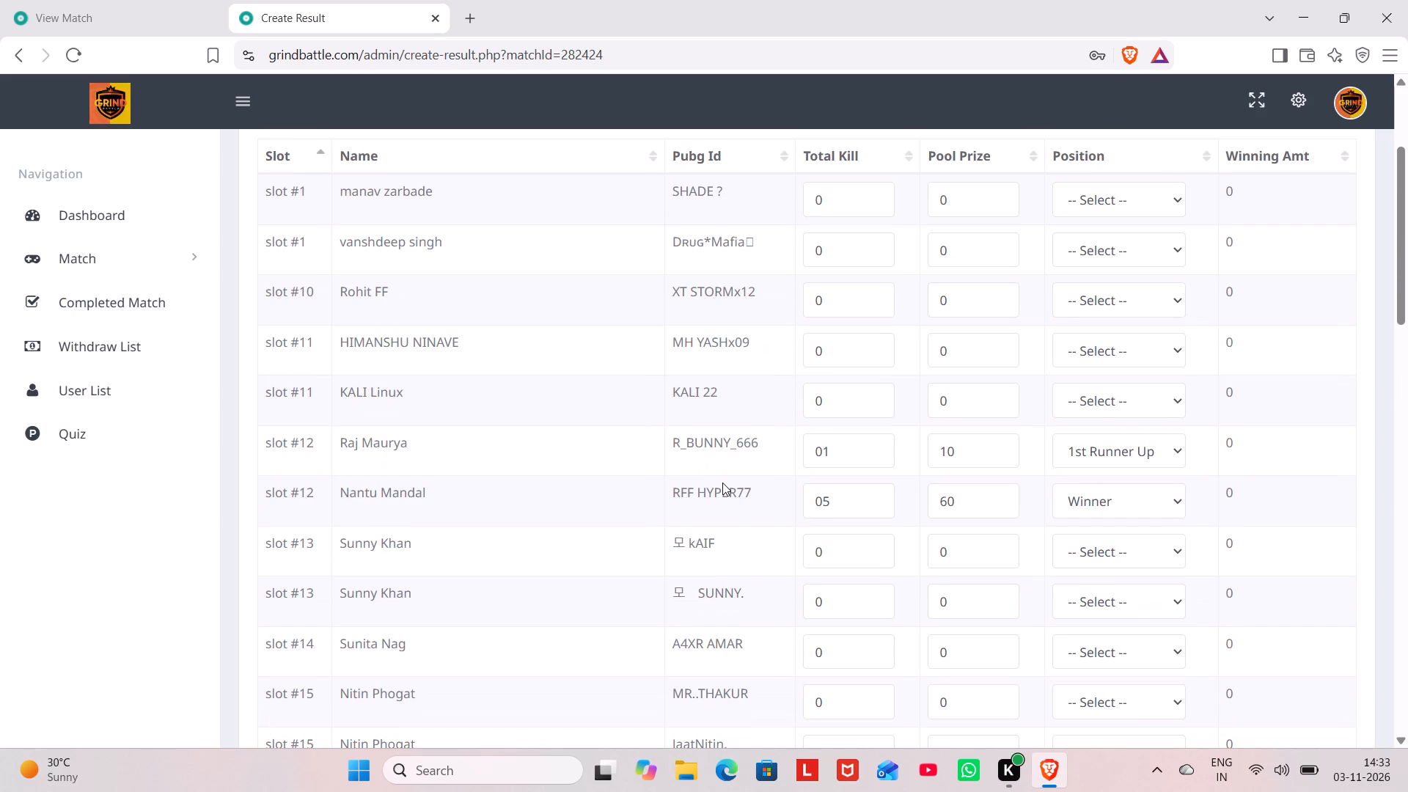
scroll(722, 483, down, 3)
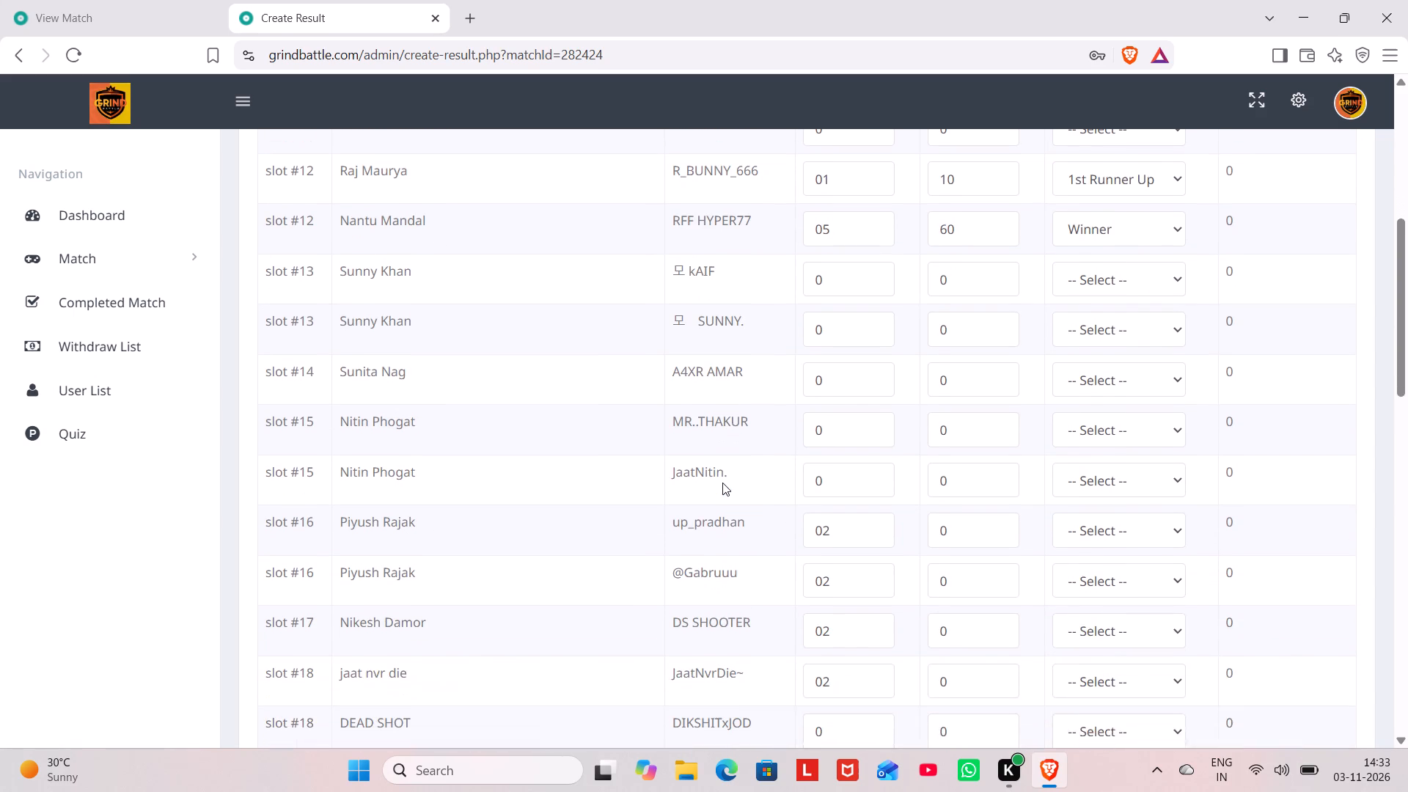
scroll(722, 483, down, 5)
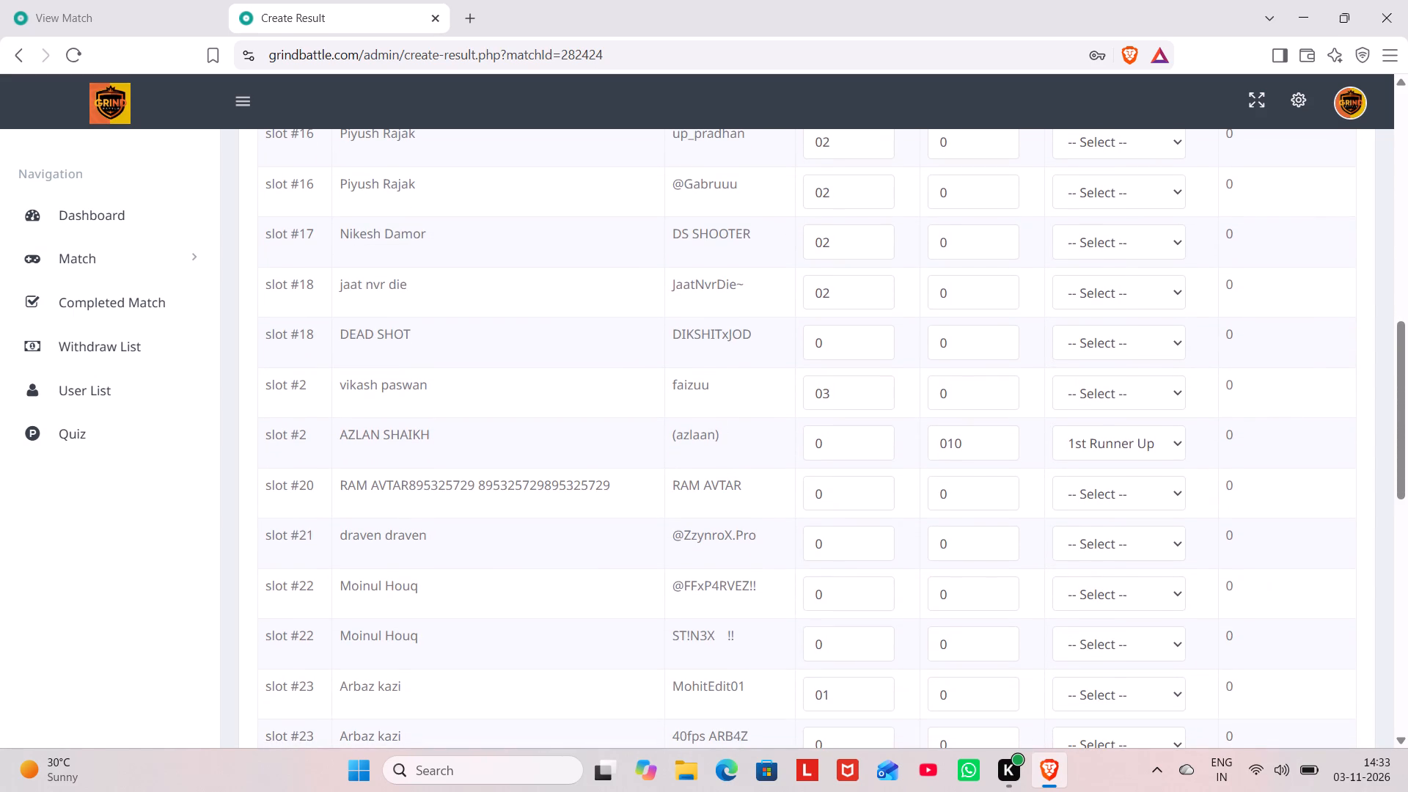
drag(754, 538, 674, 546)
key(ctrl+c)
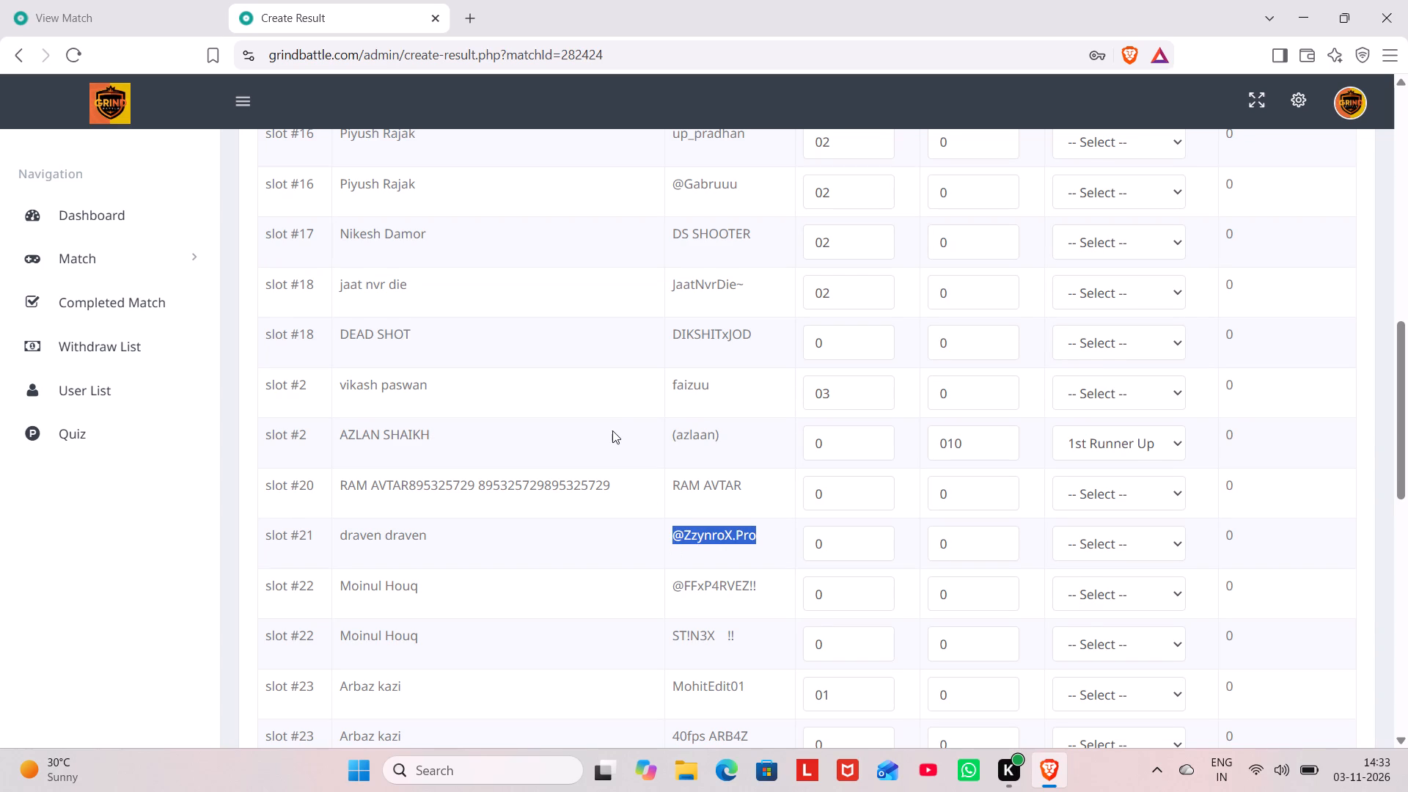
click(612, 430)
Submit the winners for match 282424.
scroll(612, 430, up, 5)
click(335, 282)
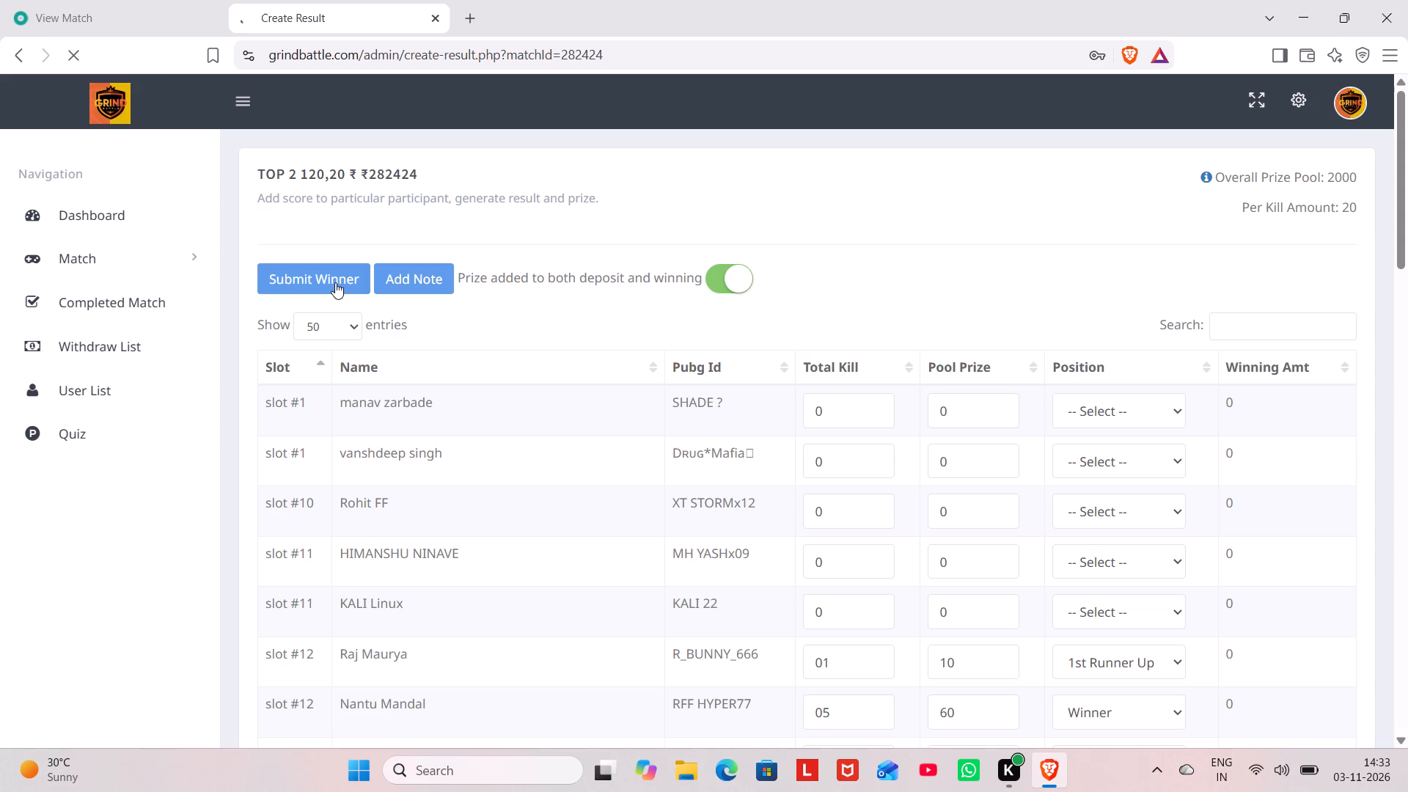
Return to the match list in the other browser tab and search for match 282522.
click(98, 0)
click(13, 57)
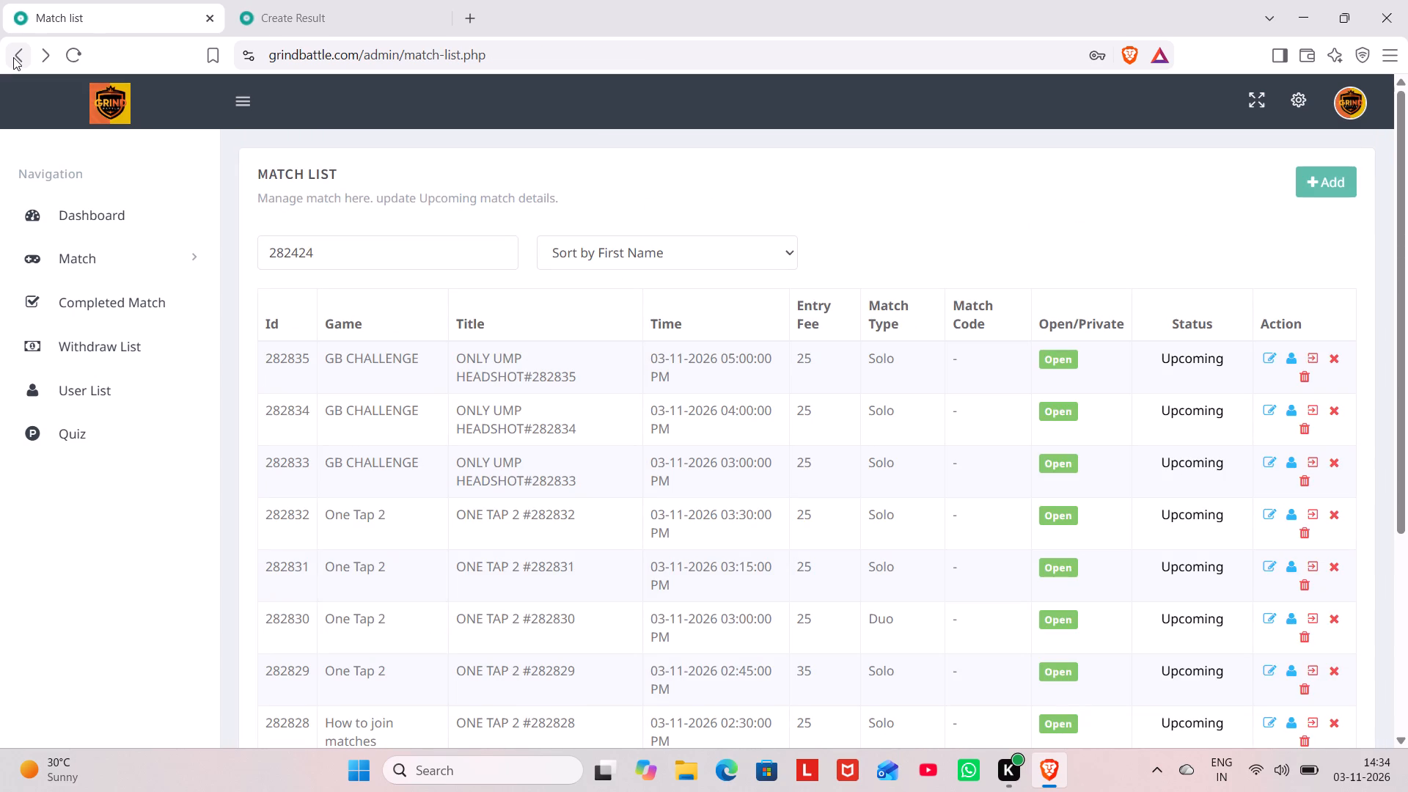
click(346, 246)
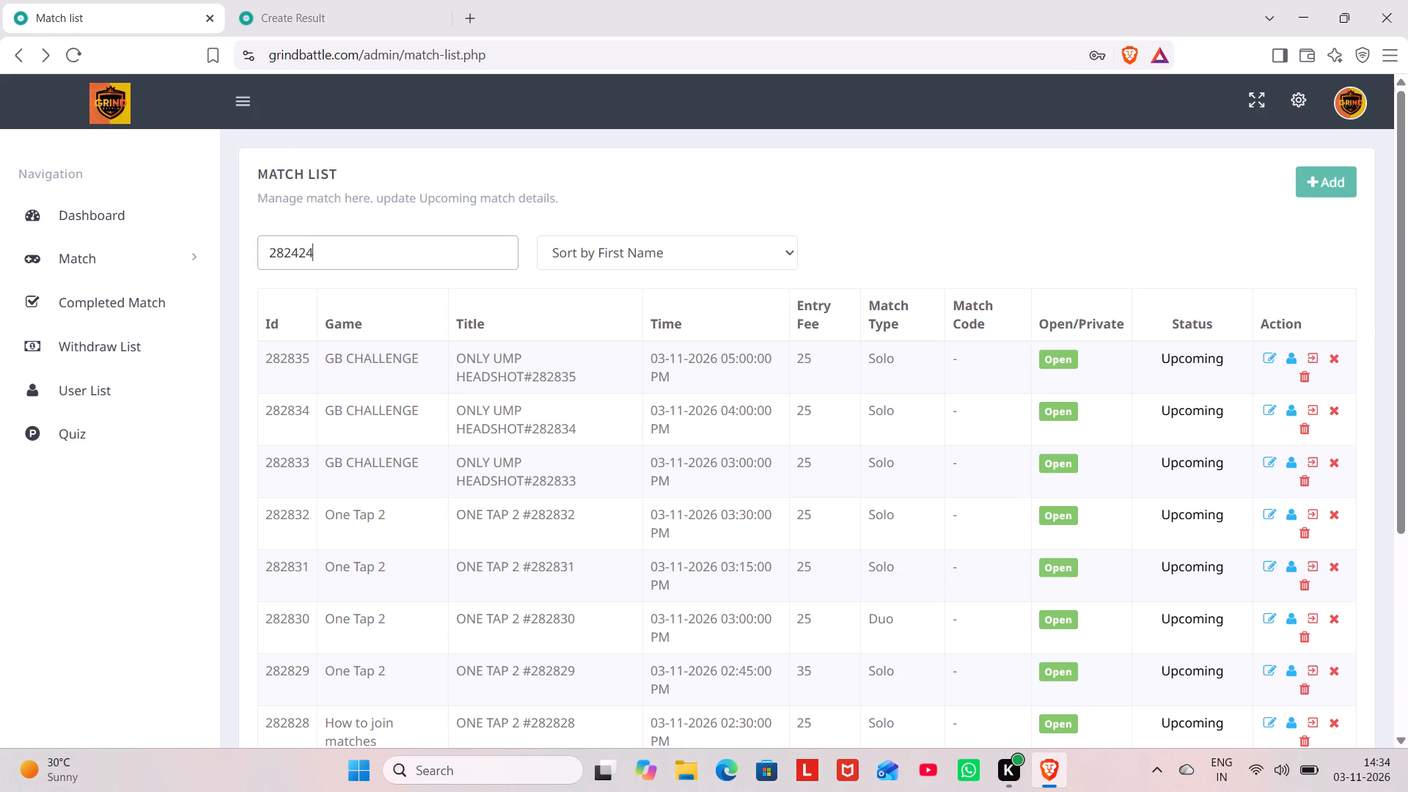
key(BackSpace)
key(BackSpace)
key(BackSpace)
text(225)
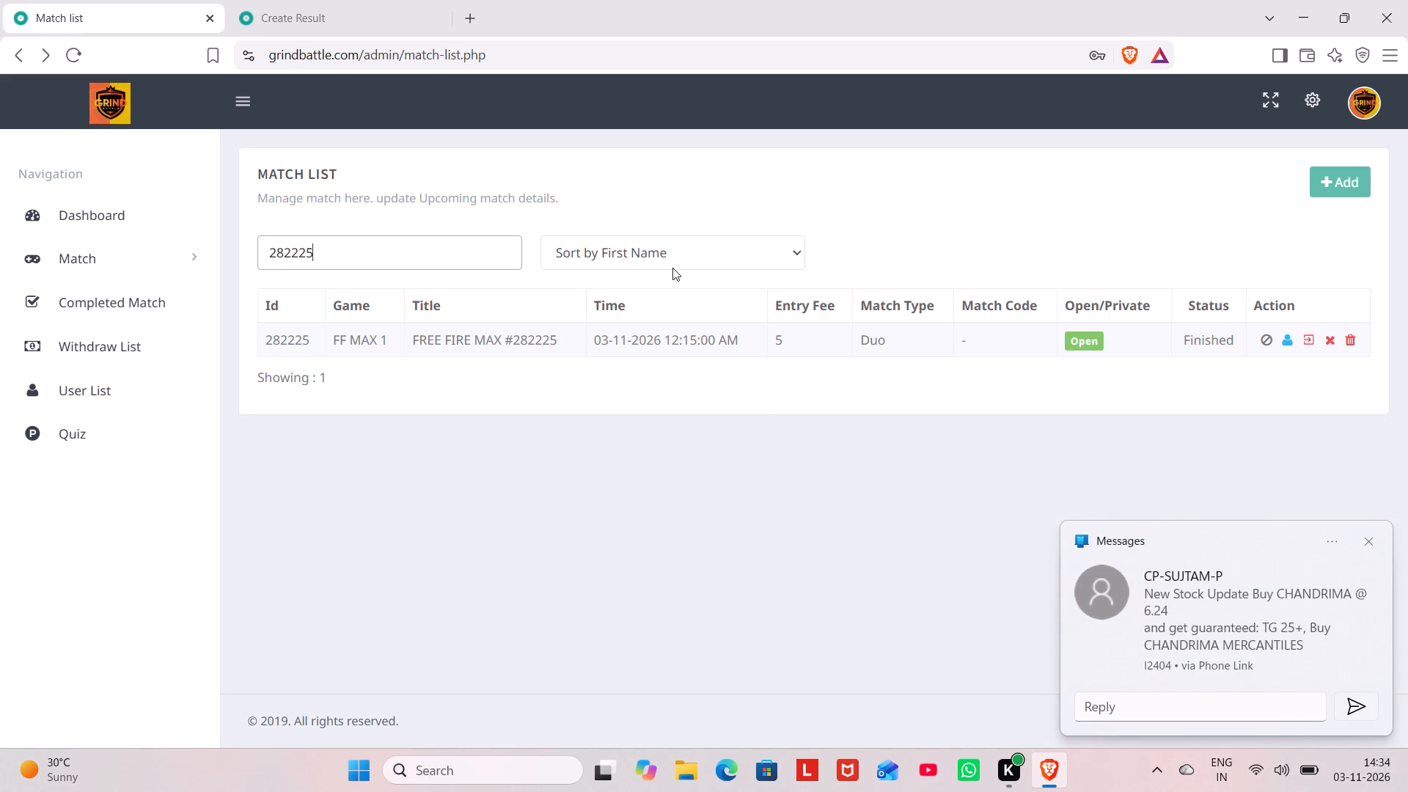
key(BackSpace)
key(BackSpace)
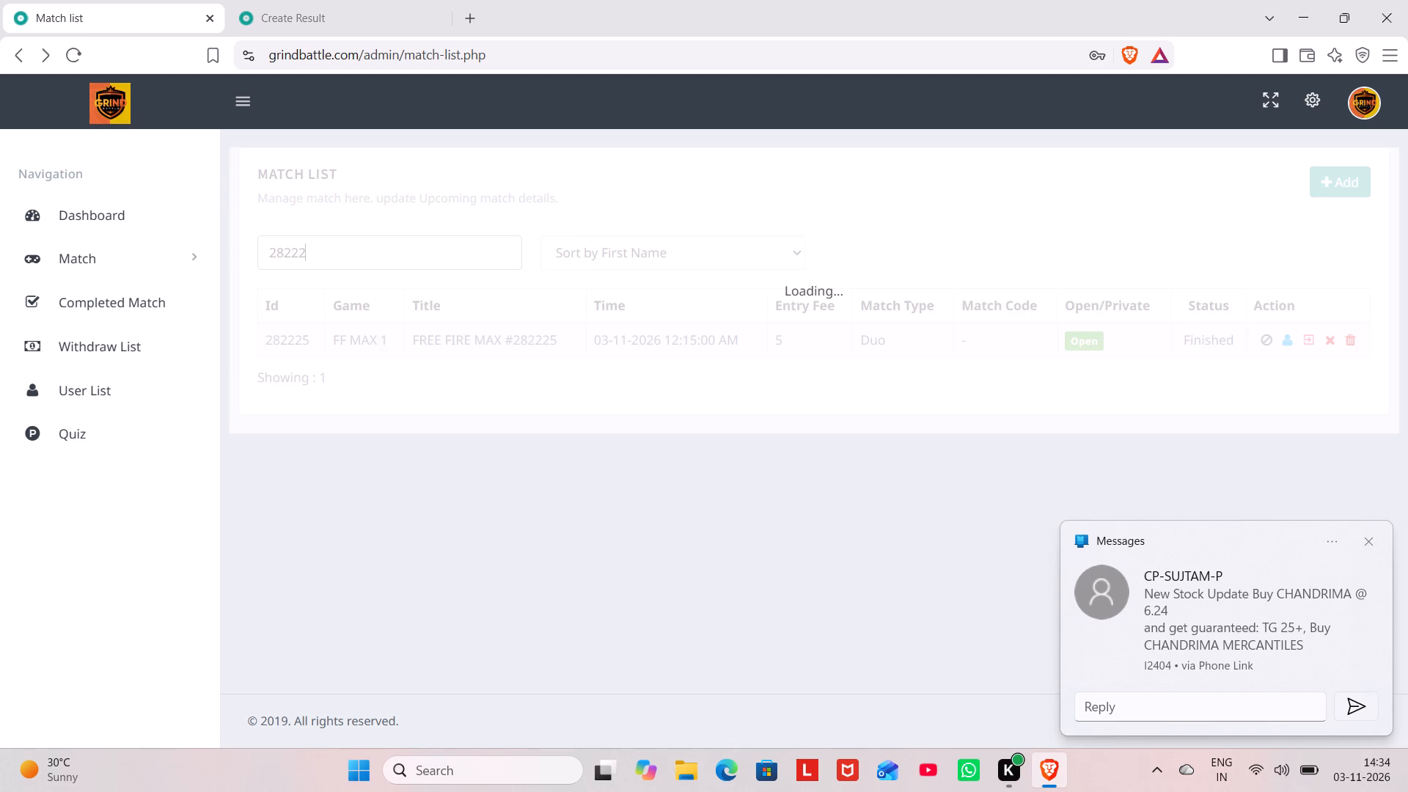
key(BackSpace)
text(522)
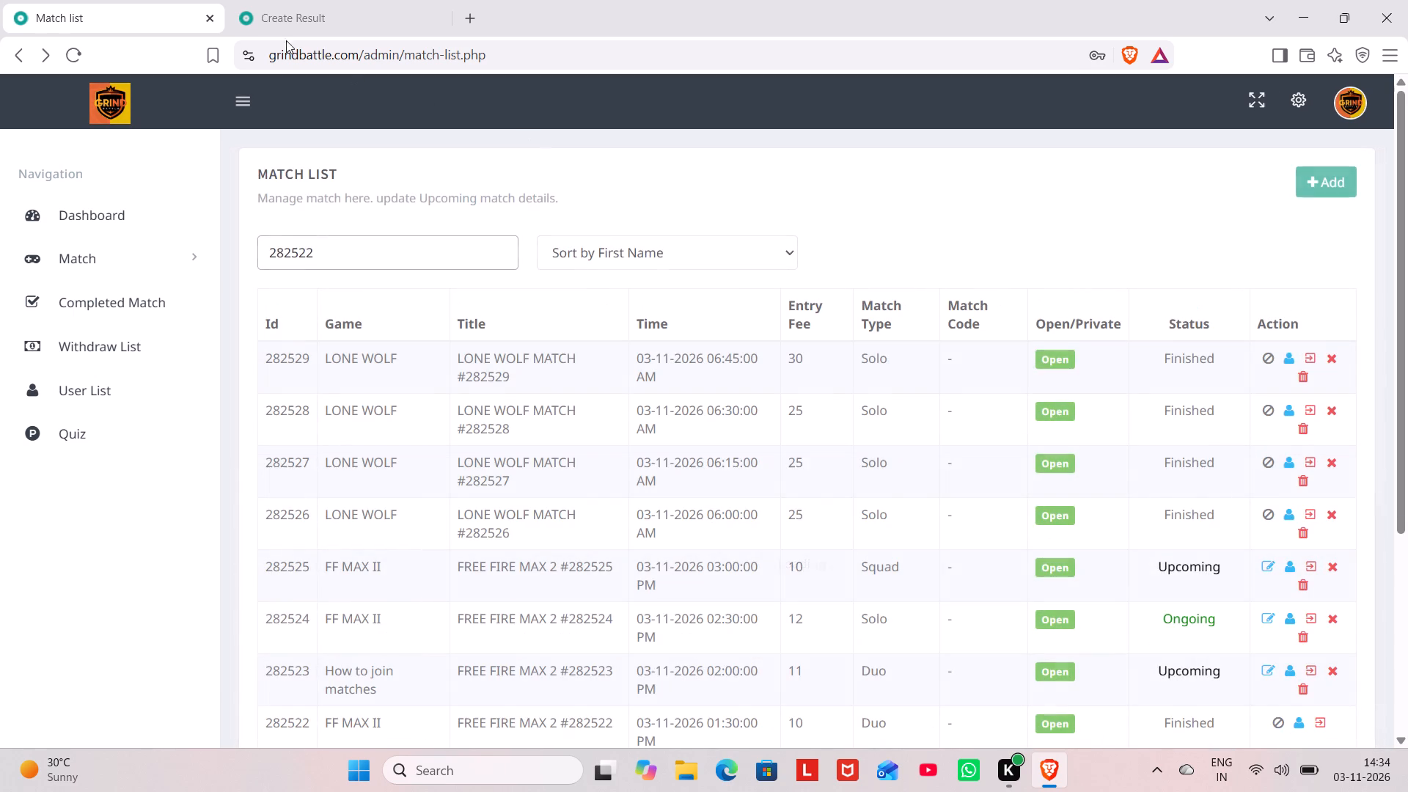
click(287, 4)
click(413, 267)
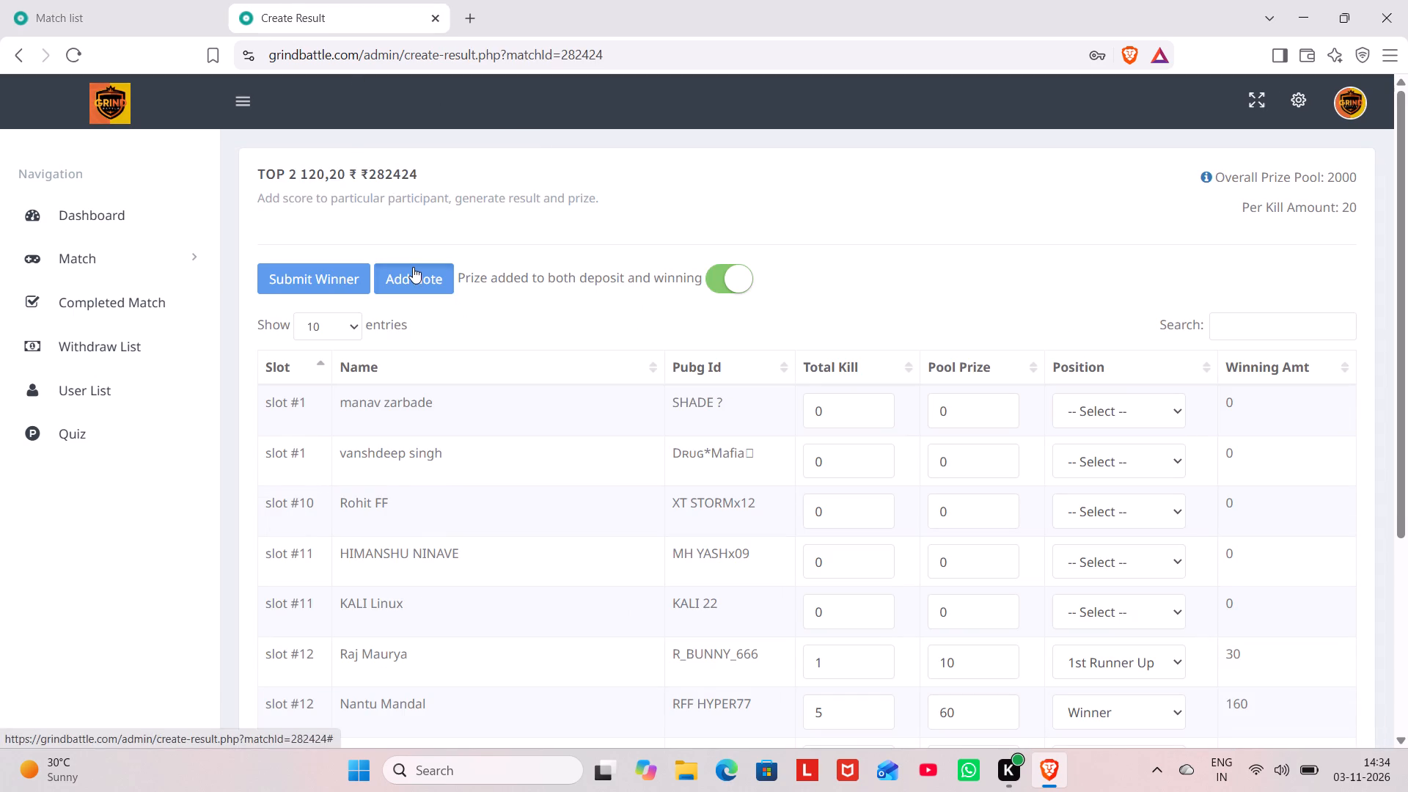
click(557, 270)
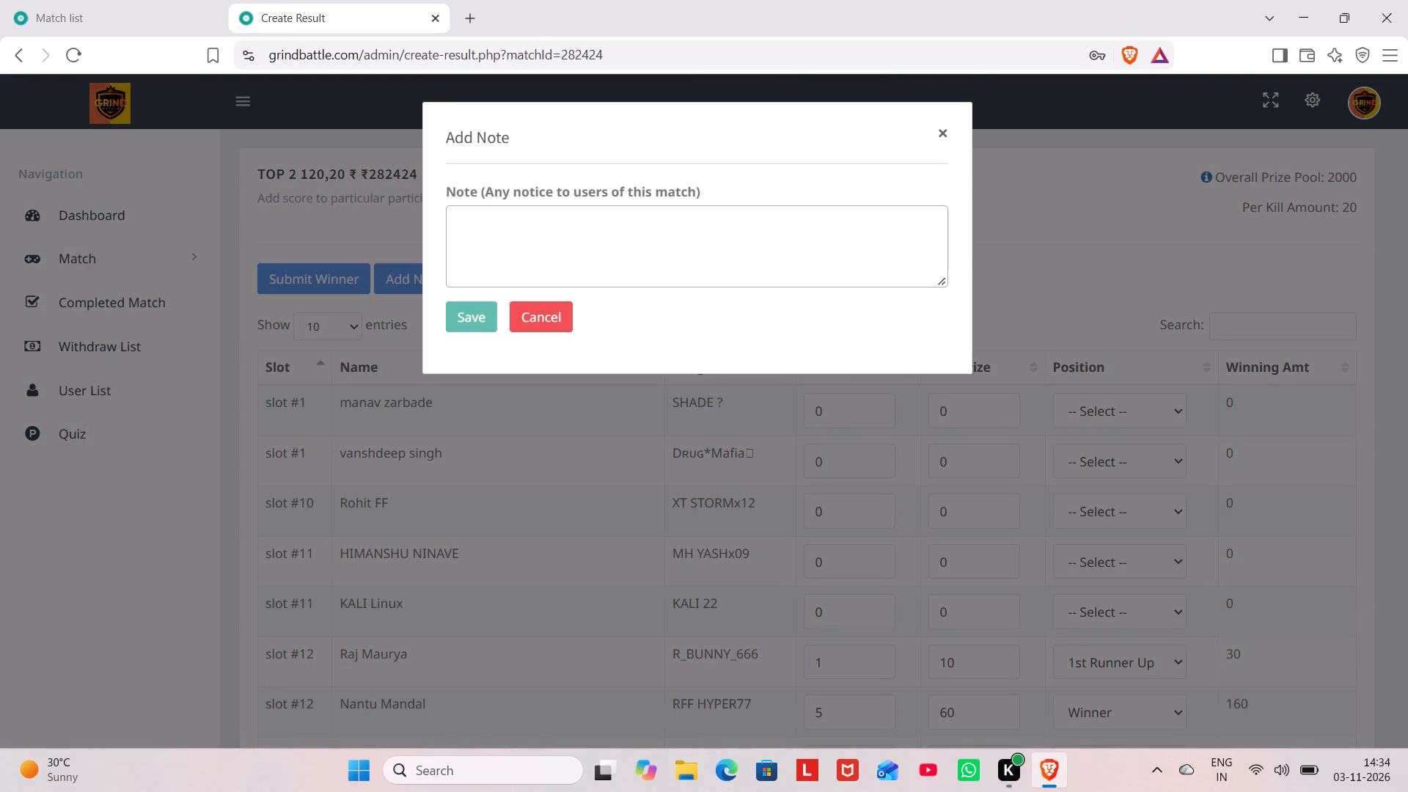
key(ctrl+v)
key(space)
text(send)
key(space)
text(your)
key(space)
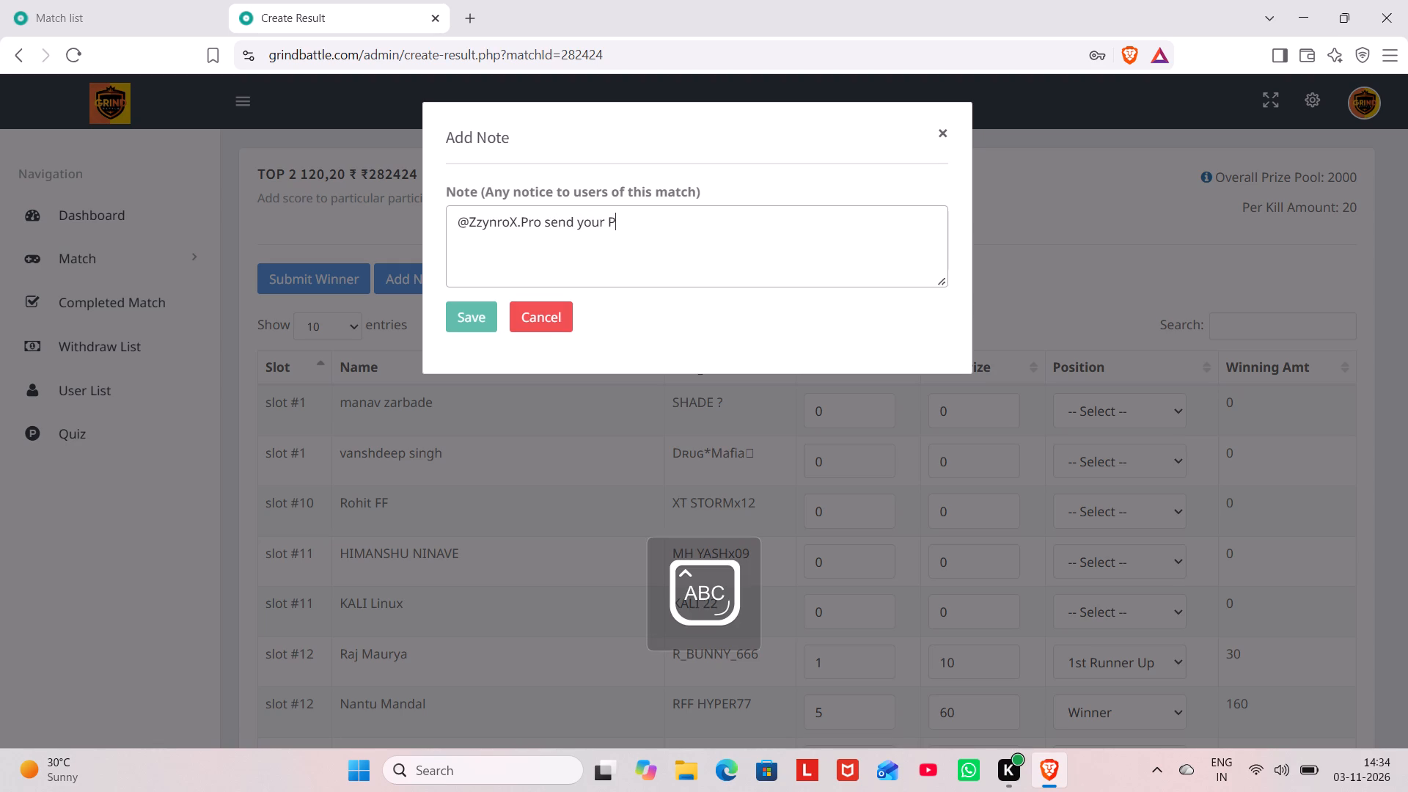
text(to customer suppoee)
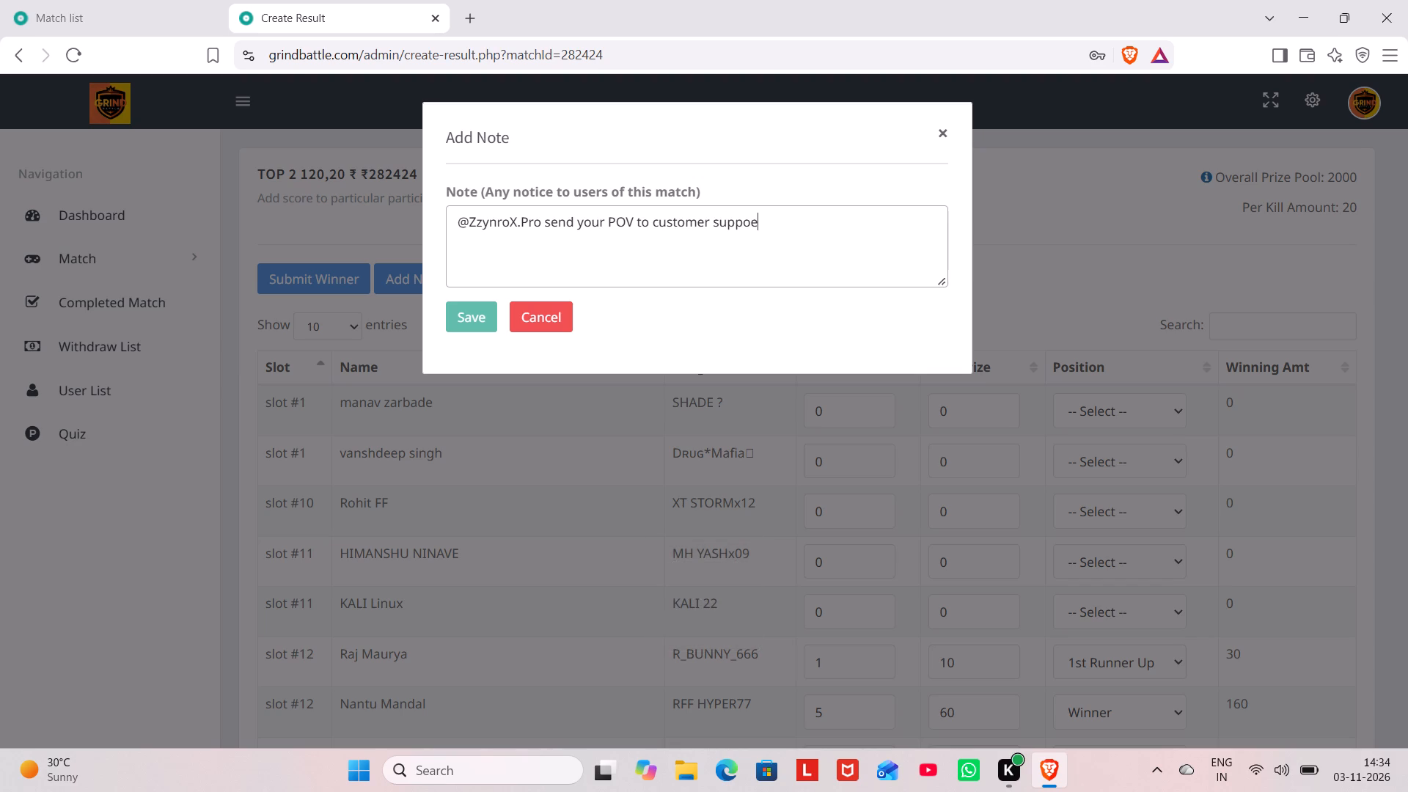
key(BackSpace)
text(rt)
key(BackSpace)
key(BackSpace)
key(BackSpace)
text(rt)
key(period)
click(468, 316)
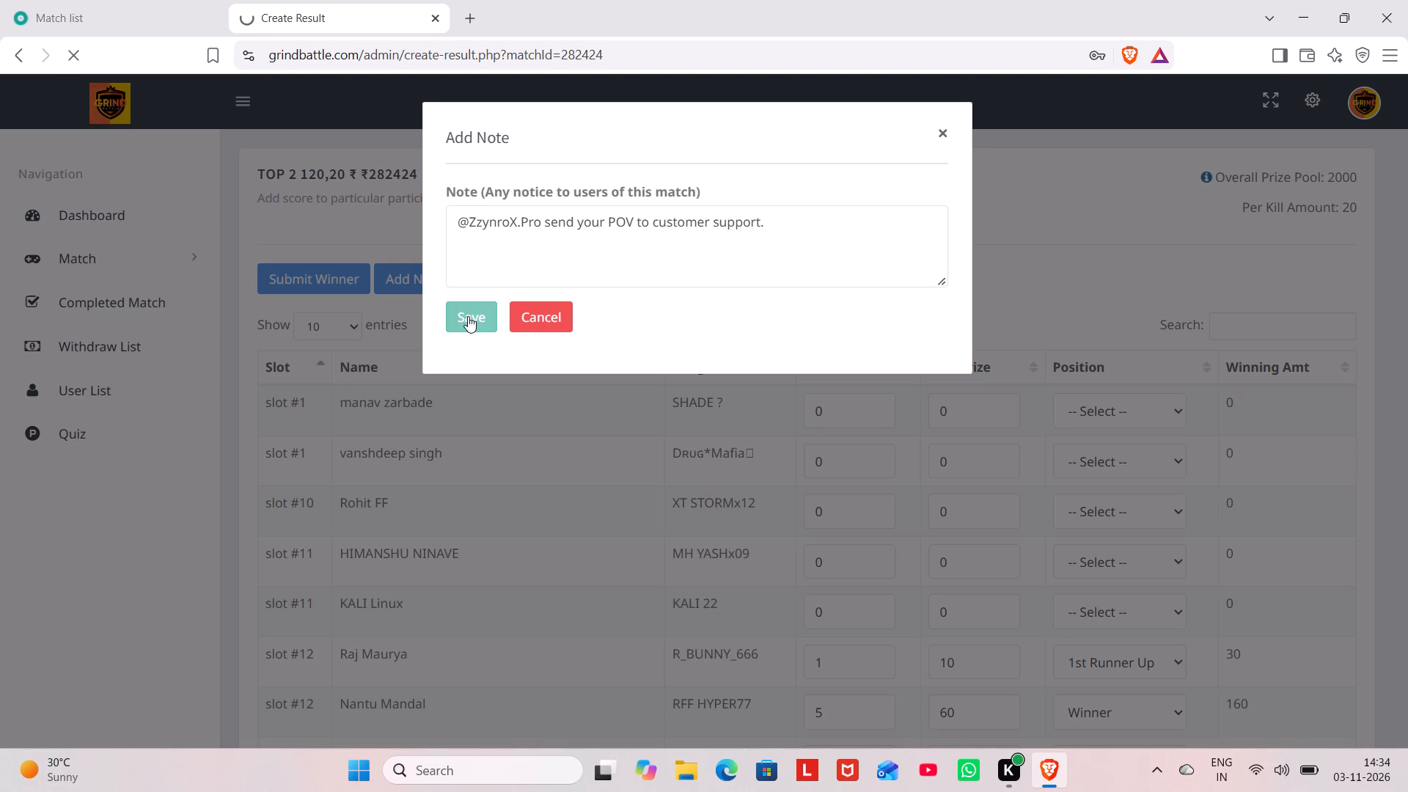
Open the details of match 282522 from the match list.
click(86, 0)
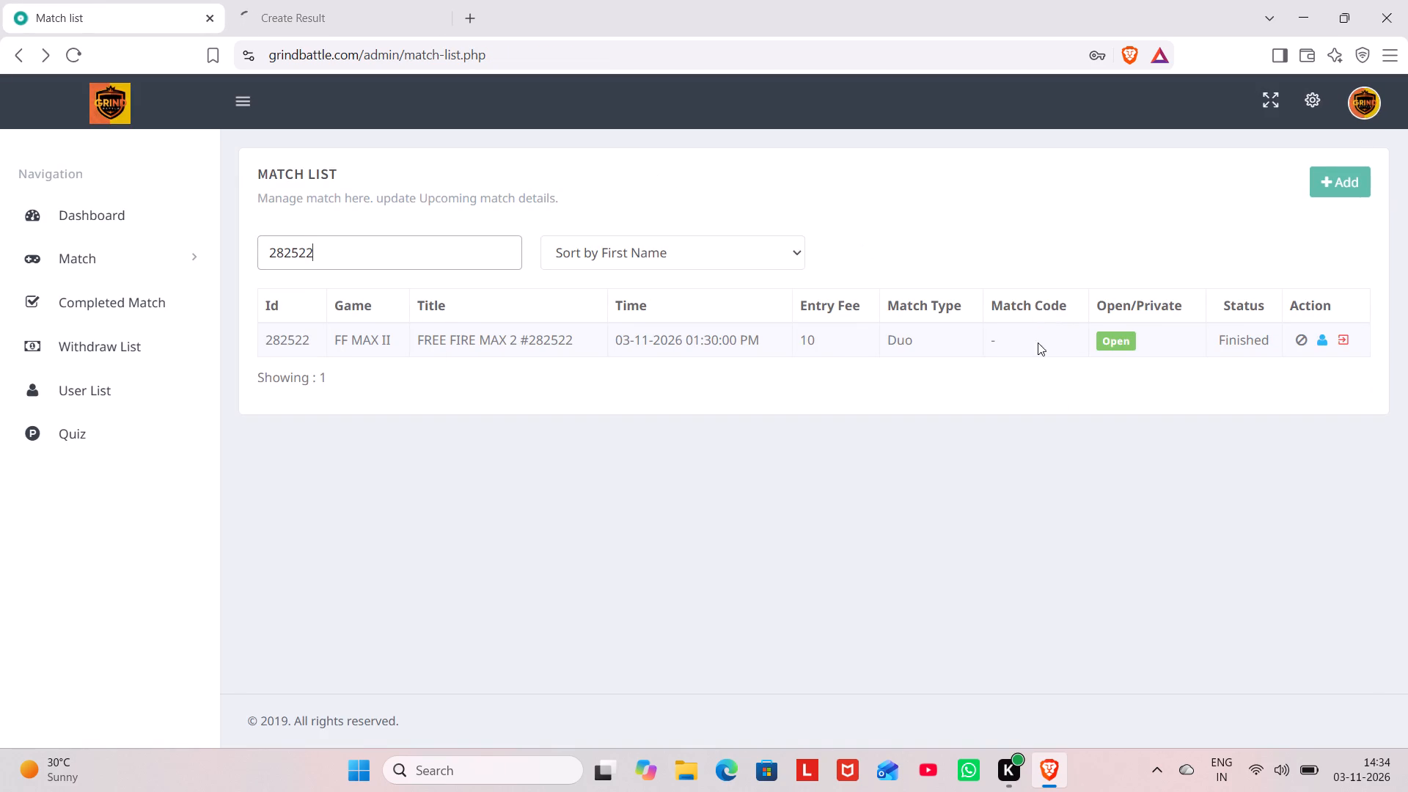
click(1346, 340)
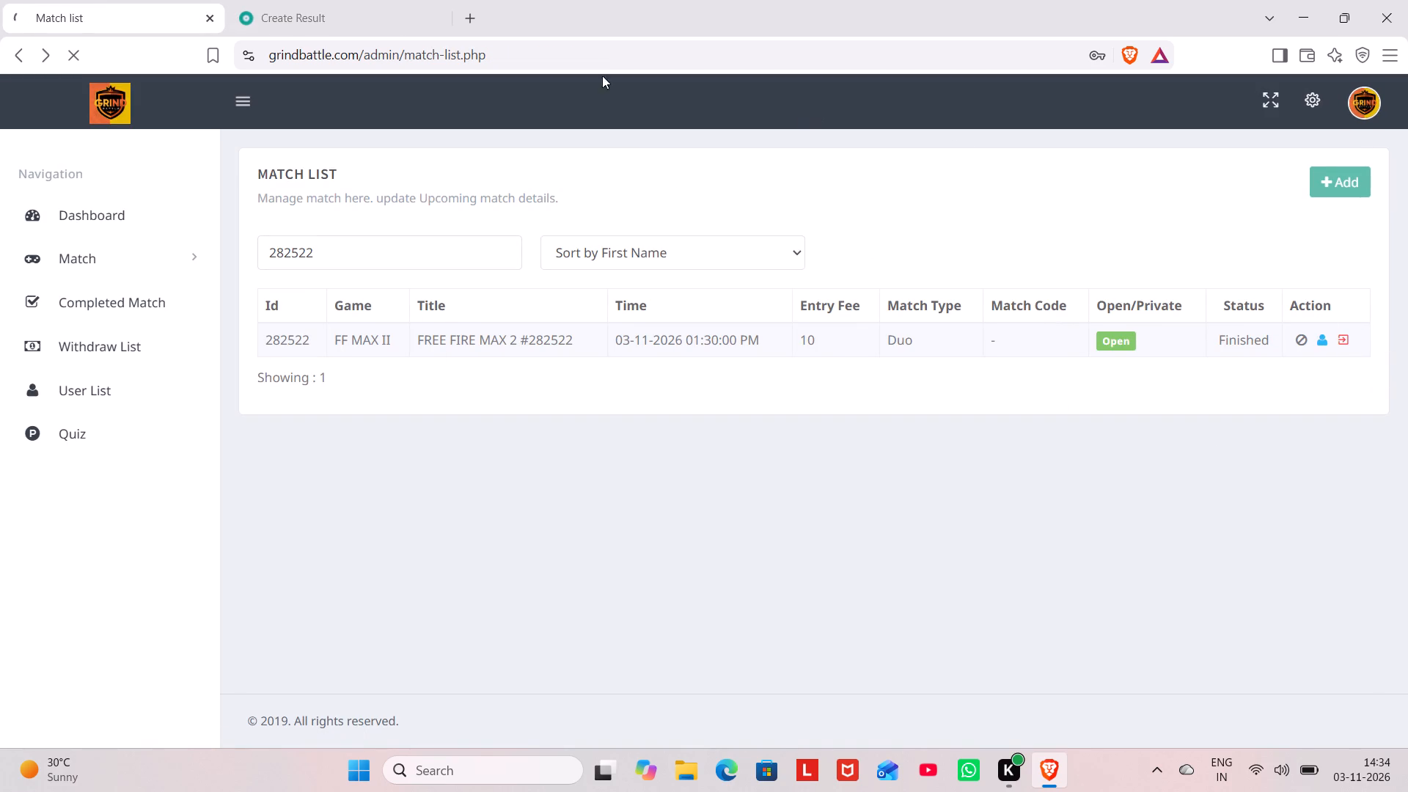
Switch to the result tab, search the completed match list for 282522 and open that match's result entry page.
click(373, 4)
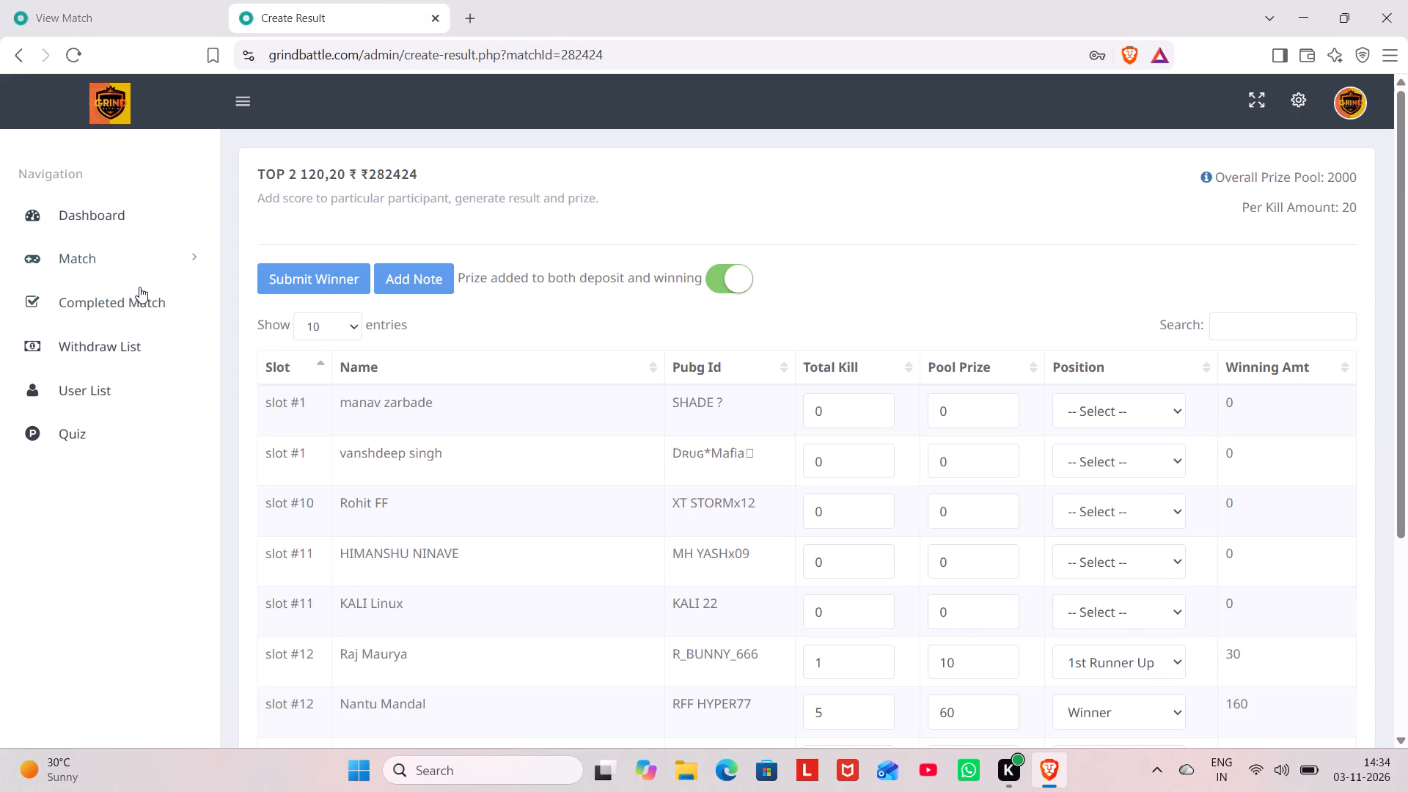
click(140, 304)
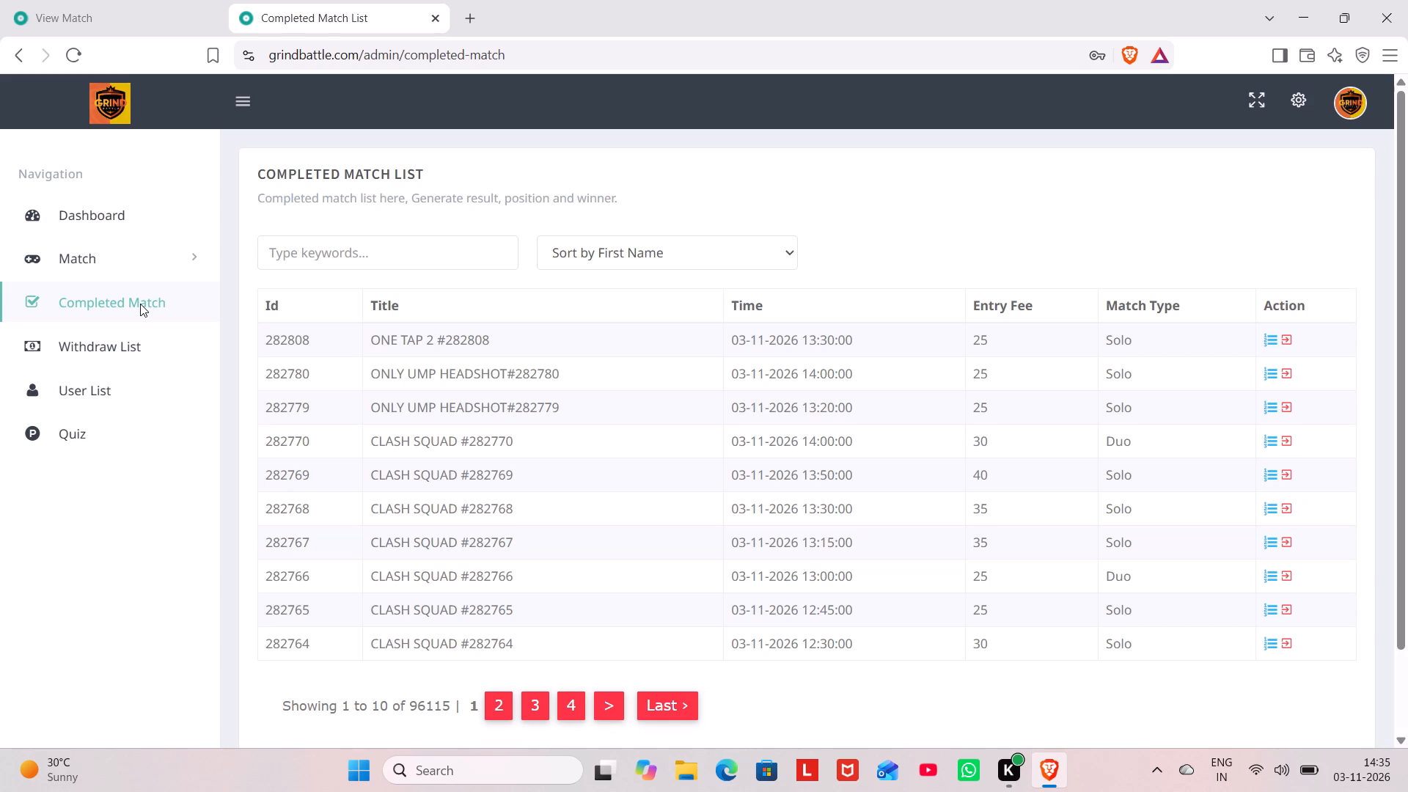
click(140, 304)
click(380, 260)
text(25)
key(BackSpace)
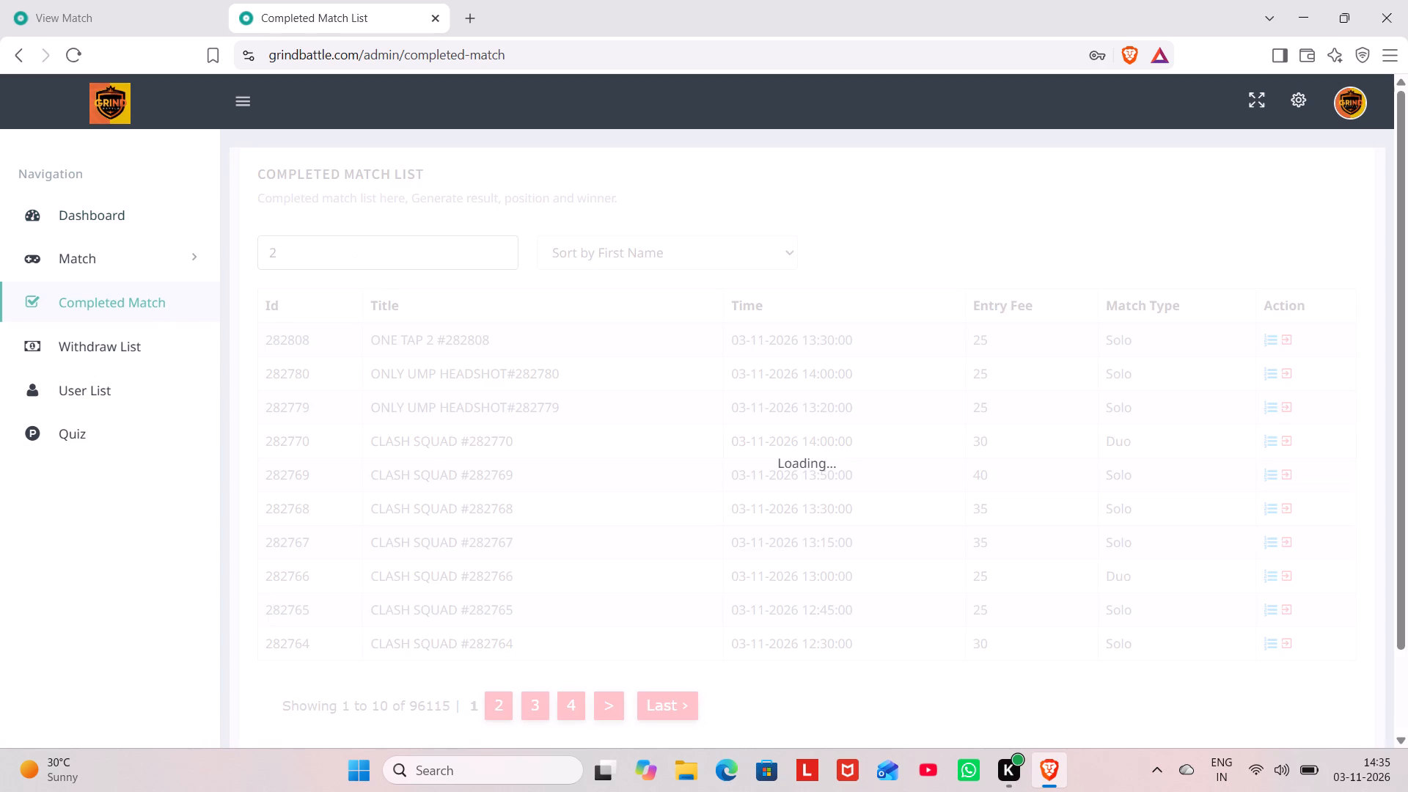
text(82522)
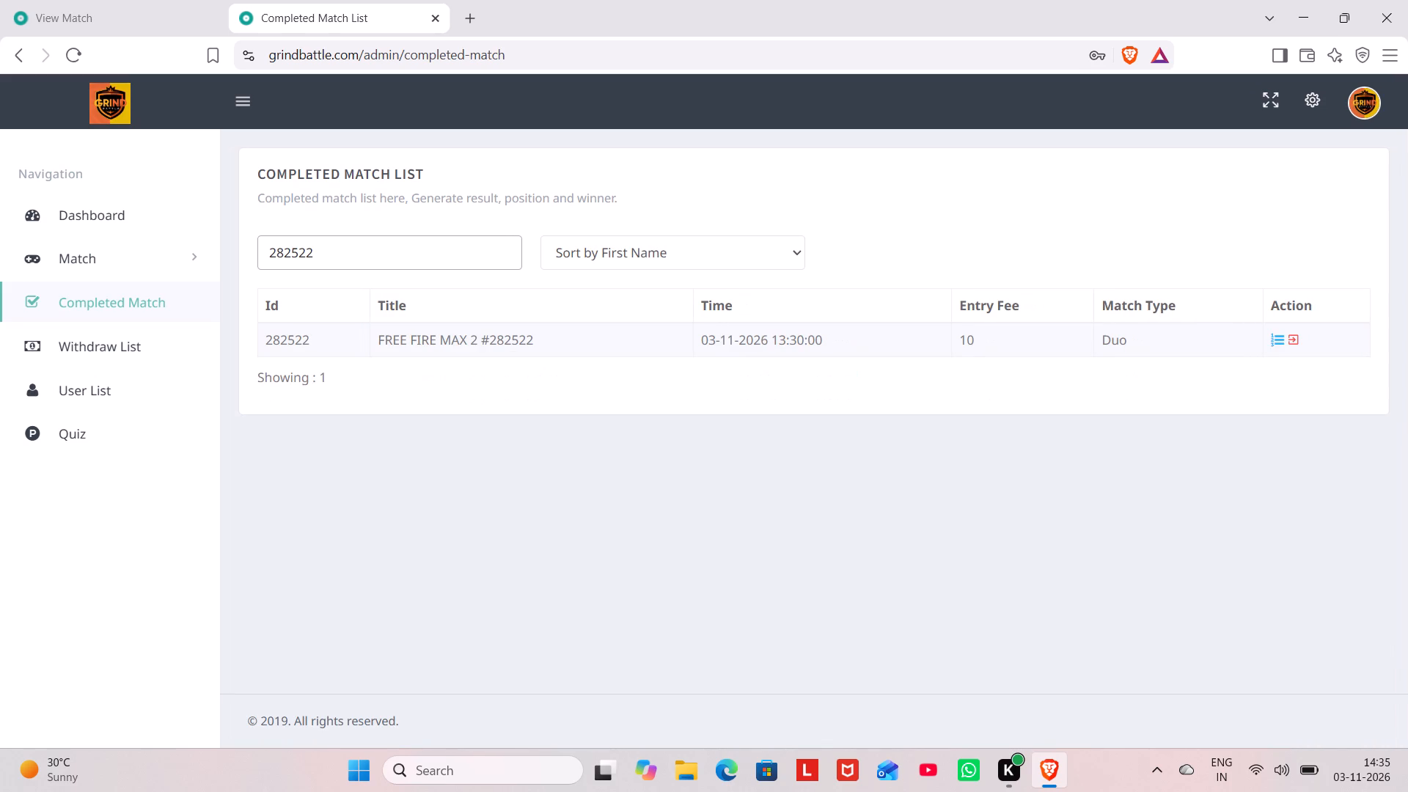
click(1274, 336)
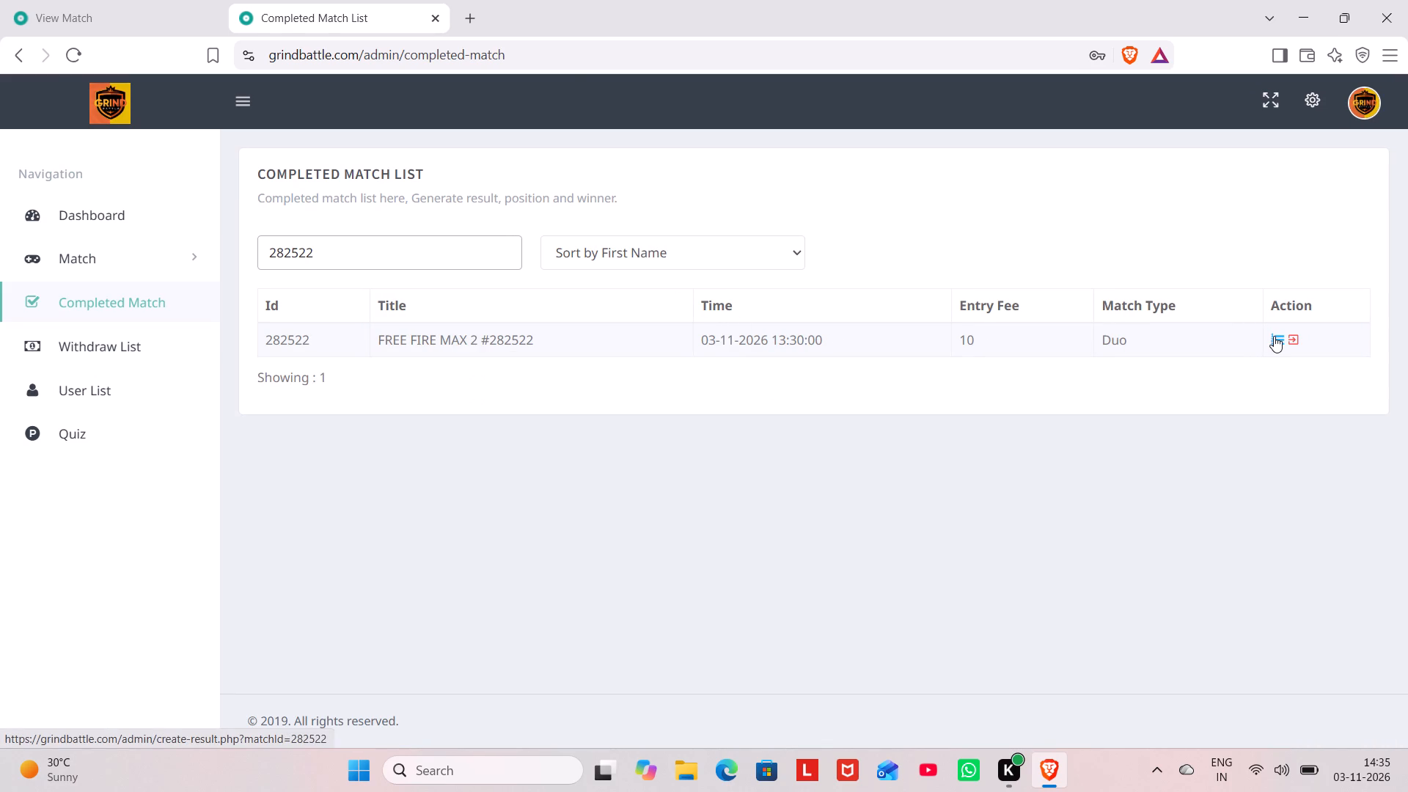
drag(114, 0, 692, 353)
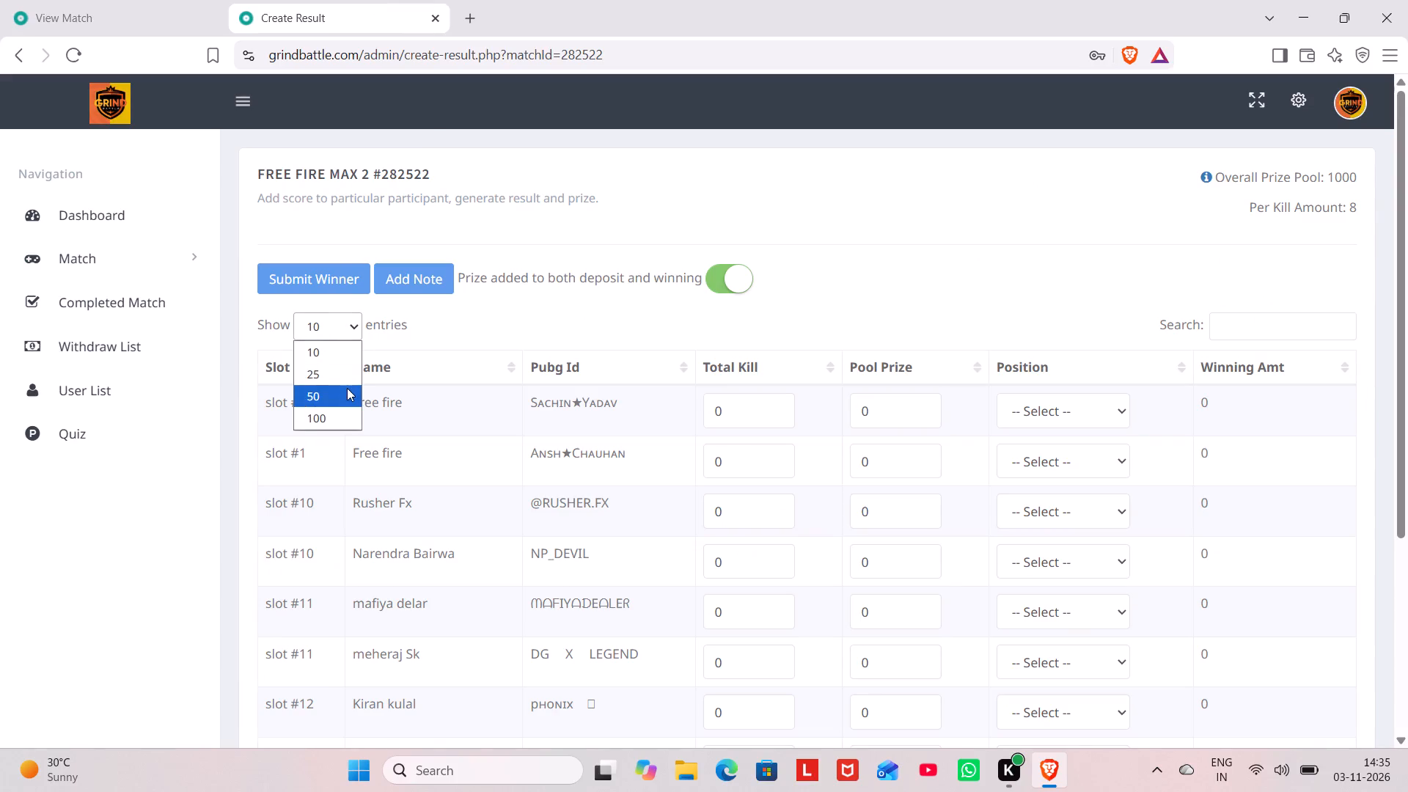
click(347, 388)
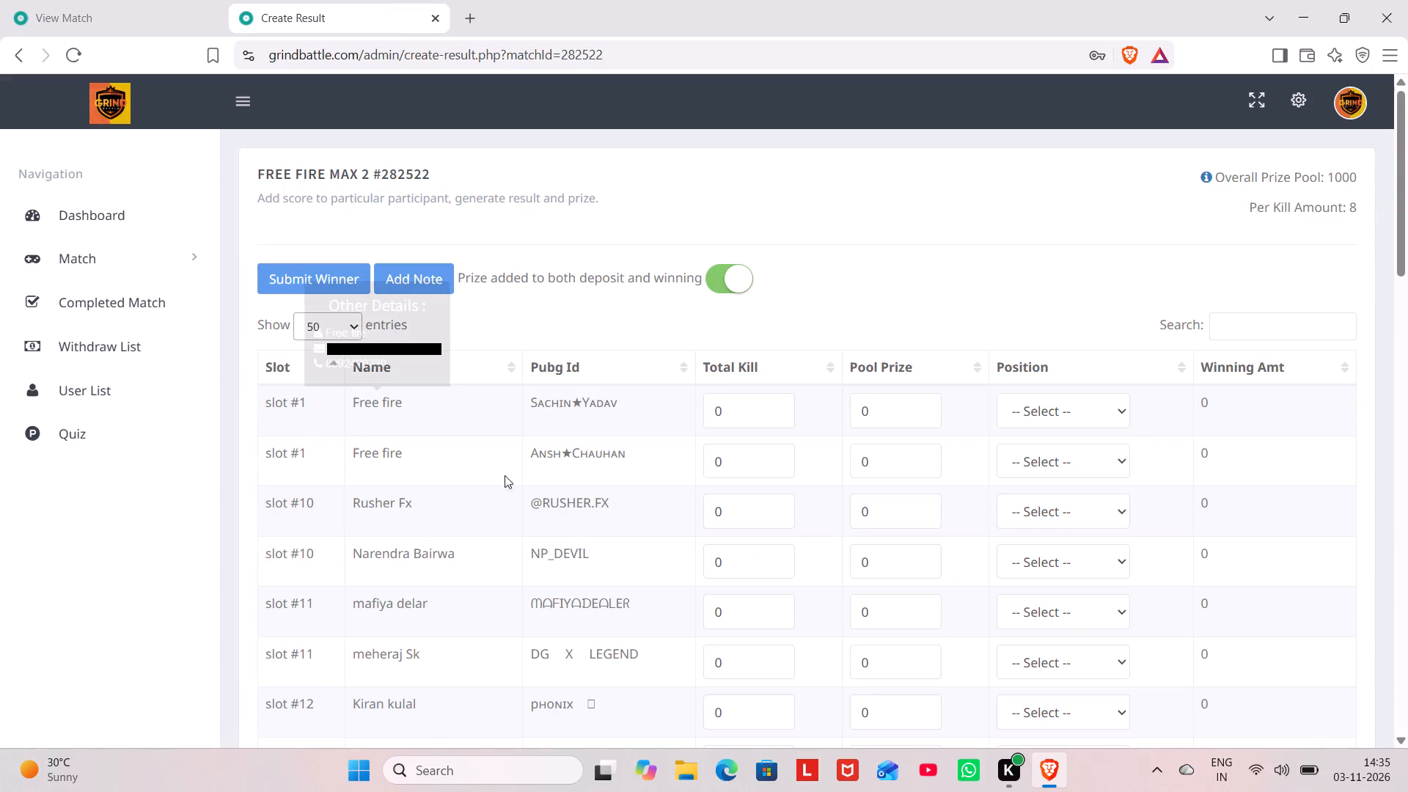
click(749, 504)
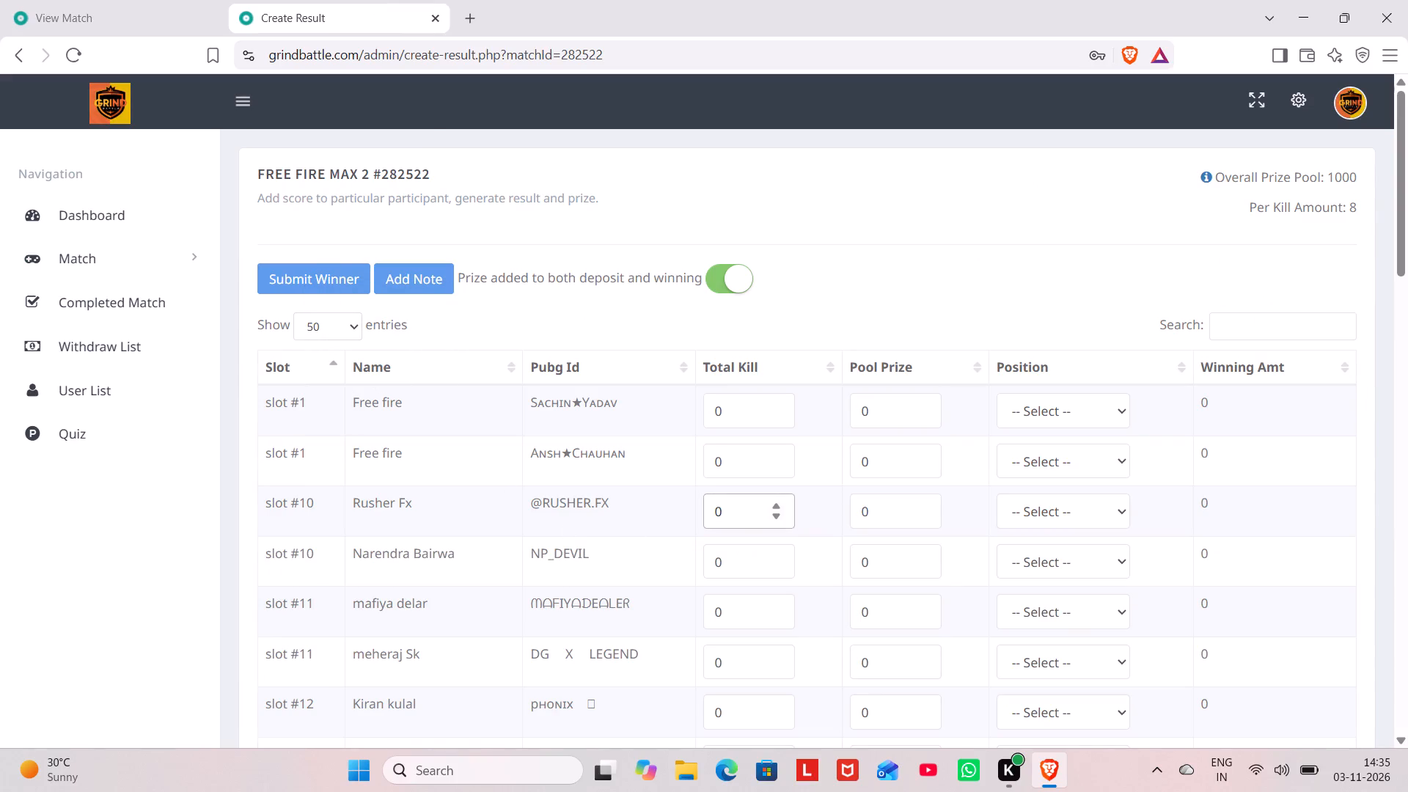
key(5)
key(Tab)
click(1005, 260)
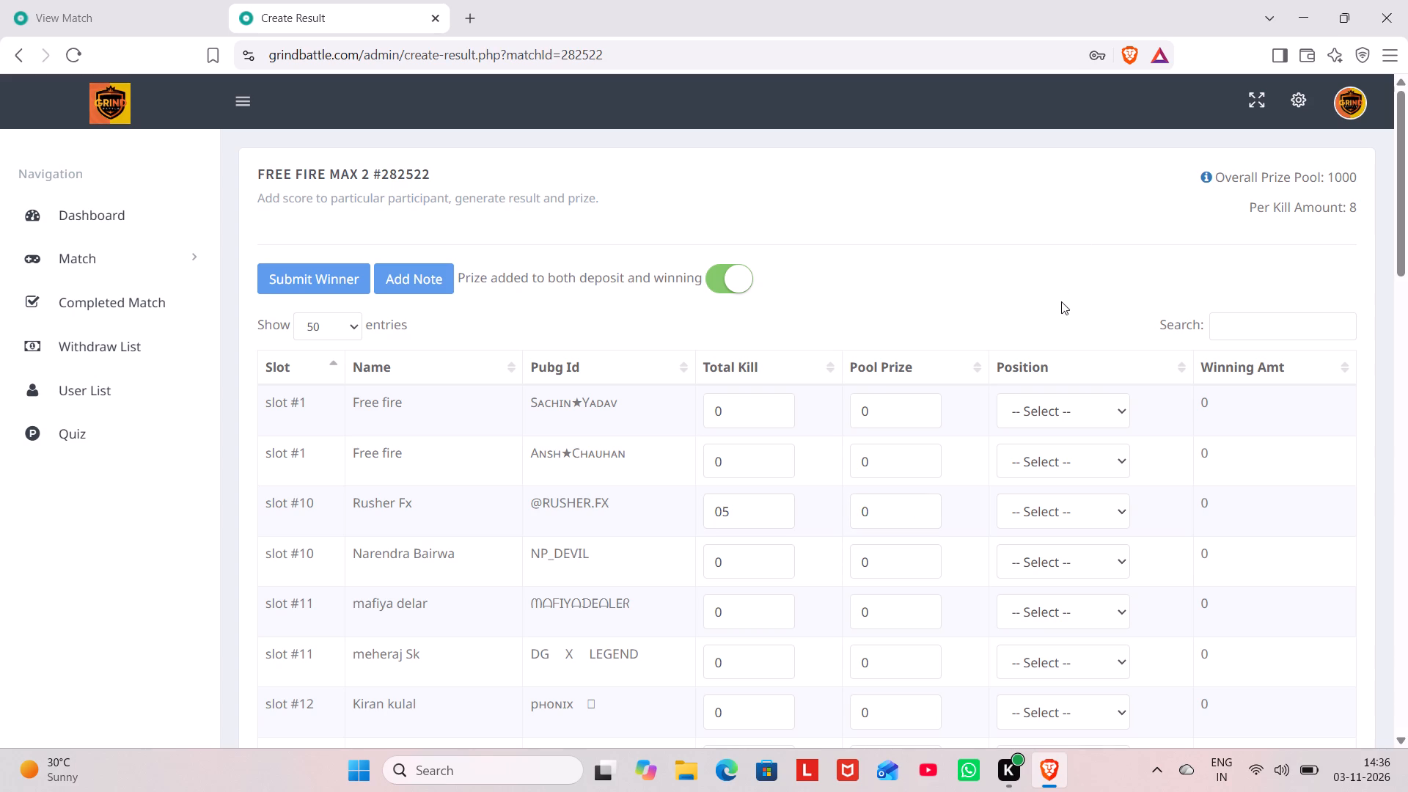
click(1233, 326)
click(746, 663)
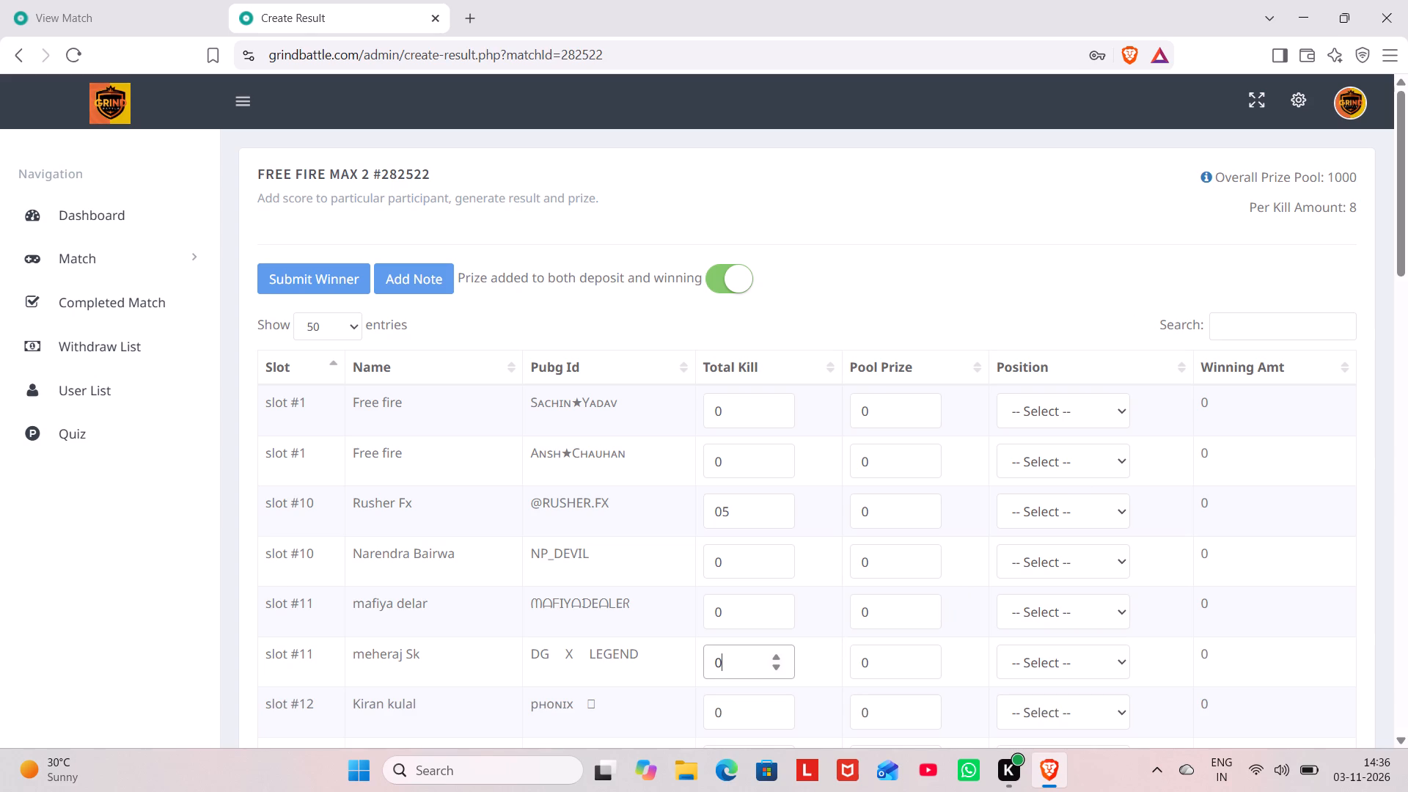
key(3)
key(Tab)
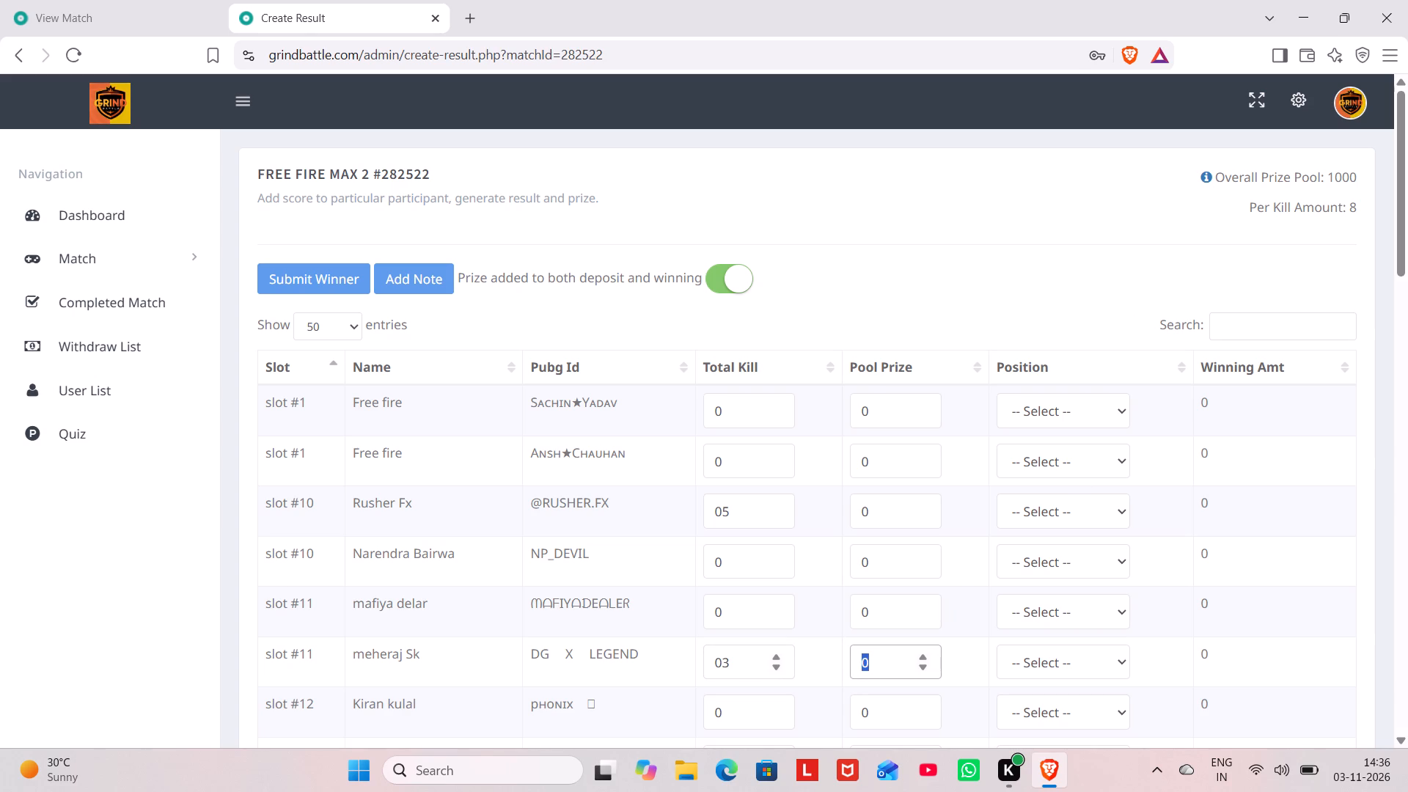
text(30)
key(Tab)
key(Down)
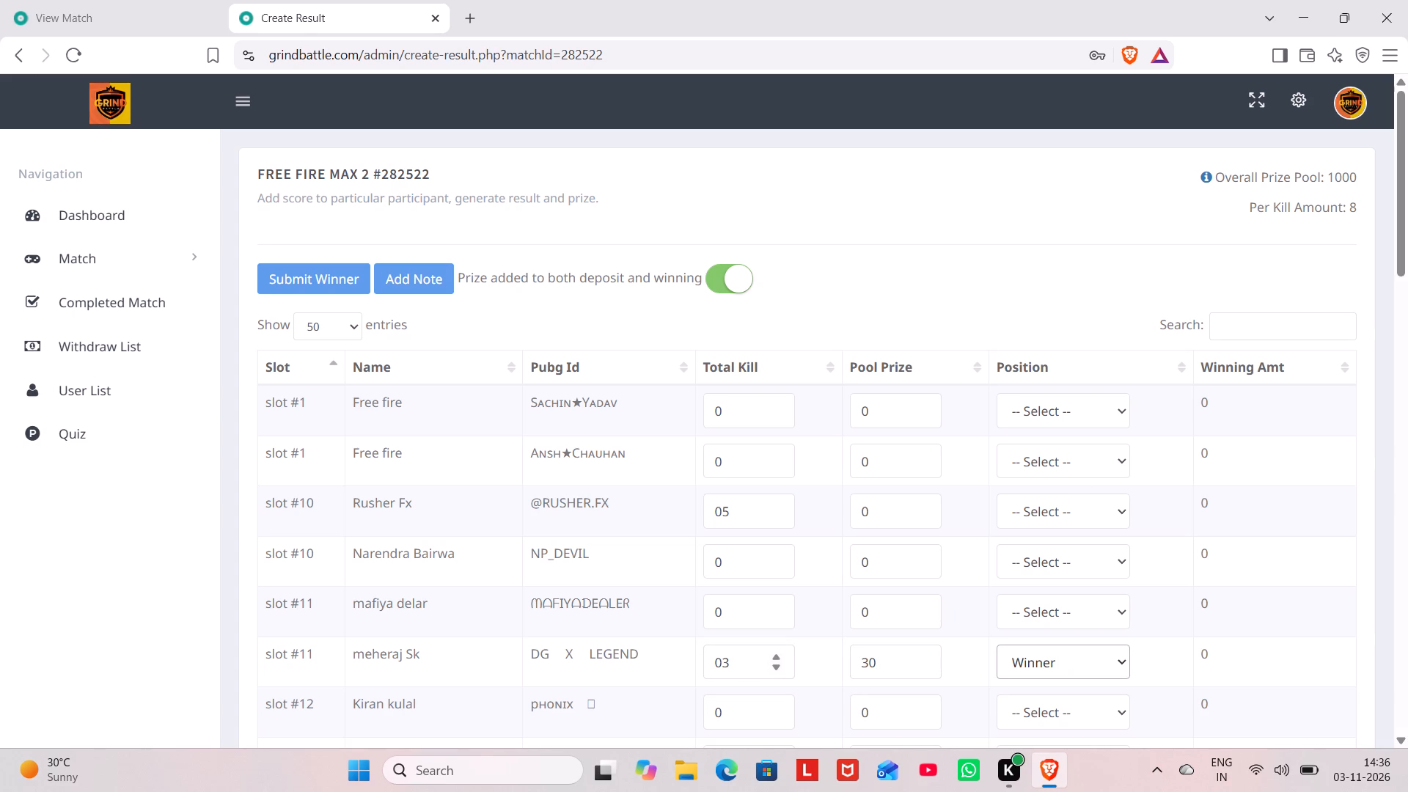
key(Tab)
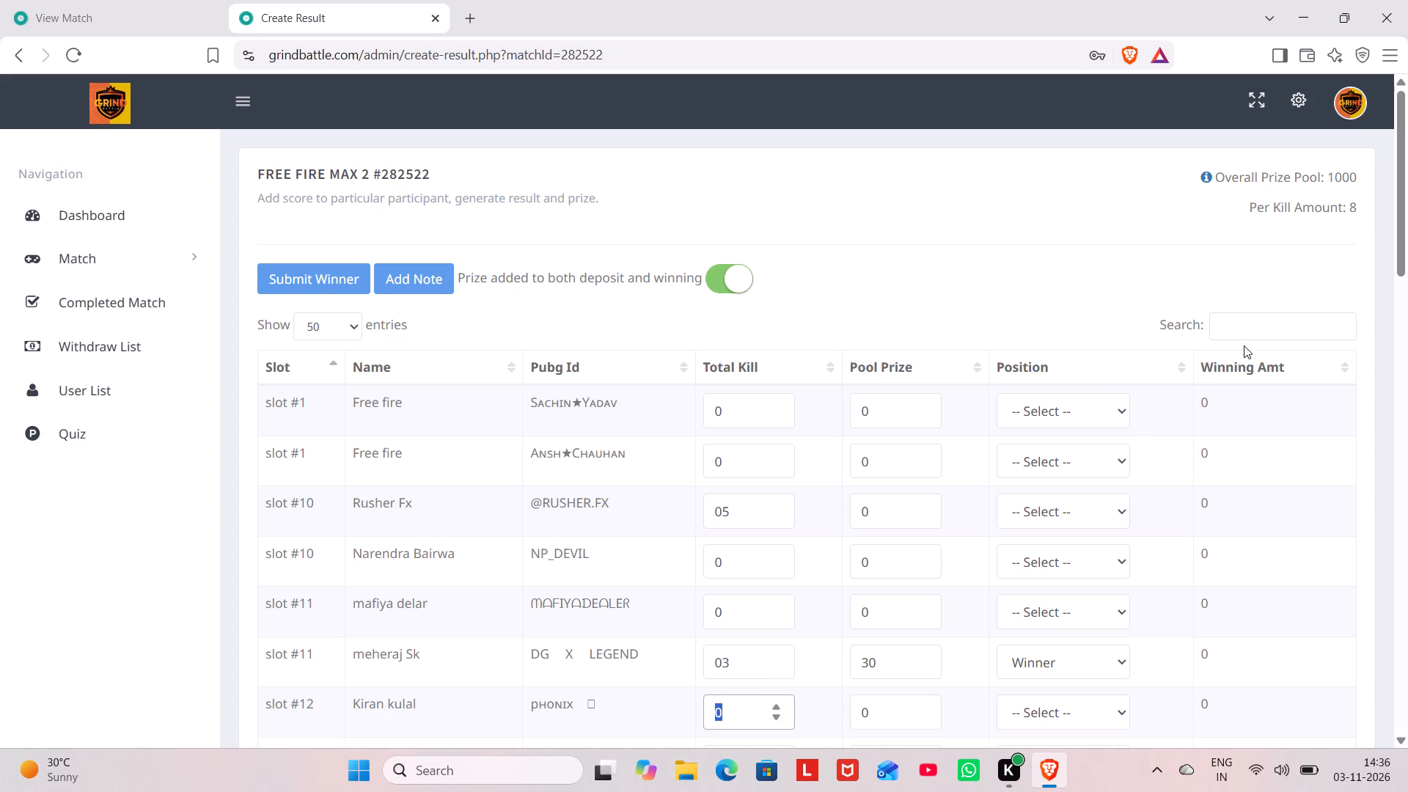
Filter the participants by "no" and give the slot #3 player 2 kills, a pool prize of 30 and the position Winner.
double_click(1264, 328)
text(no)
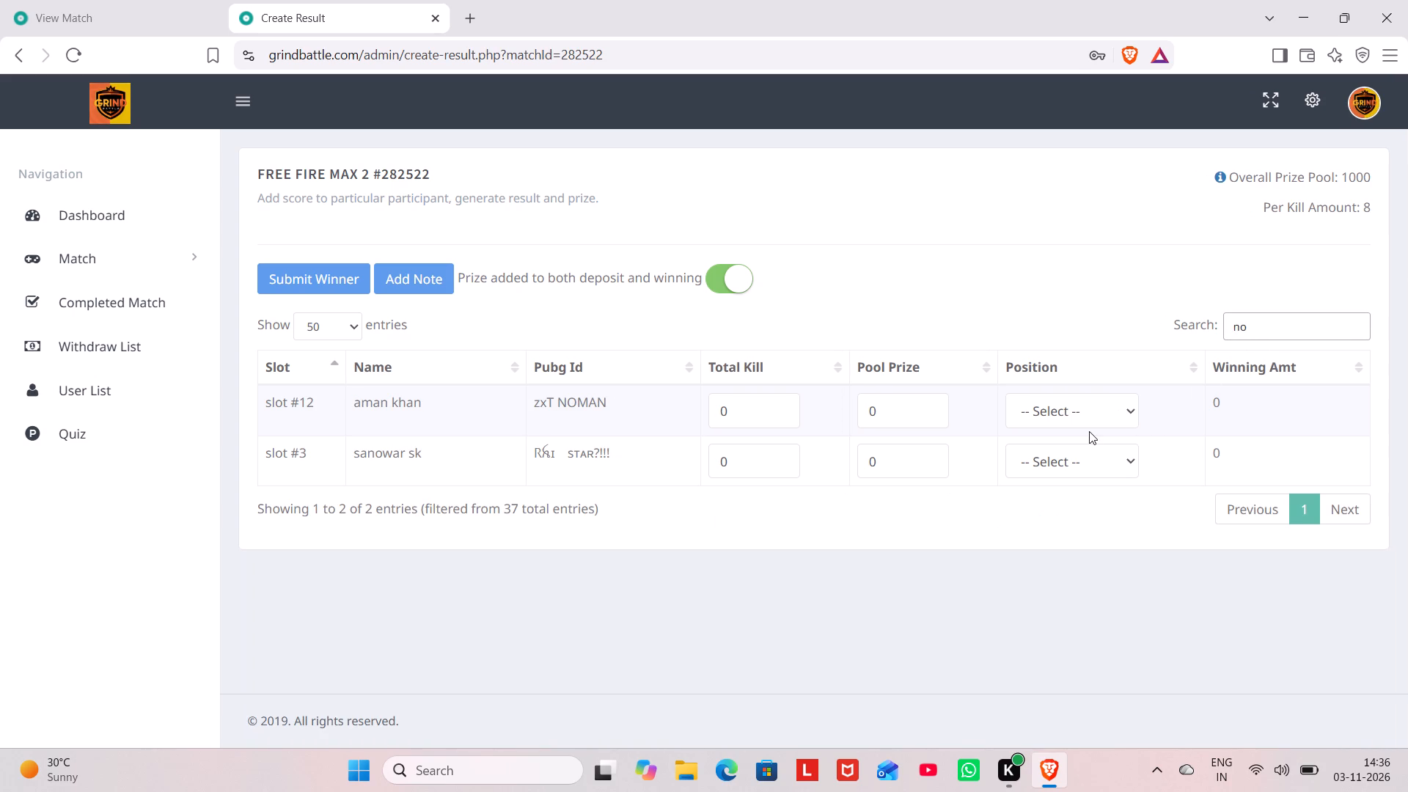
click(756, 466)
key(2)
key(Tab)
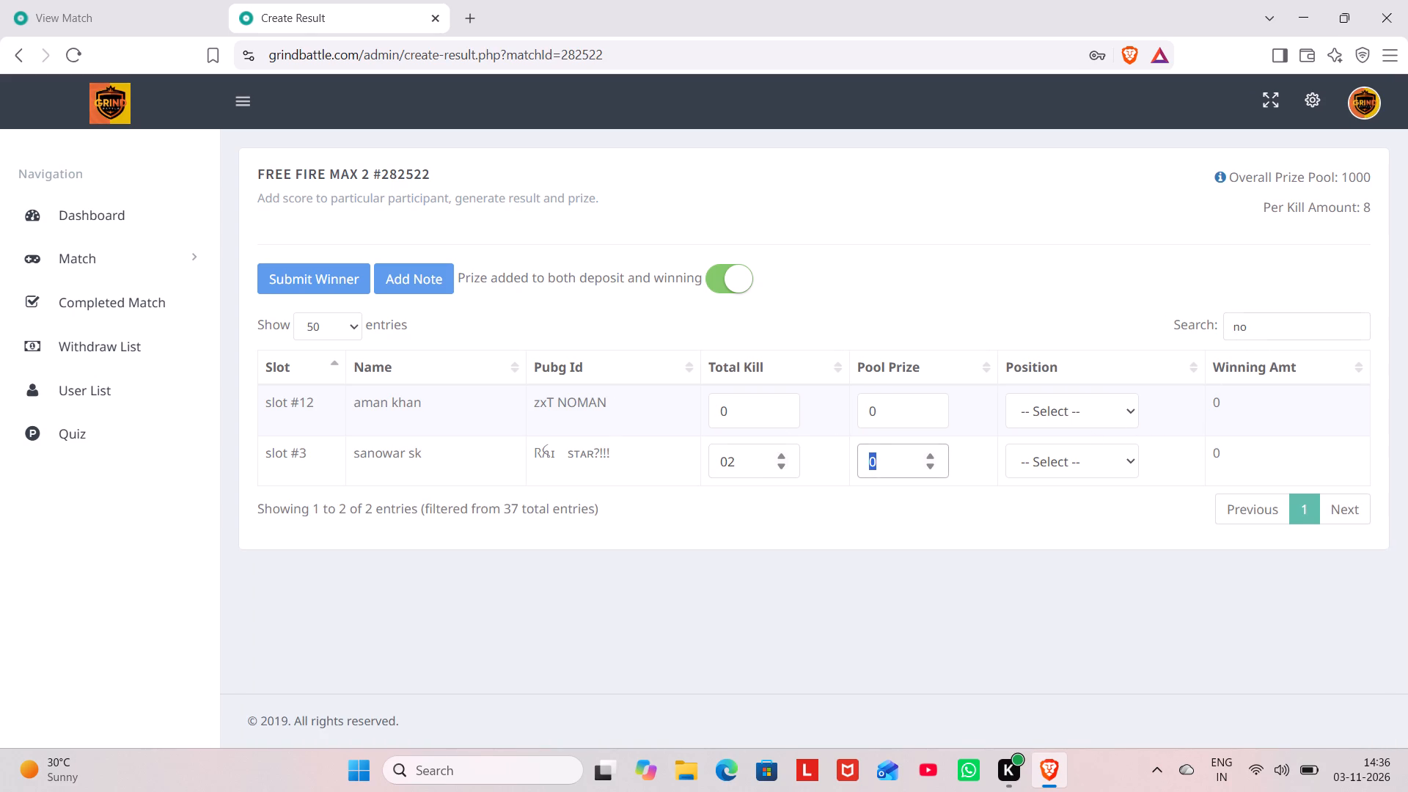
text(30)
key(Tab)
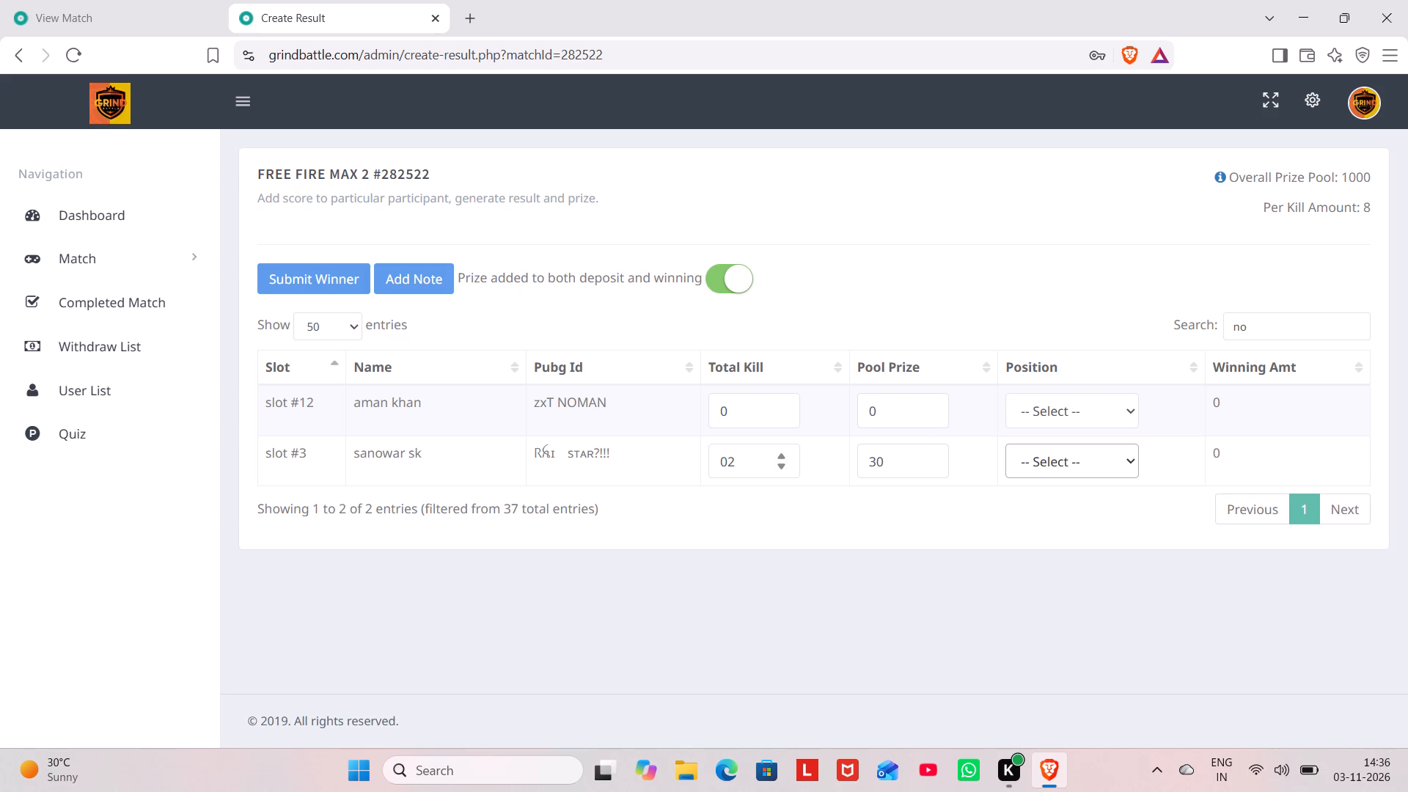
key(Down)
key(Tab)
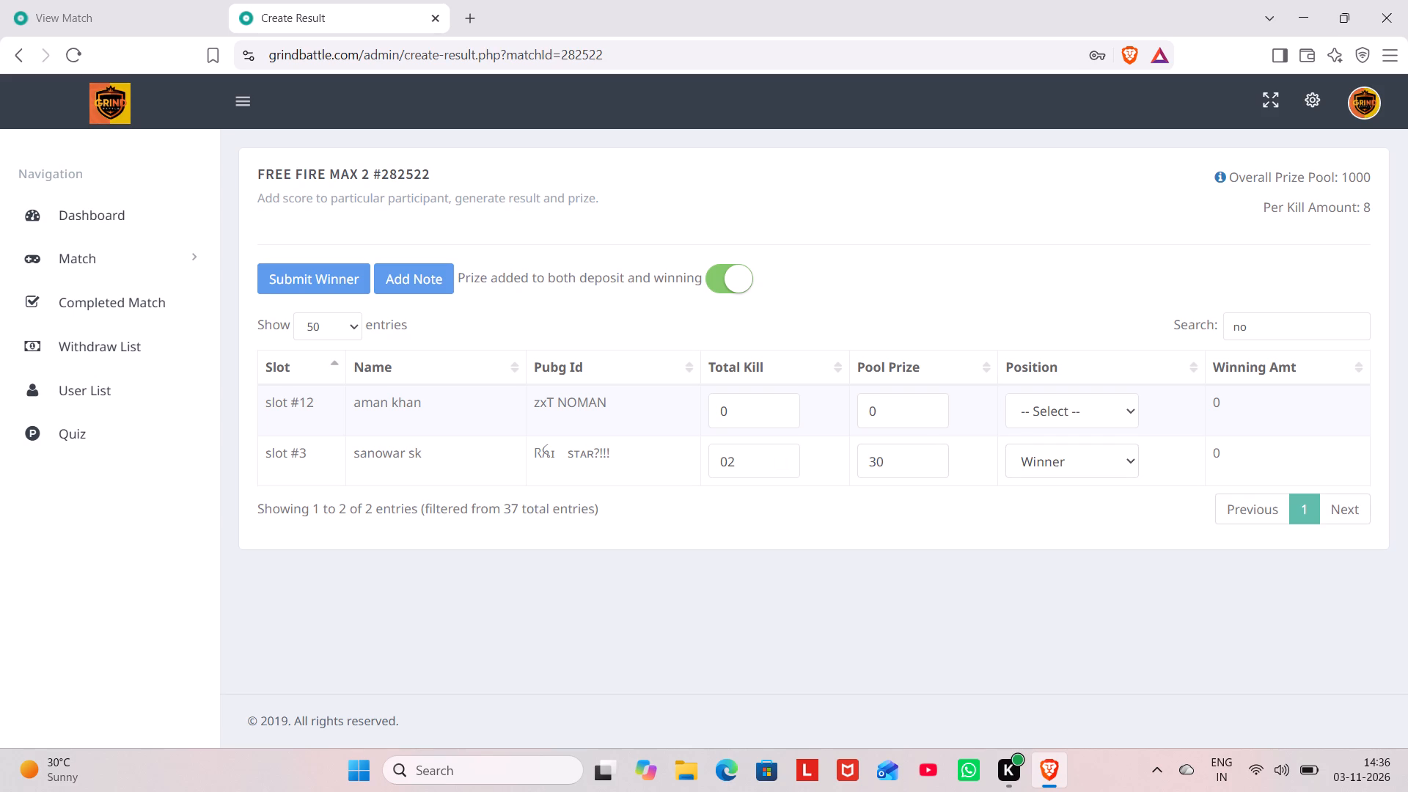
click(1268, 316)
key(BackSpace)
key(BackSpace)
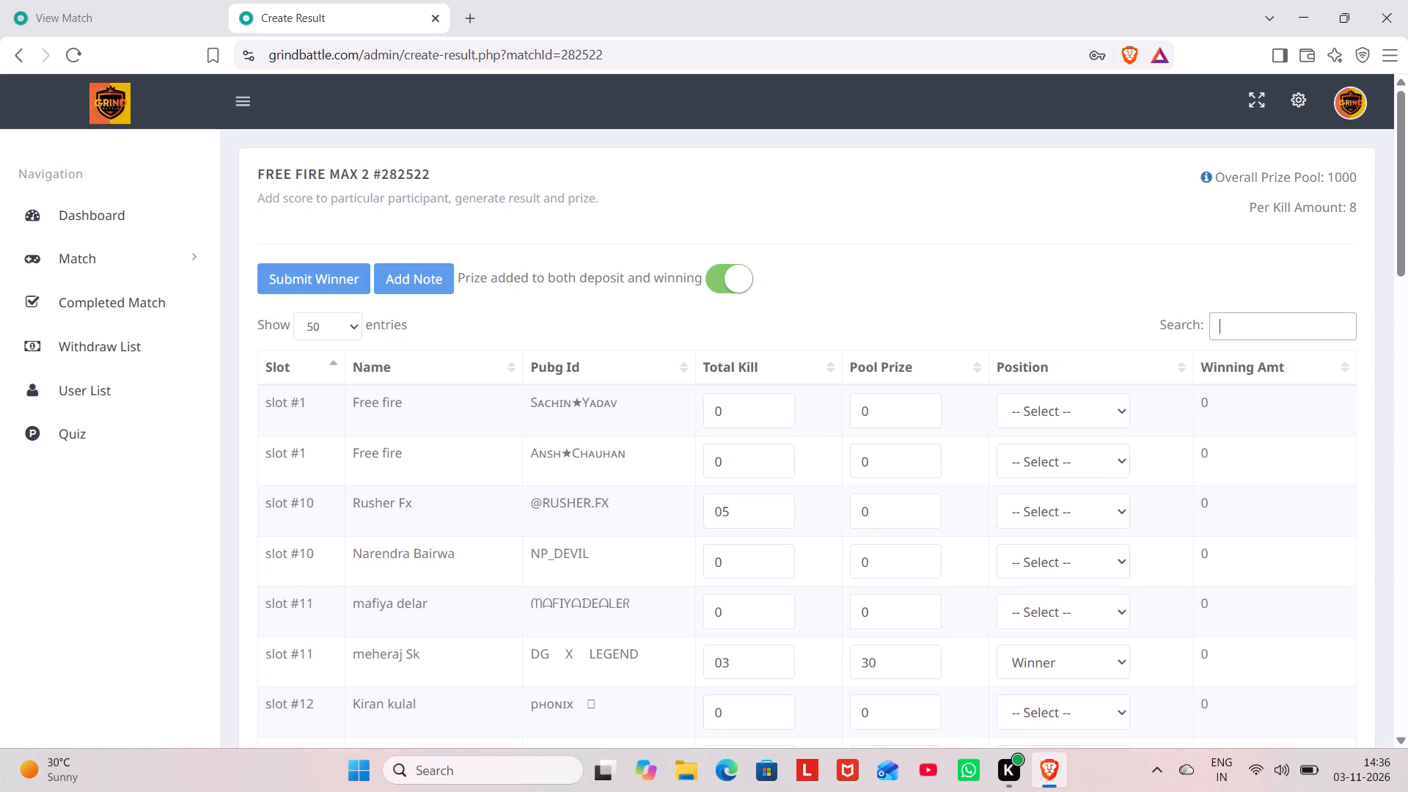
text(ab)
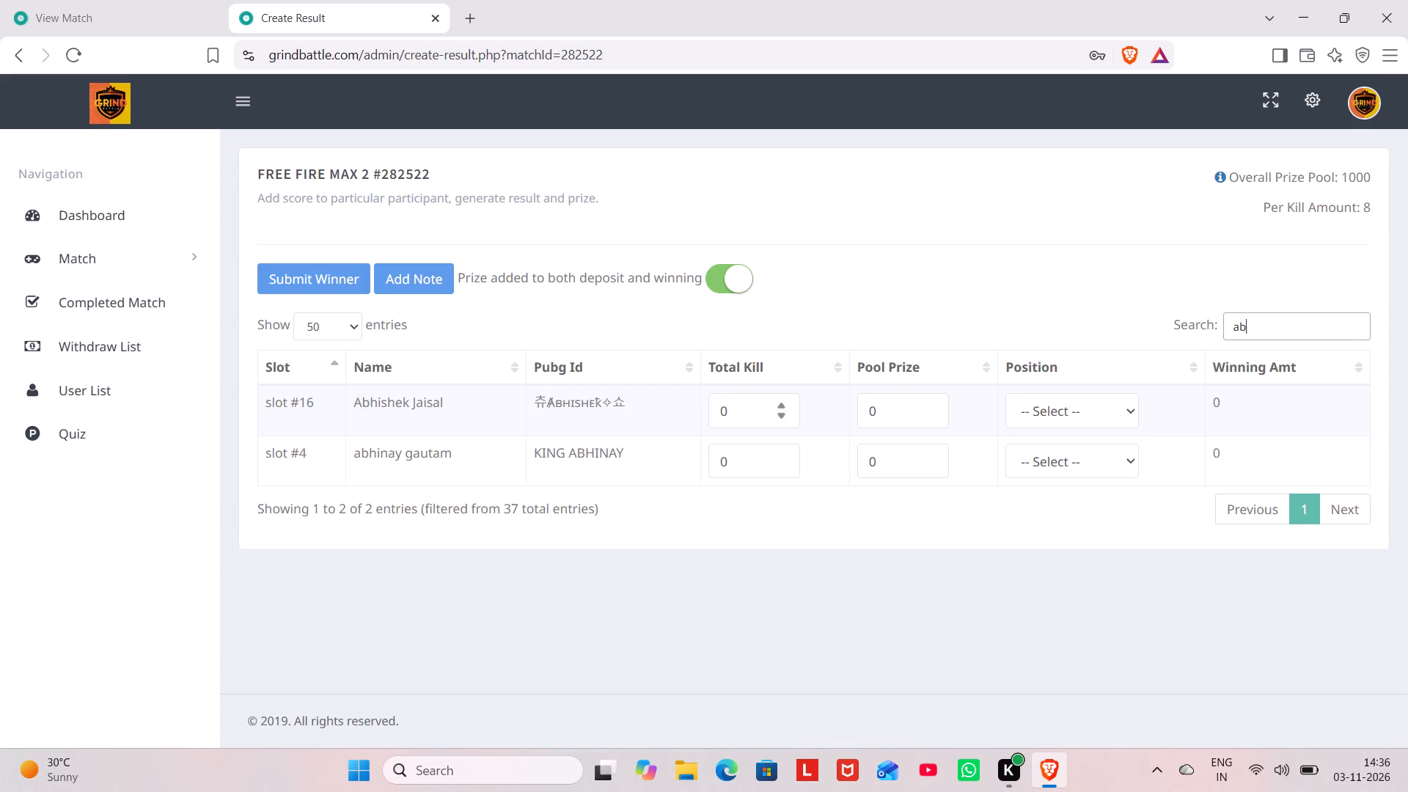
click(754, 467)
key(1)
key(Tab)
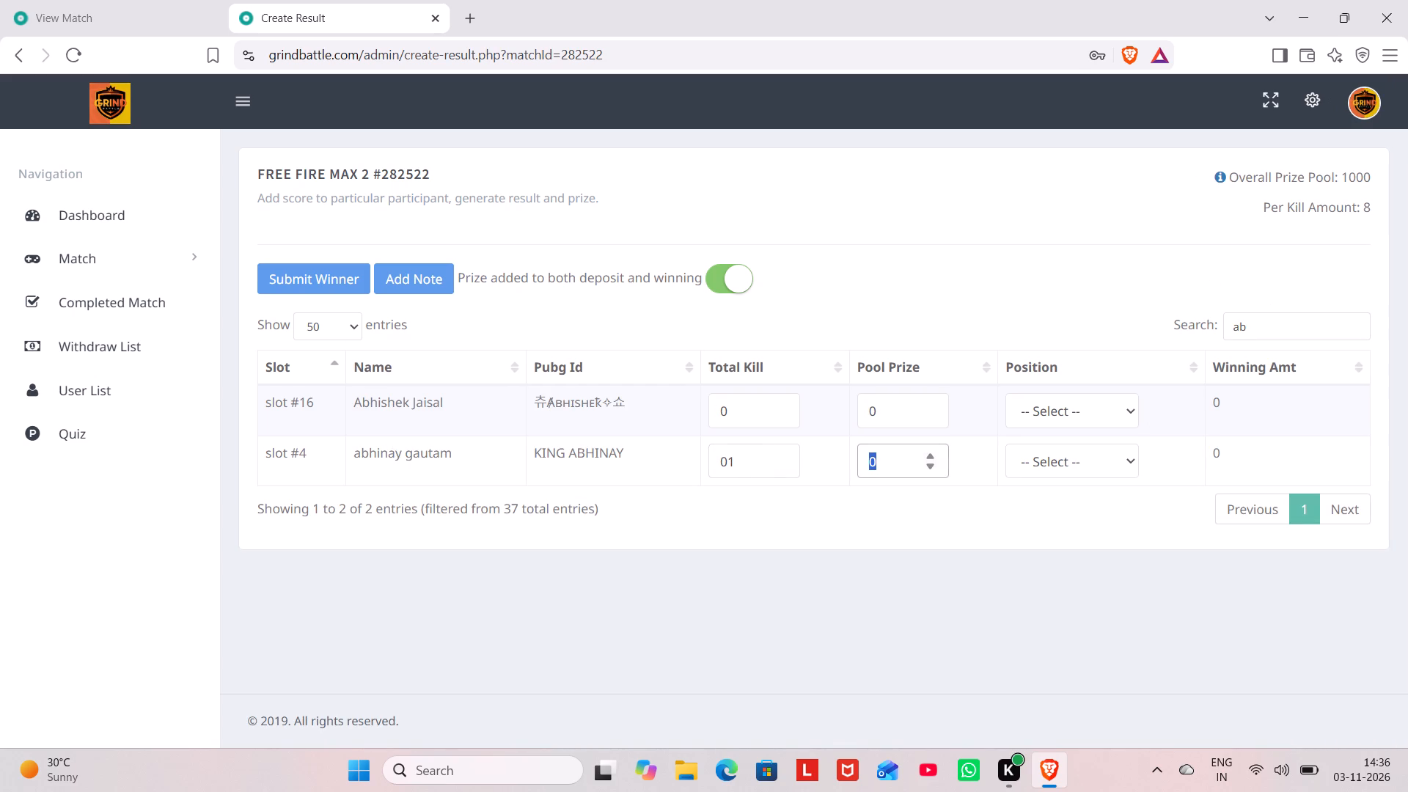
click(1272, 327)
key(BackSpace)
key(BackSpace)
key(BackSpace)
text(ka)
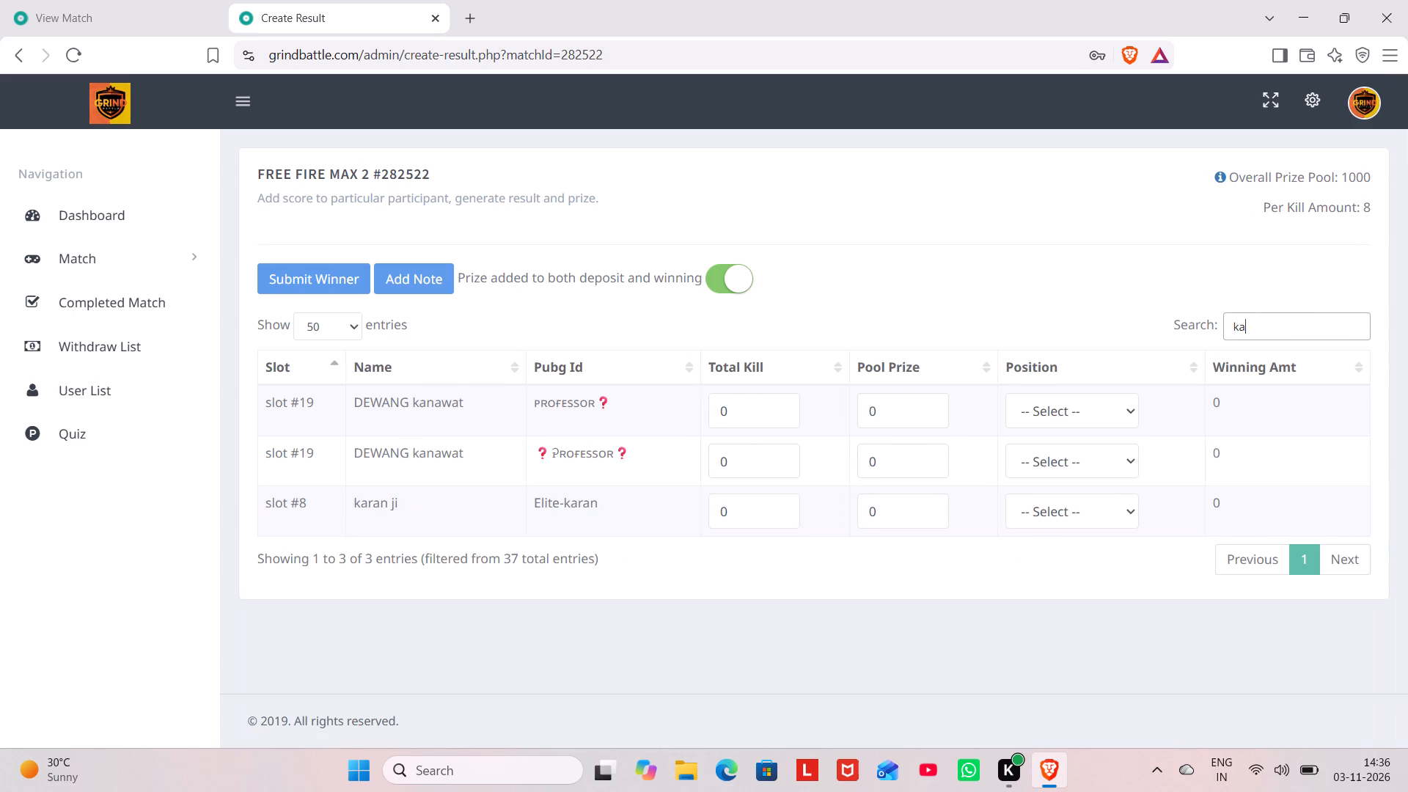
click(750, 519)
key(1)
key(Tab)
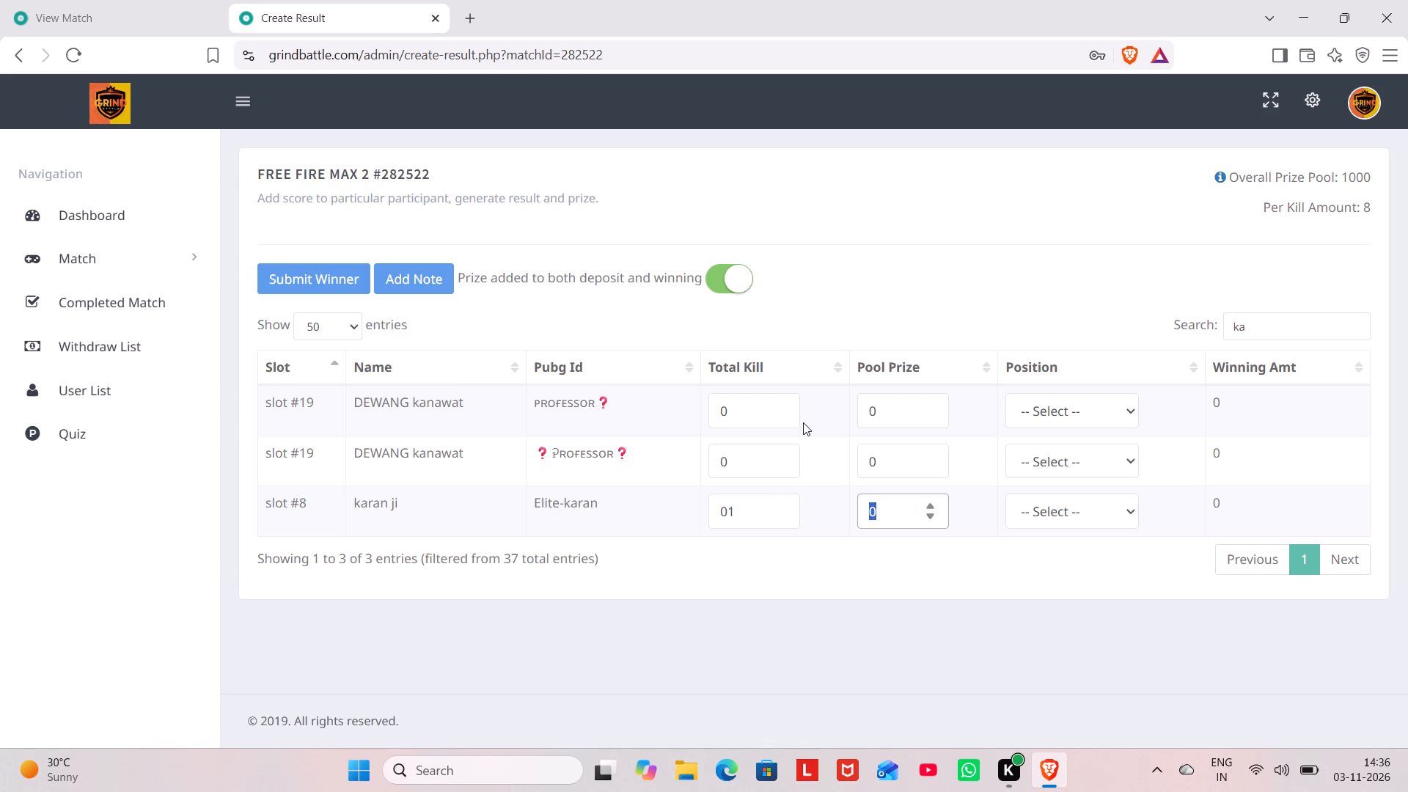
Set the total kills of the two PROFESSOR entries in slot #19 to 8 for the first and 2 for the second.
click(740, 415)
key(8)
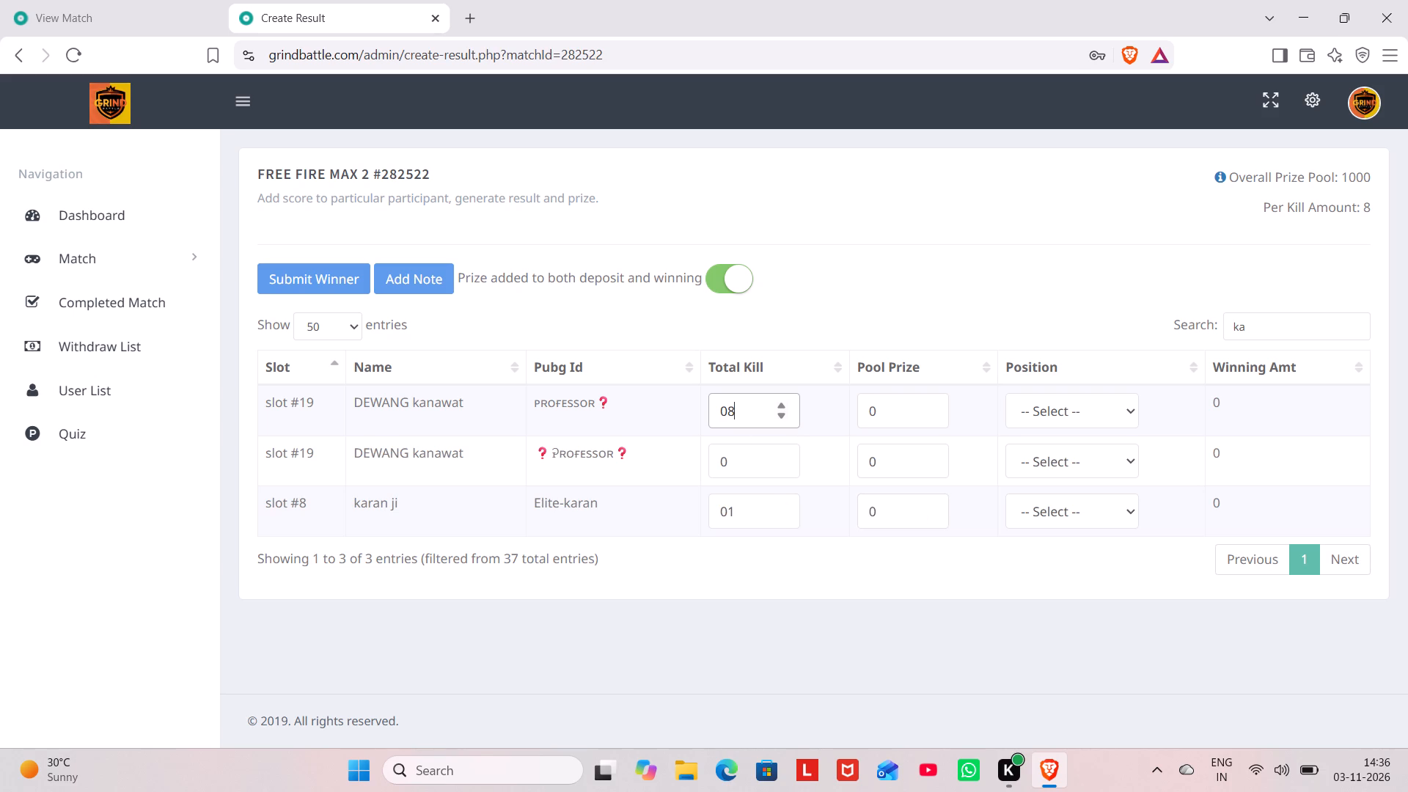
key(Tab)
key(Tab)
key(Tab)
text(02)
key(Tab)
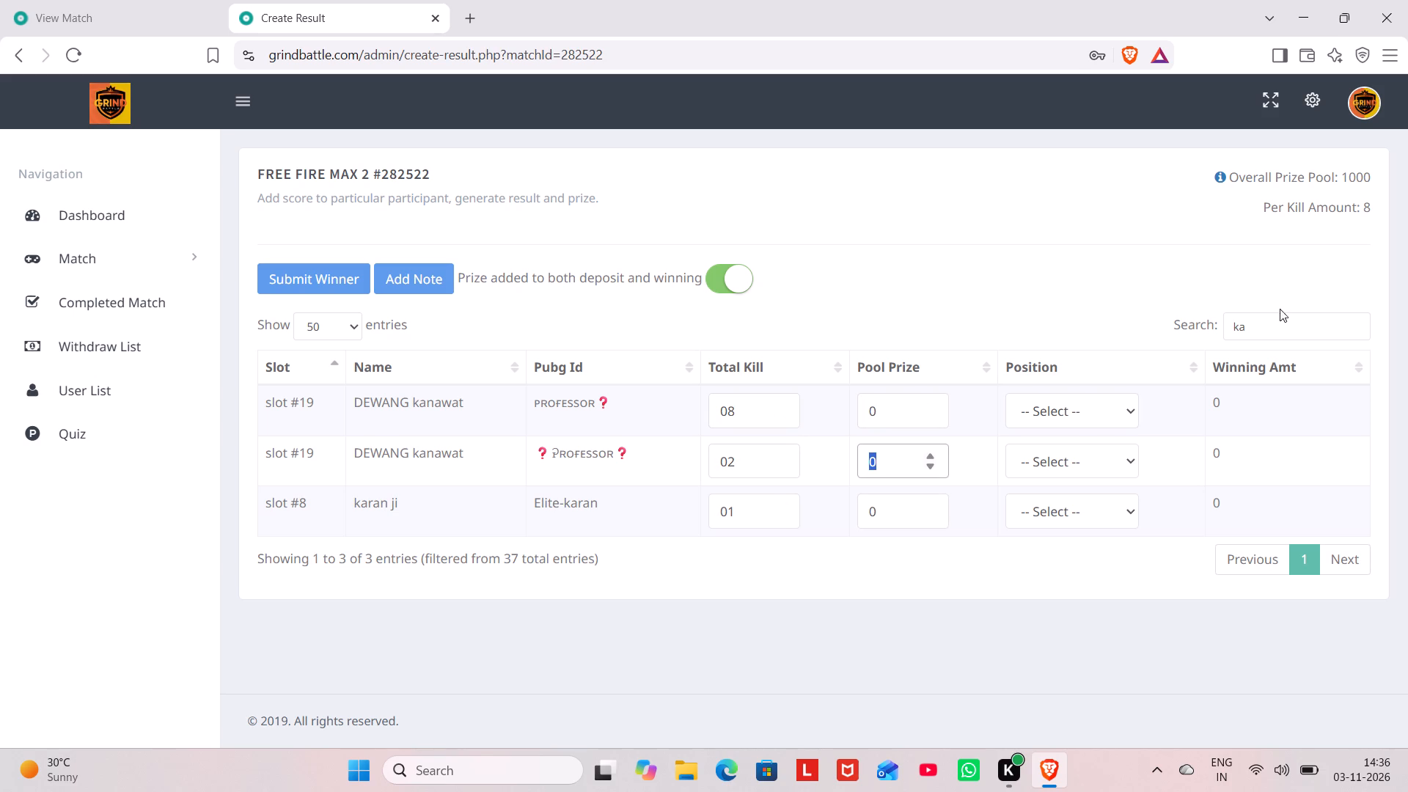
click(1264, 335)
key(BackSpace)
key(BackSpace)
key(BackSpace)
text(sa)
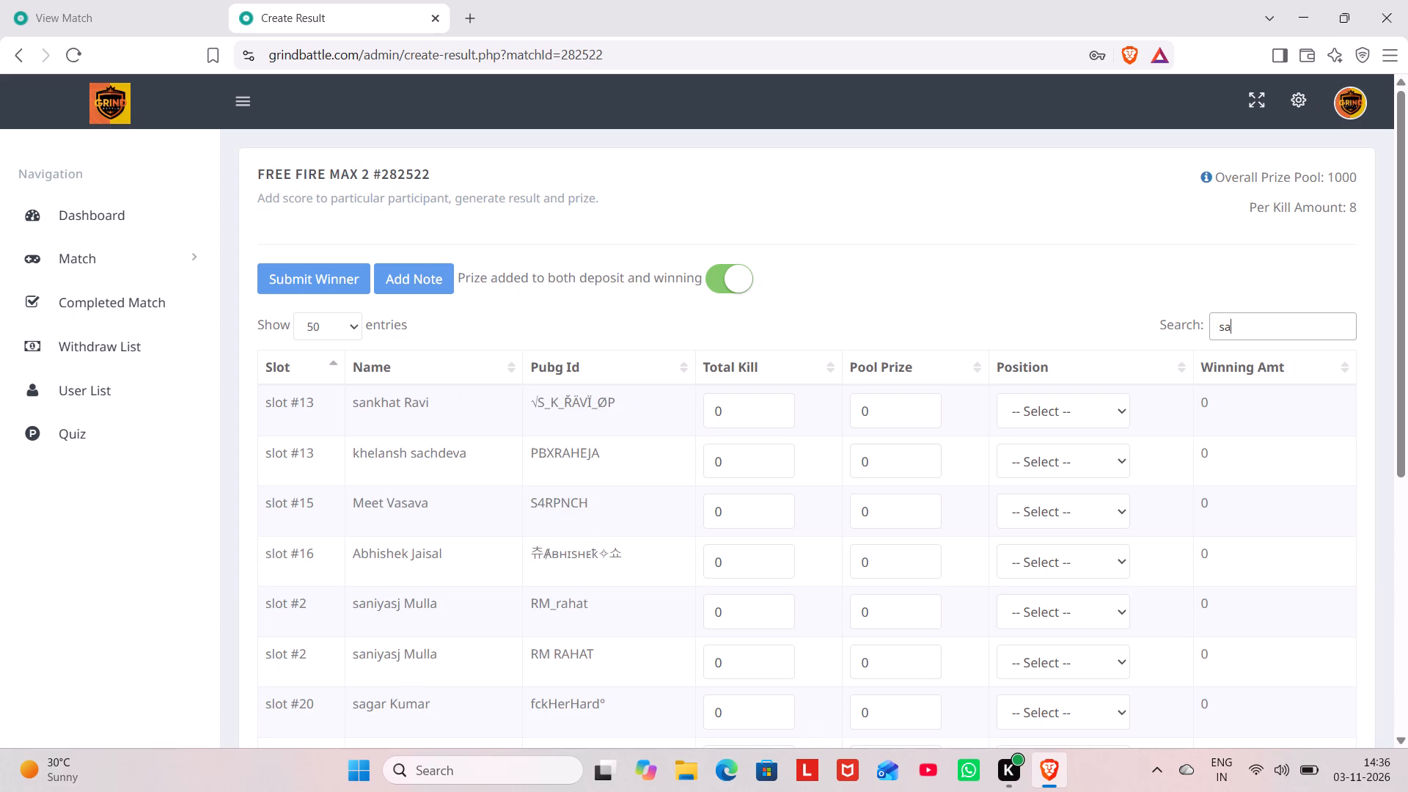
key(r)
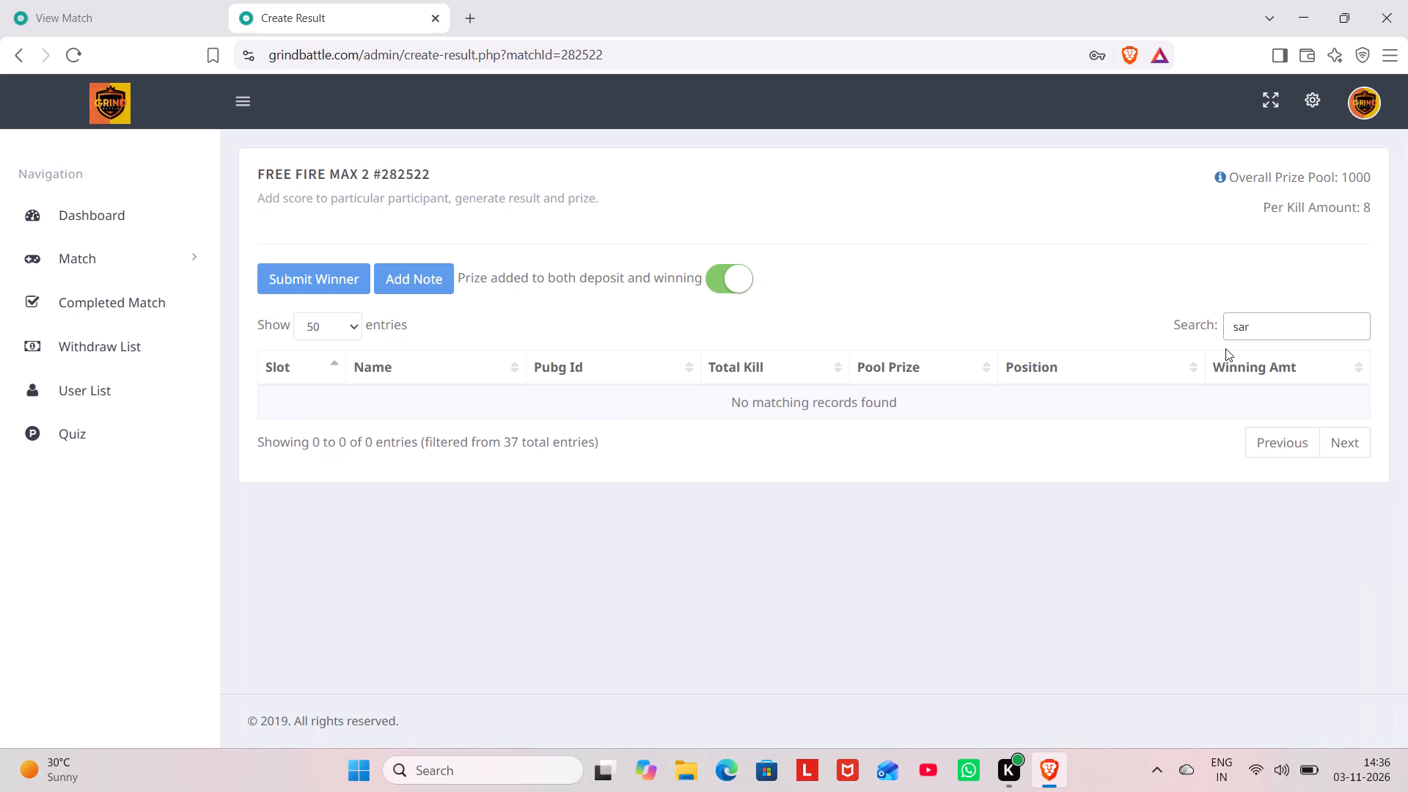
key(BackSpace)
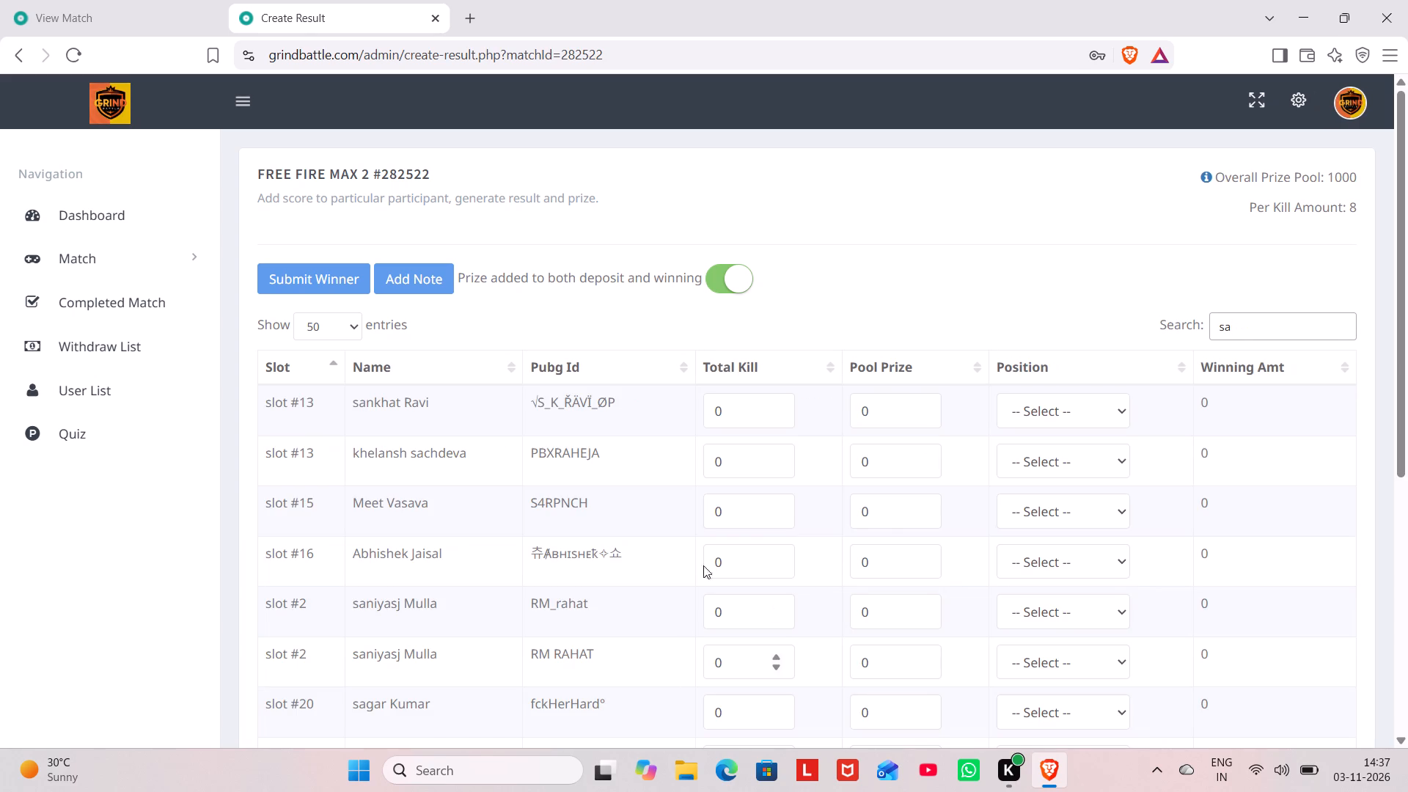
click(737, 518)
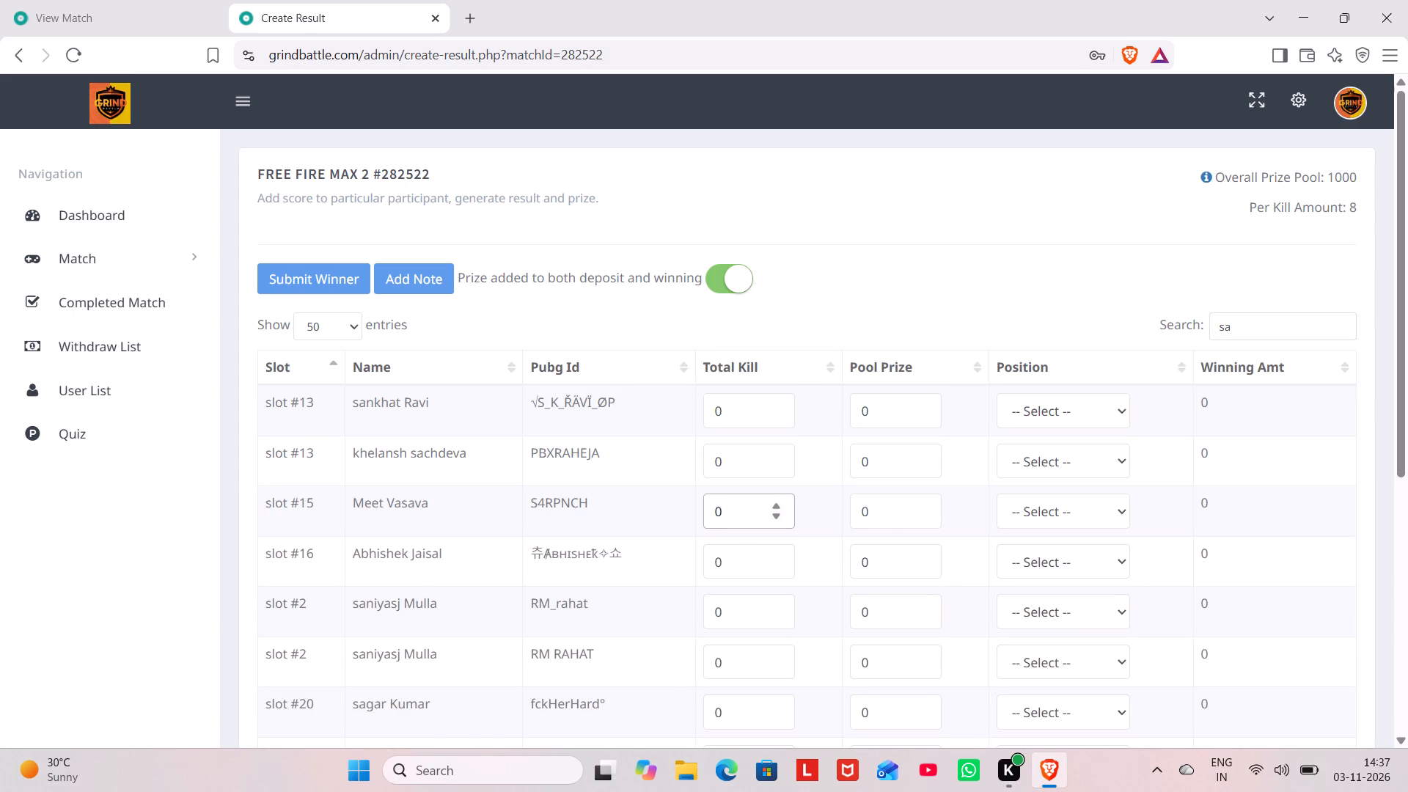
key(4)
key(Tab)
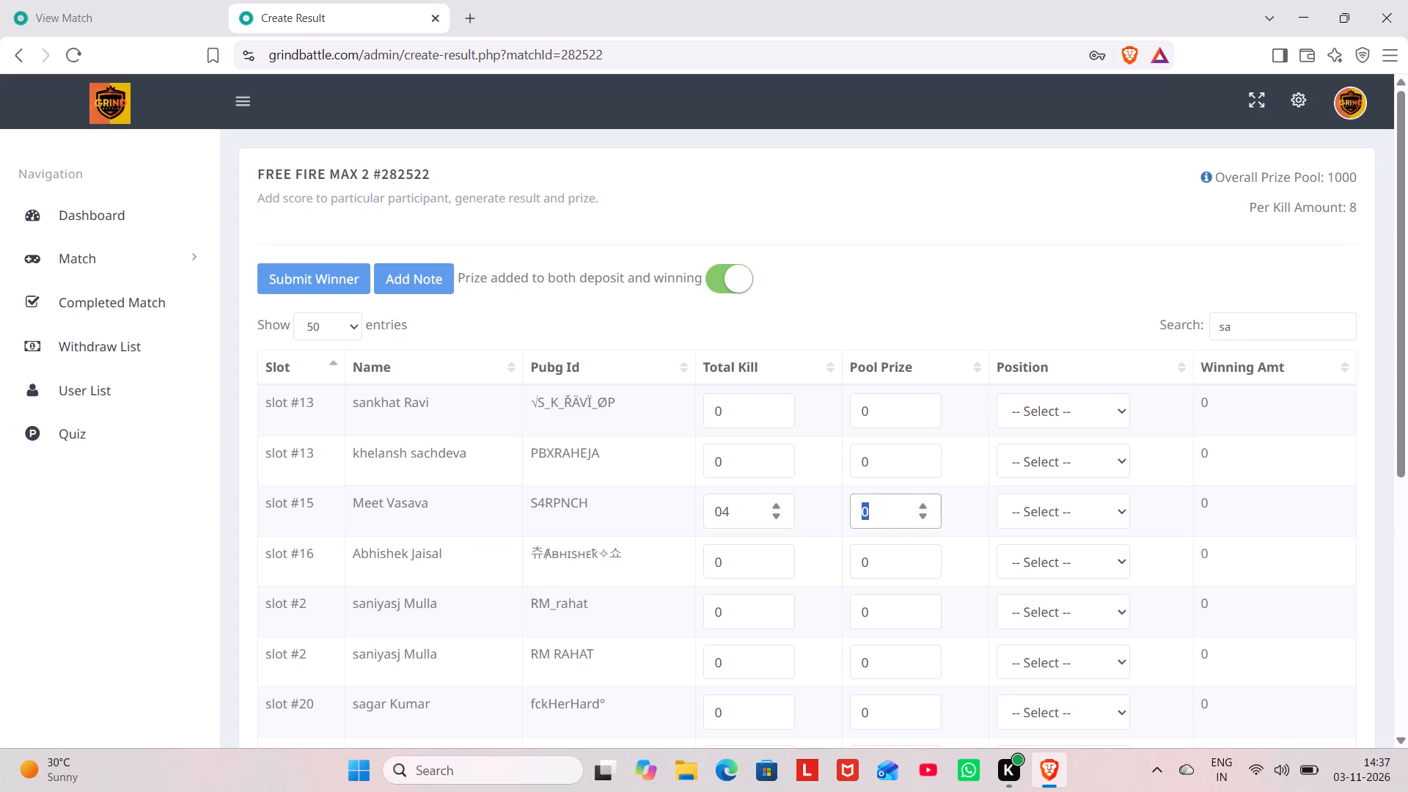
click(1247, 327)
key(BackSpace)
key(BackSpace)
key(BackSpace)
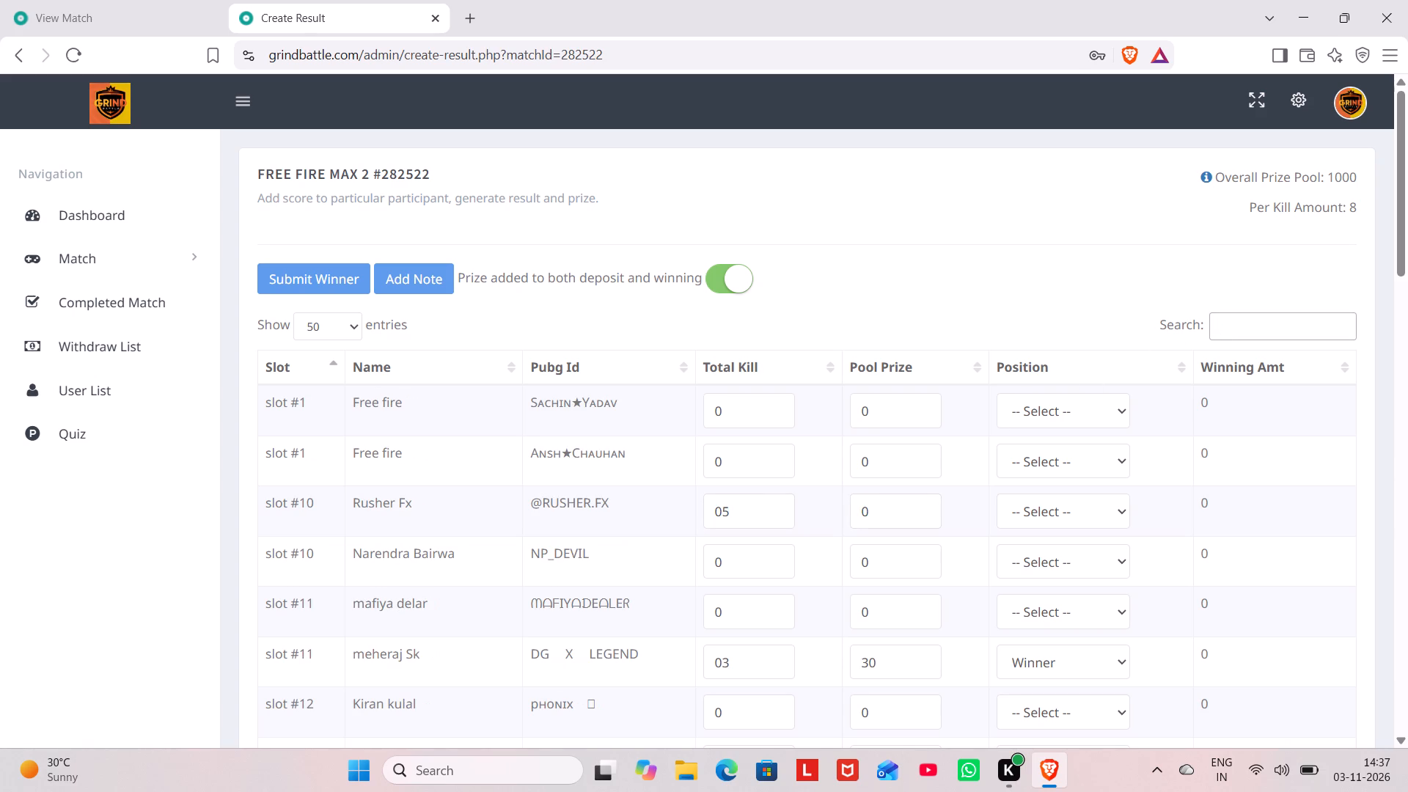
text(ha)
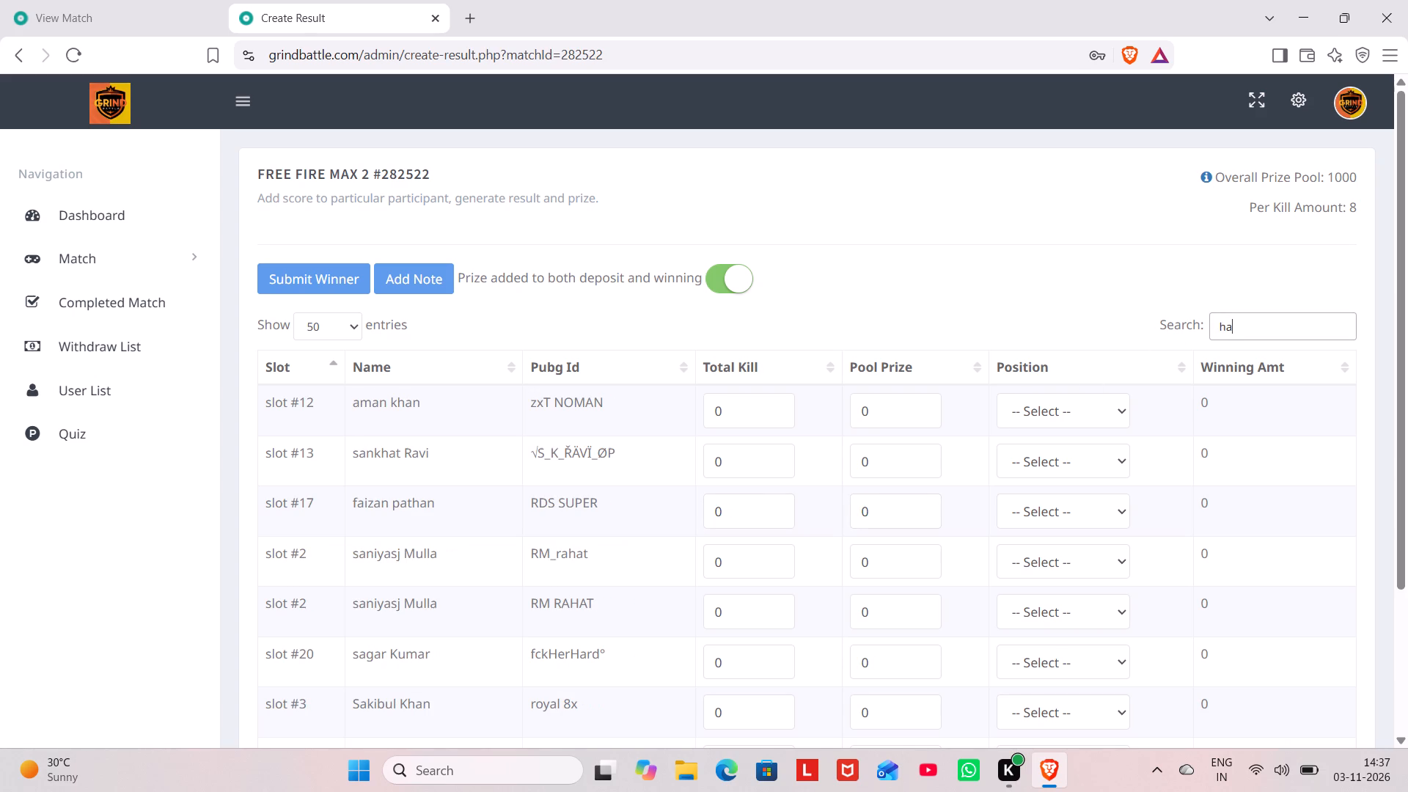
key(c)
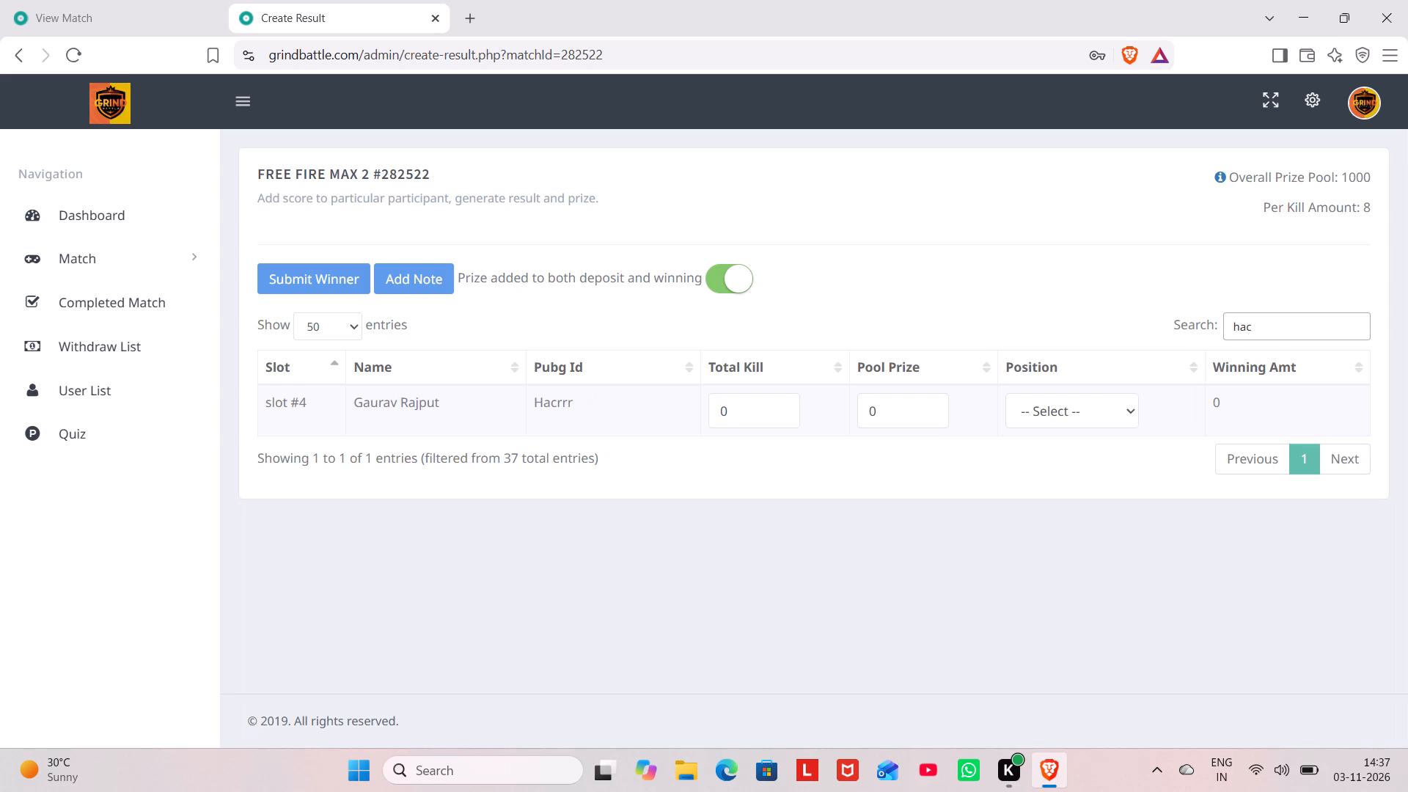
click(754, 415)
key(1)
key(Tab)
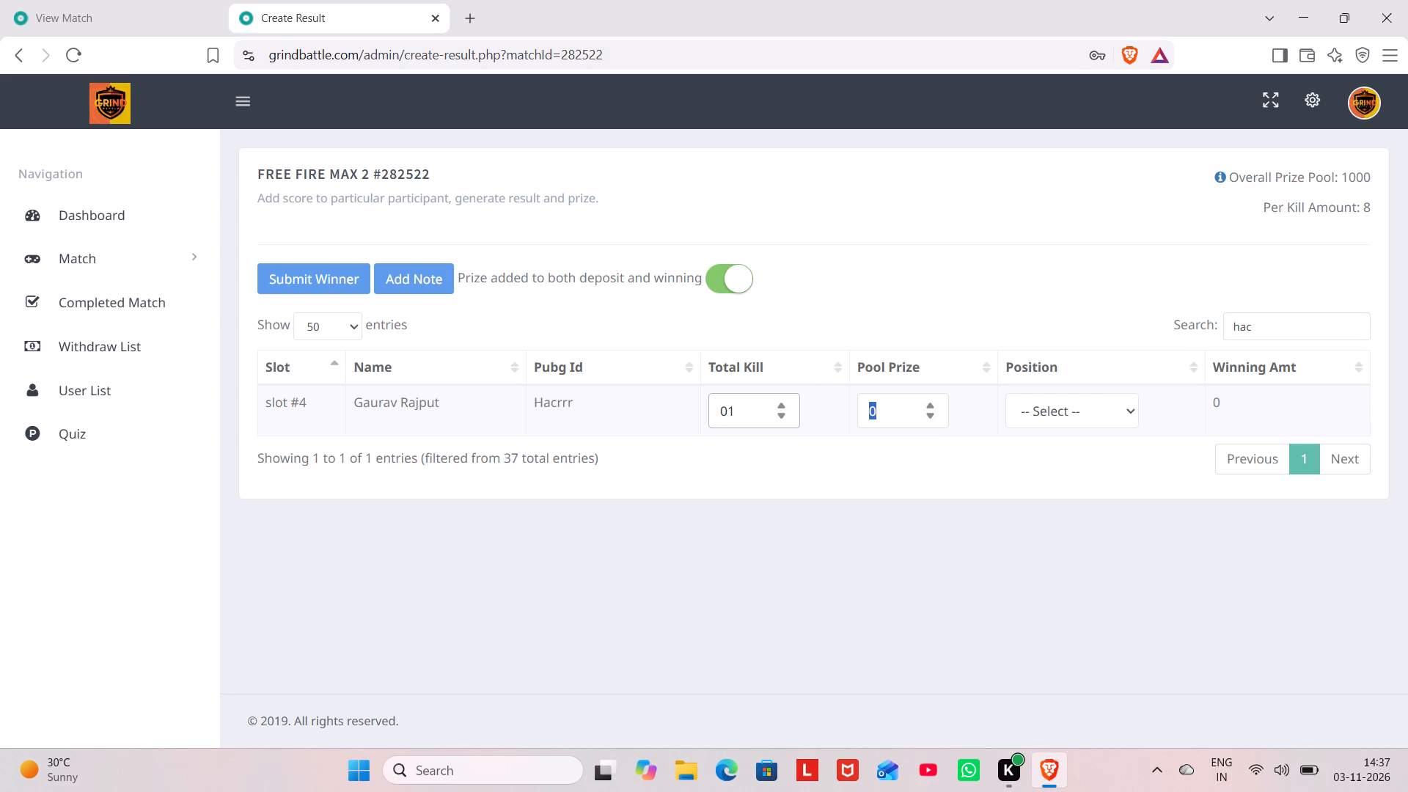
Search the participants for "fu".
click(1277, 321)
key(BackSpace)
key(BackSpace)
key(BackSpace)
key(BackSpace)
key(BackSpace)
key(BackSpace)
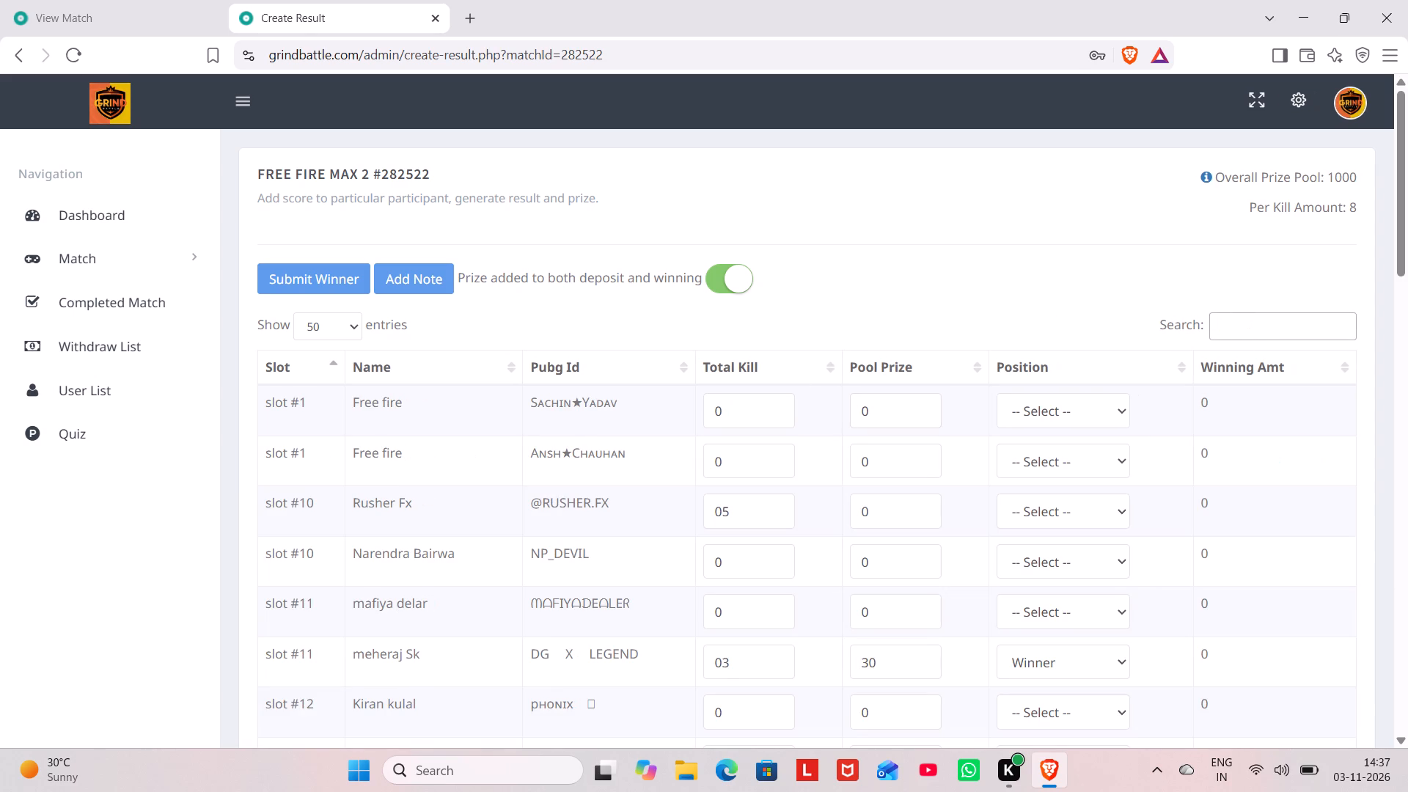
text(fu)
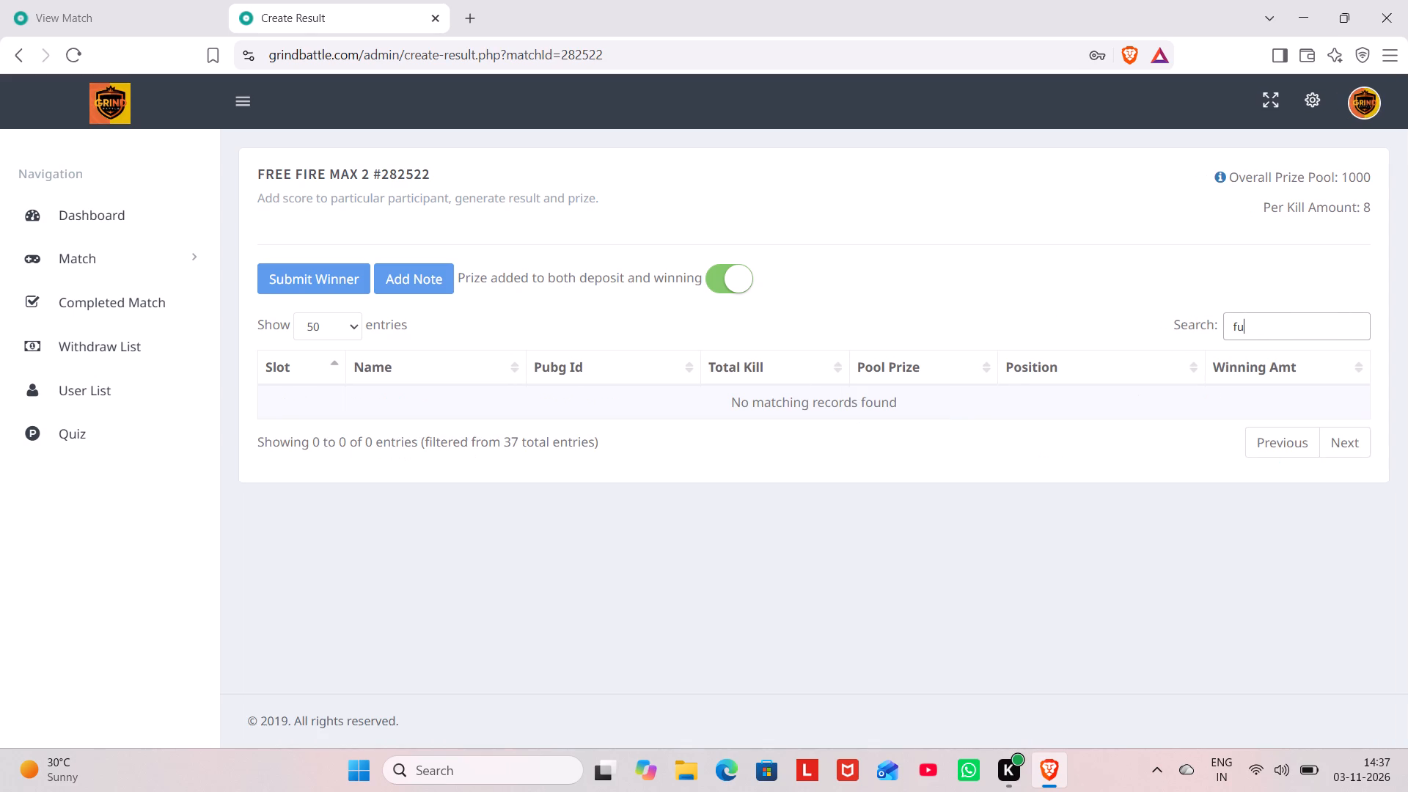
key(BackSpace)
key(BackSpace)
key(BackSpace)
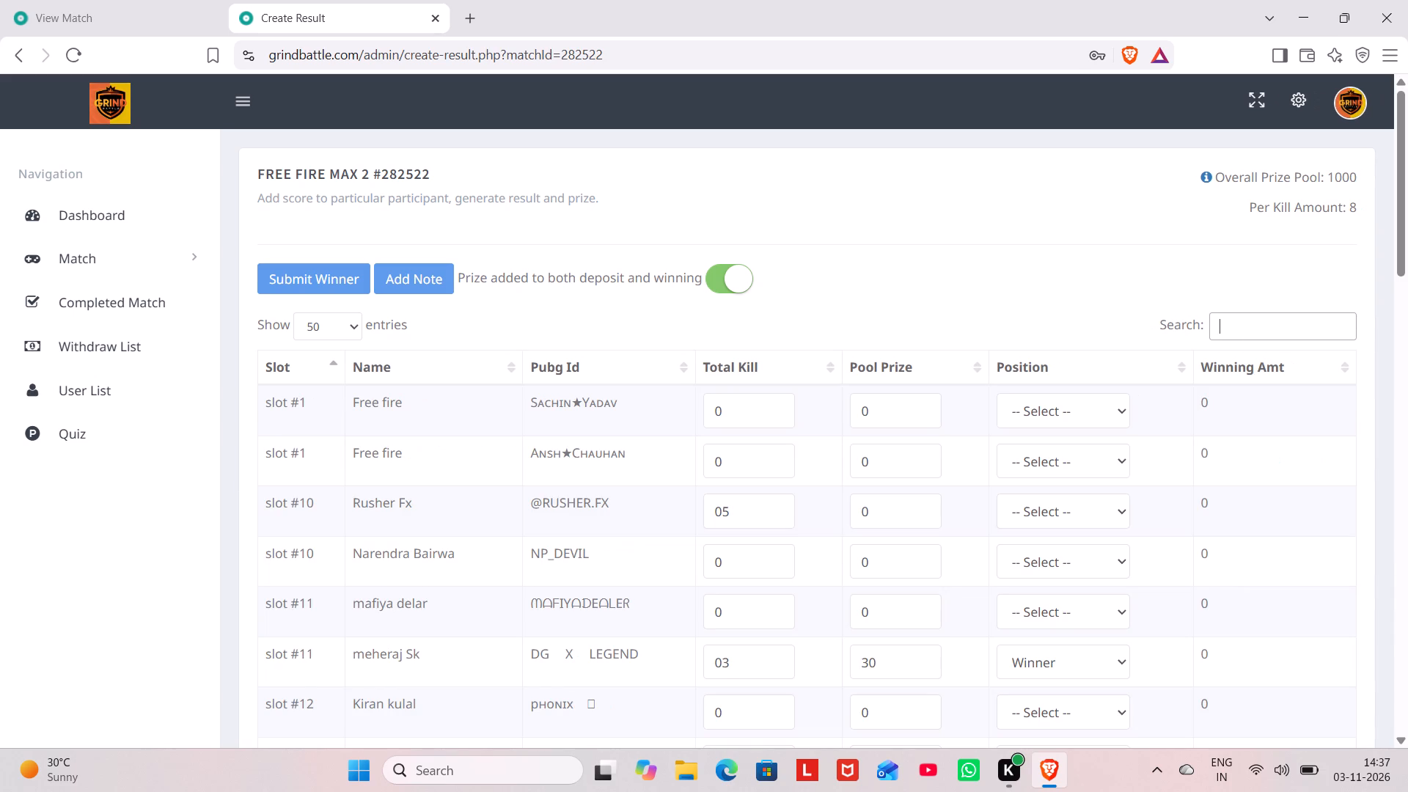
key(BackSpace)
text(ku)
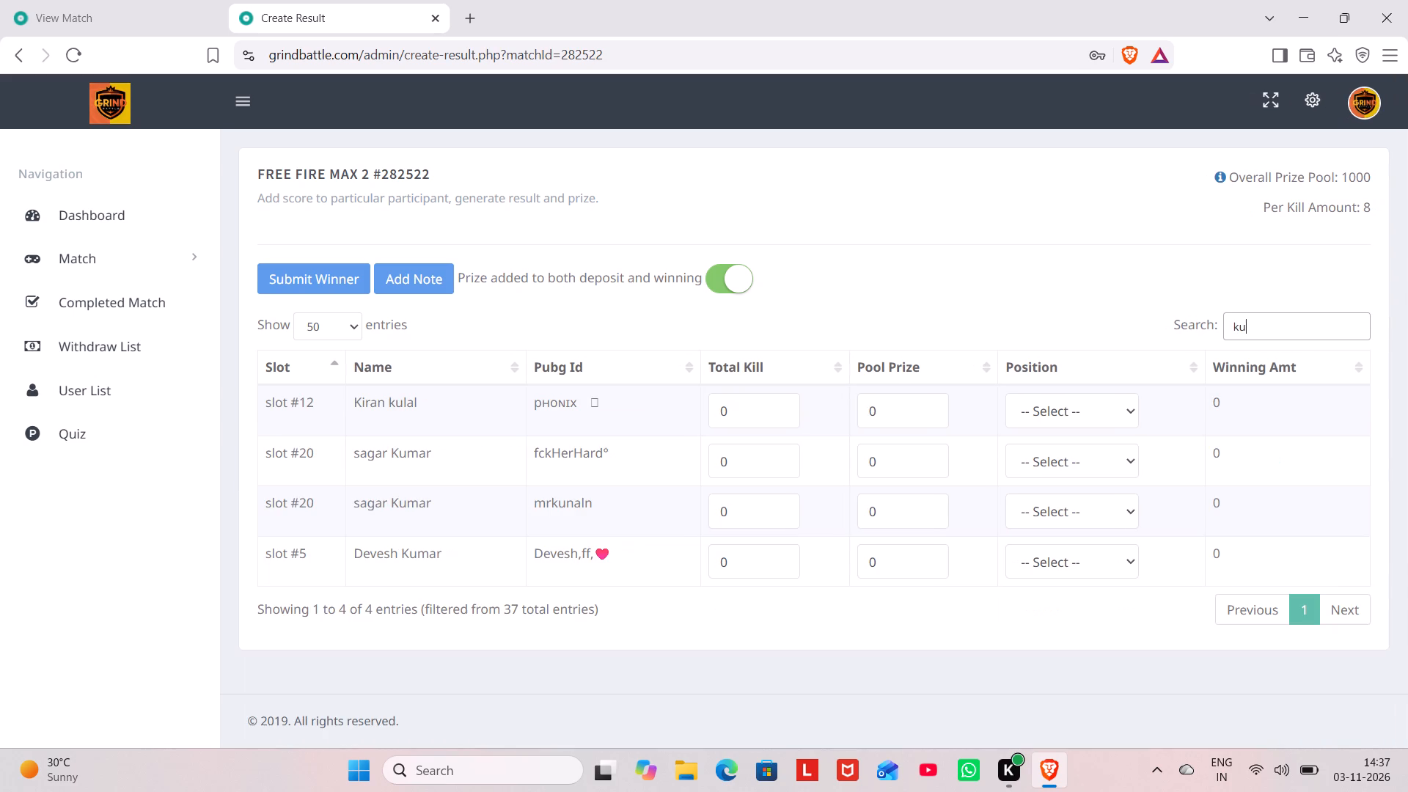
click(743, 463)
key(1)
key(Tab)
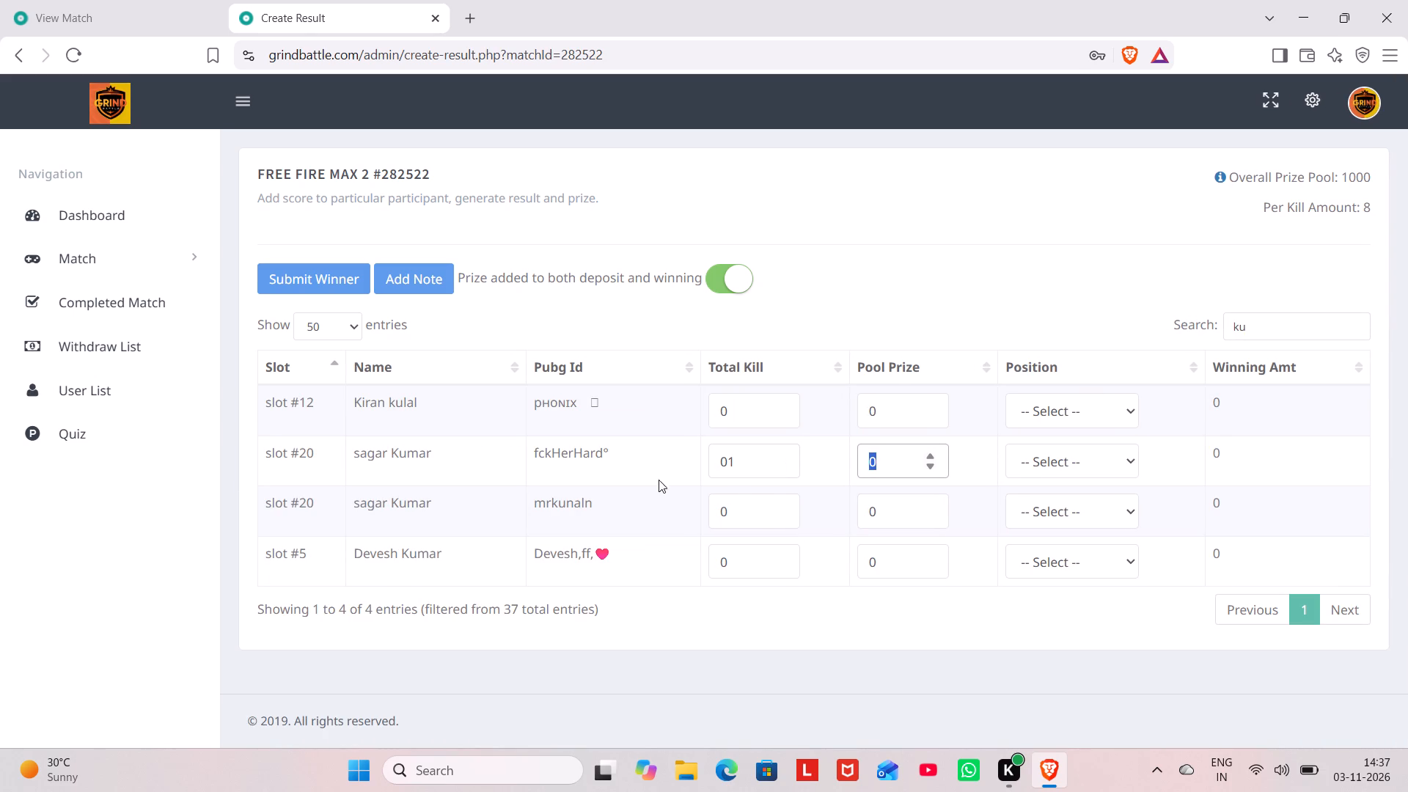
click(741, 513)
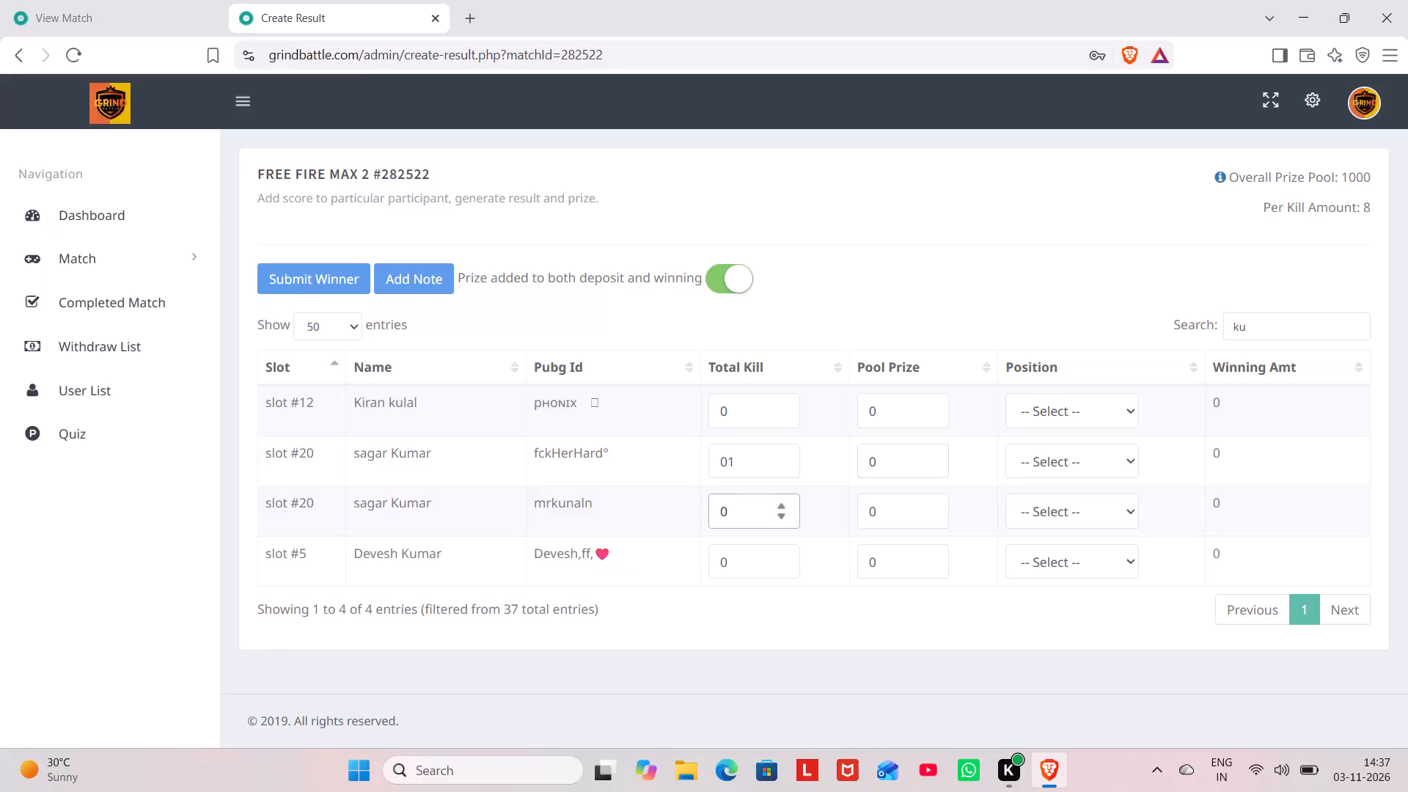
key(1)
key(Tab)
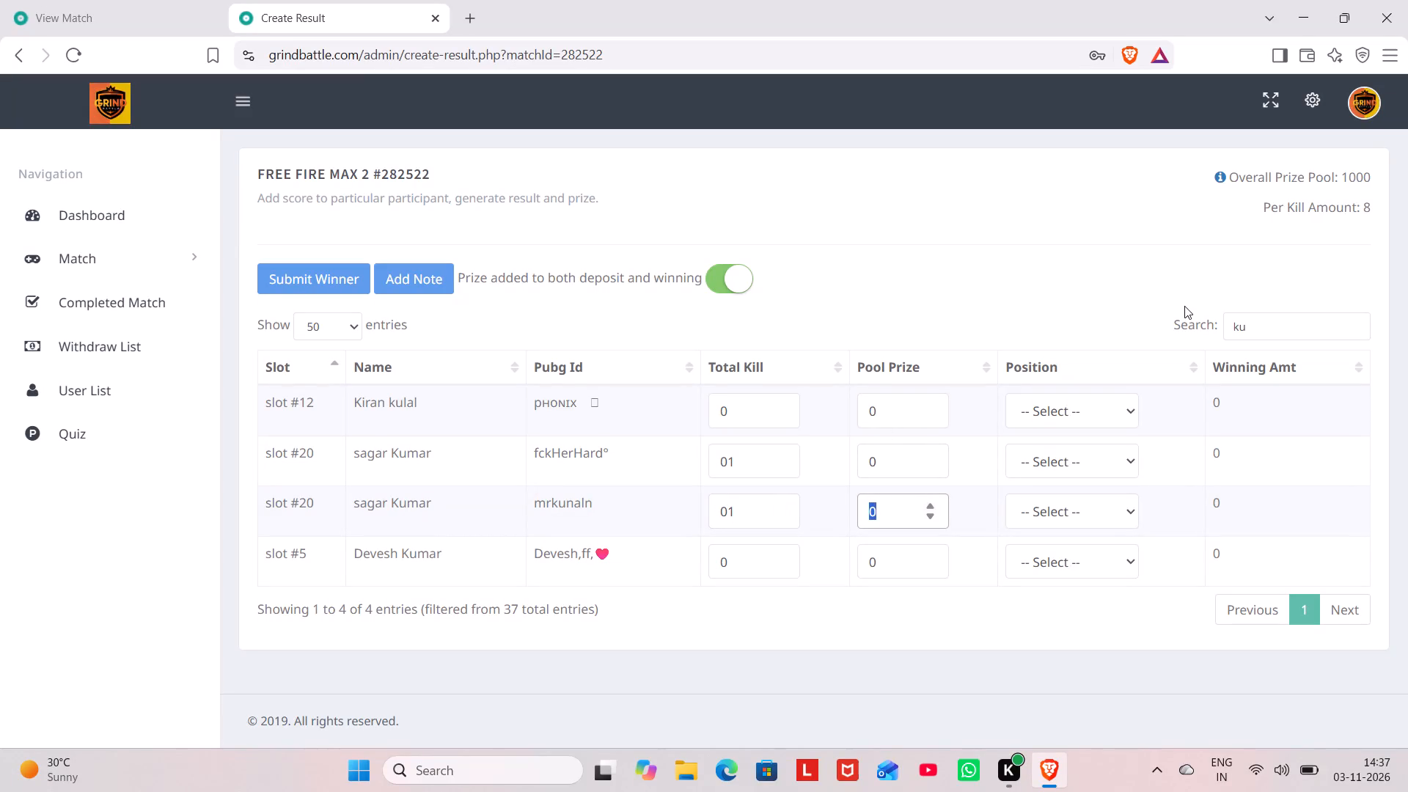
click(1244, 328)
key(BackSpace)
key(BackSpace)
key(BackSpace)
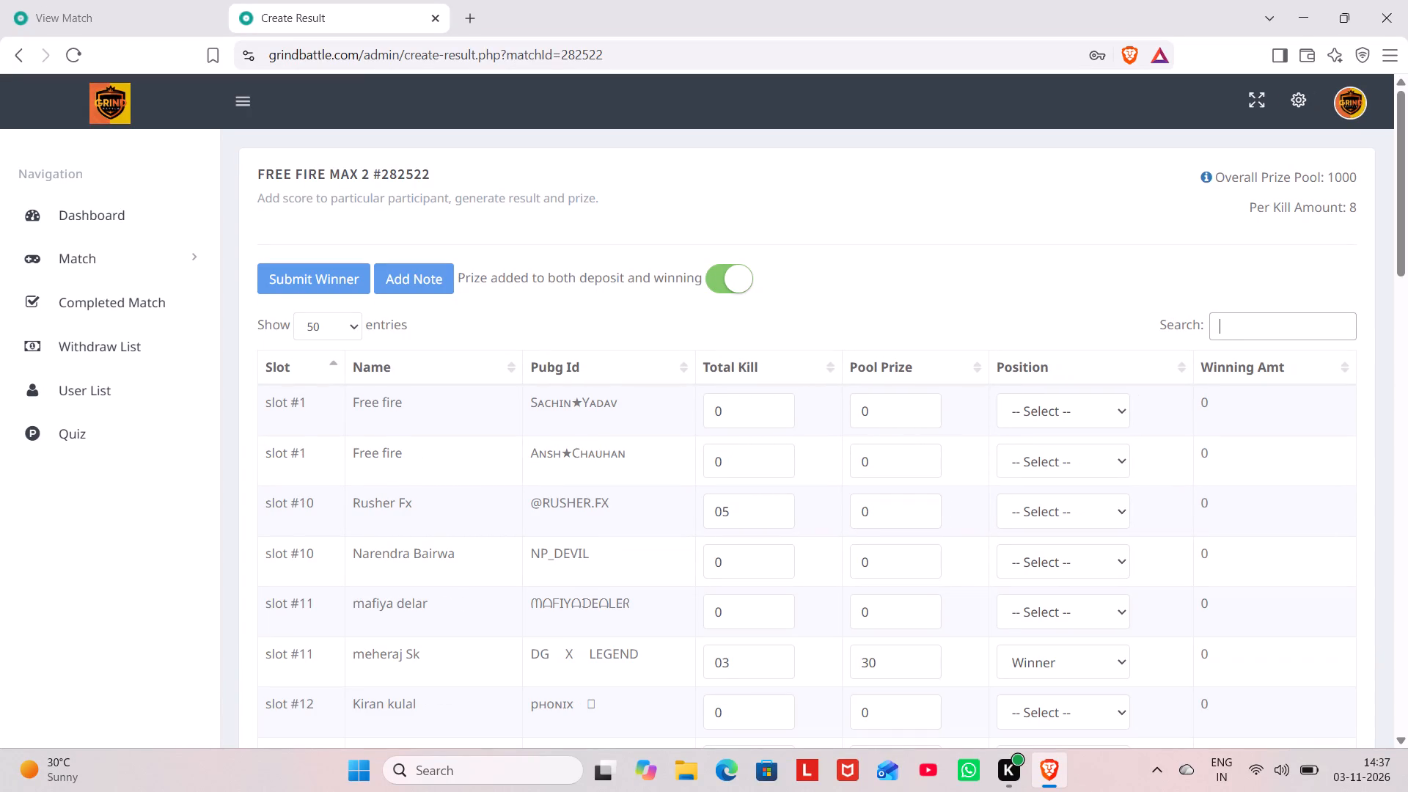
text(nom)
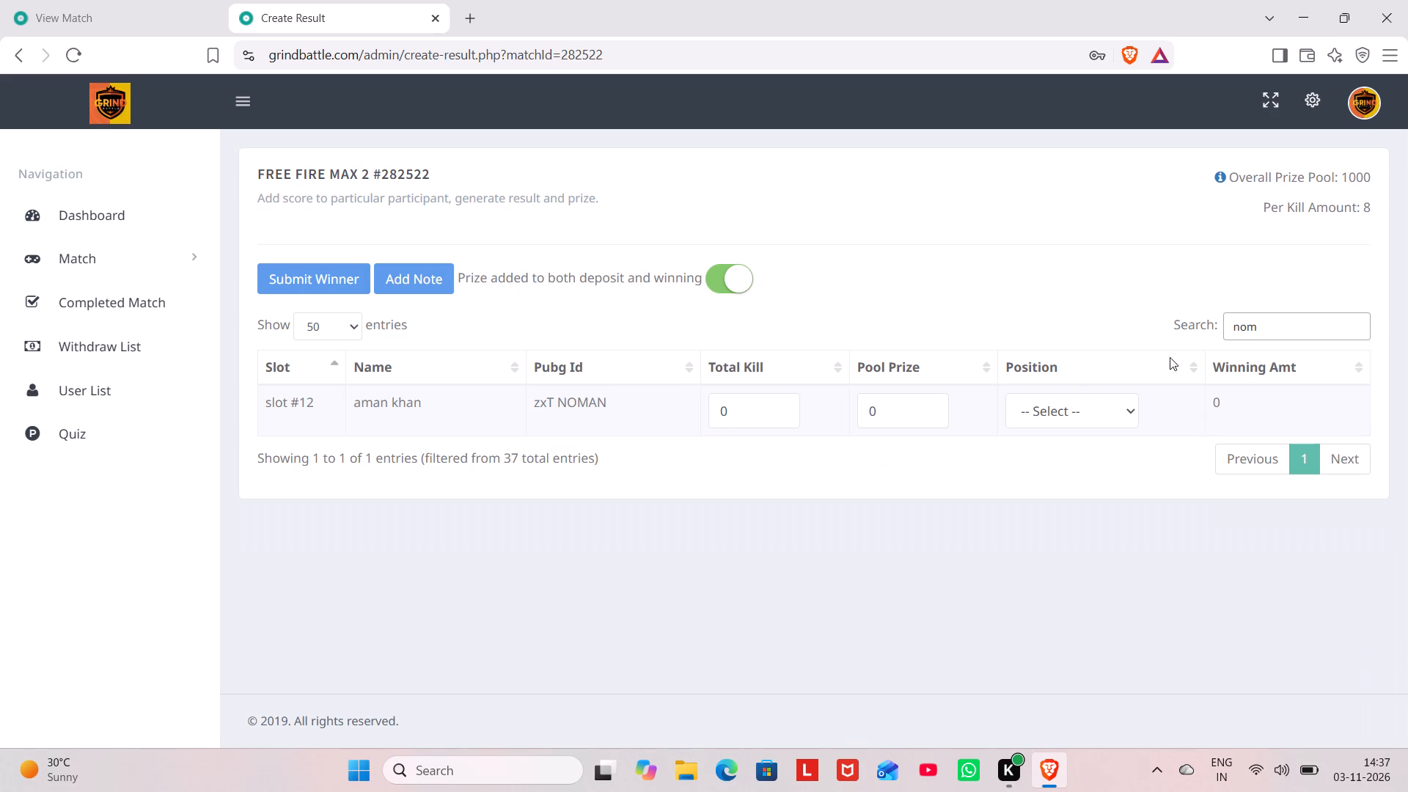
click(759, 408)
key(1)
key(Tab)
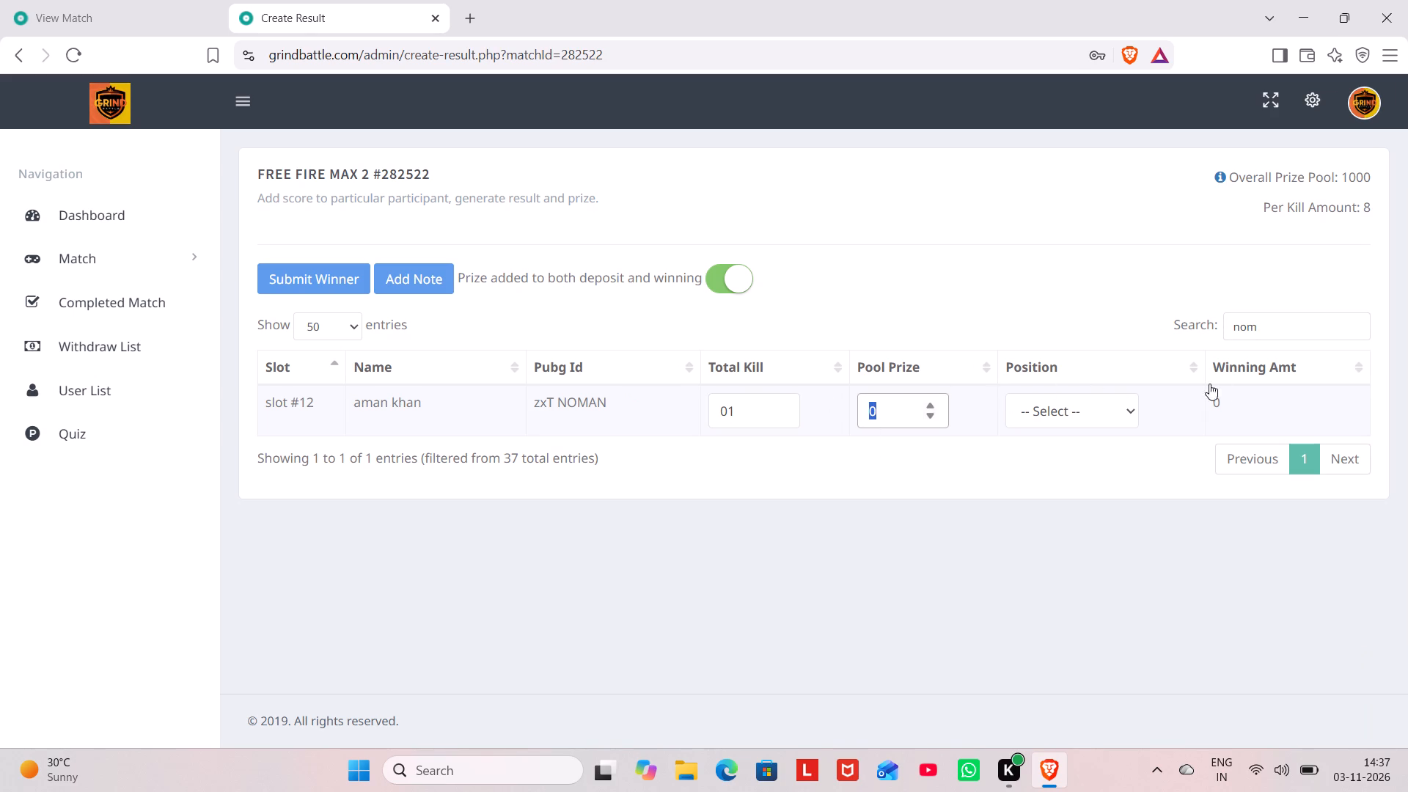
click(1286, 326)
key(BackSpace)
key(BackSpace)
key(BackSpace)
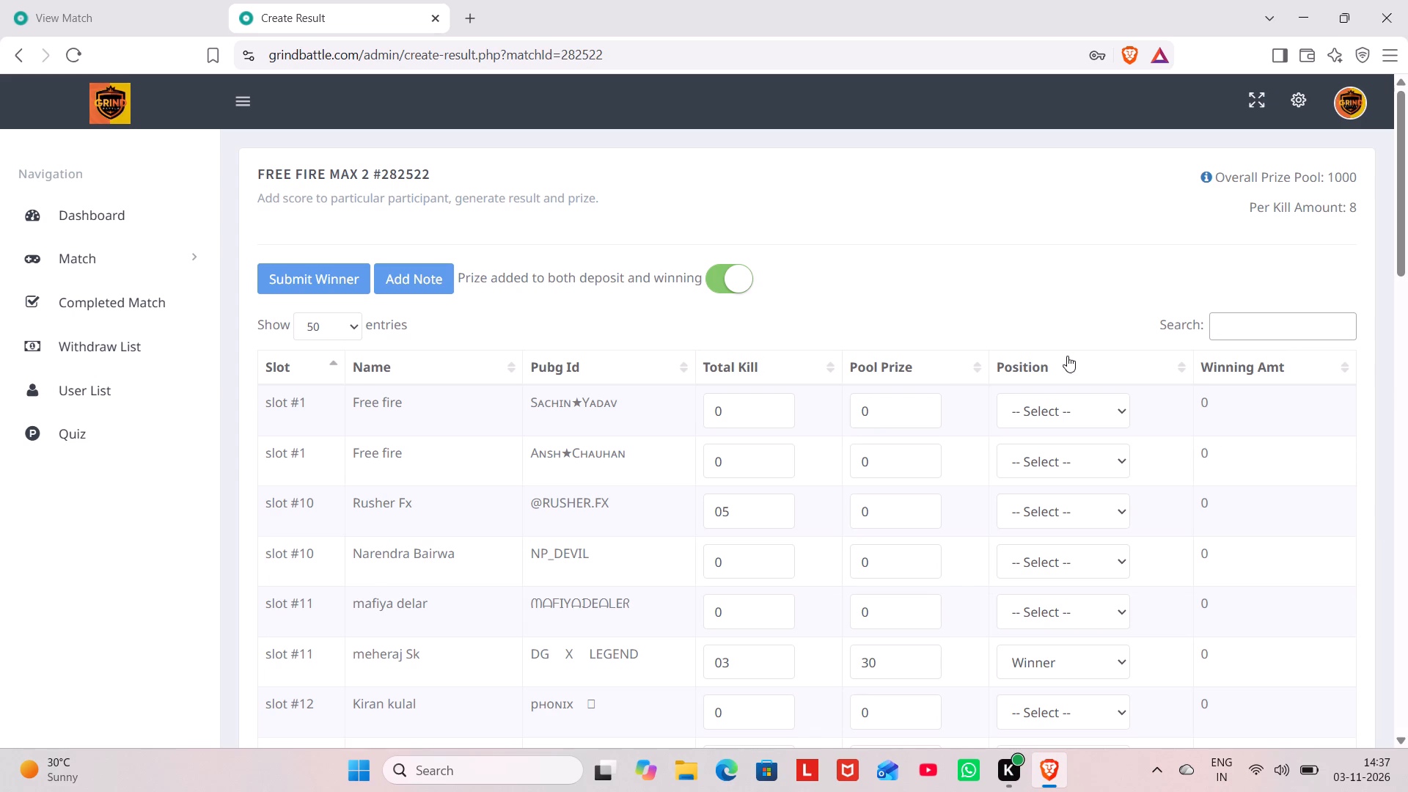
scroll(672, 636, down, 1)
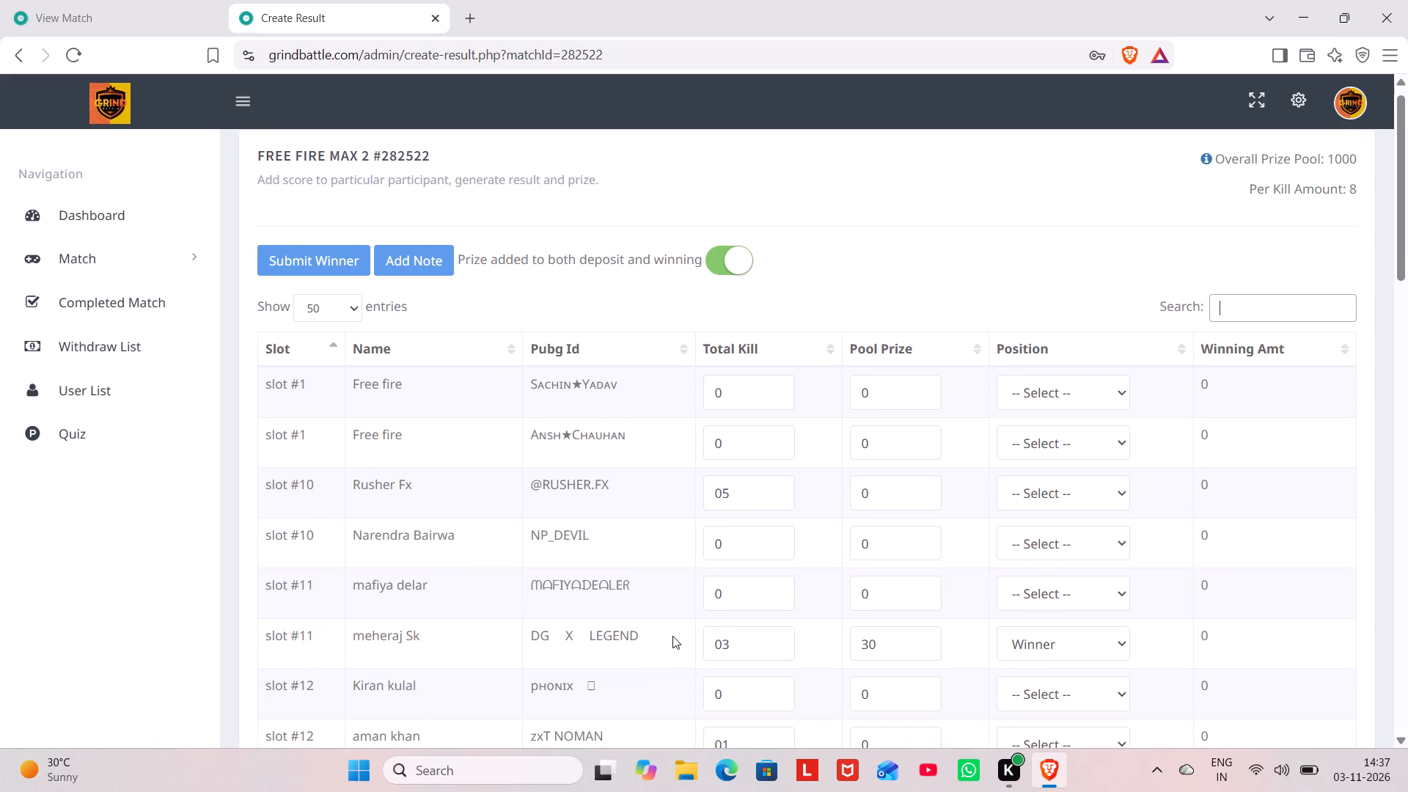
click(742, 598)
key(2)
key(Tab)
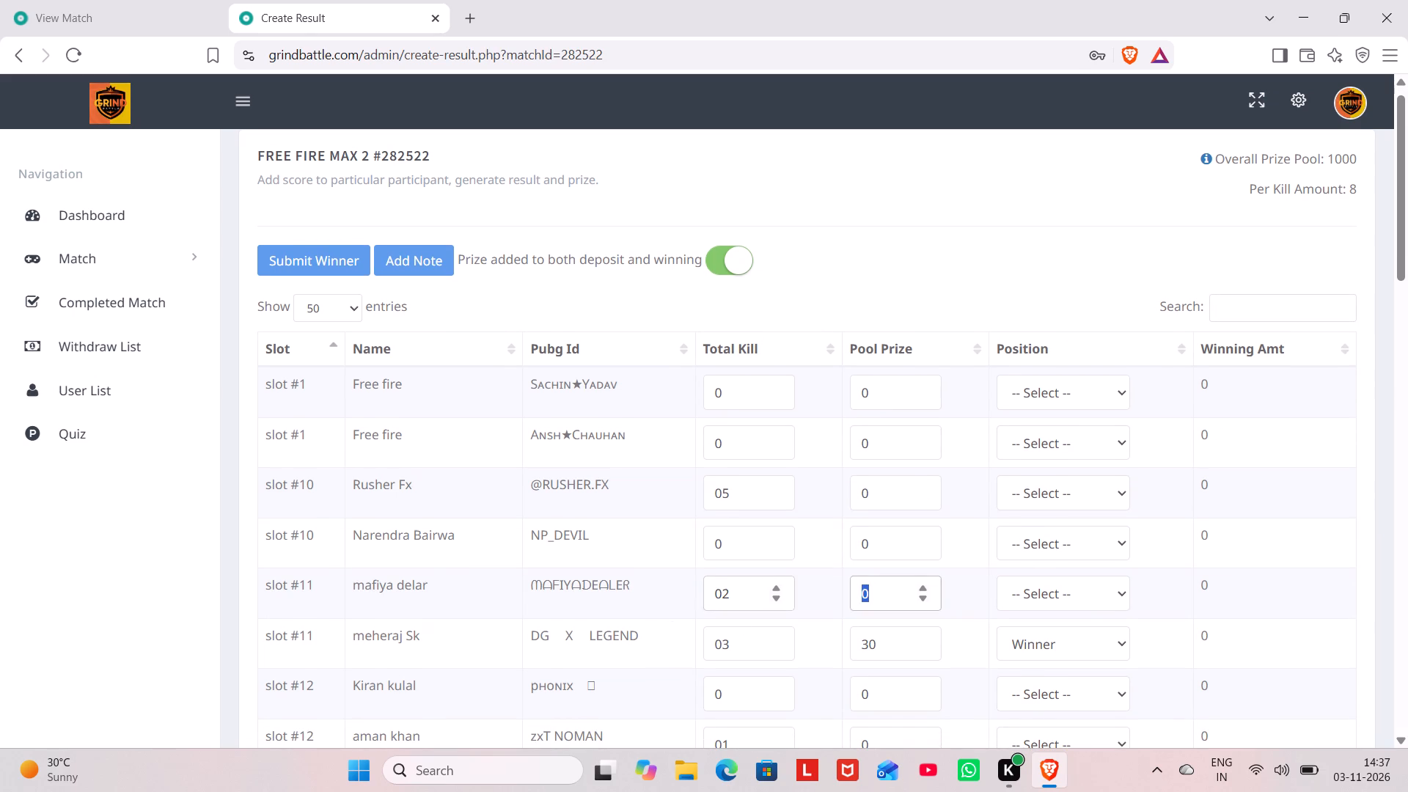
click(668, 693)
scroll(668, 693, down, 4)
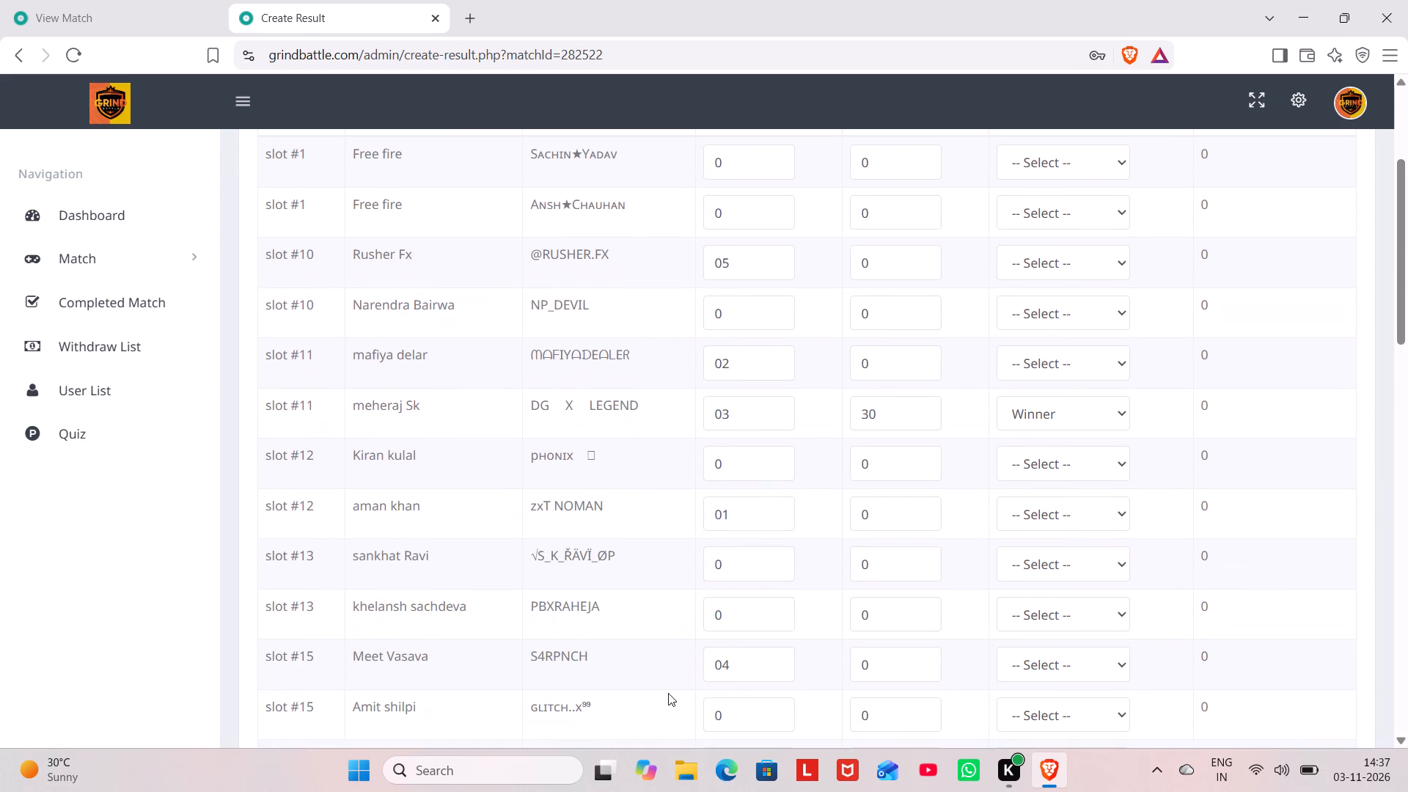
click(747, 567)
key(2)
key(Tab)
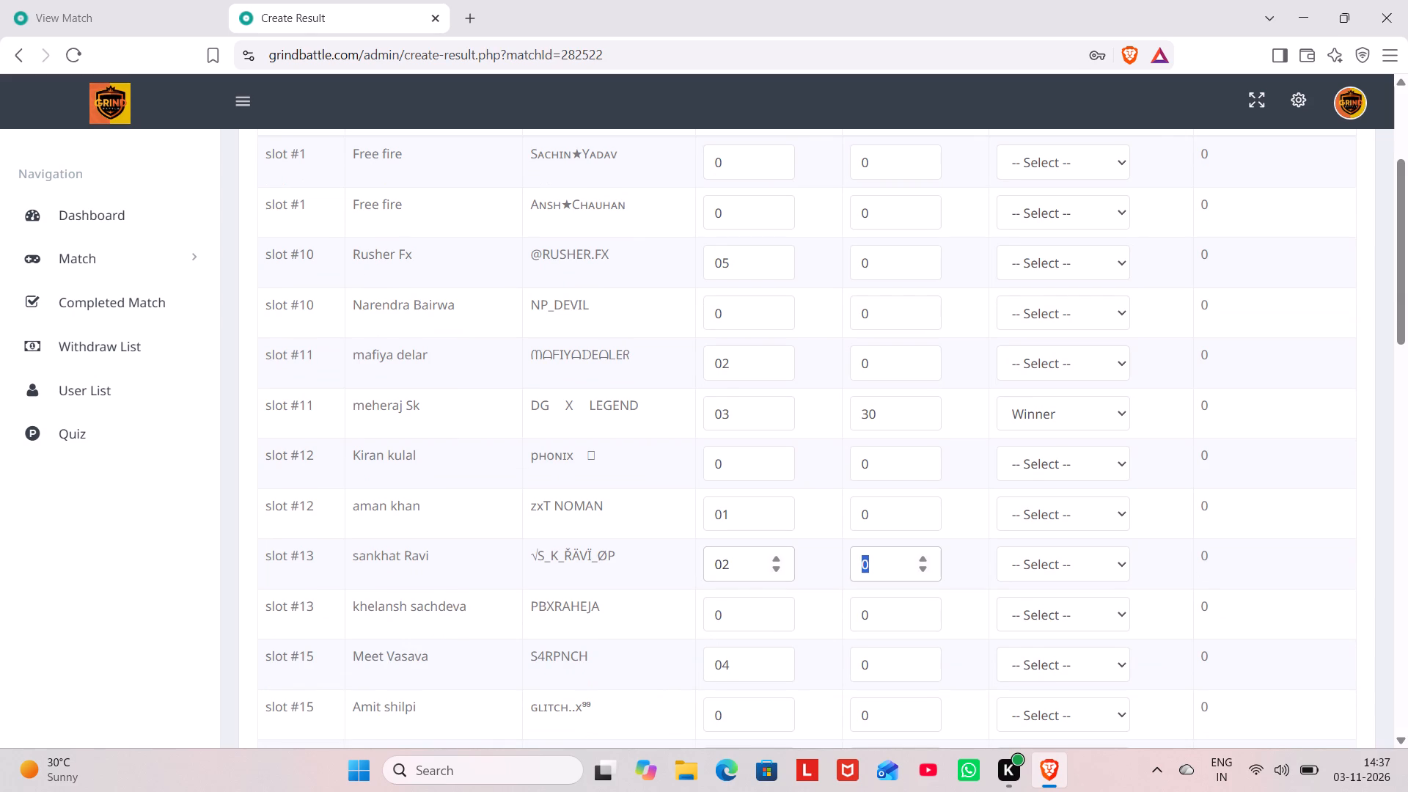
click(654, 550)
click(752, 612)
key(1)
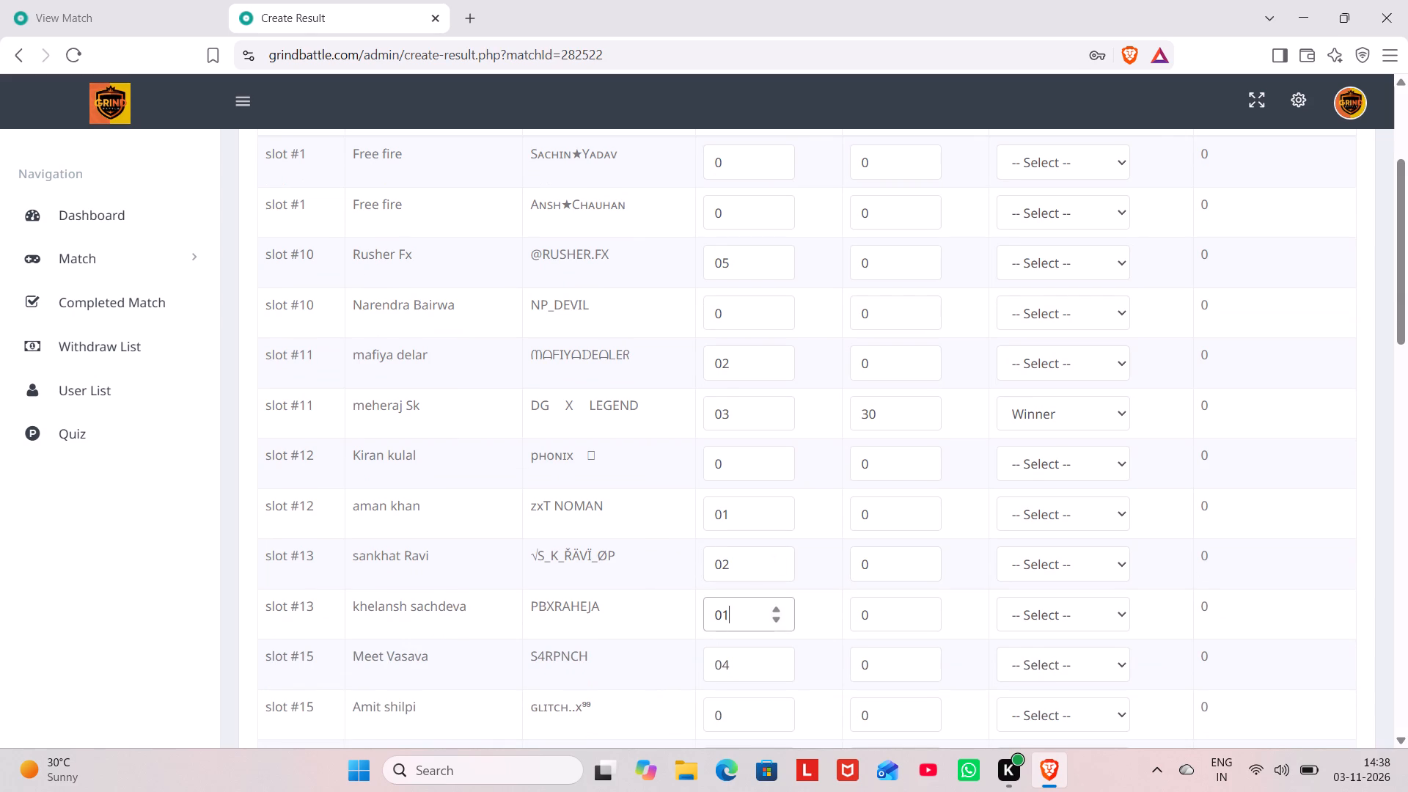
key(Tab)
click(656, 604)
Set the total kills of the Shubham entry in slot #5 to 2.
scroll(677, 571, down, 12)
scroll(677, 571, up, 1)
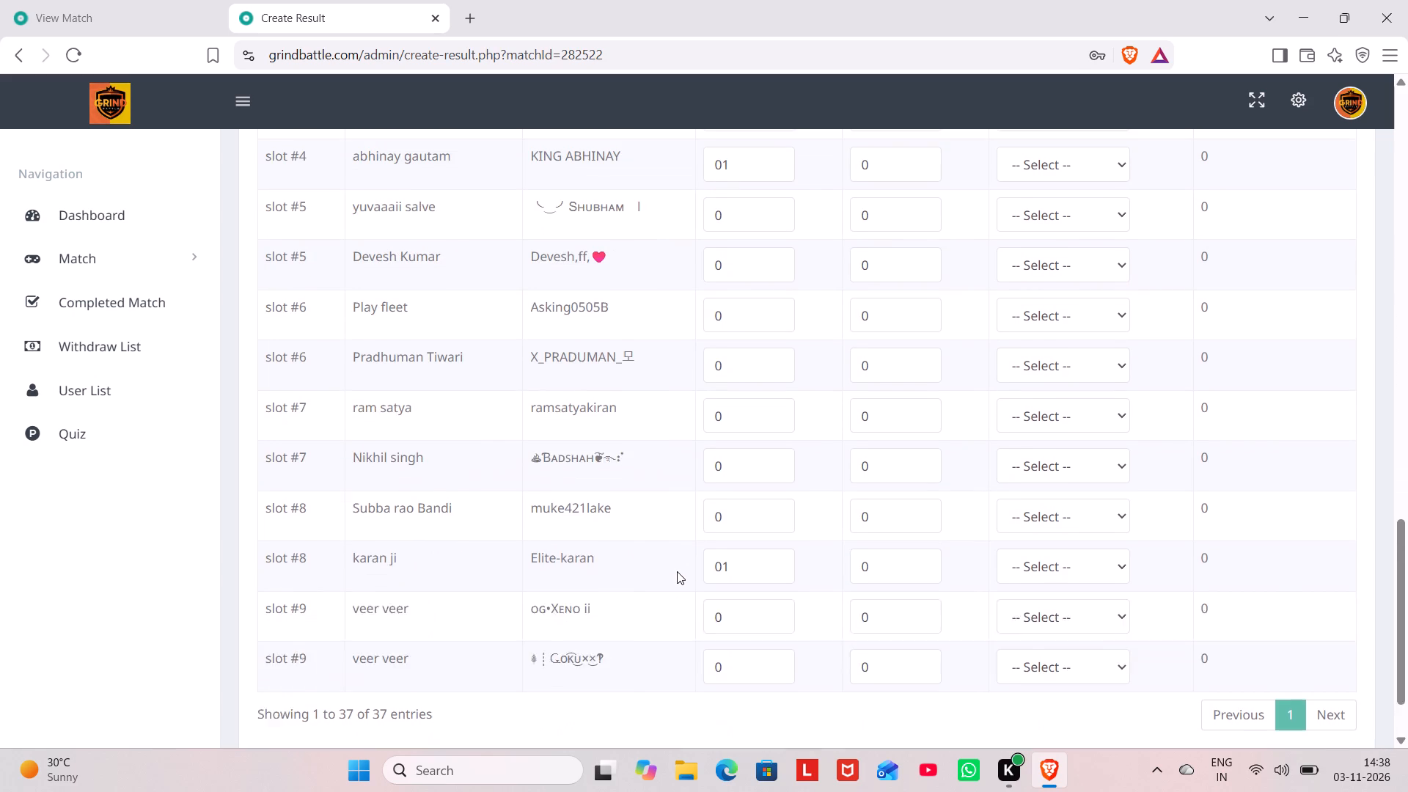
scroll(677, 571, up, 4)
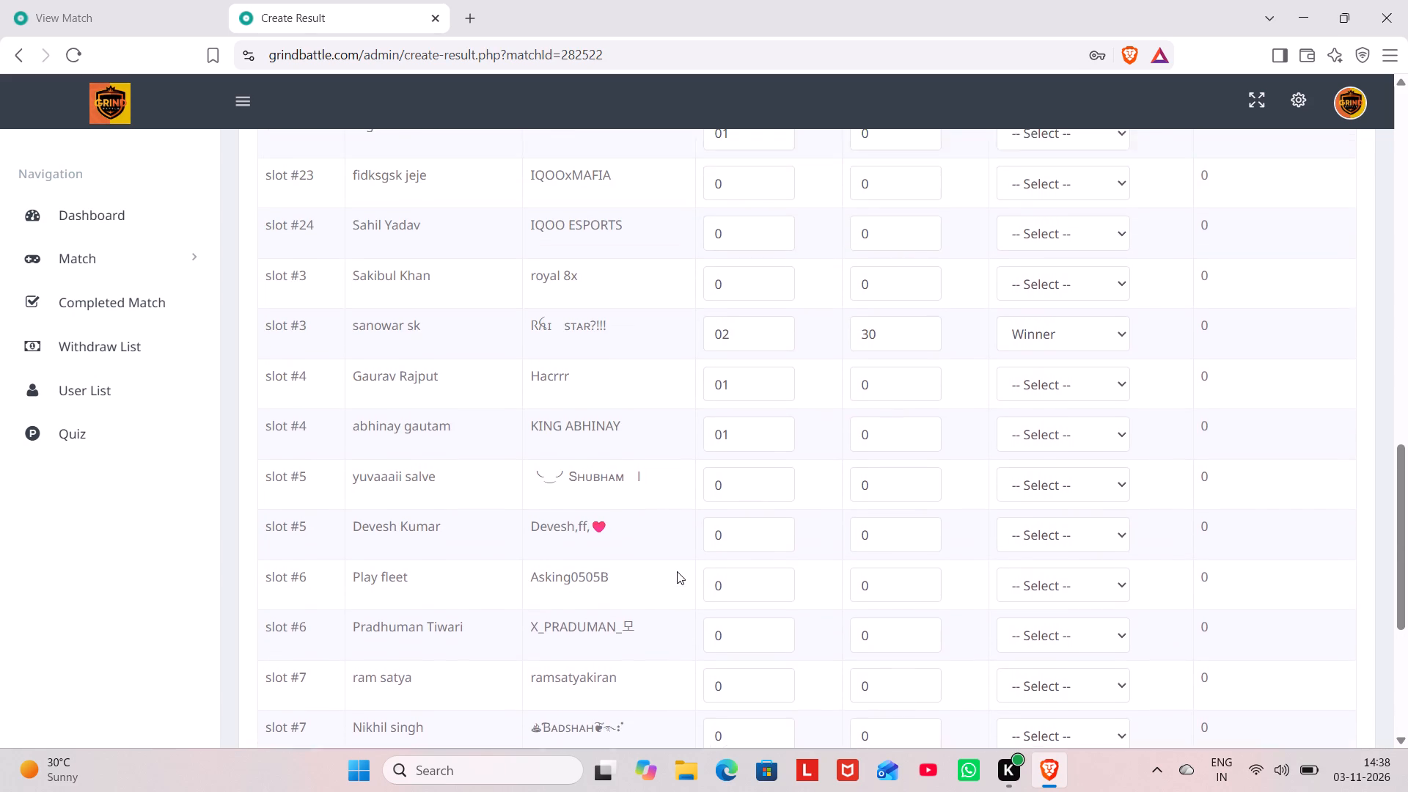
scroll(677, 571, up, 1)
click(729, 563)
key(2)
key(Tab)
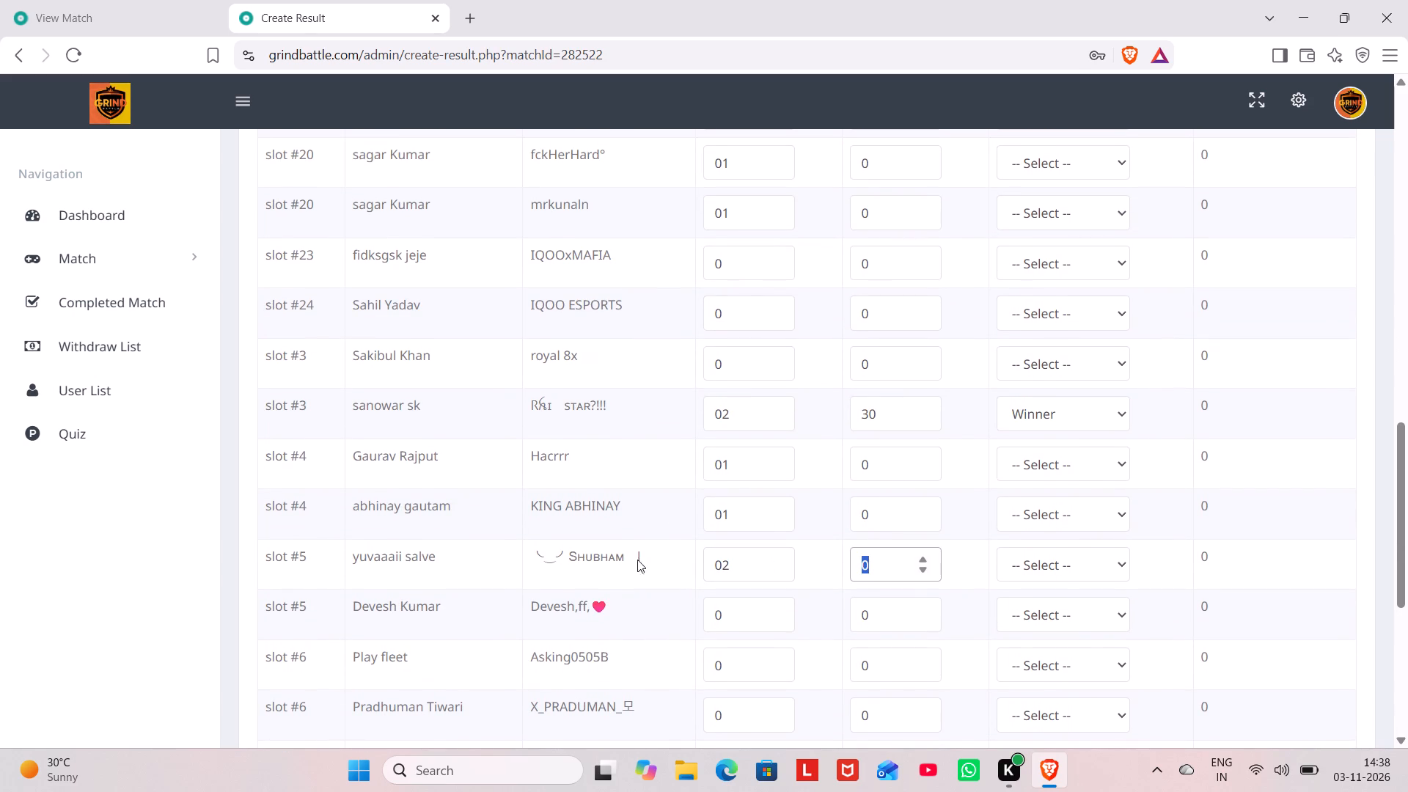
drag(601, 567, 714, 465)
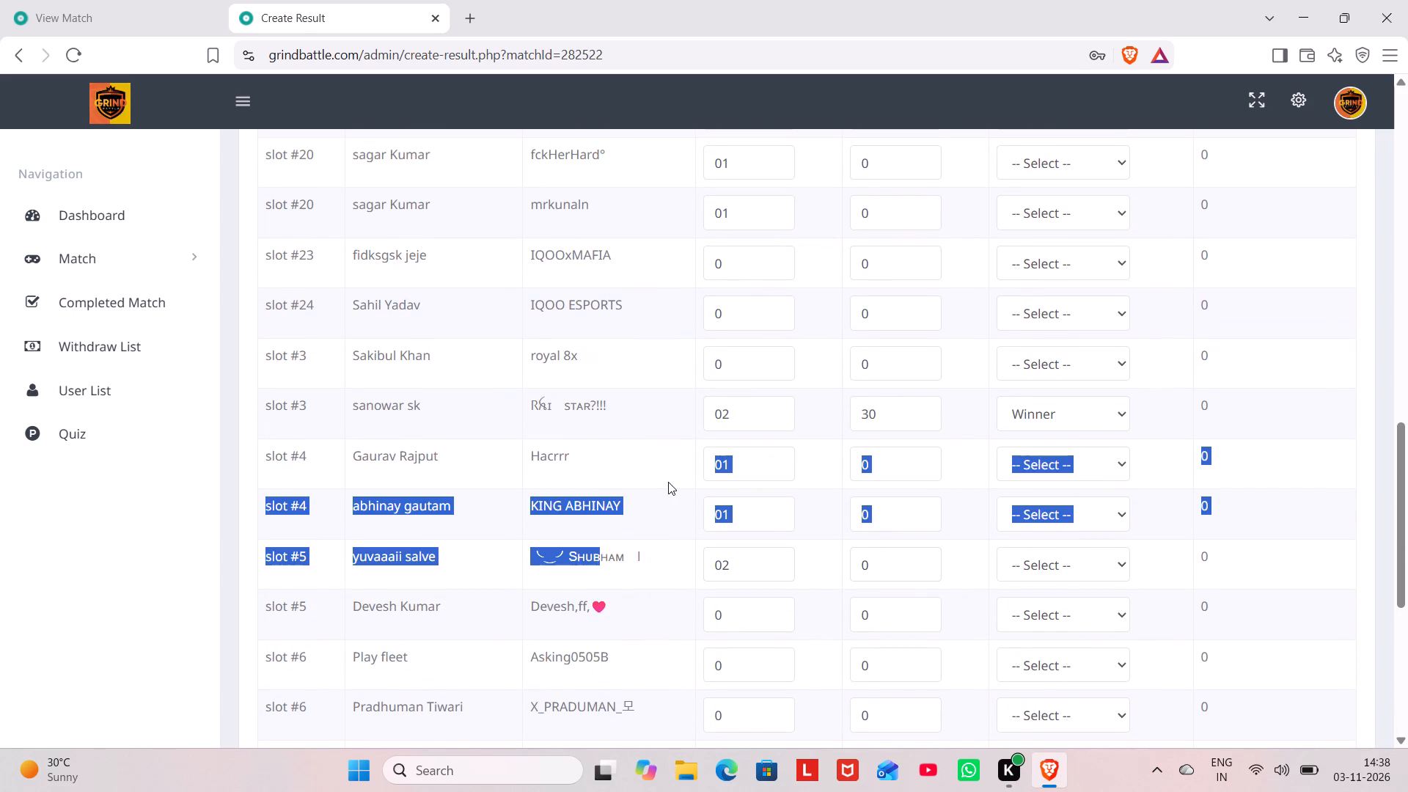
click(668, 482)
Submit the winners of match 282522.
scroll(668, 482, up, 5)
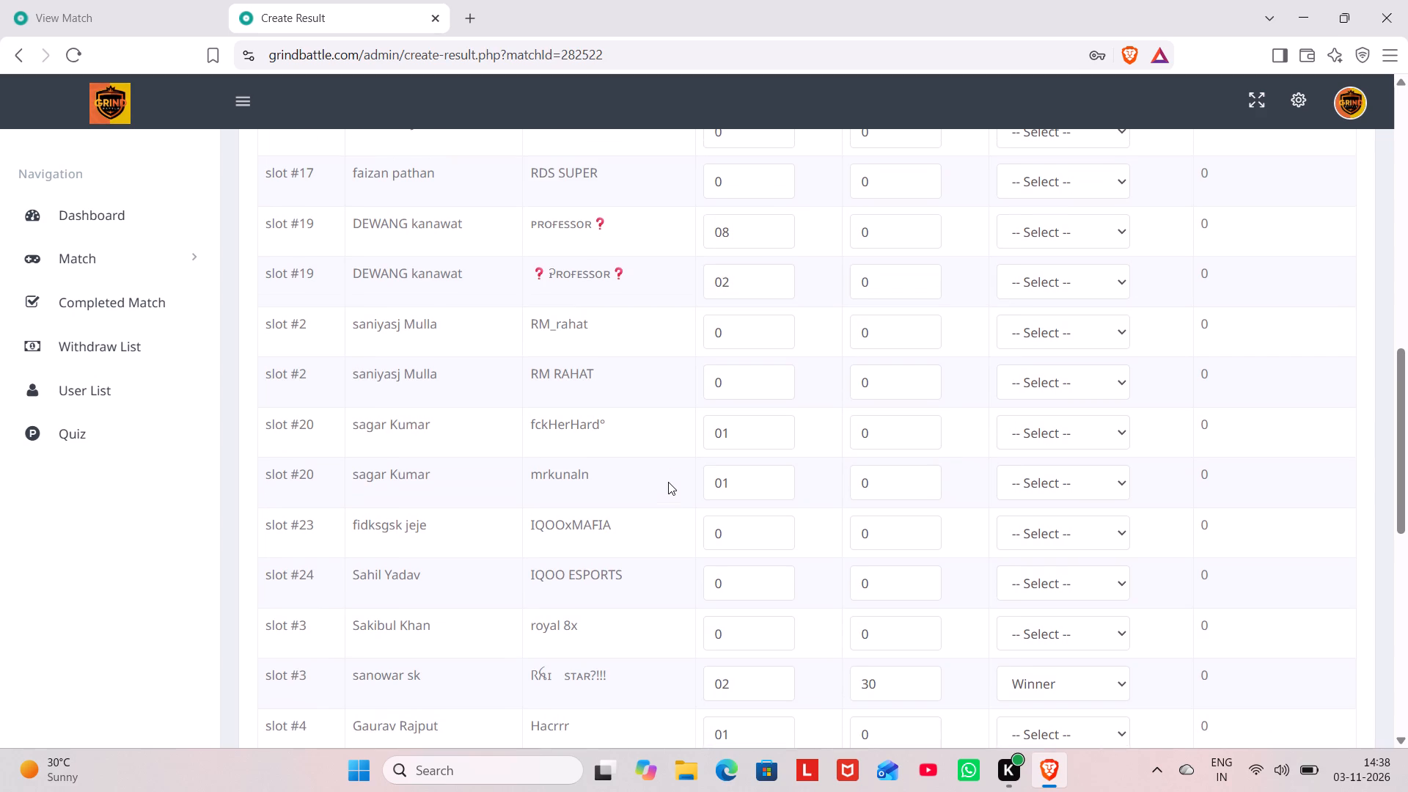
scroll(668, 482, up, 4)
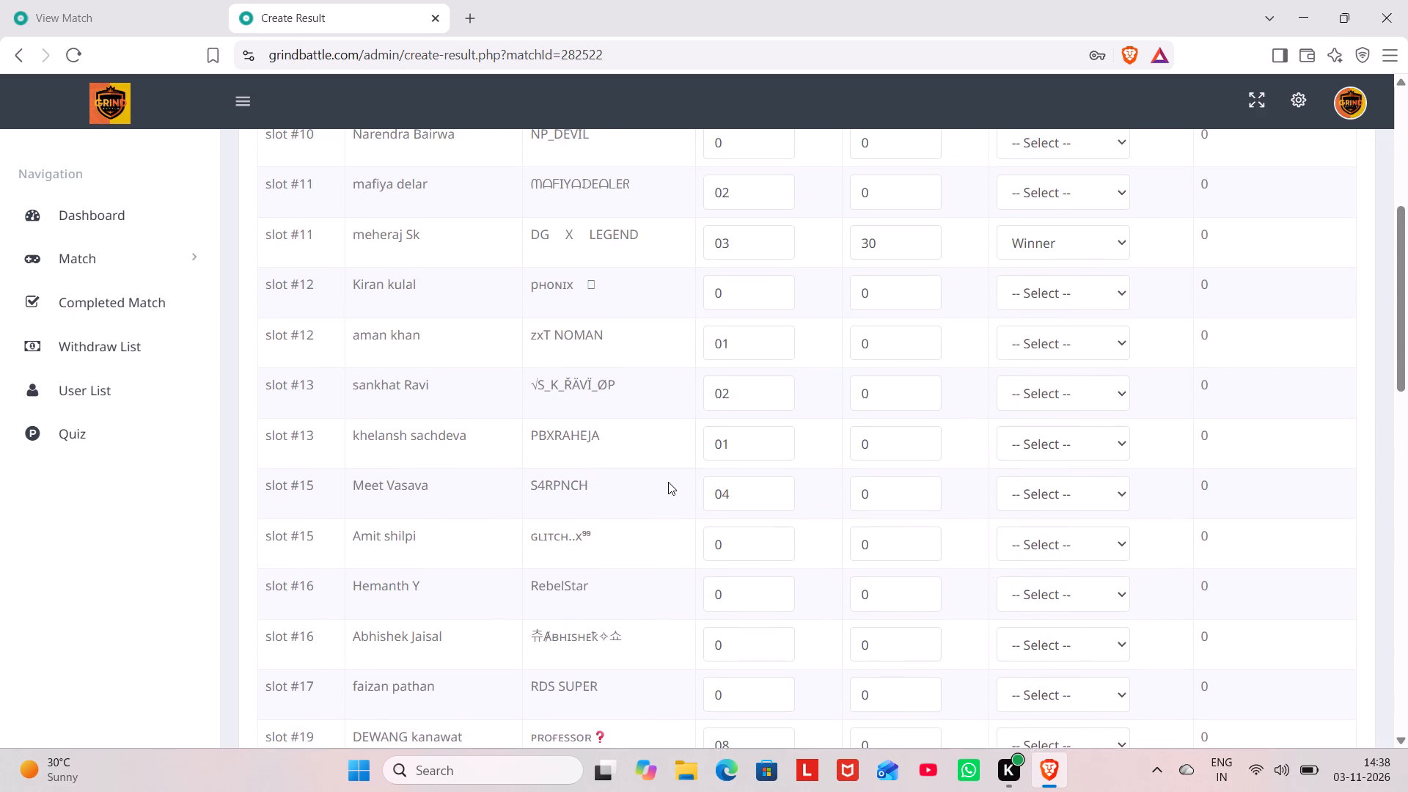
scroll(668, 482, up, 4)
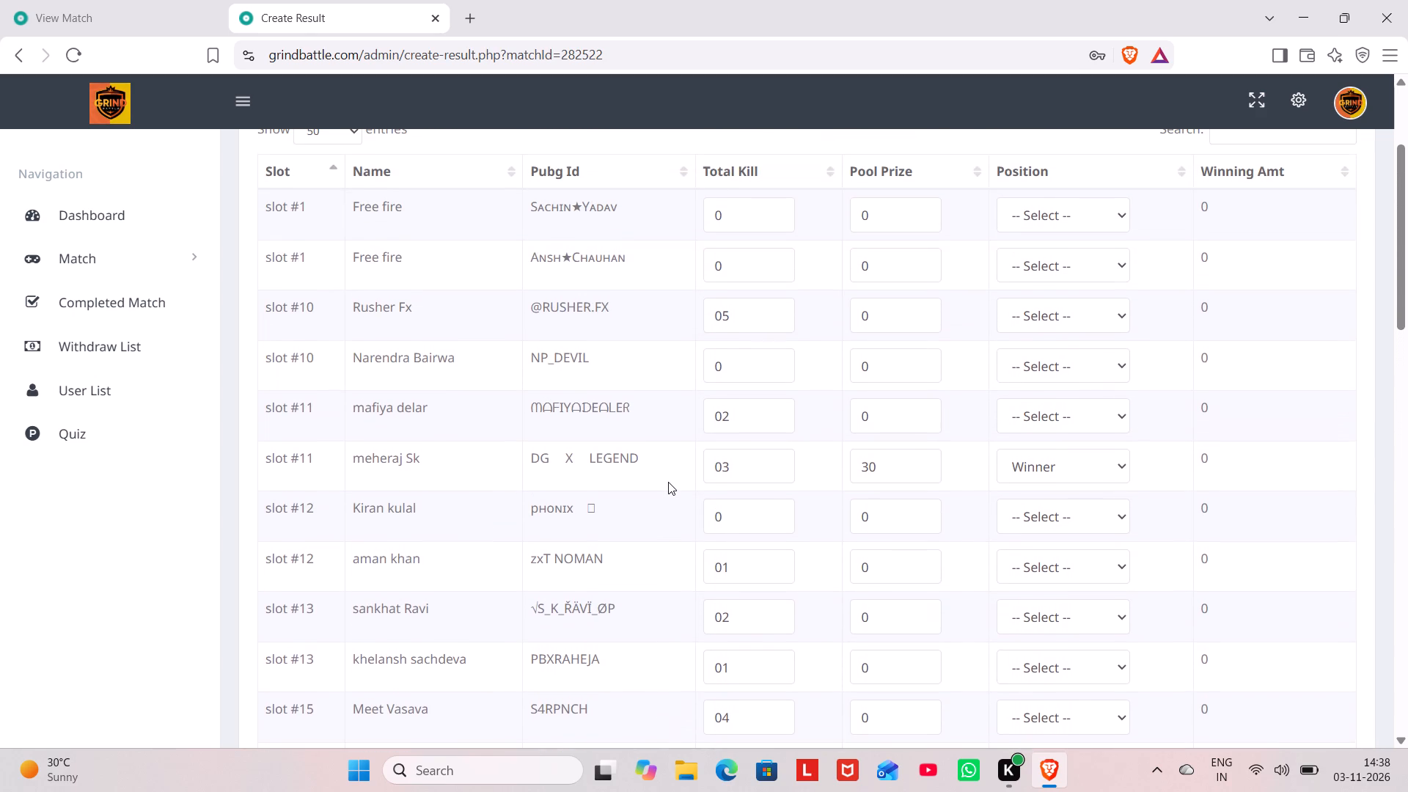
scroll(668, 482, up, 4)
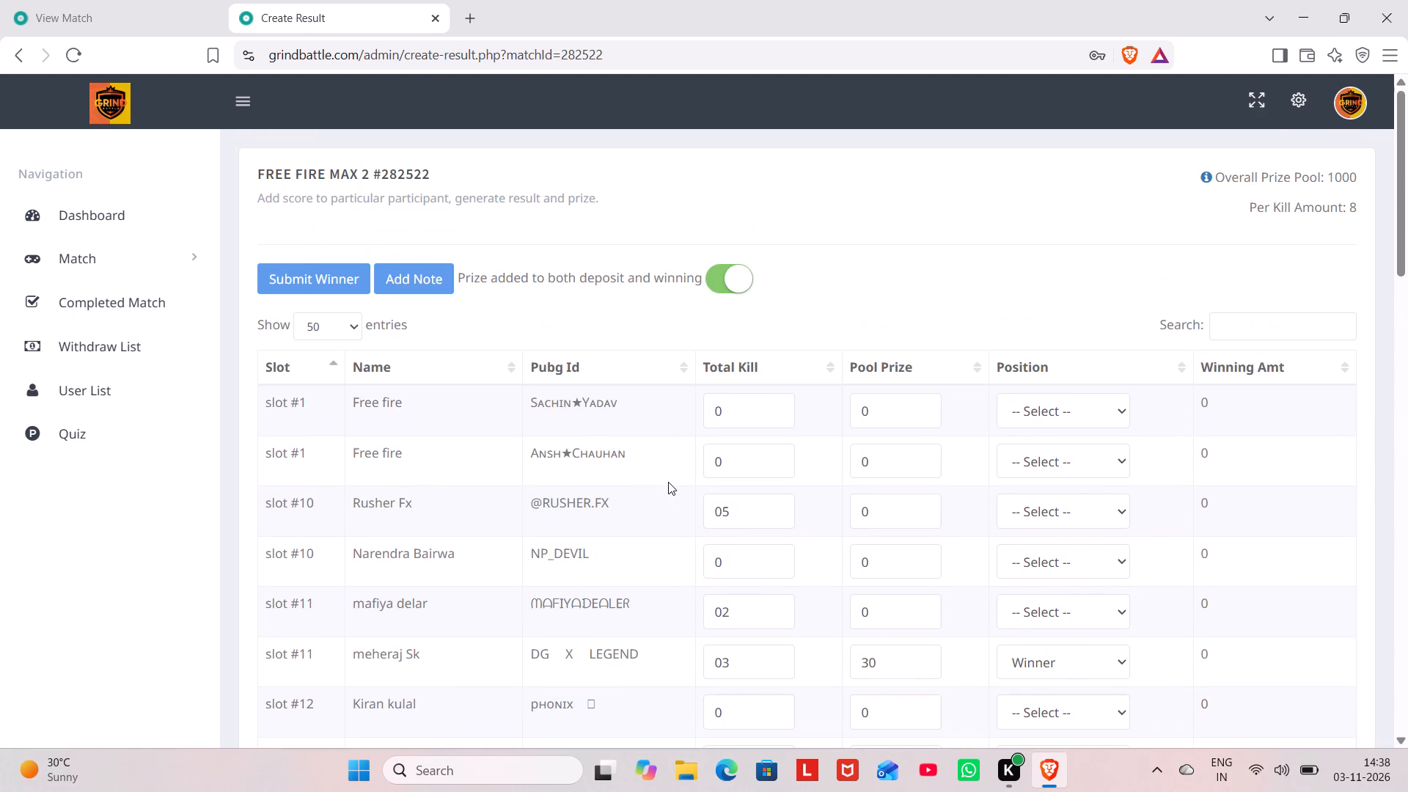
click(292, 269)
Return to the match list, find match 282425 and mark it as finished.
click(94, 12)
click(21, 54)
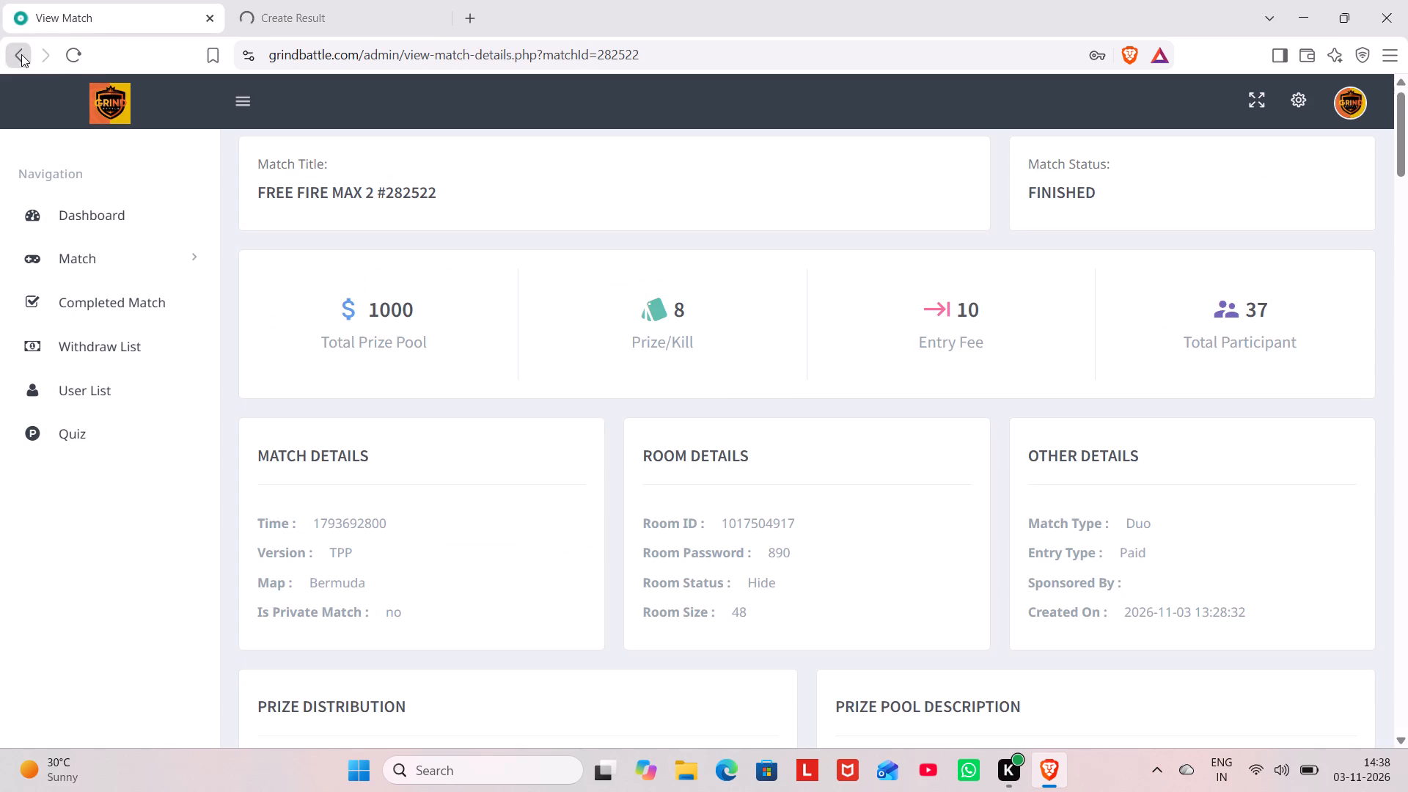
click(252, 9)
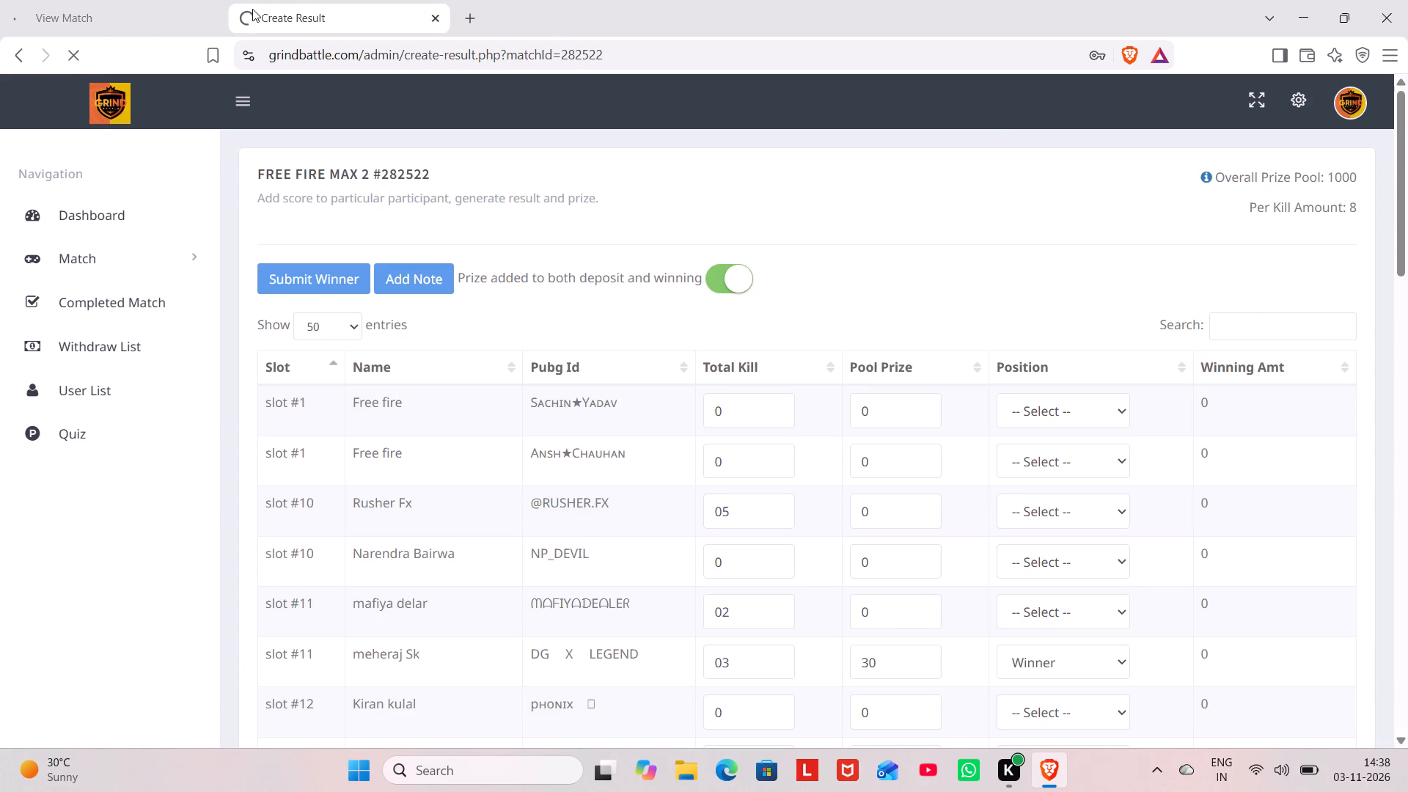
click(89, 0)
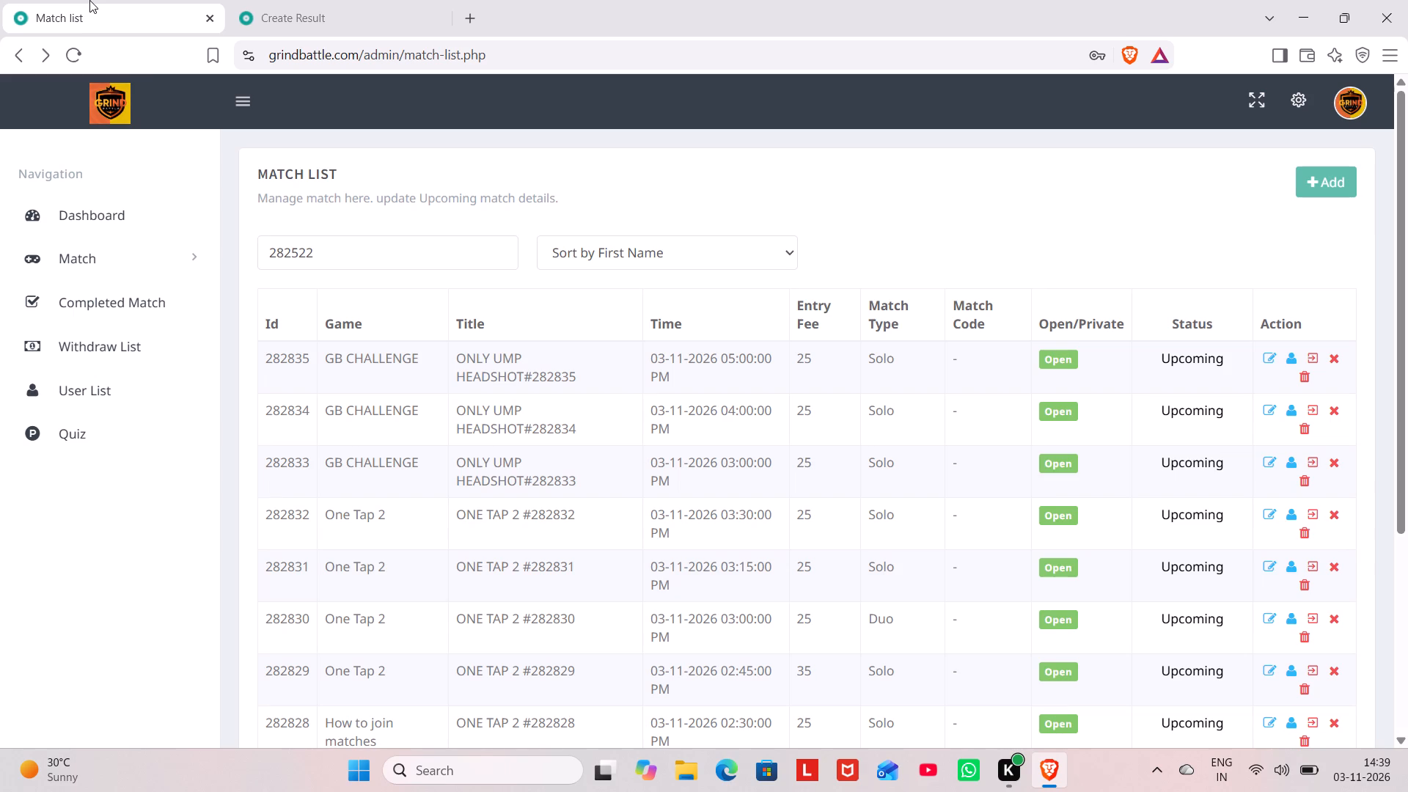
click(347, 247)
key(BackSpace)
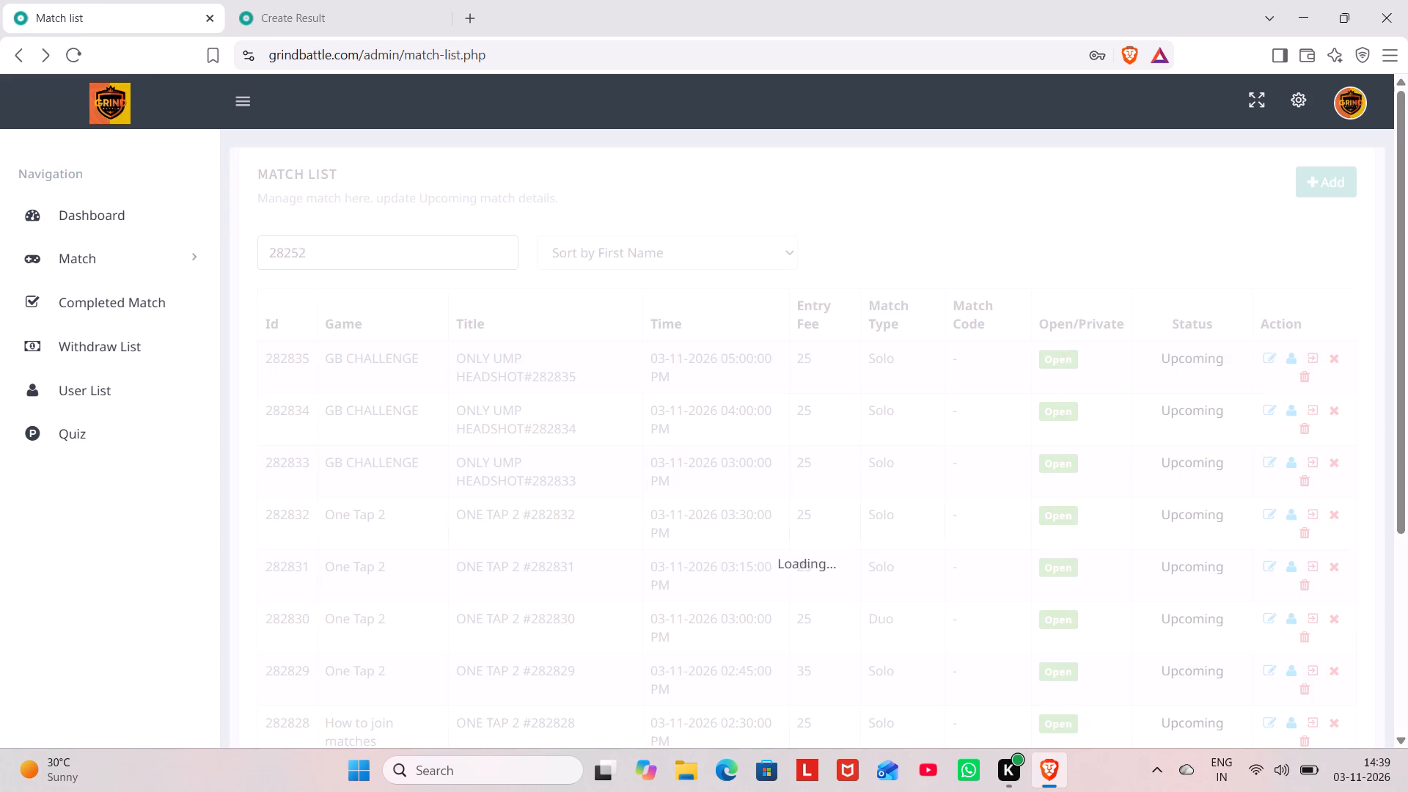
key(BackSpace)
key(BackSpace)
text(425)
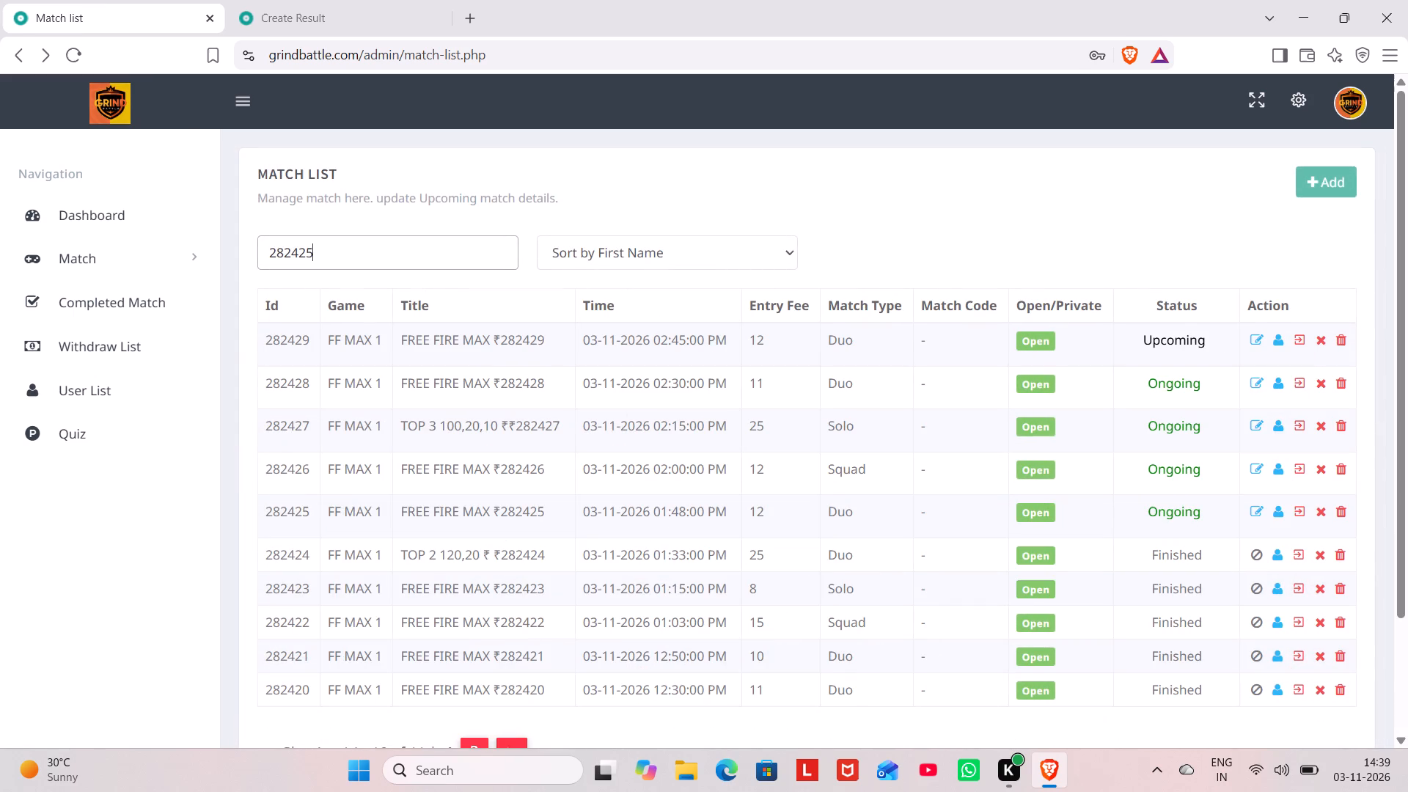
click(1171, 347)
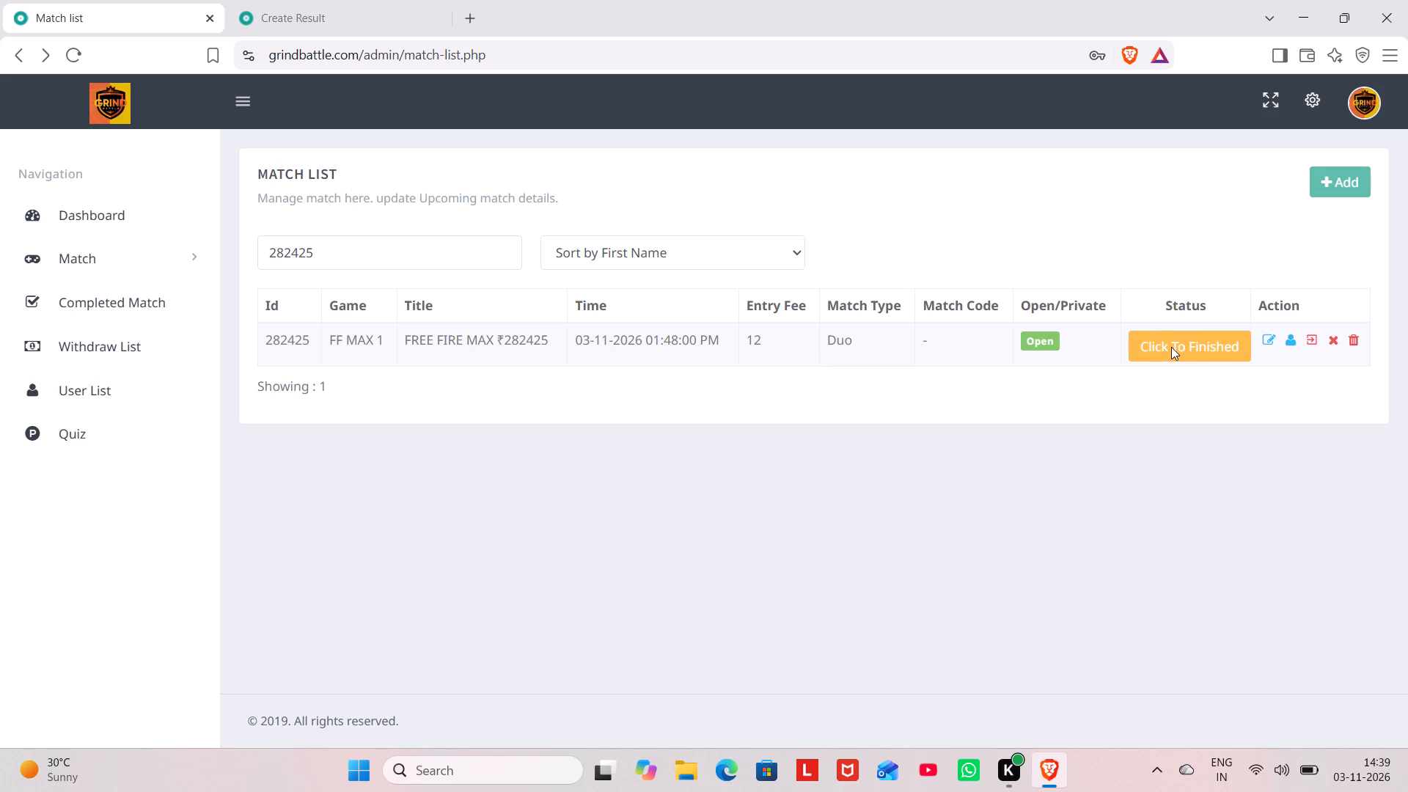
click(1171, 347)
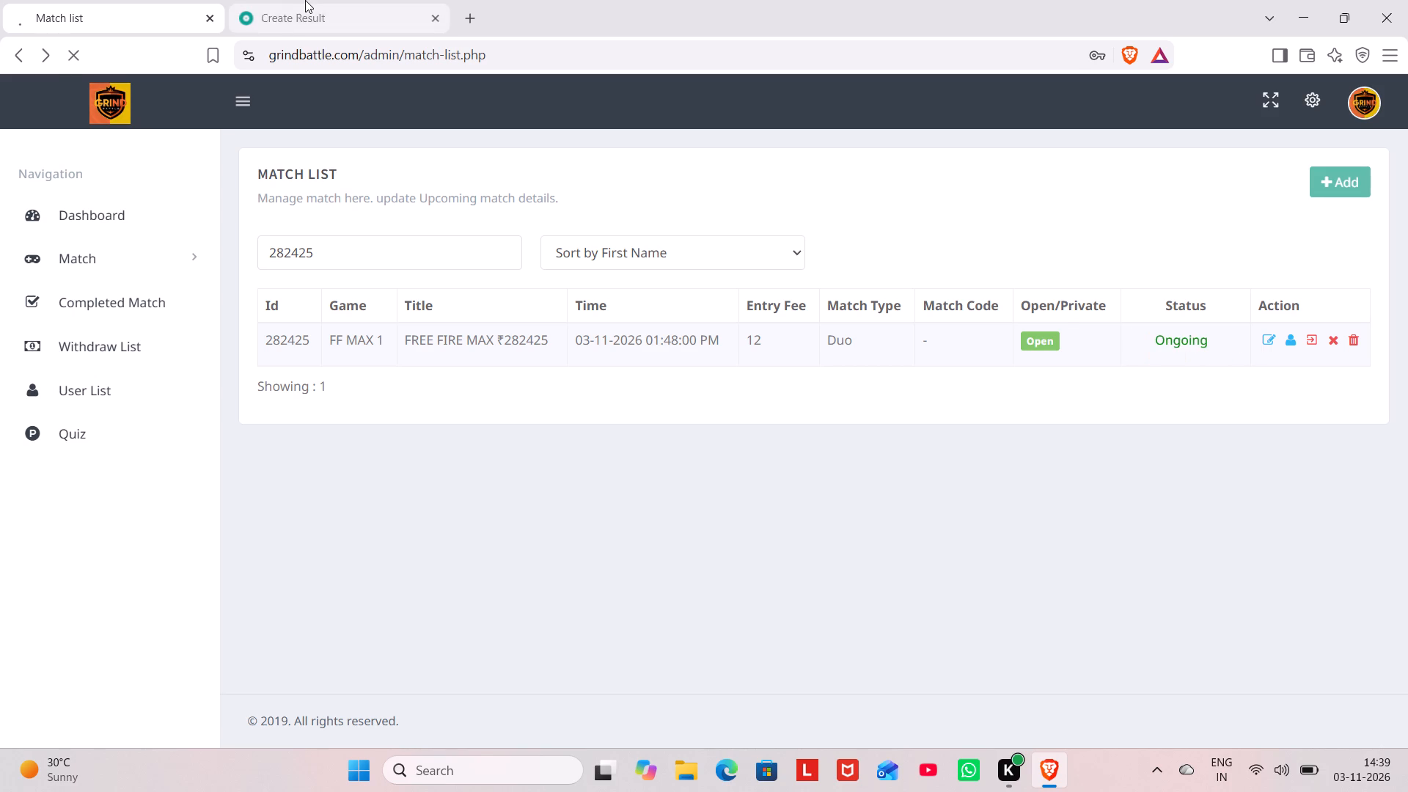
Search for match 282425 in both the completed and general match lists, opening its result form and its match details.
click(307, 0)
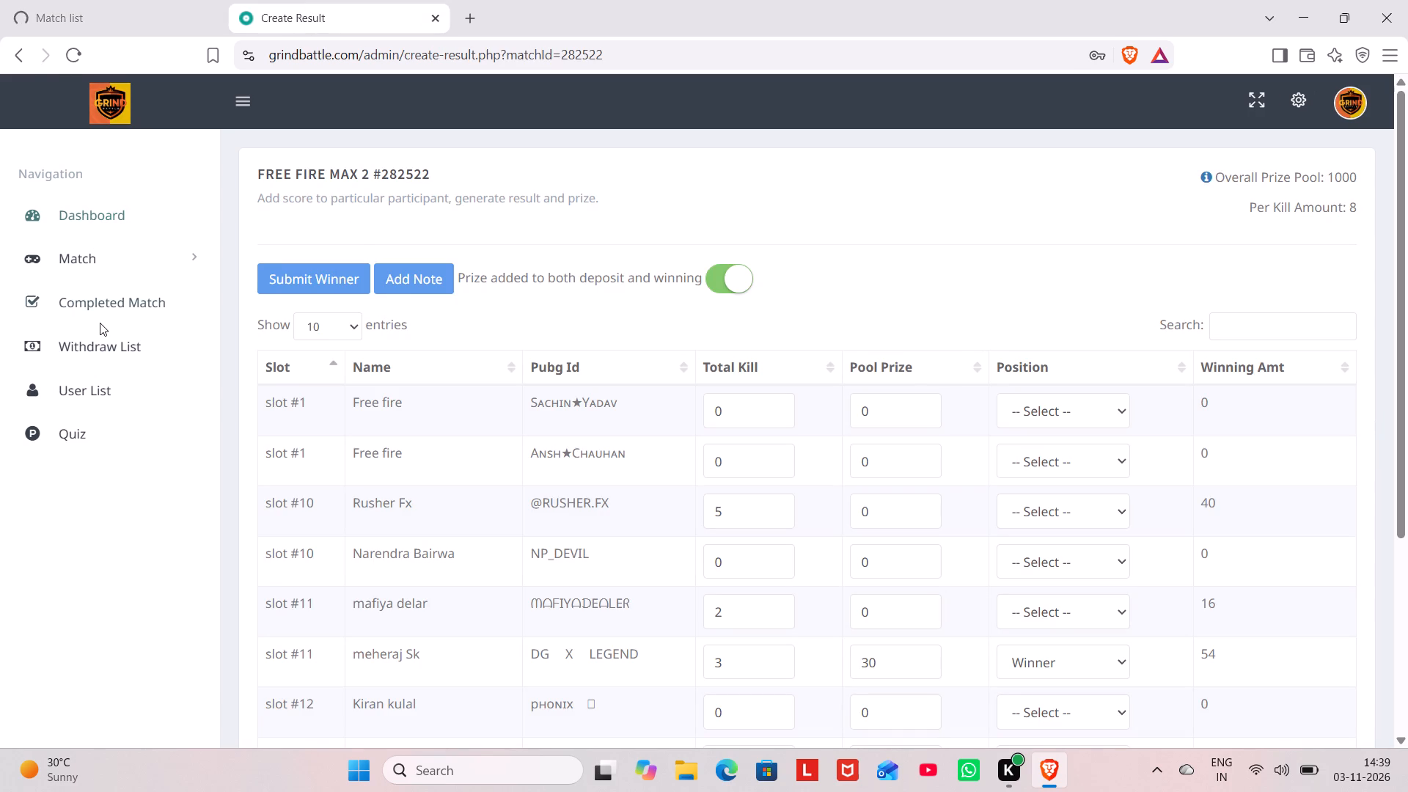
click(120, 307)
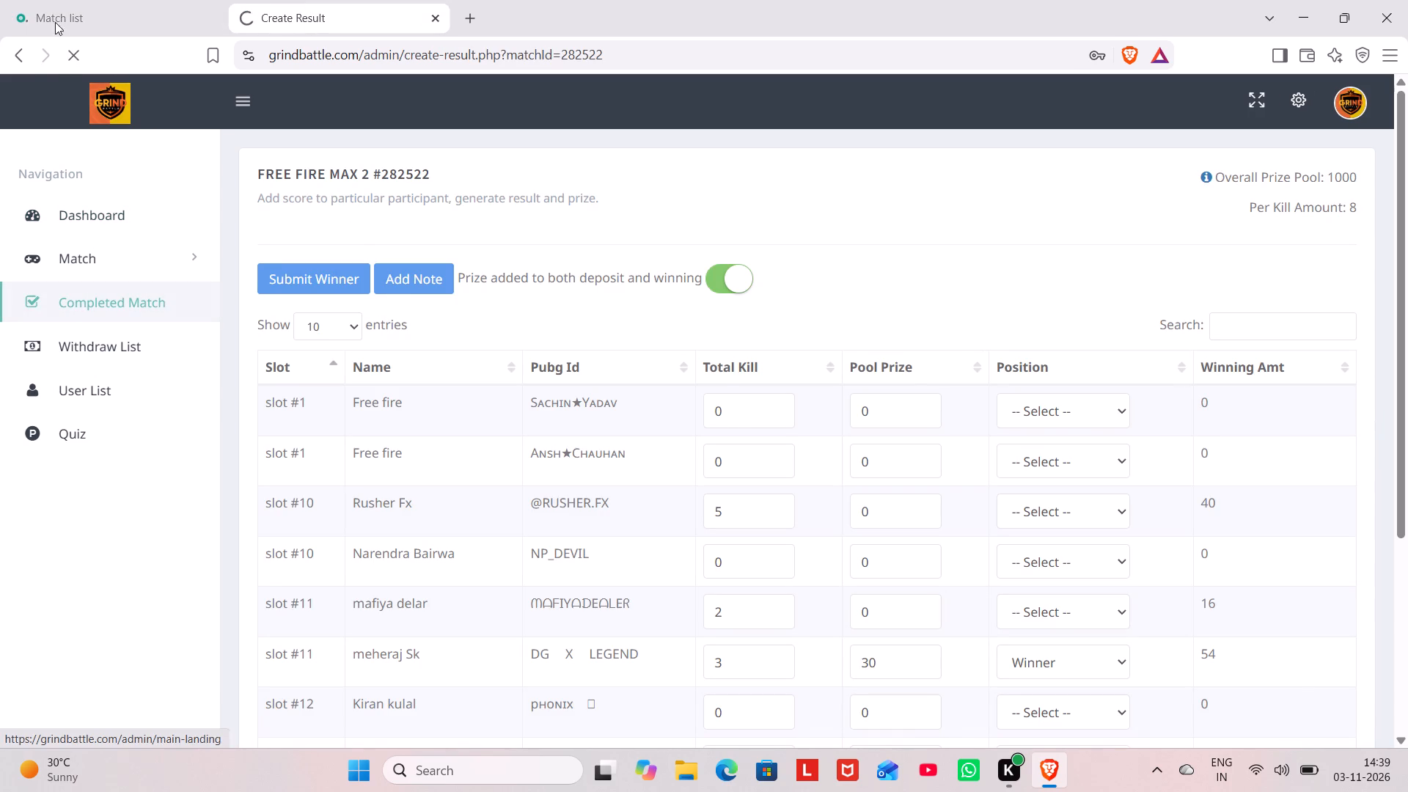
click(50, 0)
click(362, 254)
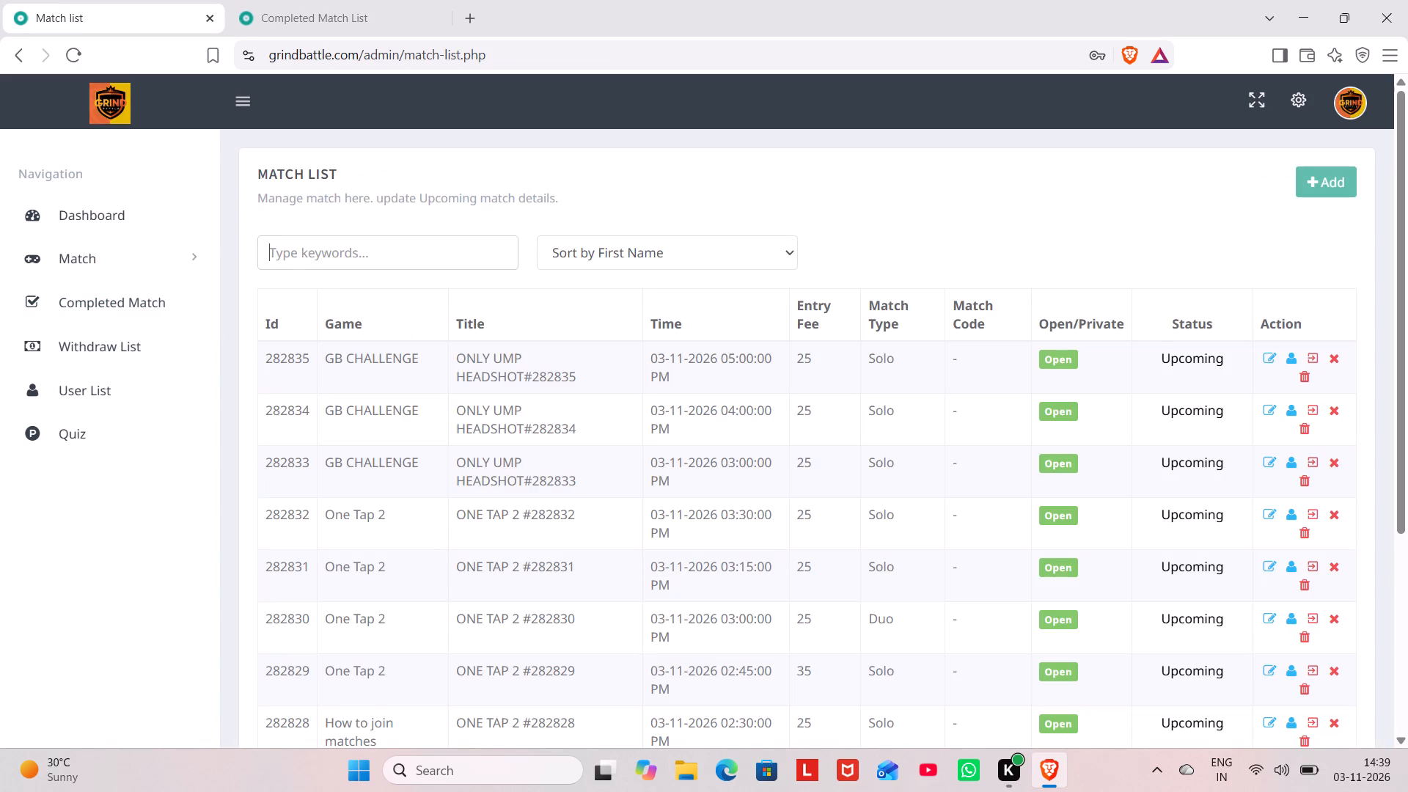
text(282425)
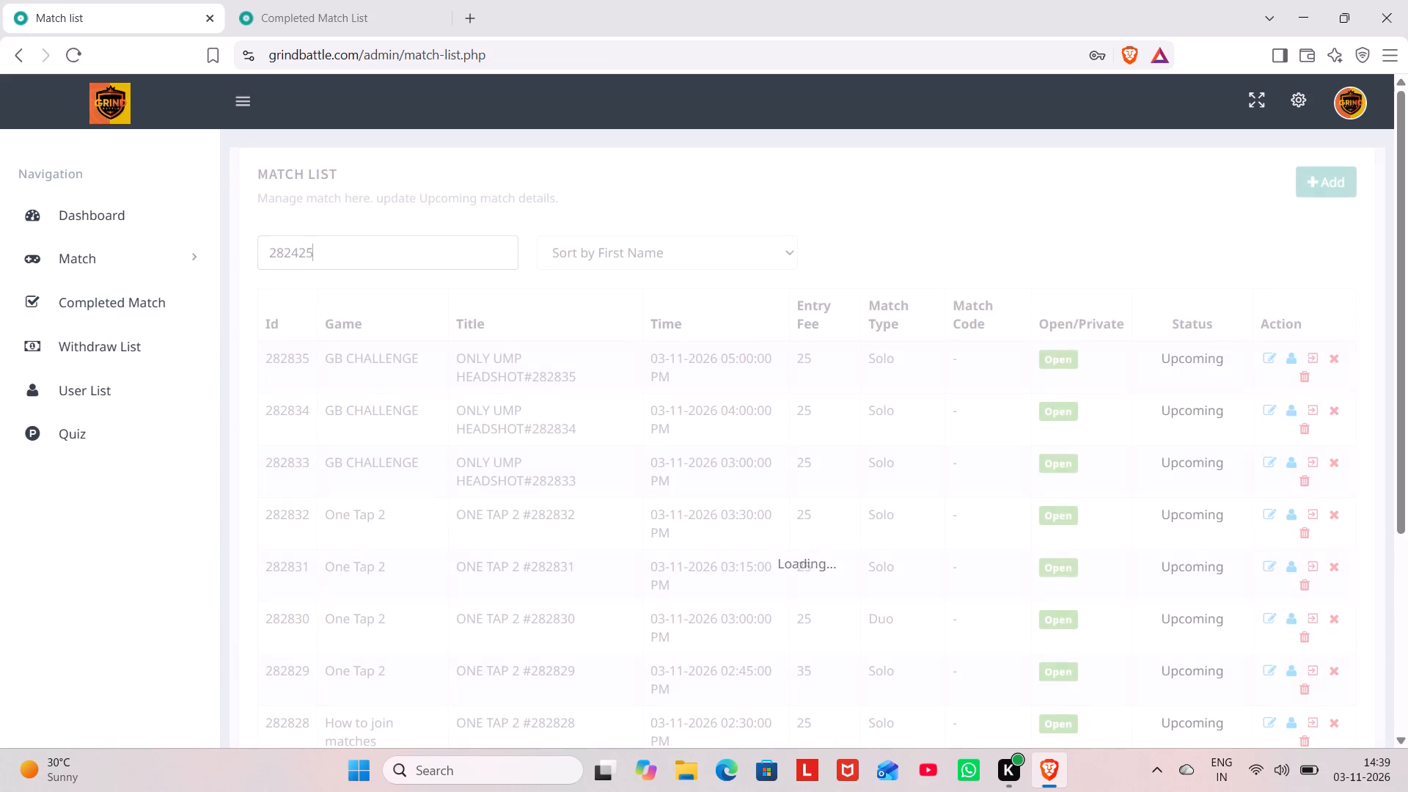
click(334, 0)
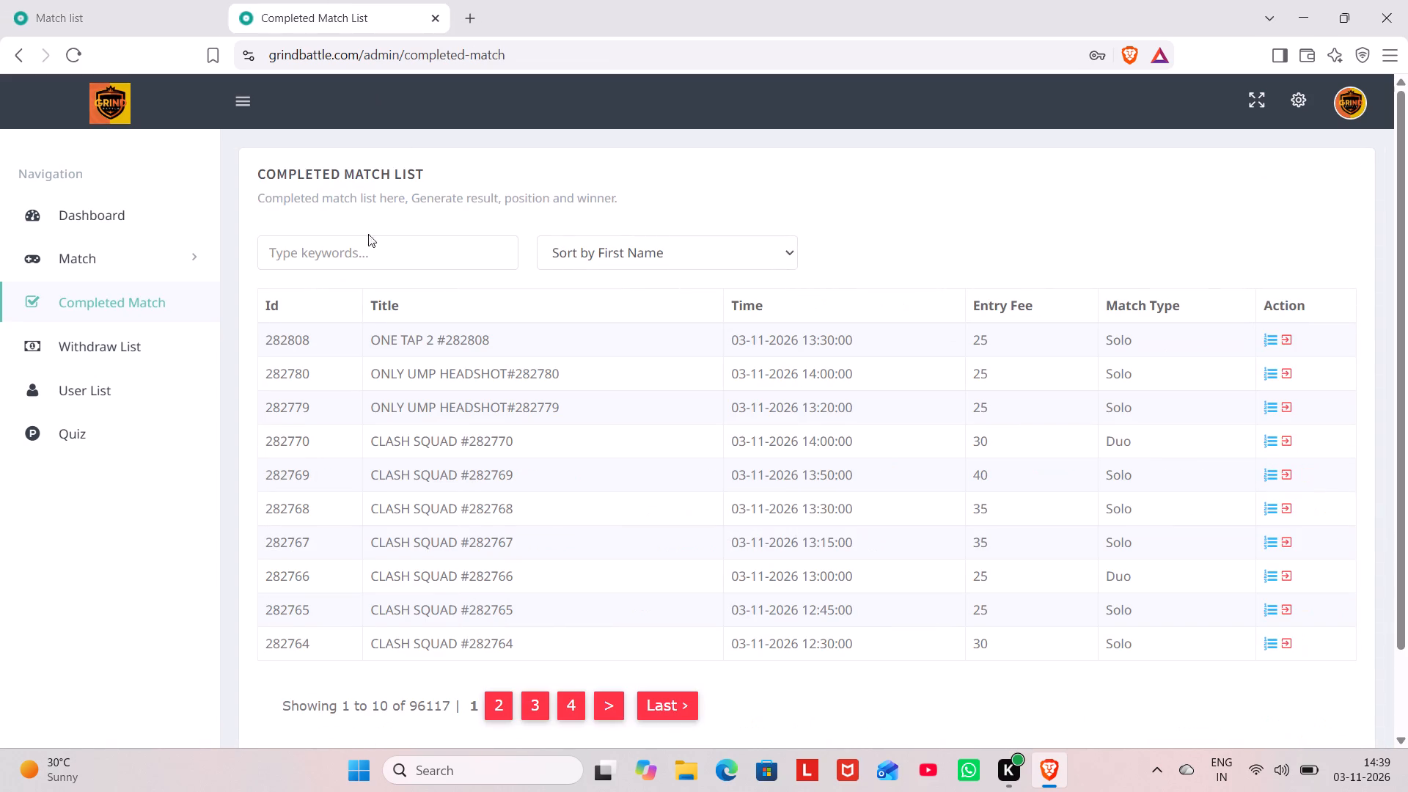
click(367, 252)
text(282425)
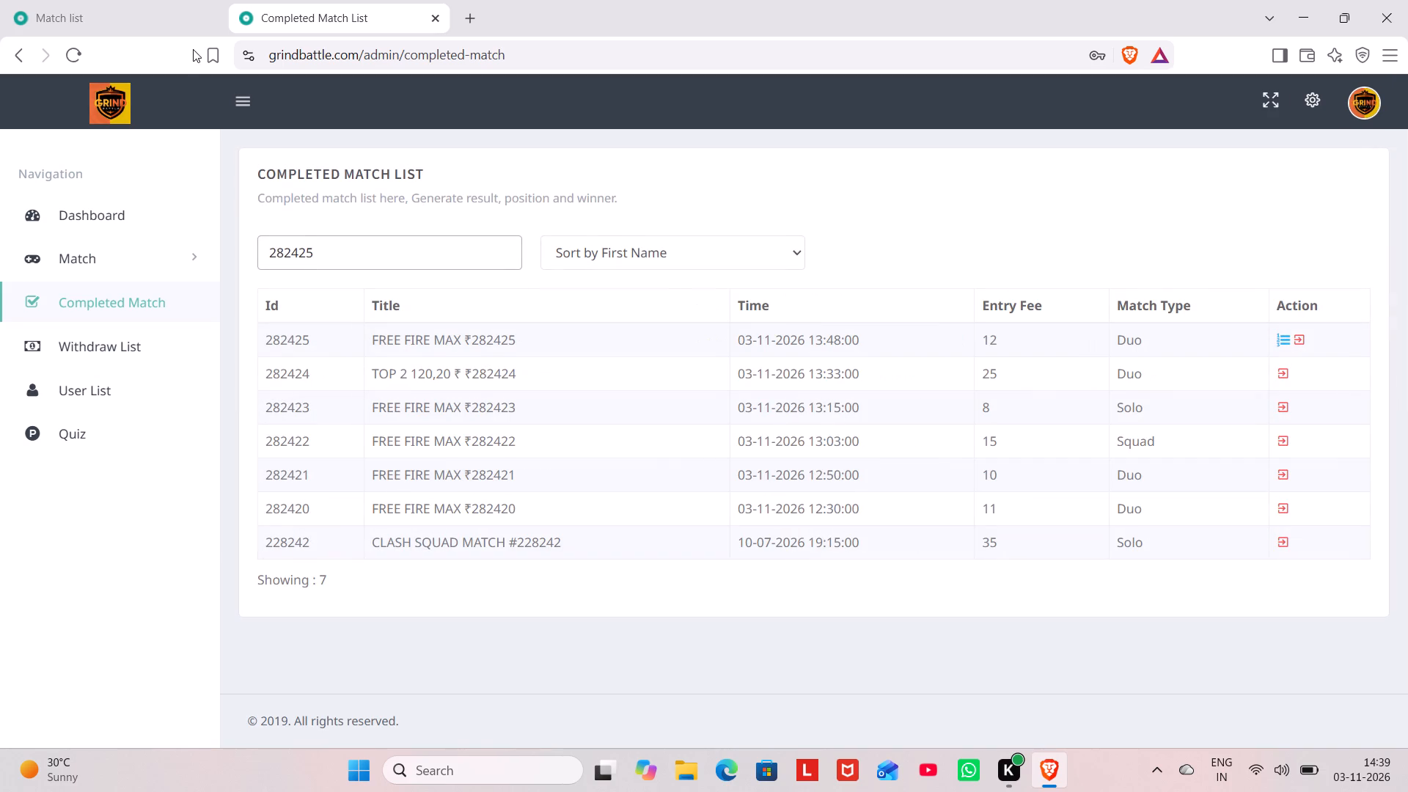
click(1284, 338)
click(122, 0)
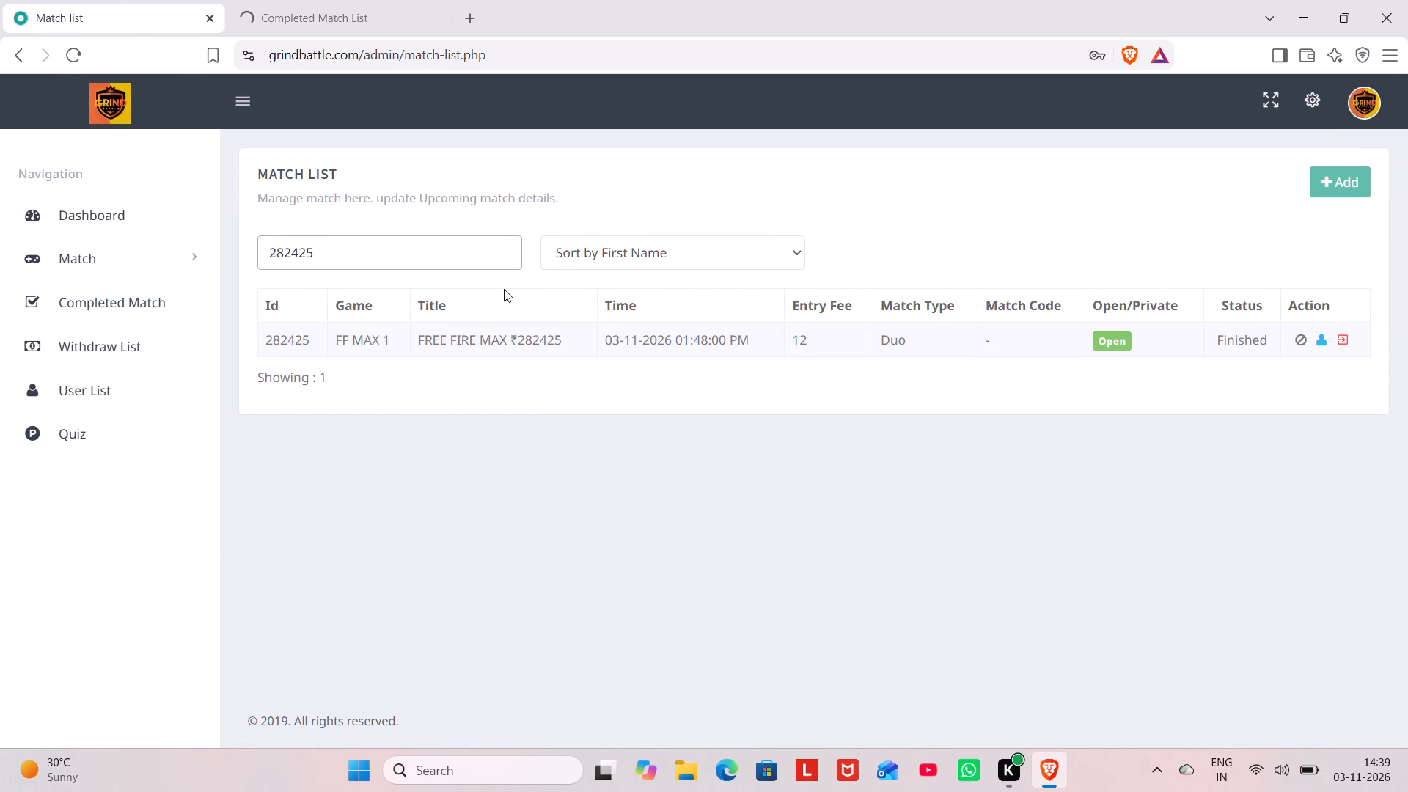
click(1344, 335)
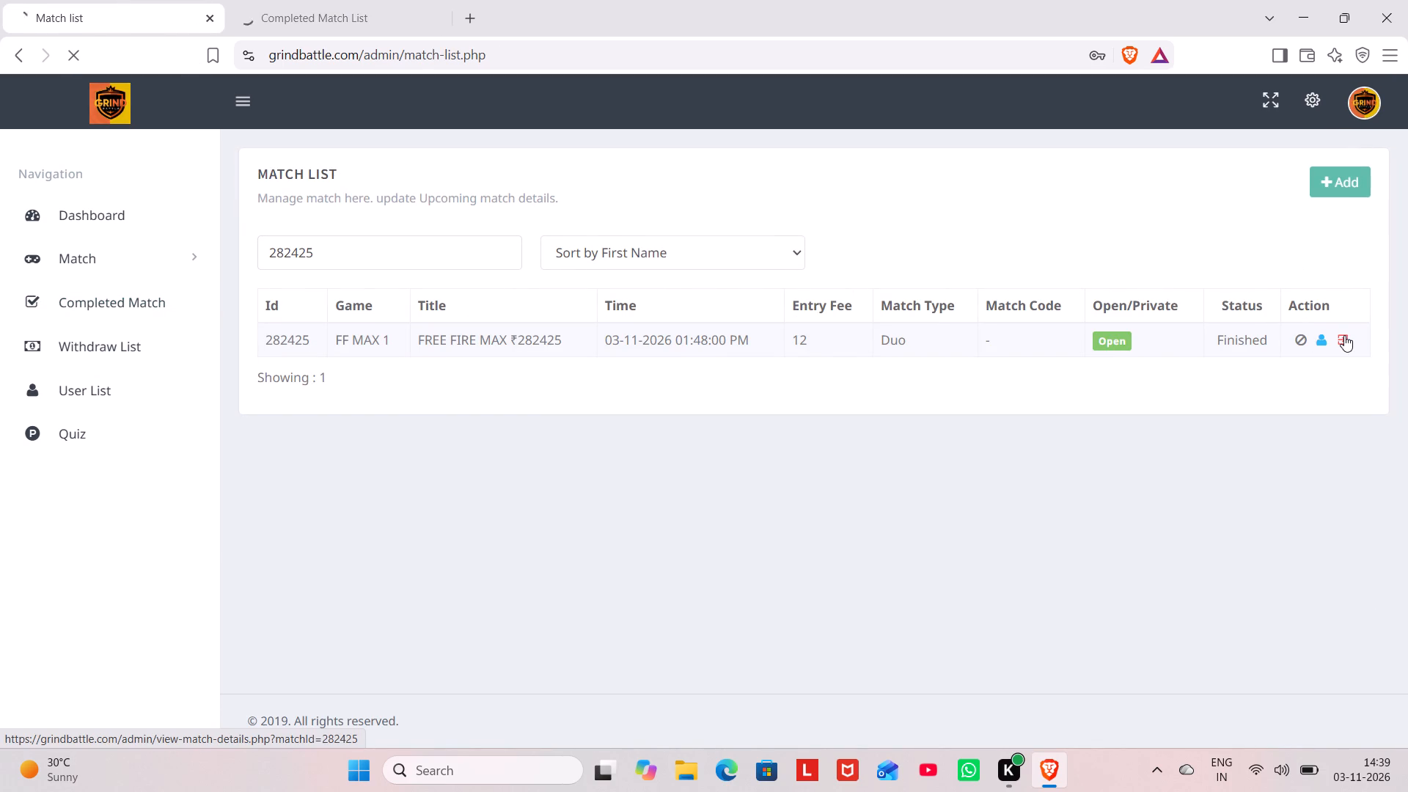
click(330, 0)
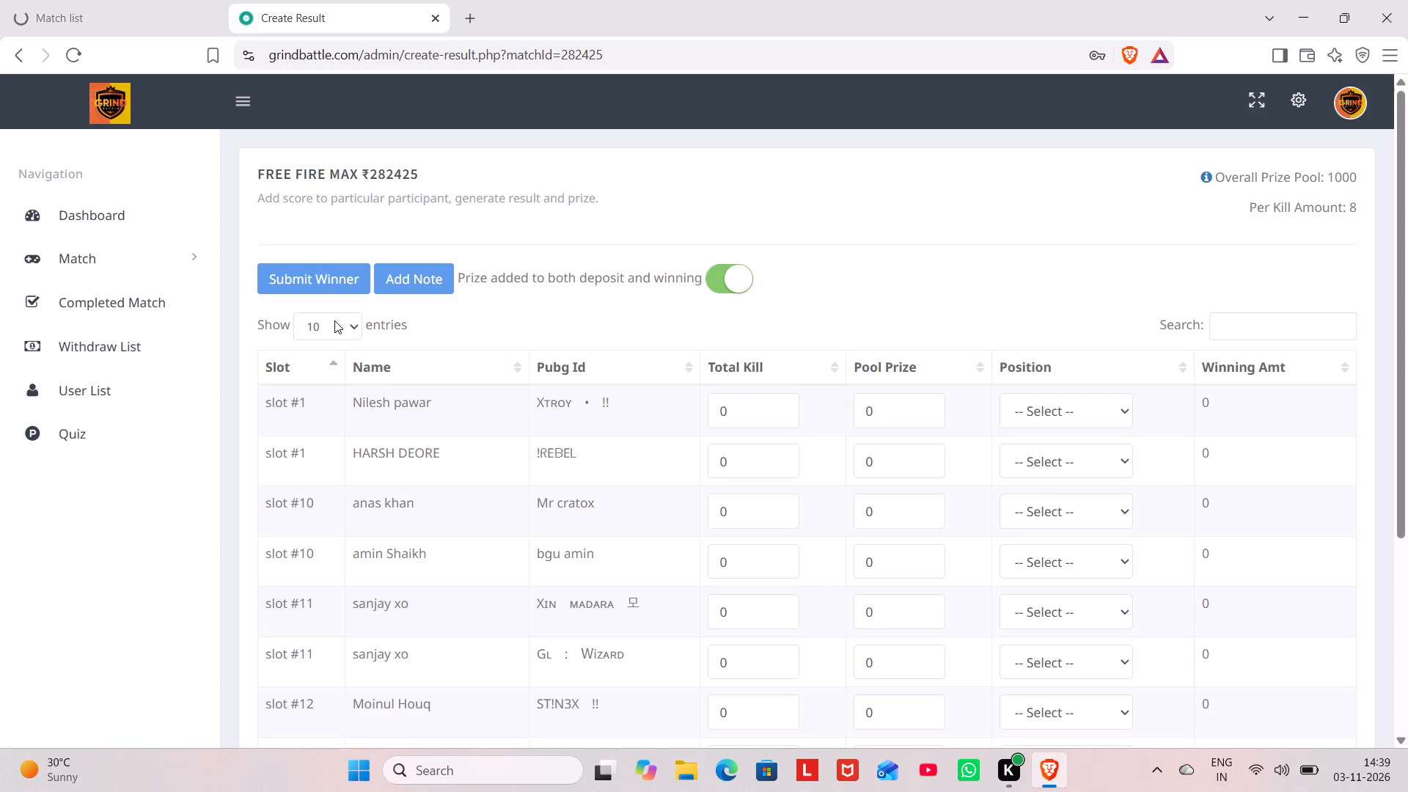
drag(334, 320, 342, 393)
click(342, 393)
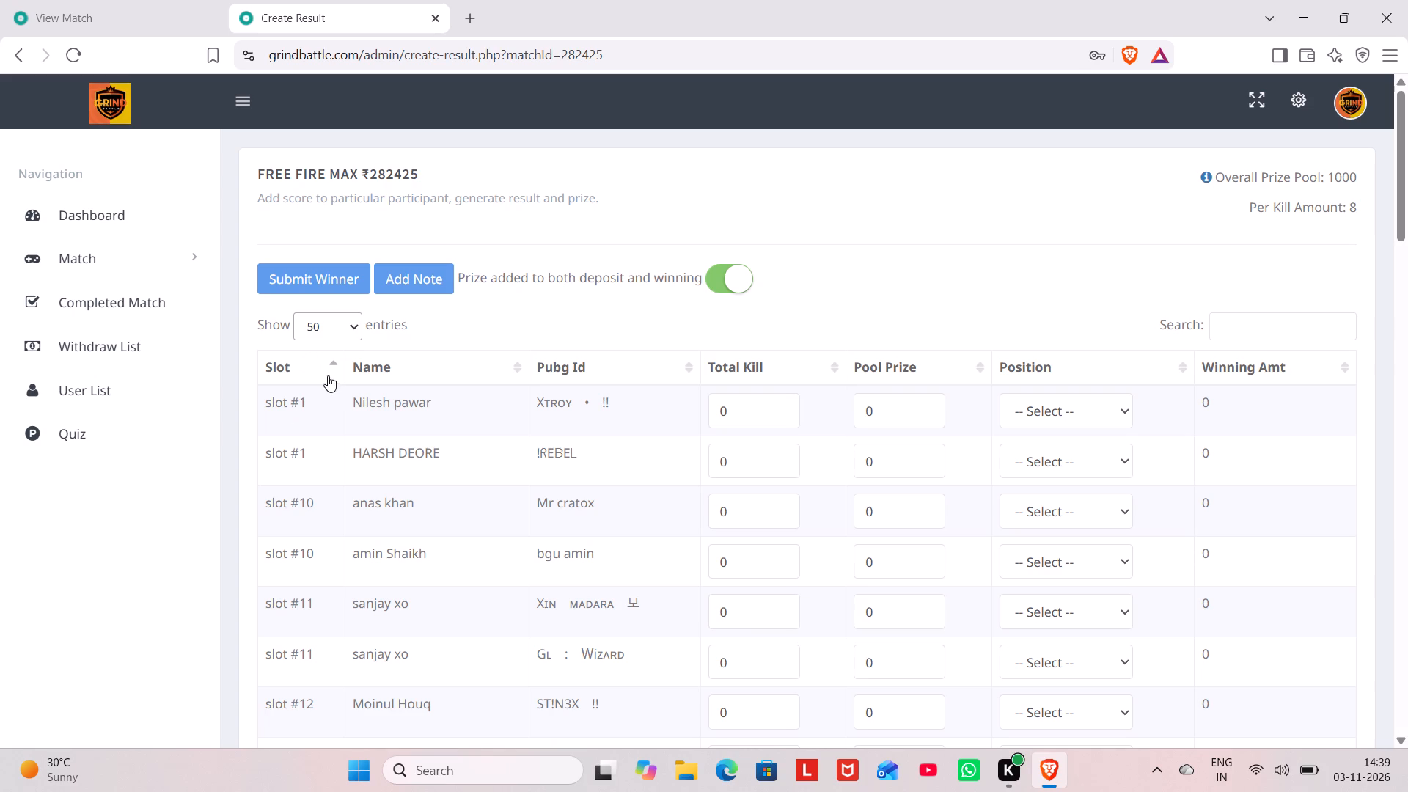
click(1258, 331)
key(shift+at)
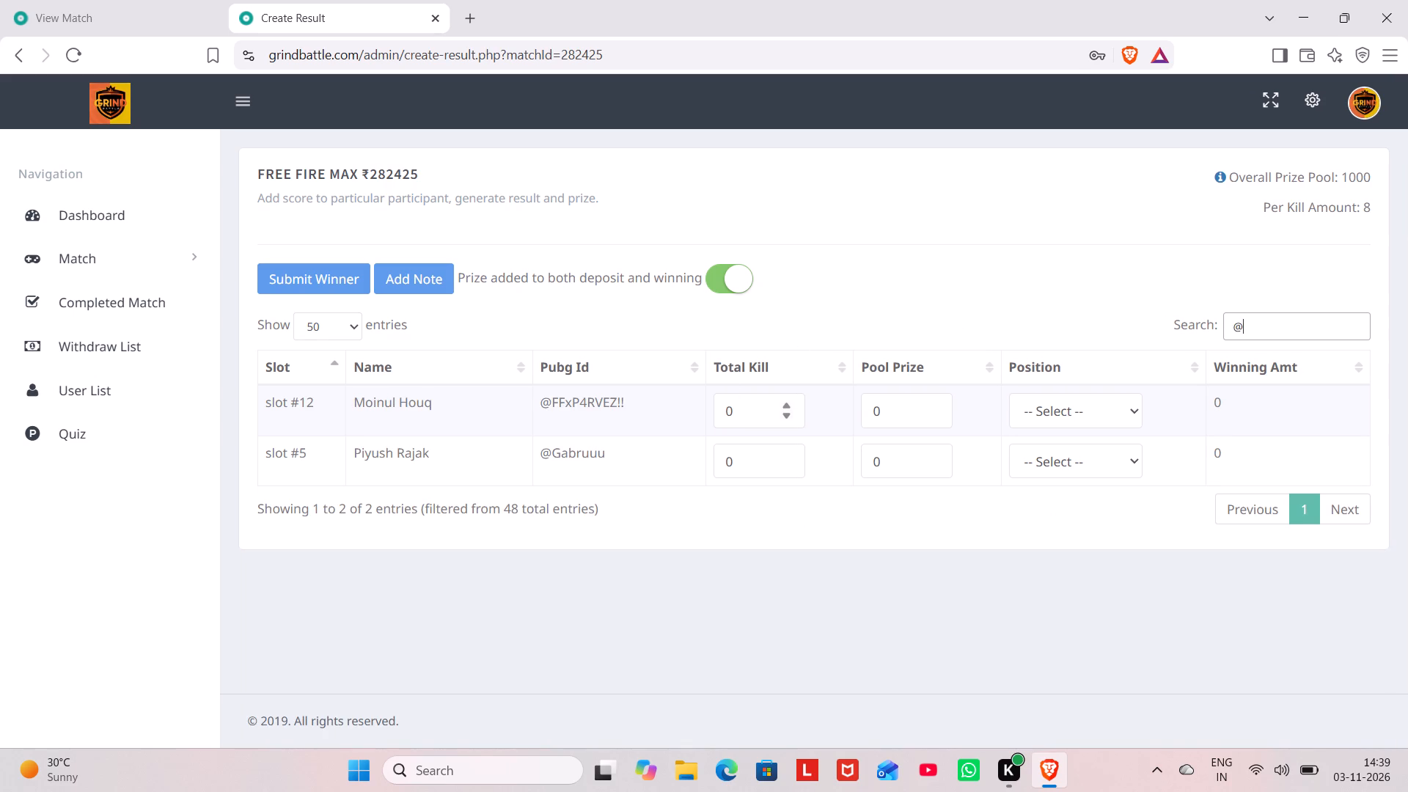
click(747, 402)
key(5)
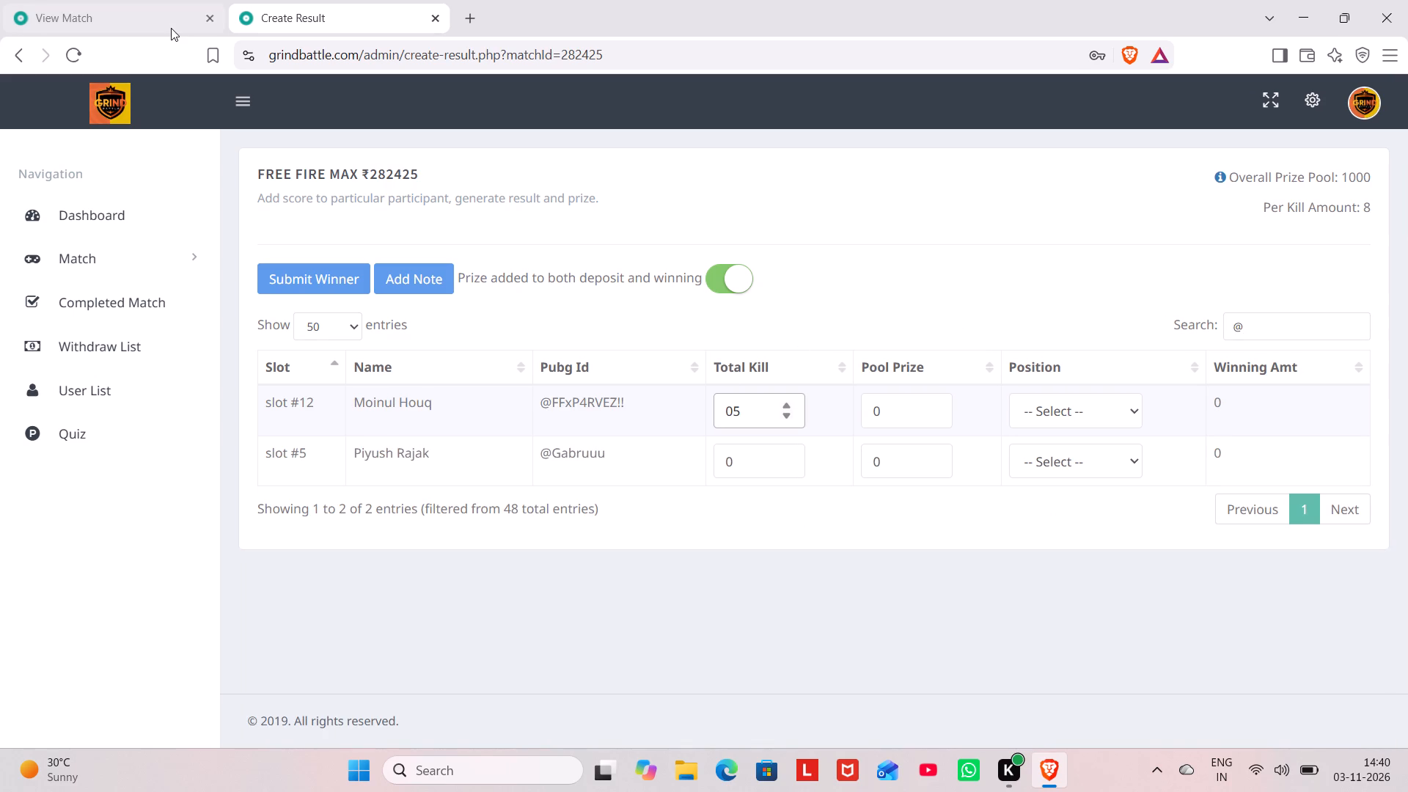
click(153, 0)
scroll(711, 403, down, 1)
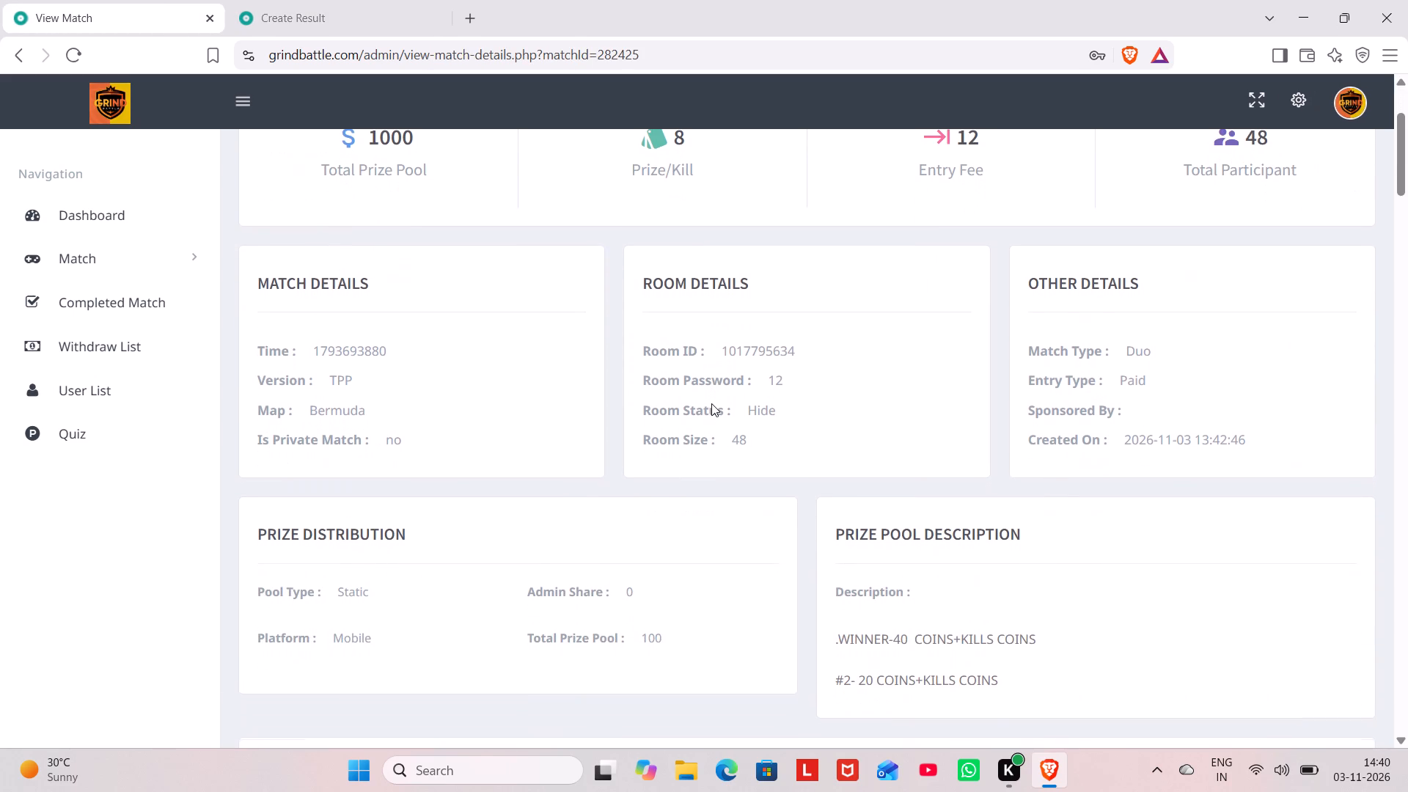
scroll(711, 403, down, 1)
click(324, 0)
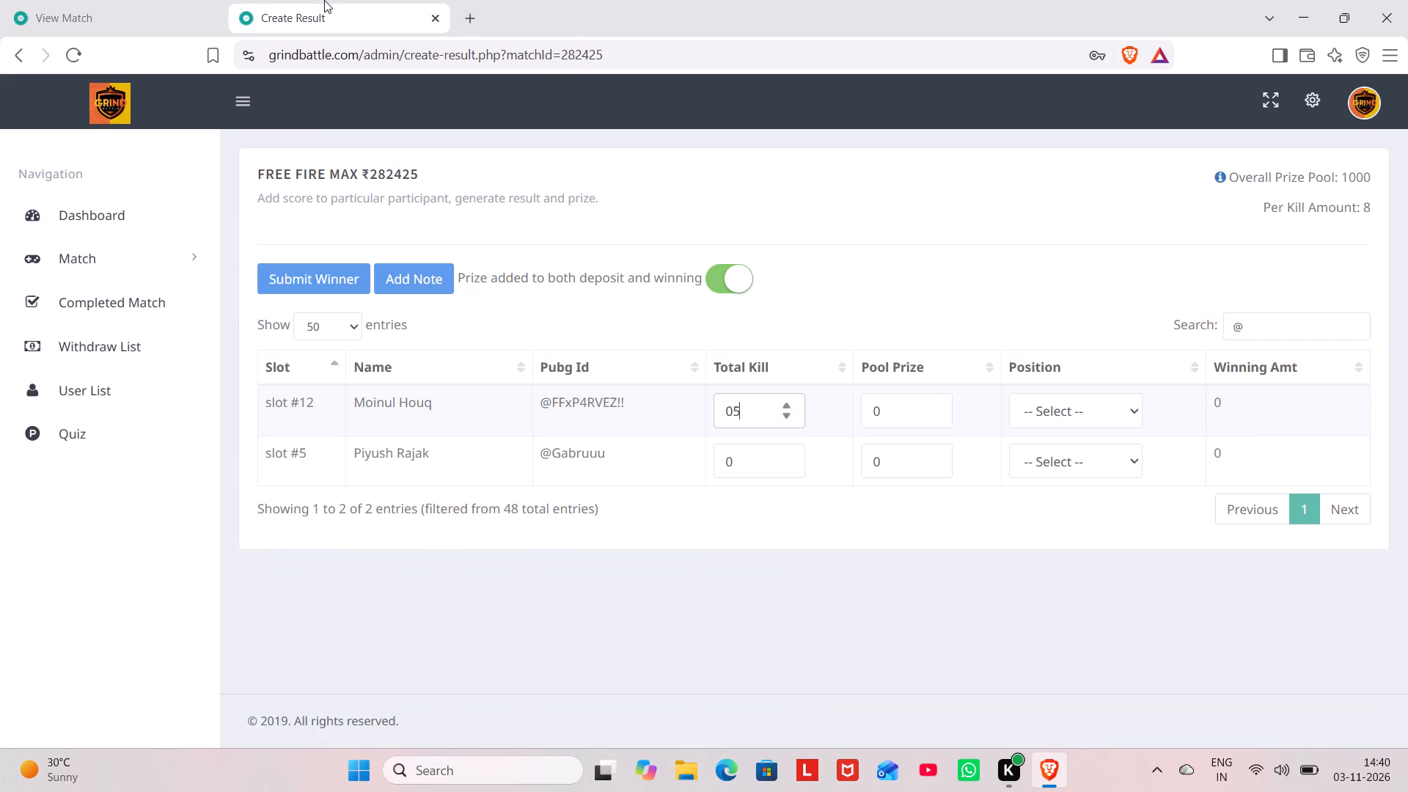
key(Tab)
text(20)
key(Tab)
key(Down)
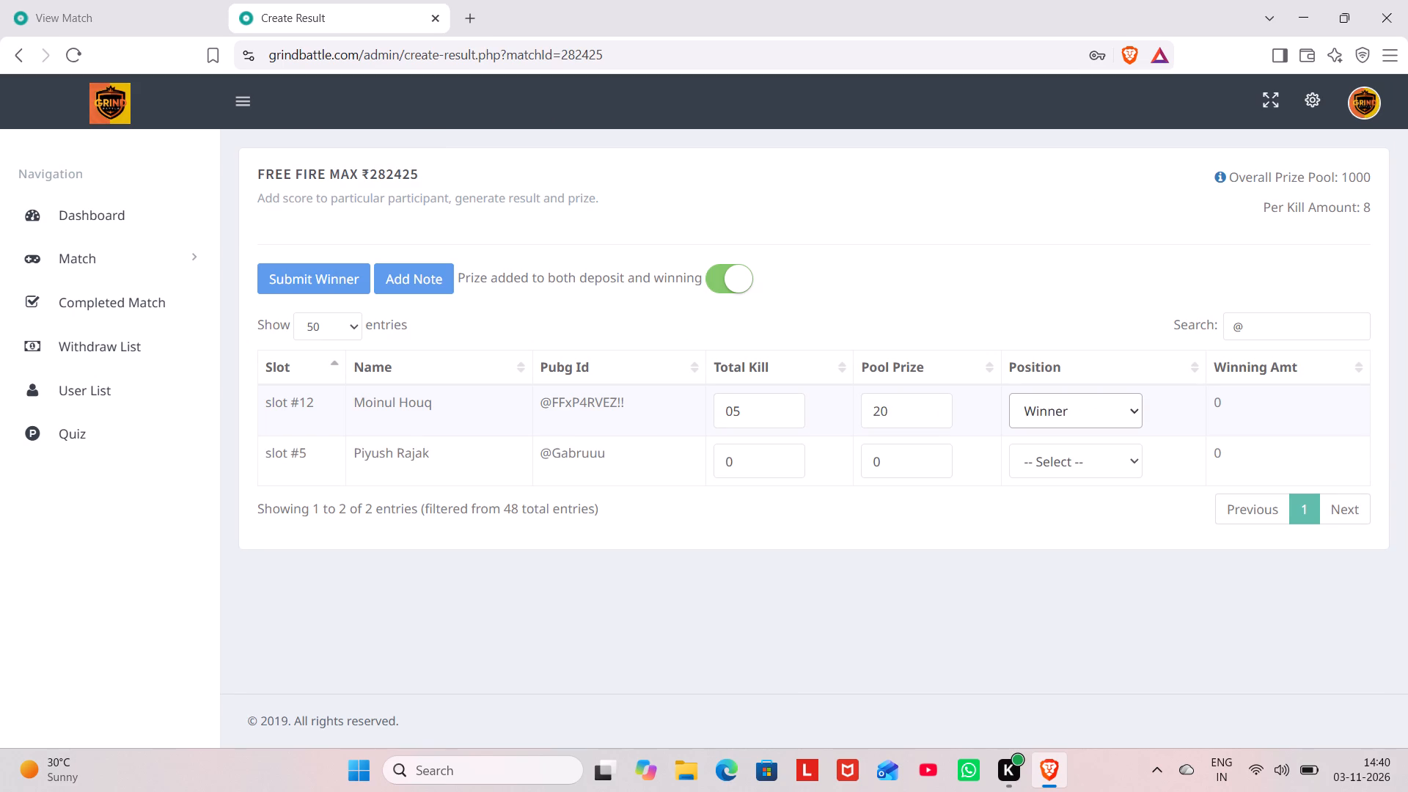
key(Tab)
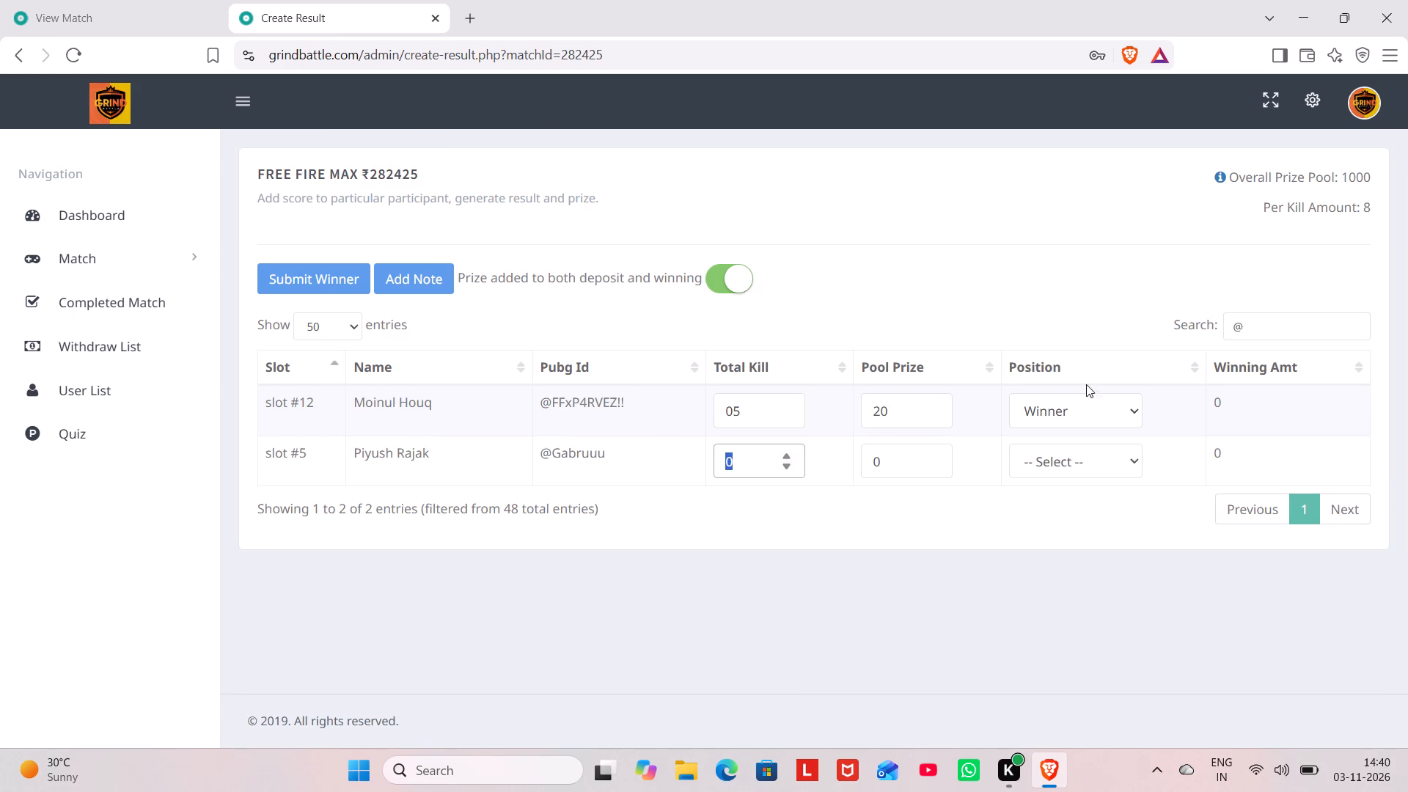
click(1251, 331)
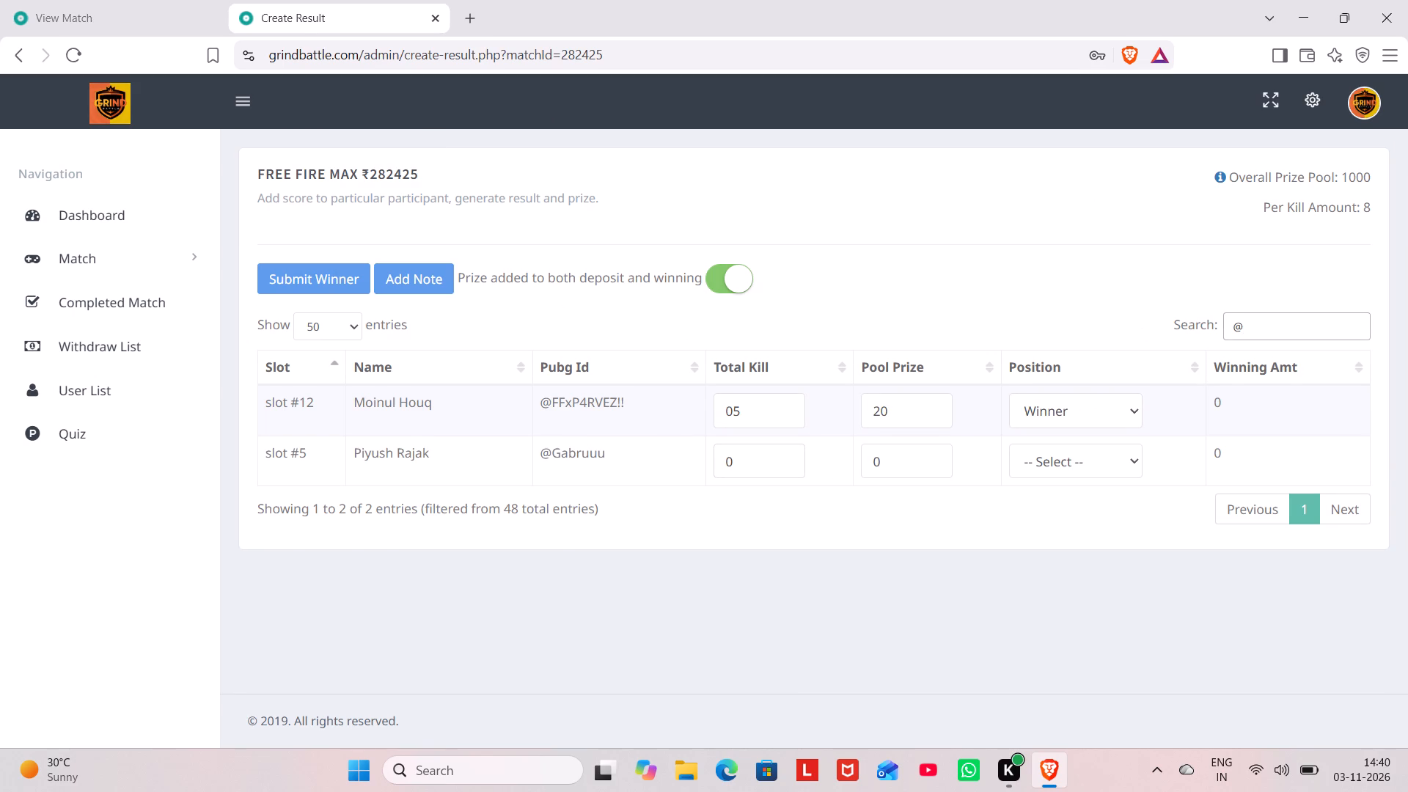
key(BackSpace)
key(BackSpace)
text(mr)
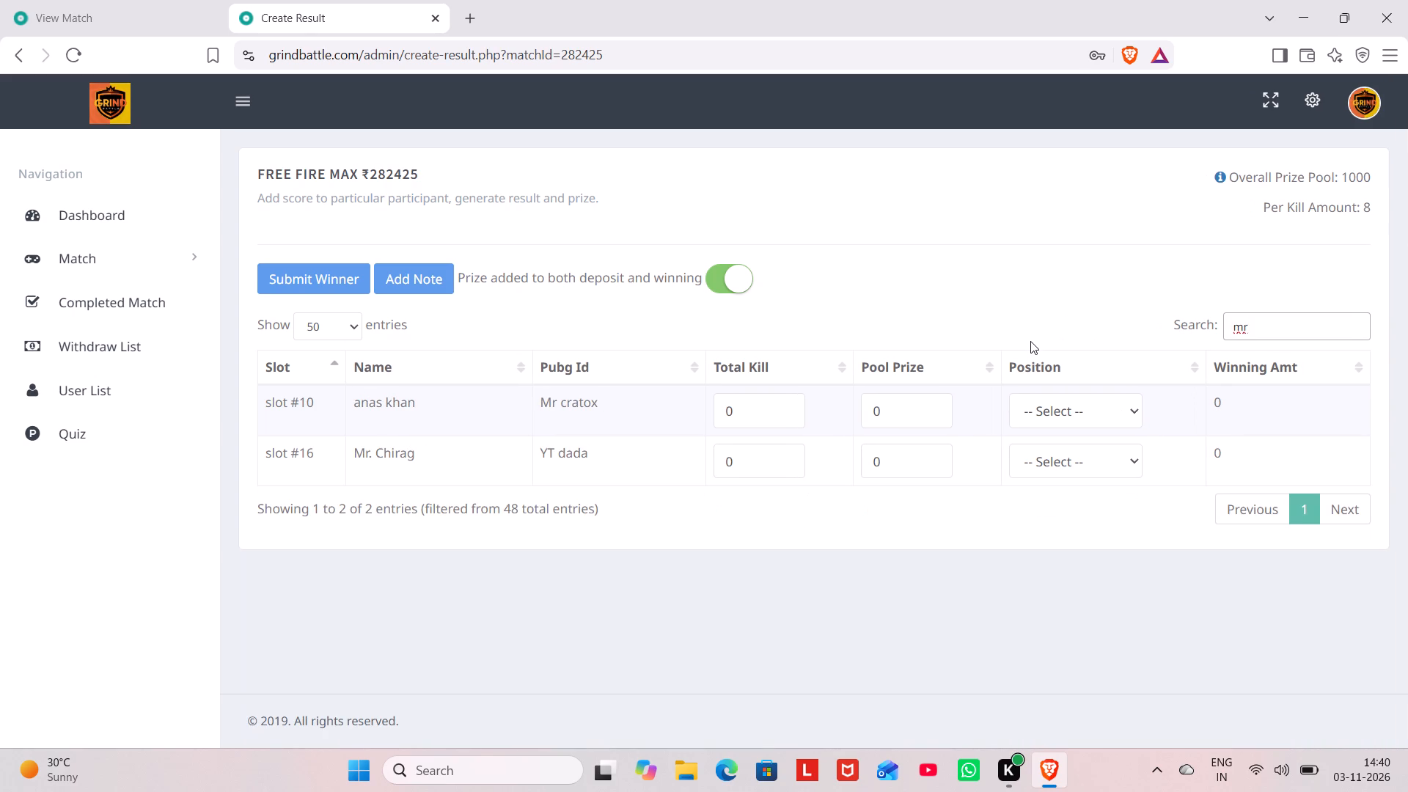
click(757, 397)
key(2)
key(Tab)
text(10)
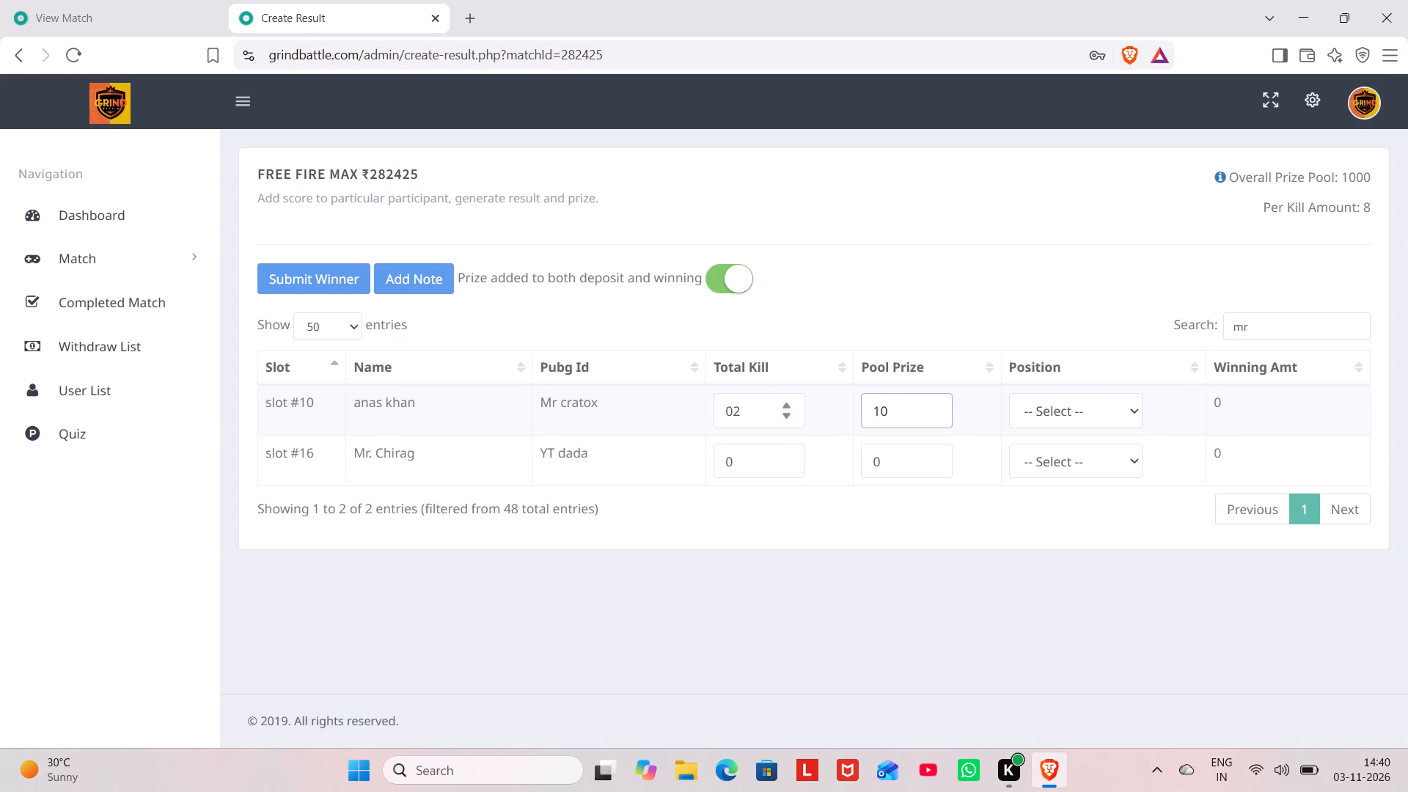
key(Tab)
key(Down)
key(Down)
key(Tab)
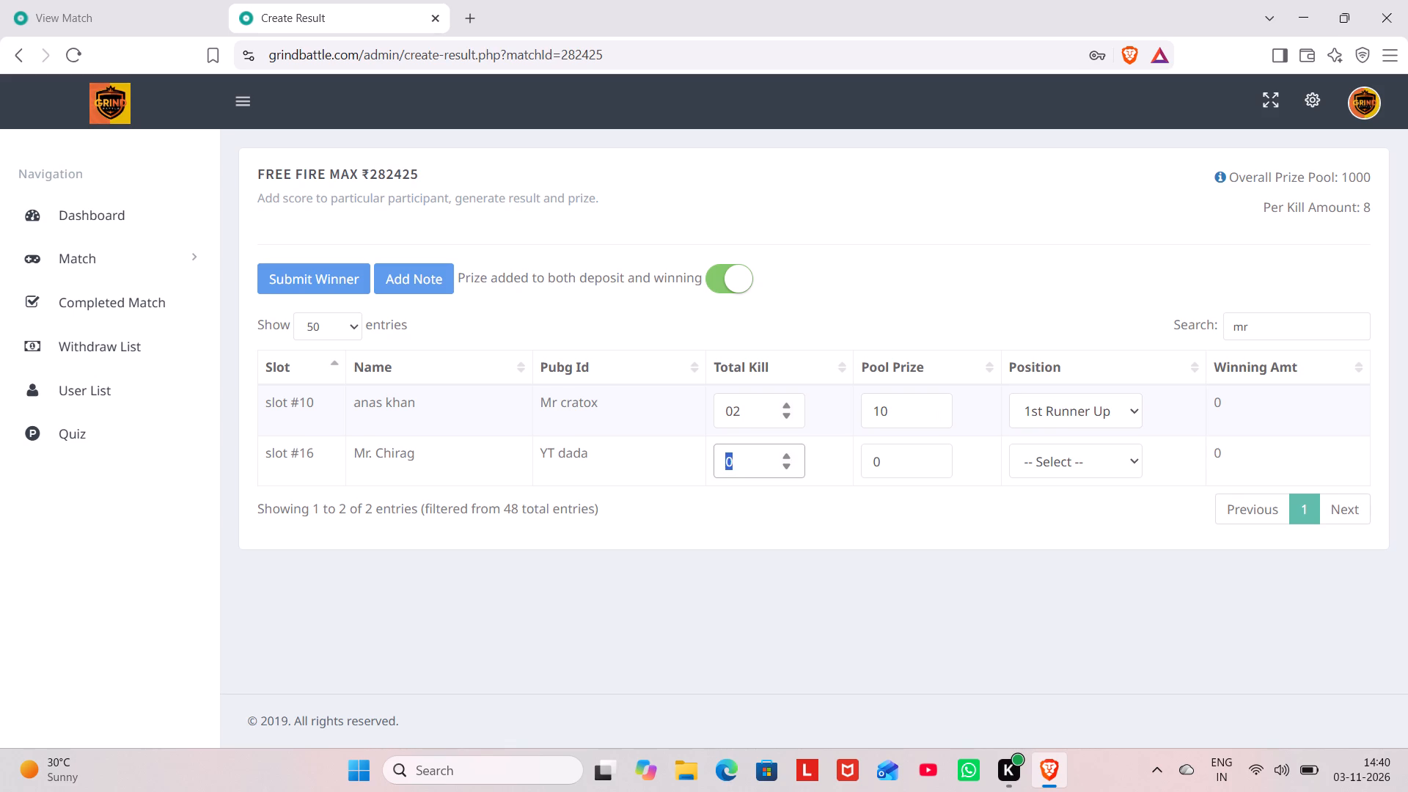
Filter by "is" and give Ismaiel in slot #9 a pool prize of 10 and the 1st Runner Up position.
click(1266, 333)
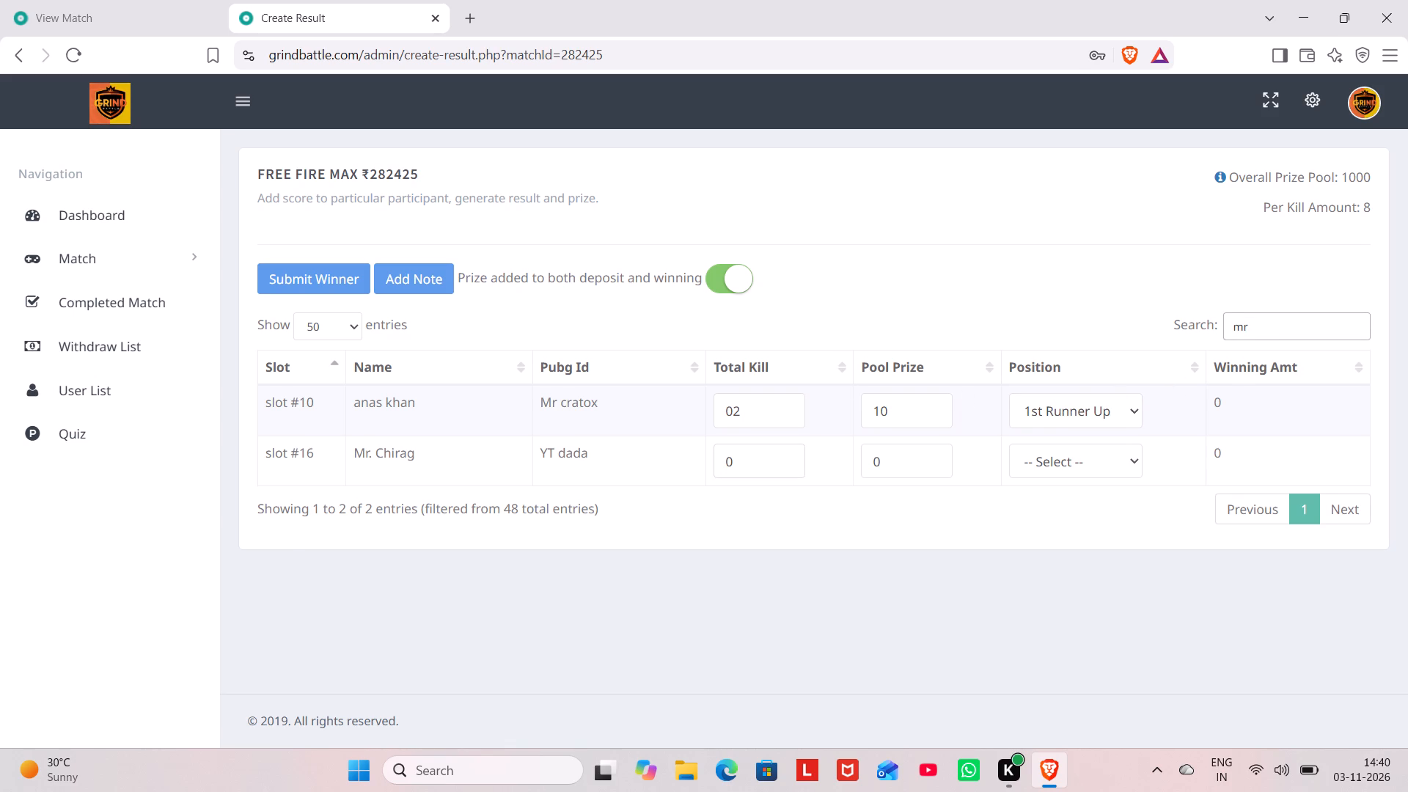
key(BackSpace)
key(BackSpace)
key(BackSpace)
key(BackSpace)
key(BackSpace)
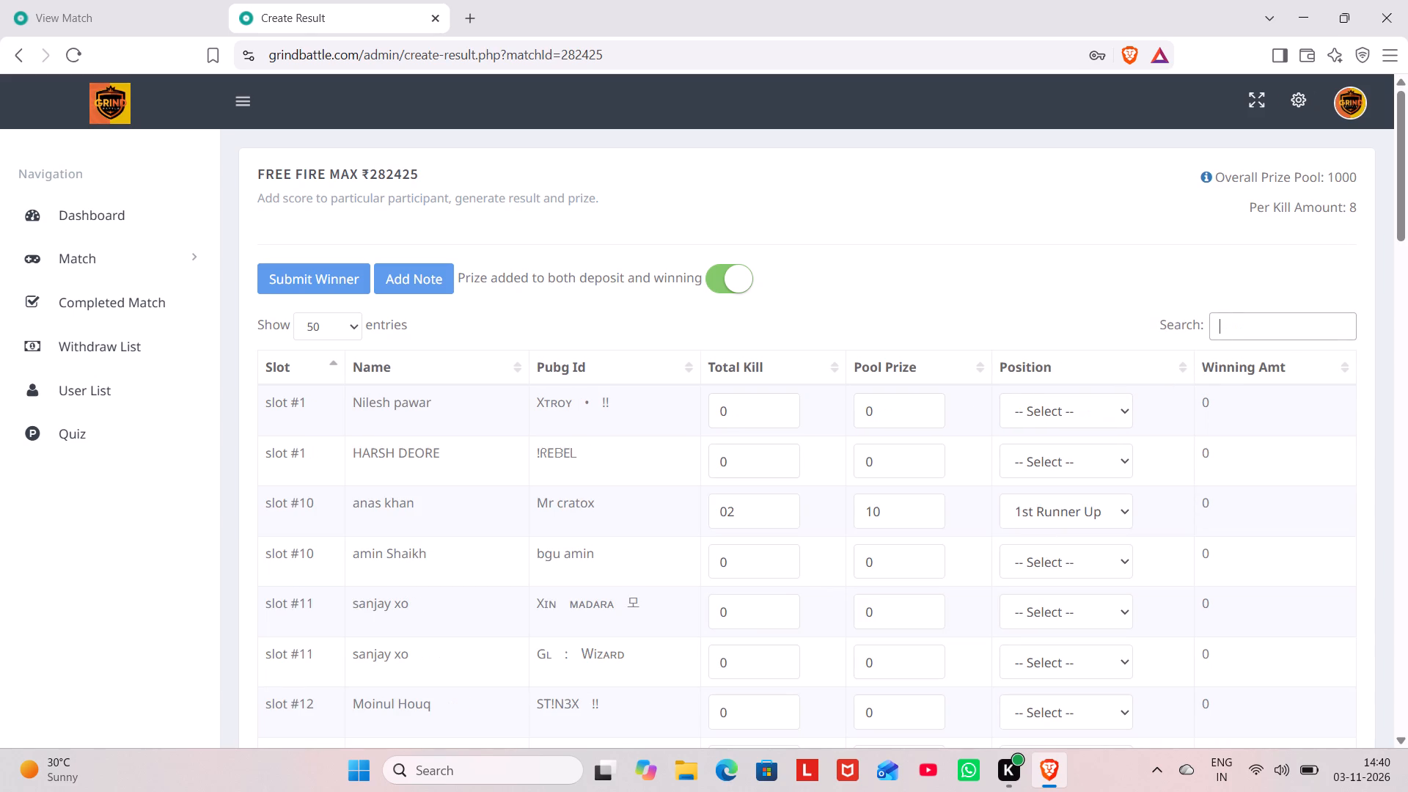
key(i)
key(s)
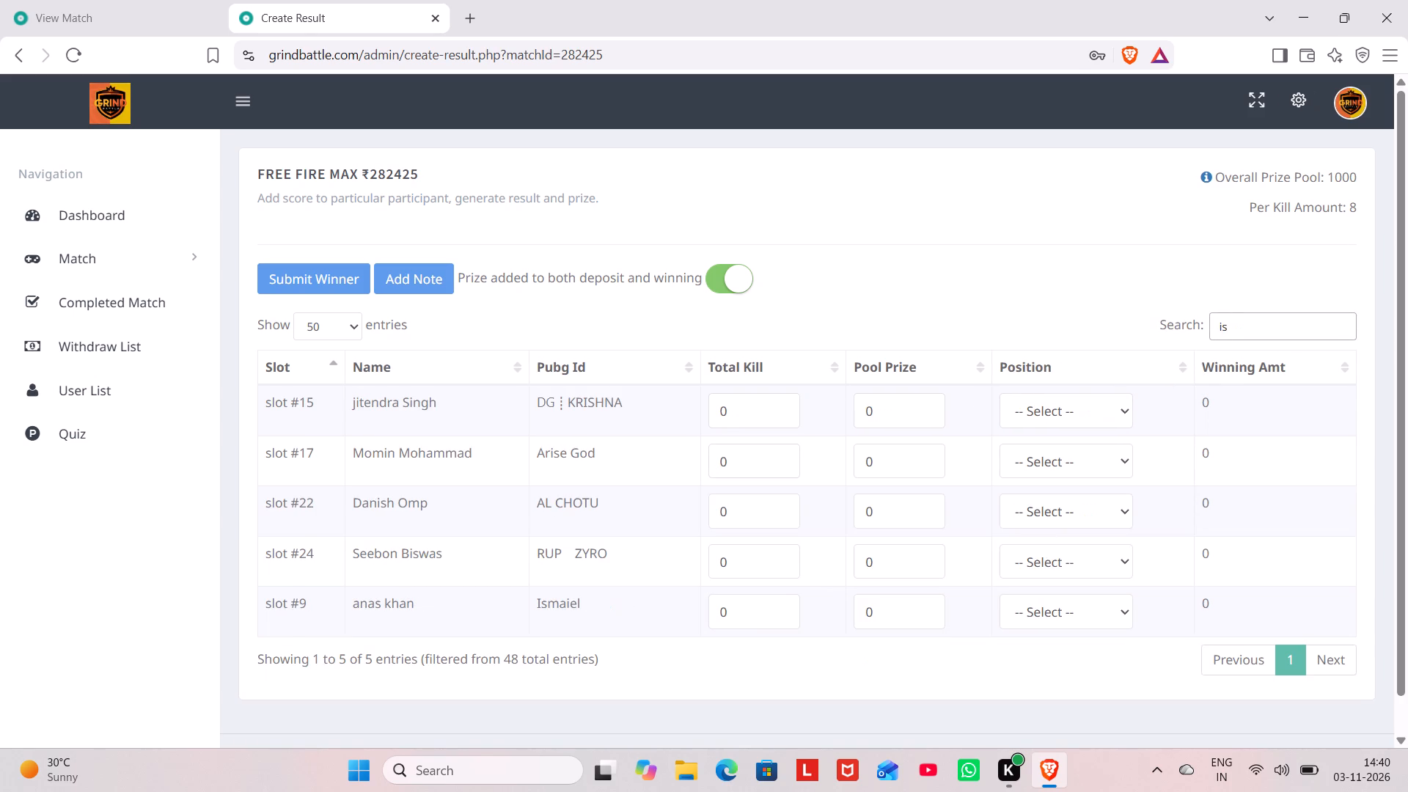
click(912, 614)
text(10)
key(Tab)
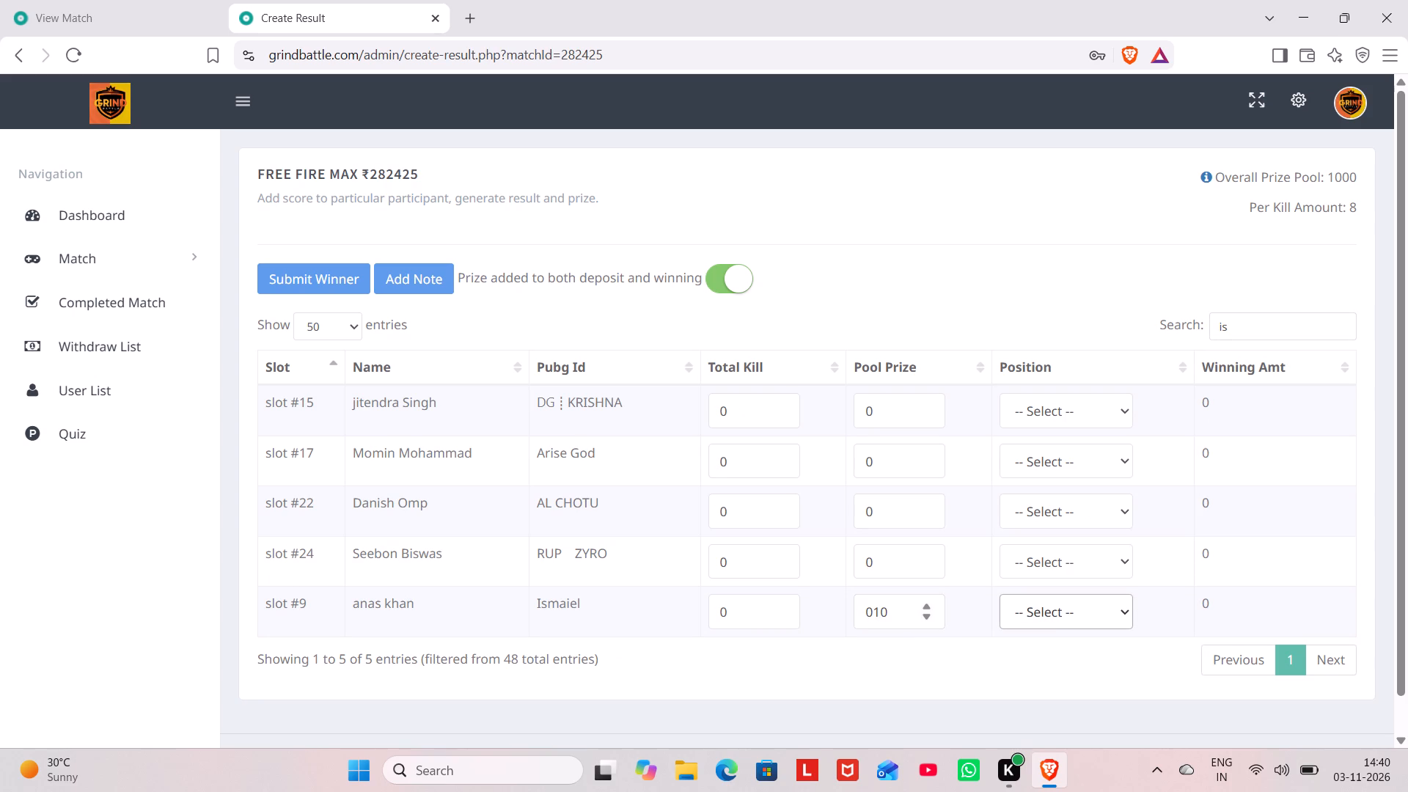
key(Down)
key(Down)
key(Tab)
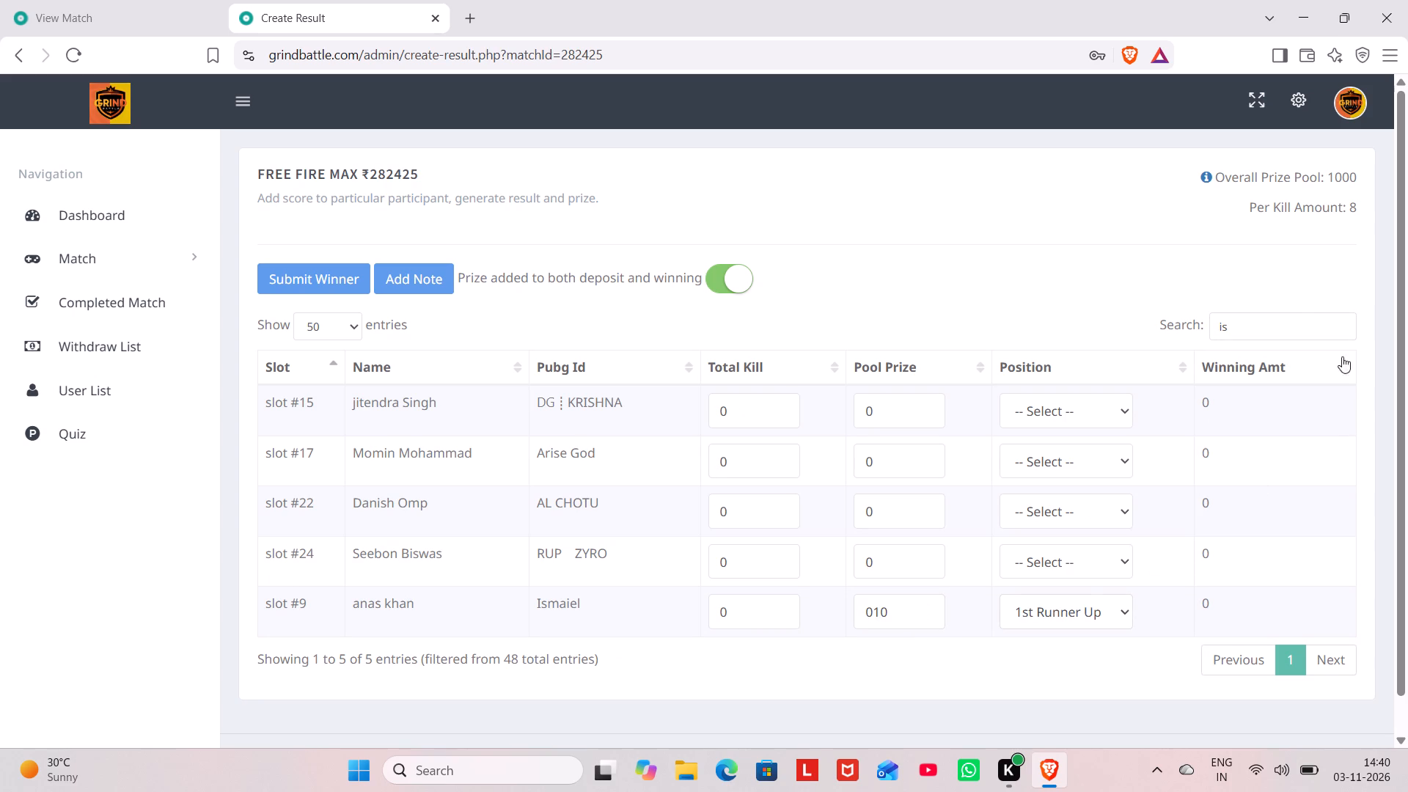
click(1278, 316)
key(BackSpace)
key(BackSpace)
key(BackSpace)
key(BackSpace)
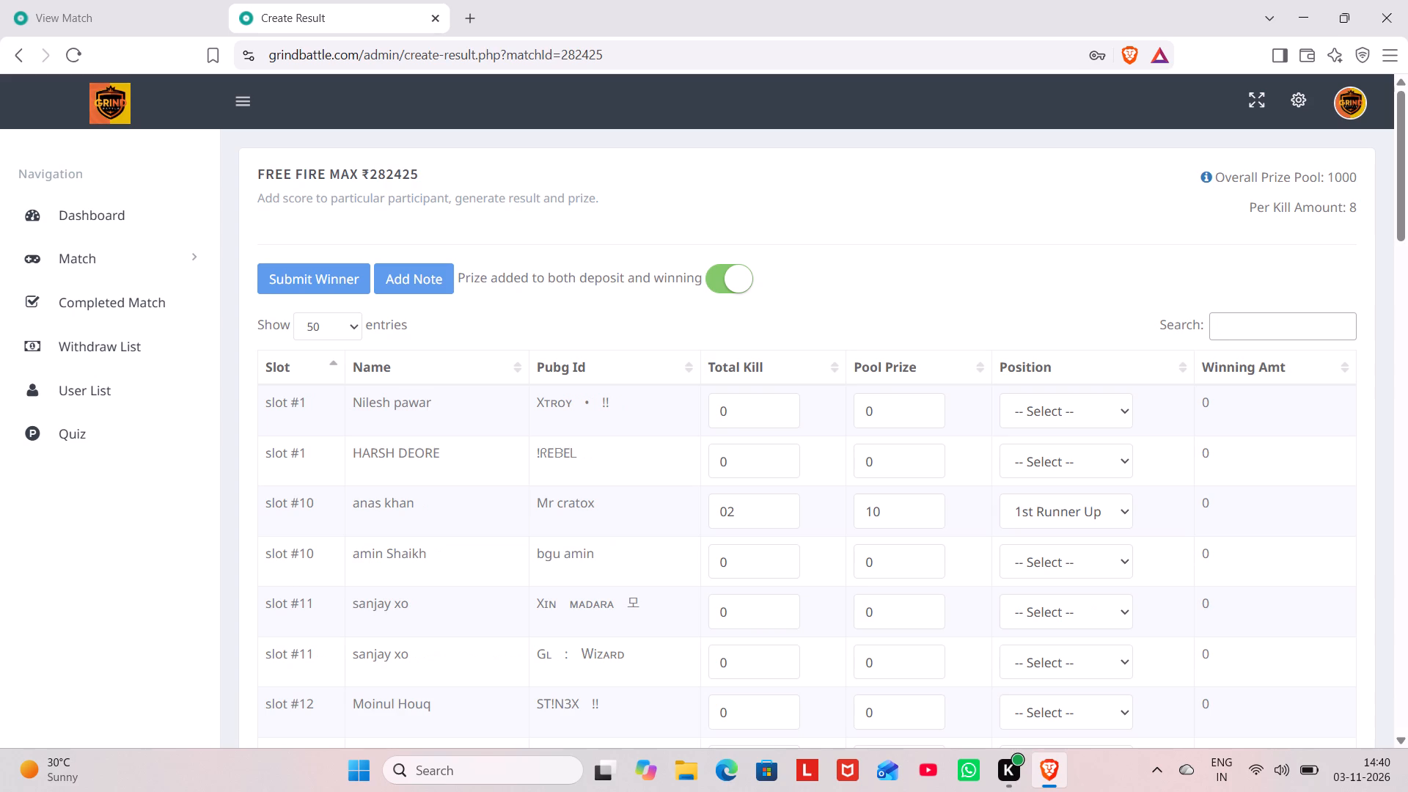
text(ja)
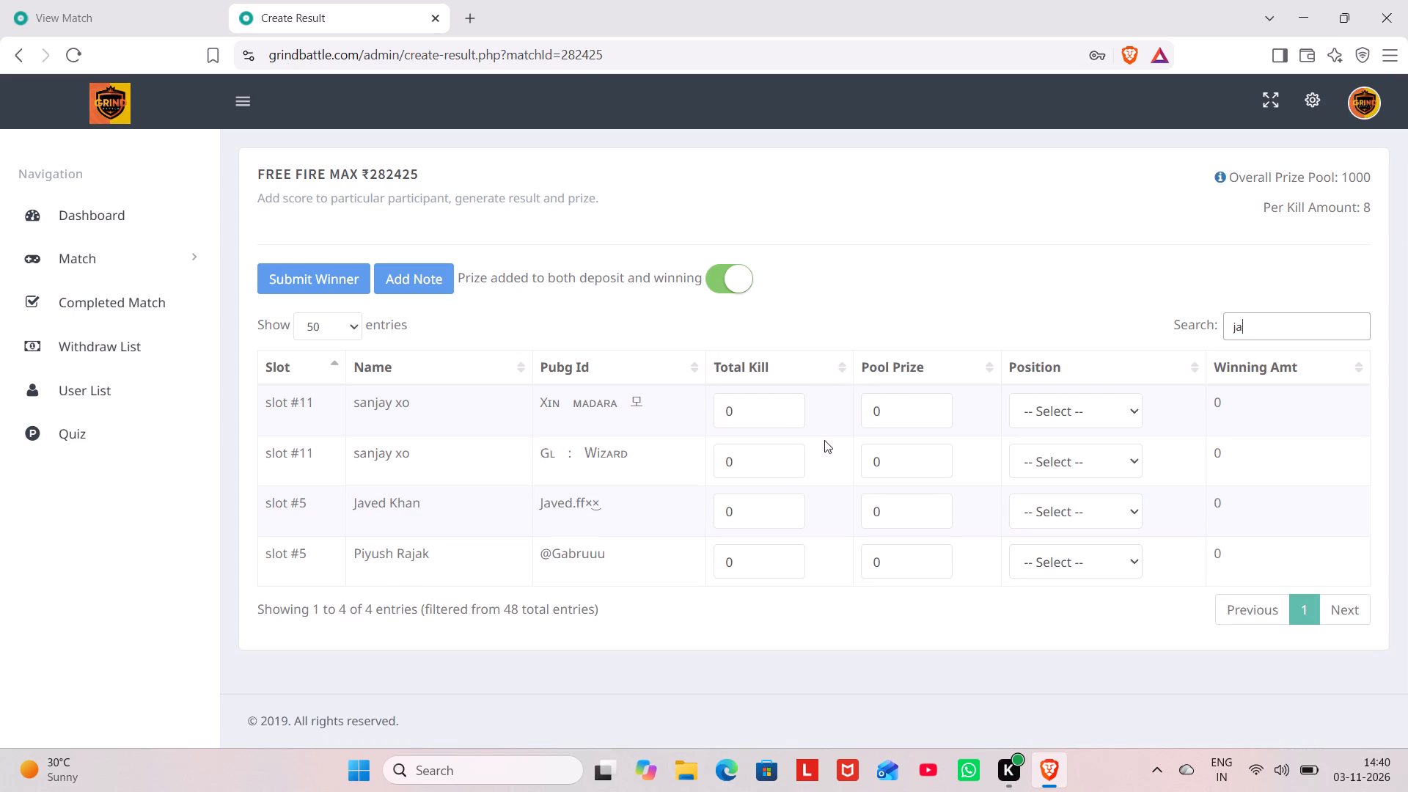
click(751, 514)
key(2)
key(Tab)
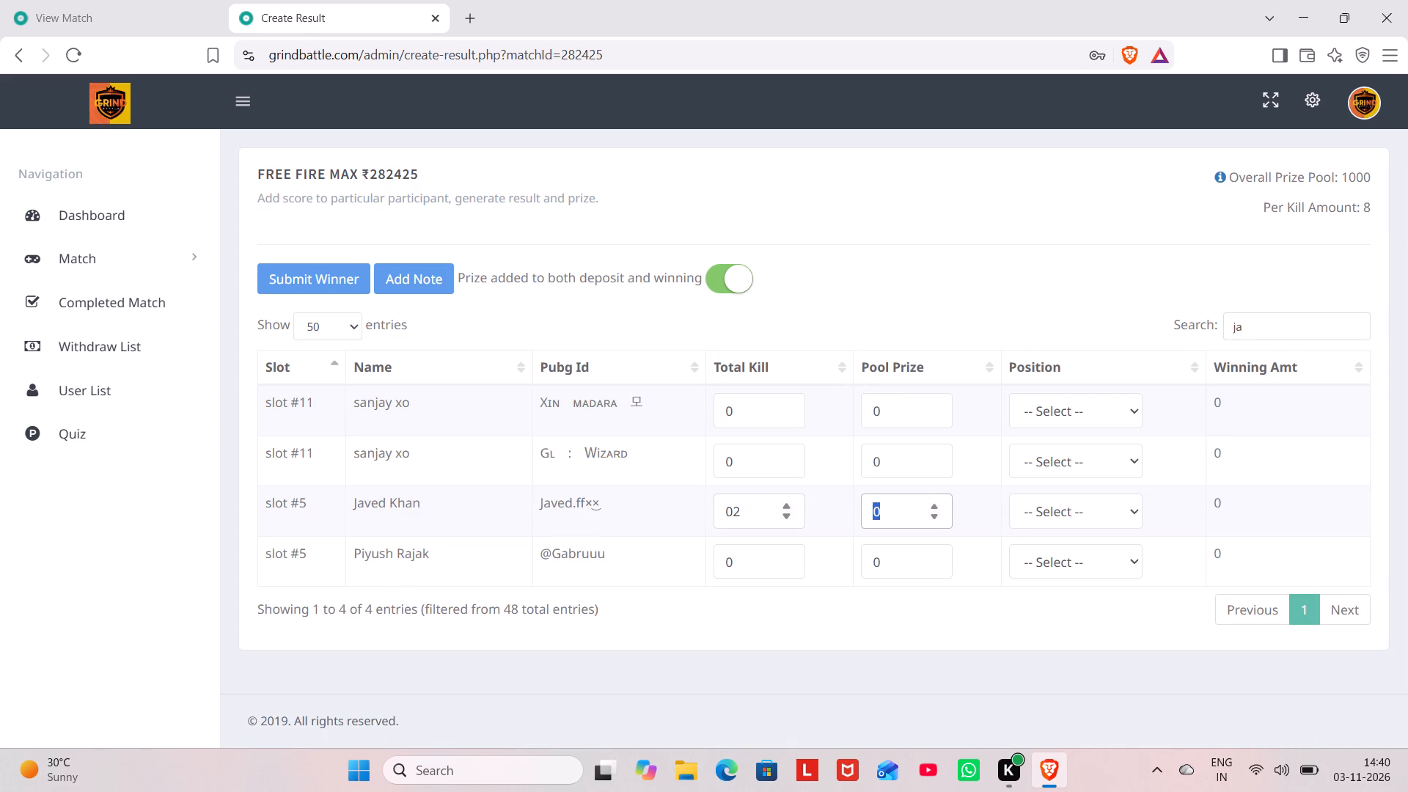
click(1250, 329)
key(BackSpace)
key(BackSpace)
key(BackSpace)
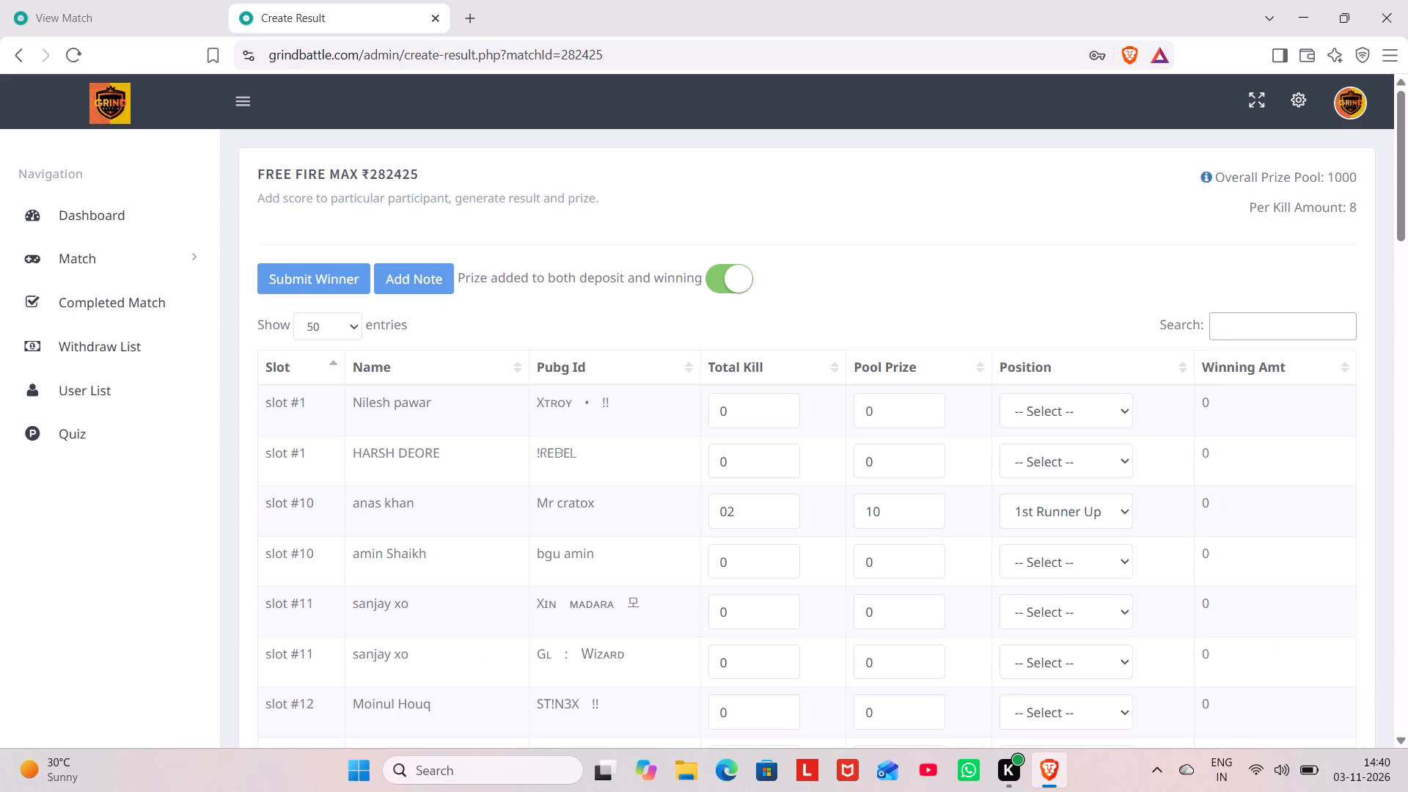
text(th)
text(ew)
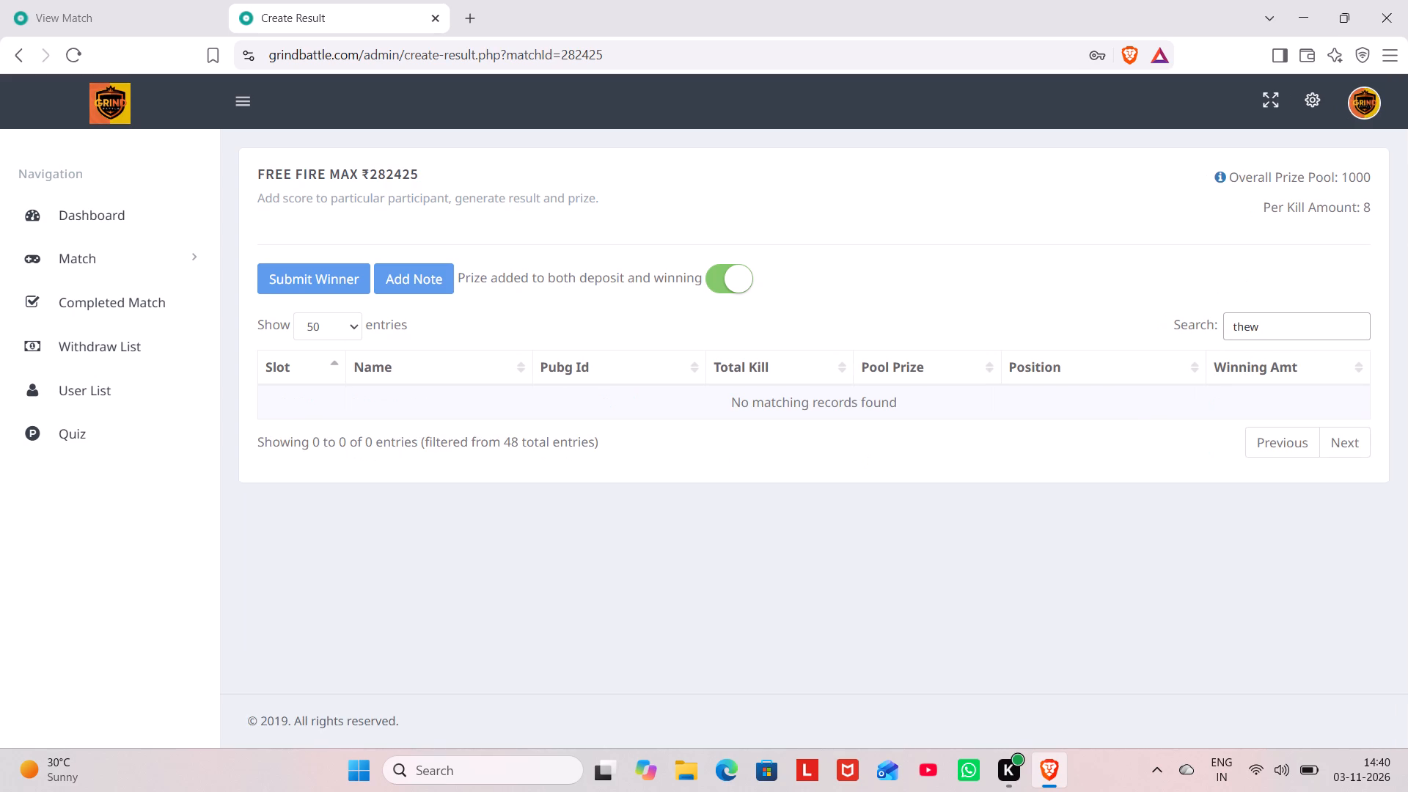
key(BackSpace)
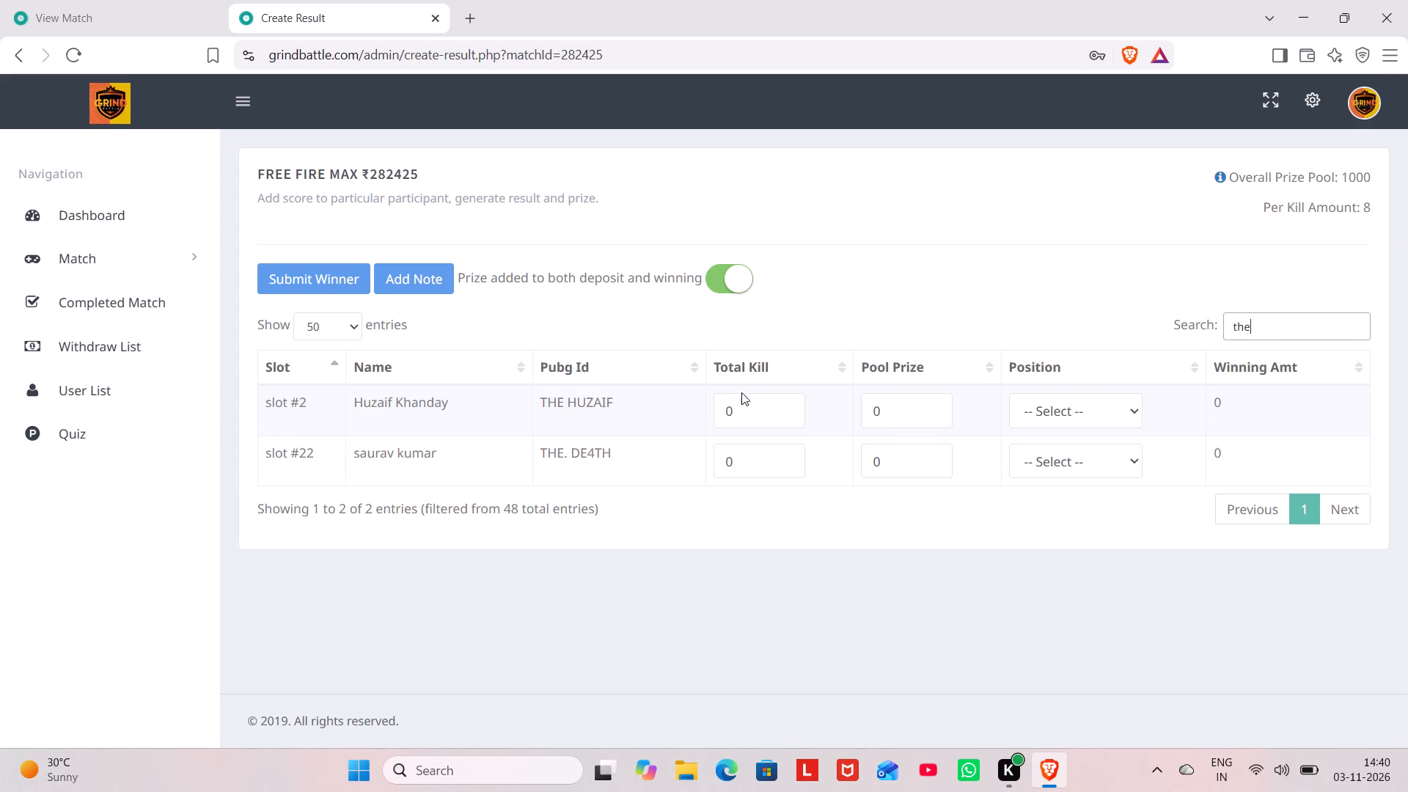
click(734, 414)
key(1)
key(Tab)
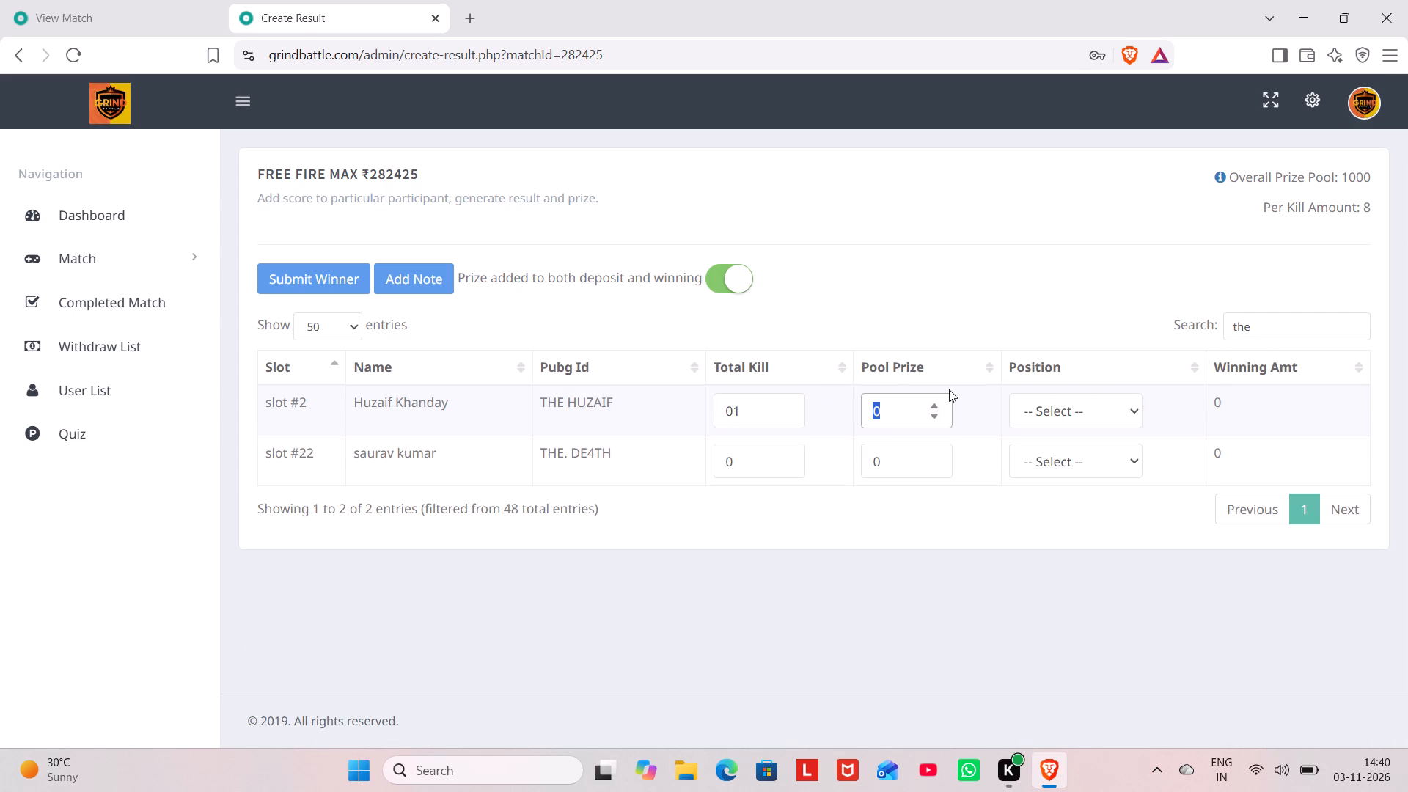
click(1264, 326)
key(BackSpace)
key(BackSpace)
key(BackSpace)
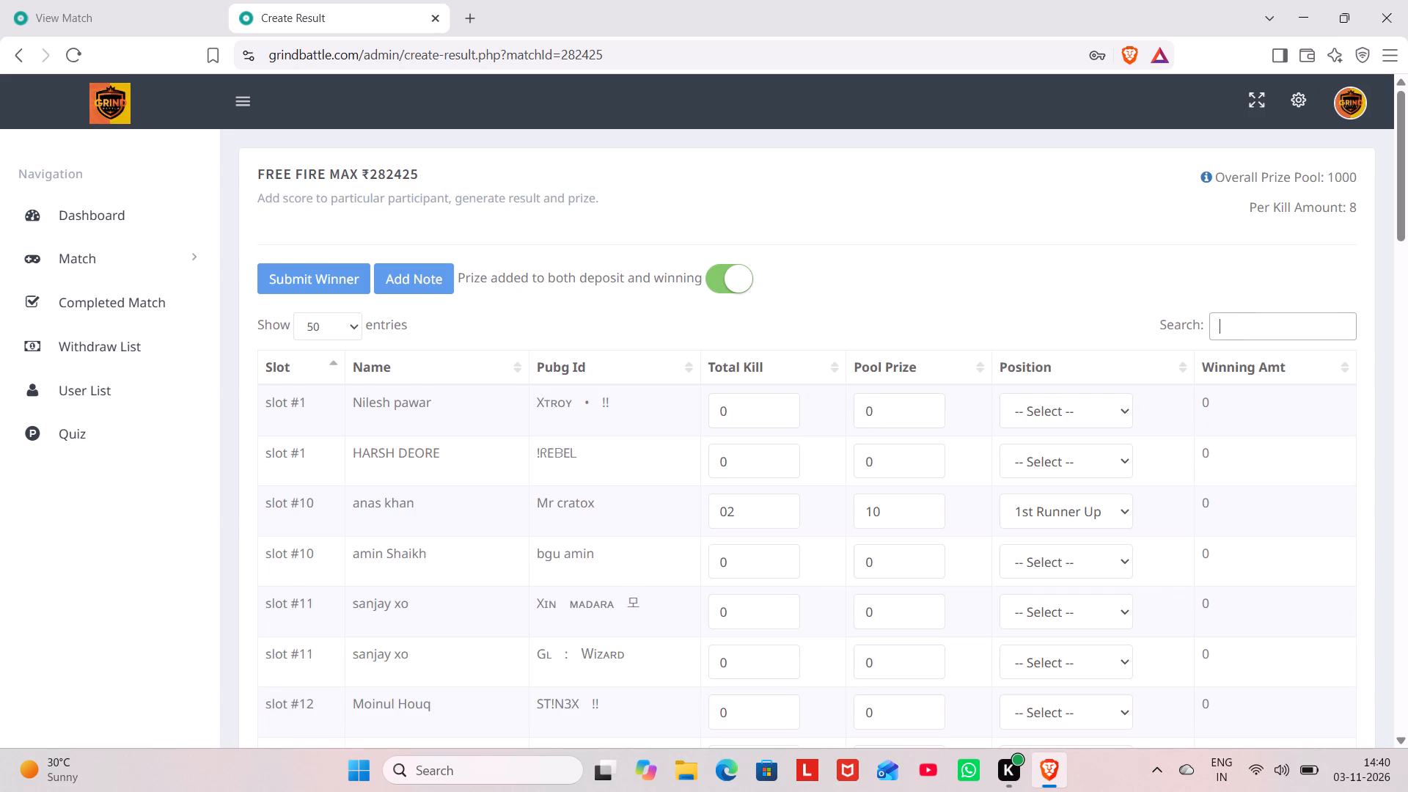
text(si)
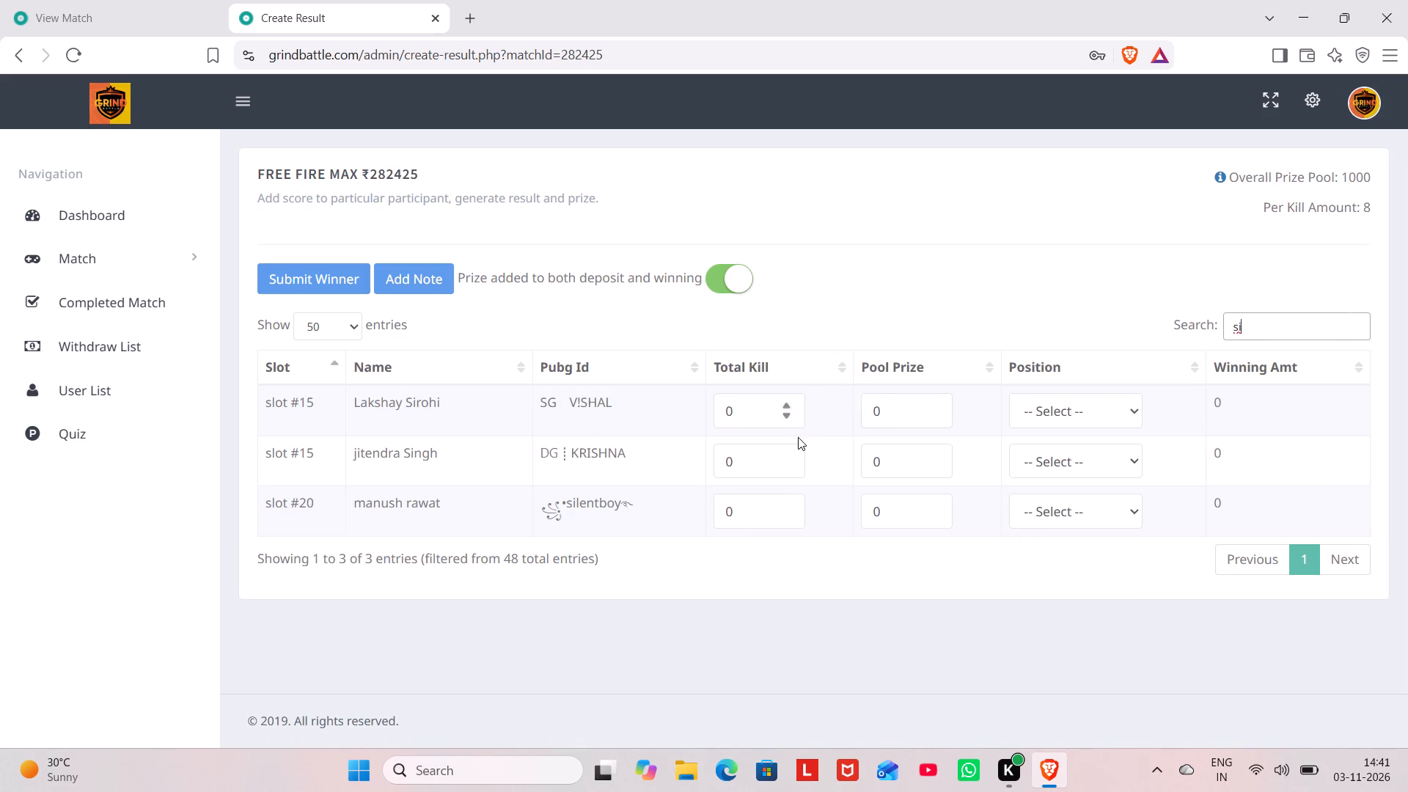
click(763, 501)
key(1)
key(Tab)
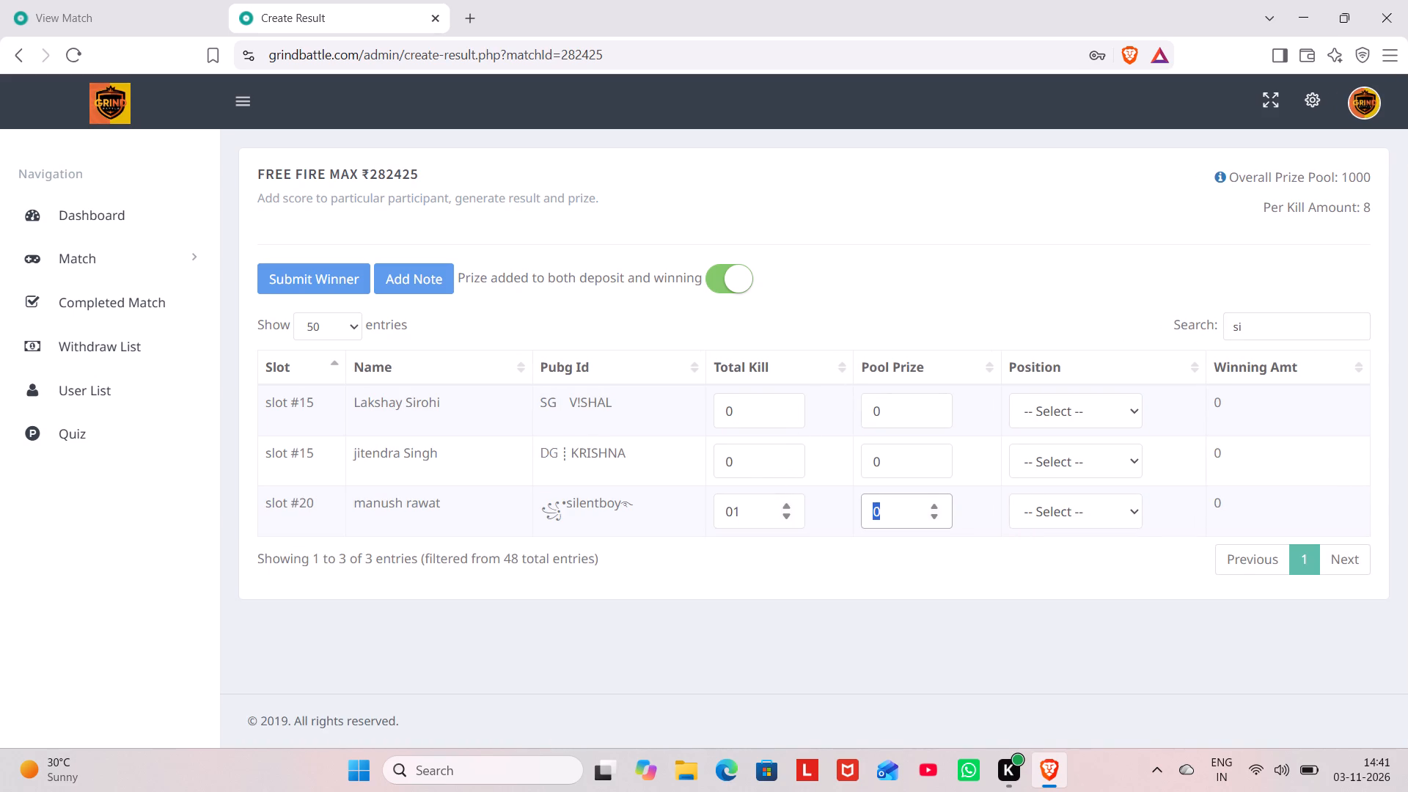
Filter by "so" and set the total kills of Sourav in slot #21 to 1.
click(1264, 330)
key(BackSpace)
key(o)
click(744, 406)
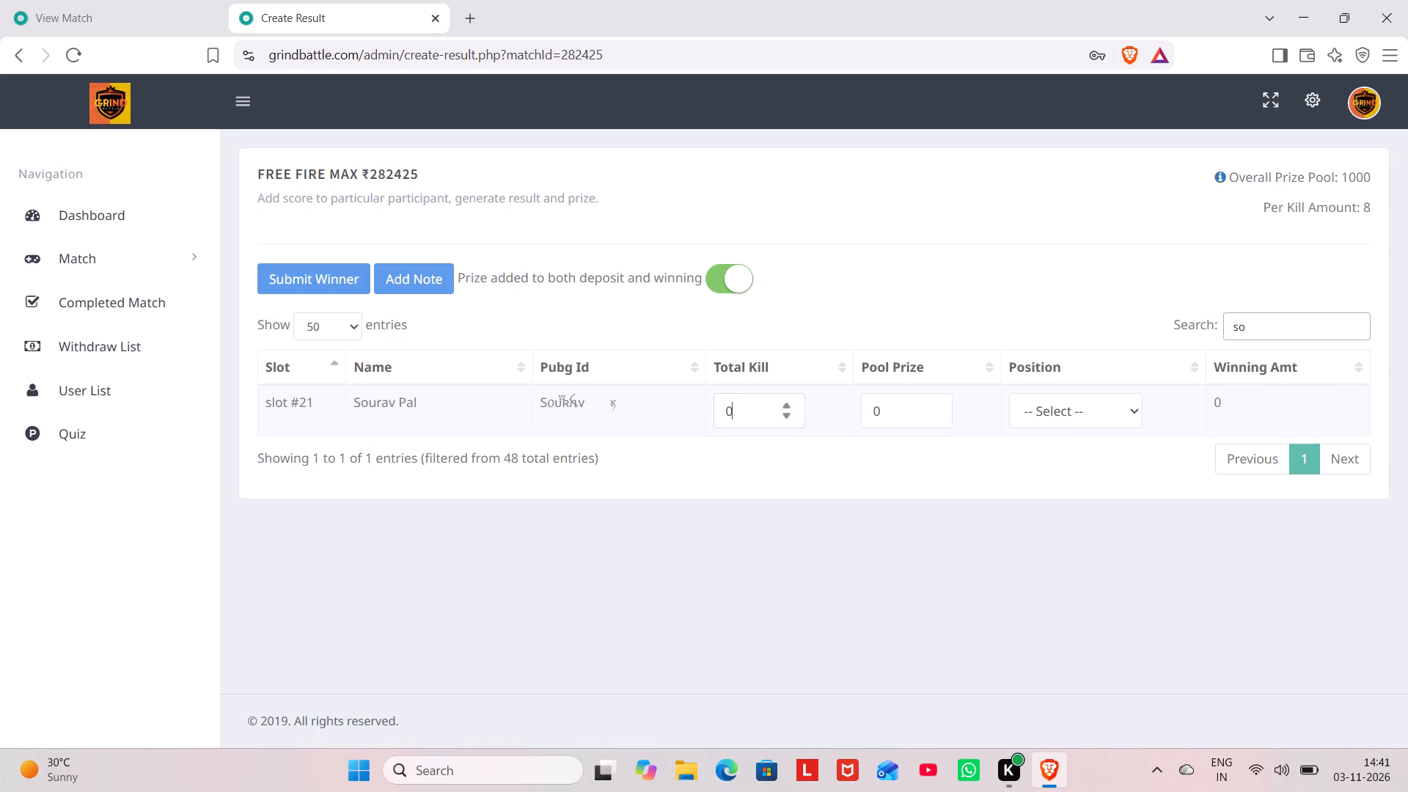
key(1)
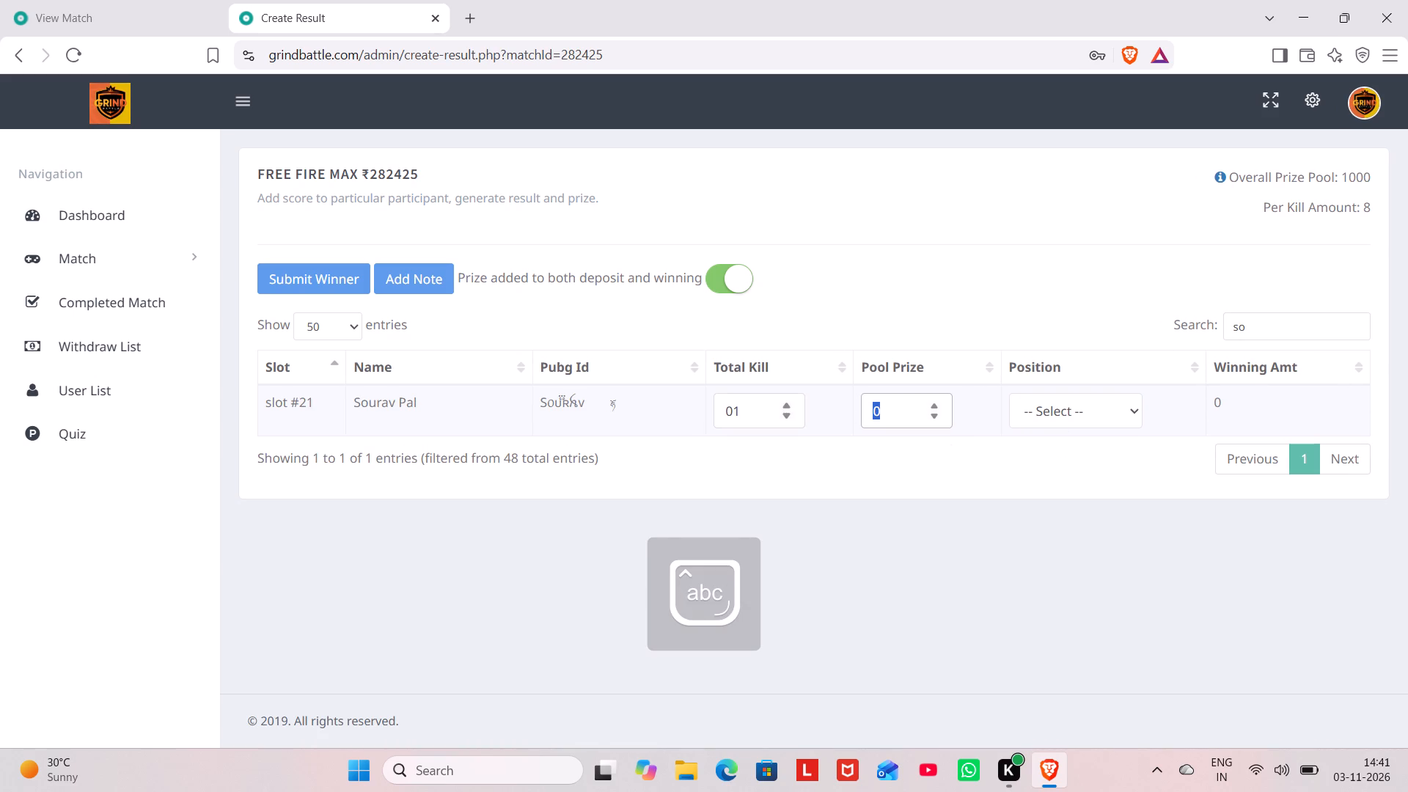
Filter by "ho" and set the total kills of HOMOSAPIENS in slot #21 to 2.
click(1292, 322)
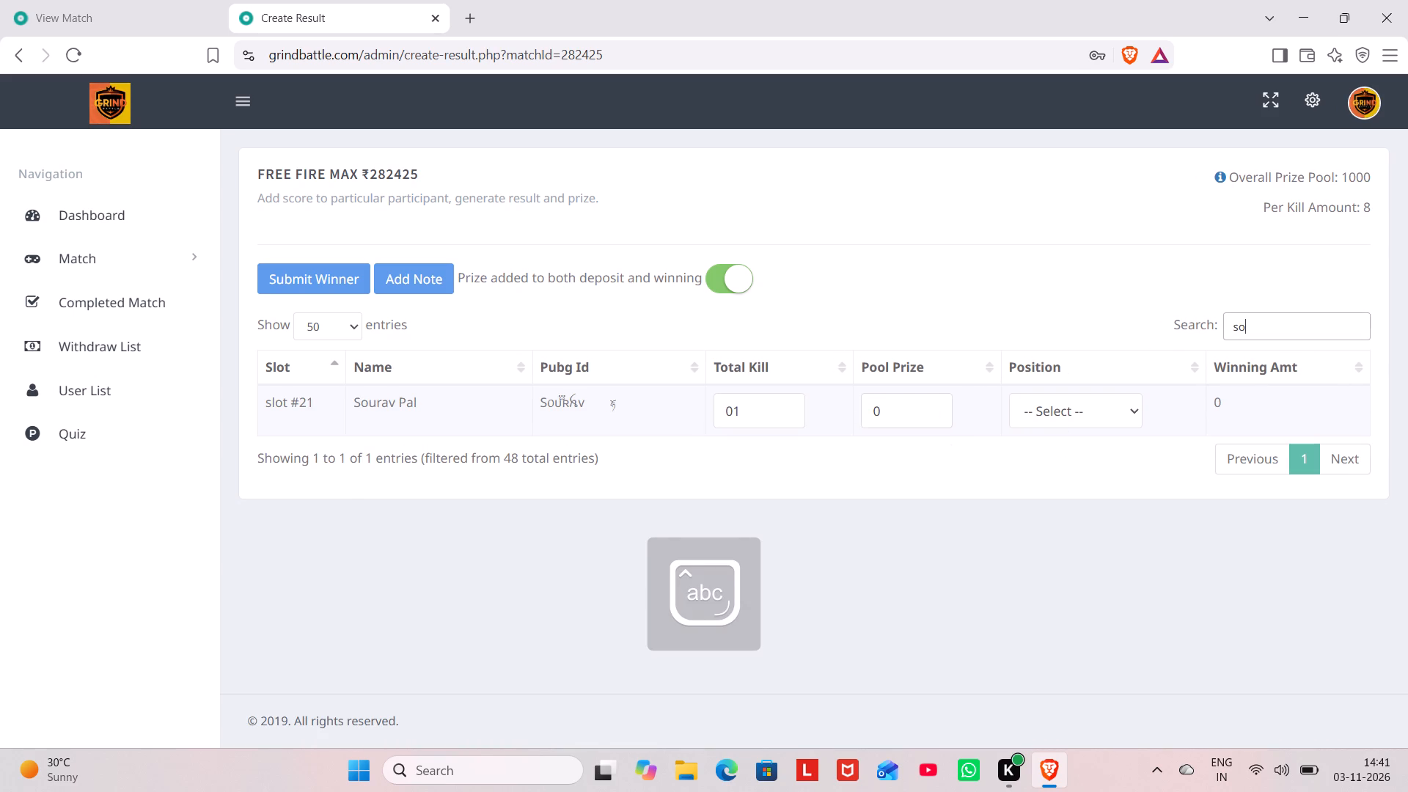
key(BackSpace)
key(BackSpace)
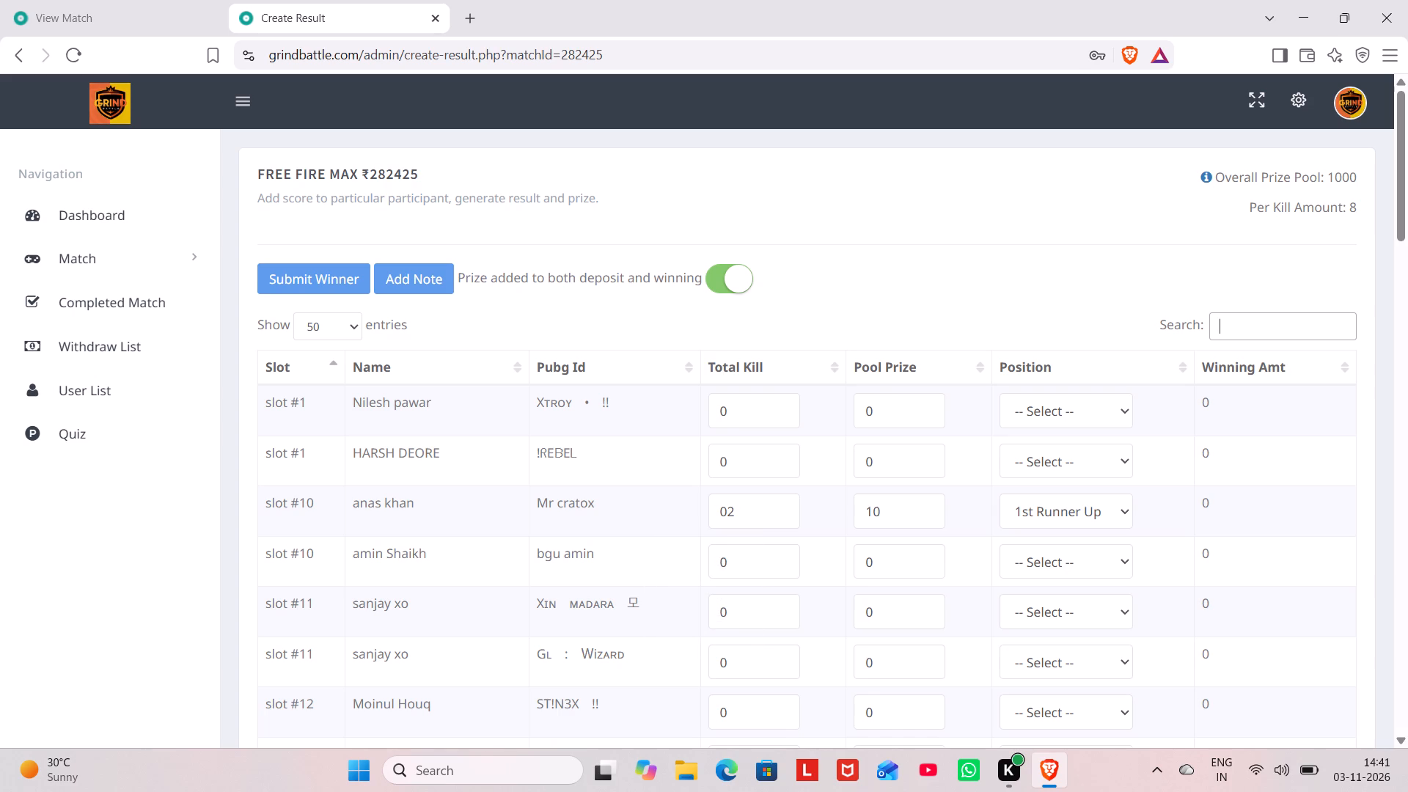
key(h)
key(o)
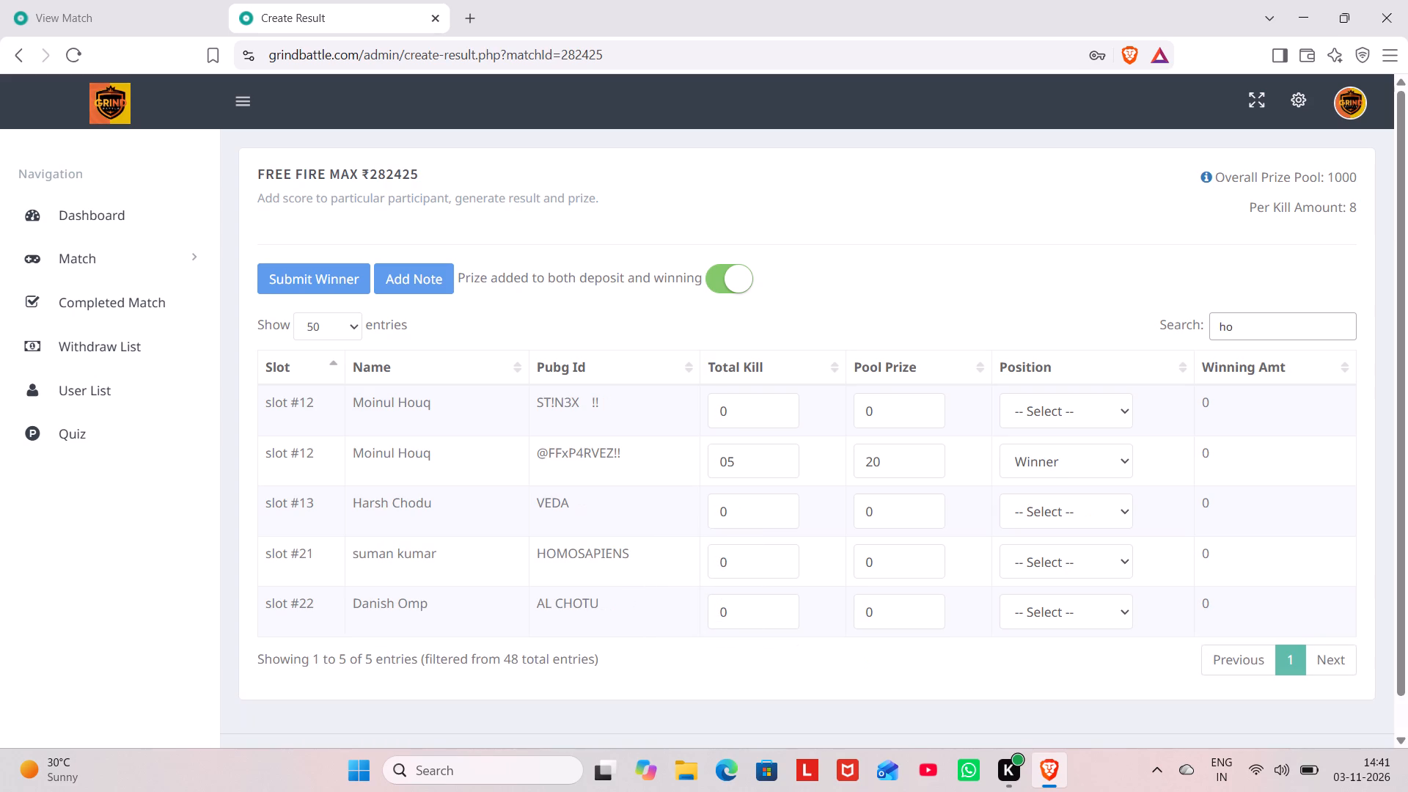
click(757, 549)
key(2)
key(Tab)
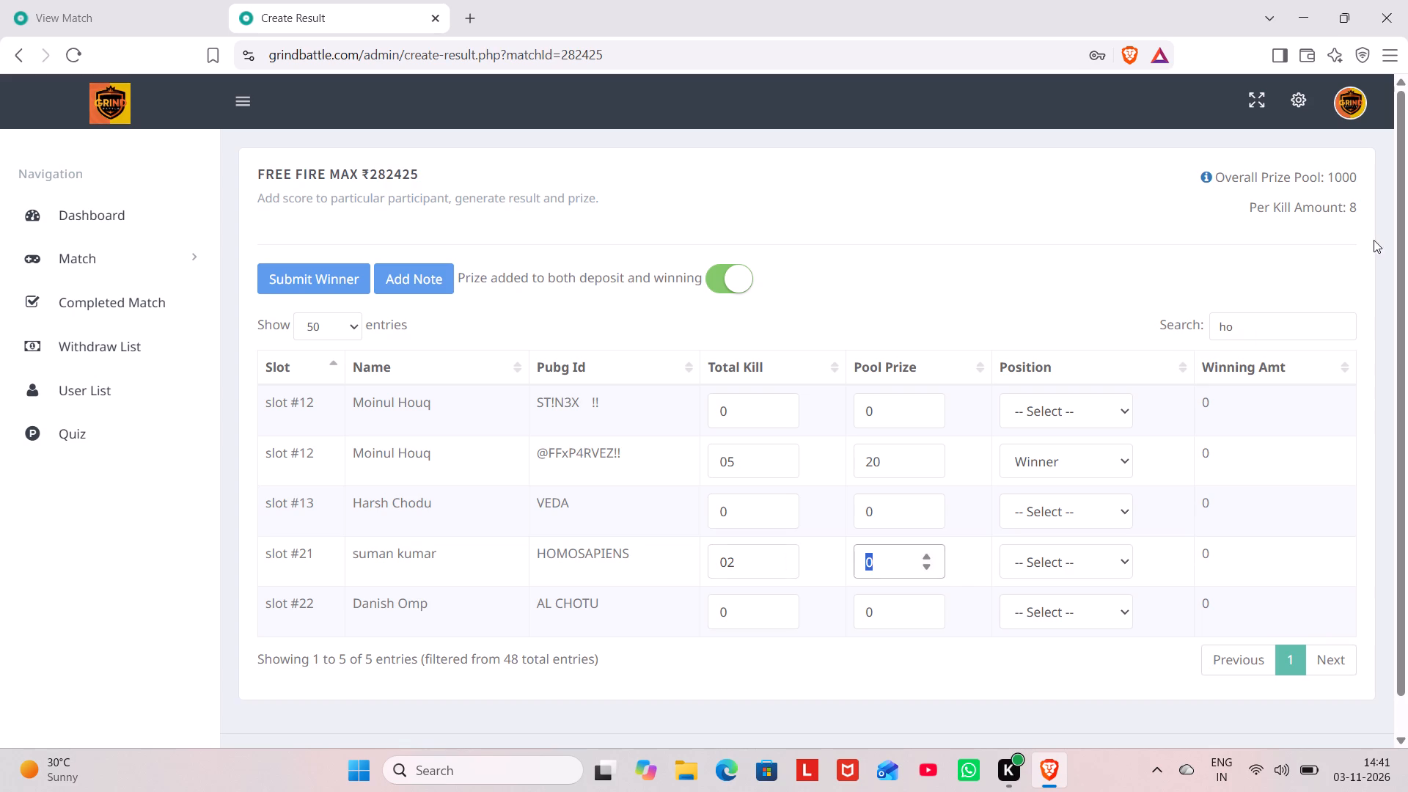
Search the participants for "so" and "gok", and clear the filter to list all entries.
click(1268, 314)
key(BackSpace)
key(BackSpace)
key(BackSpace)
text(so)
key(BackSpace)
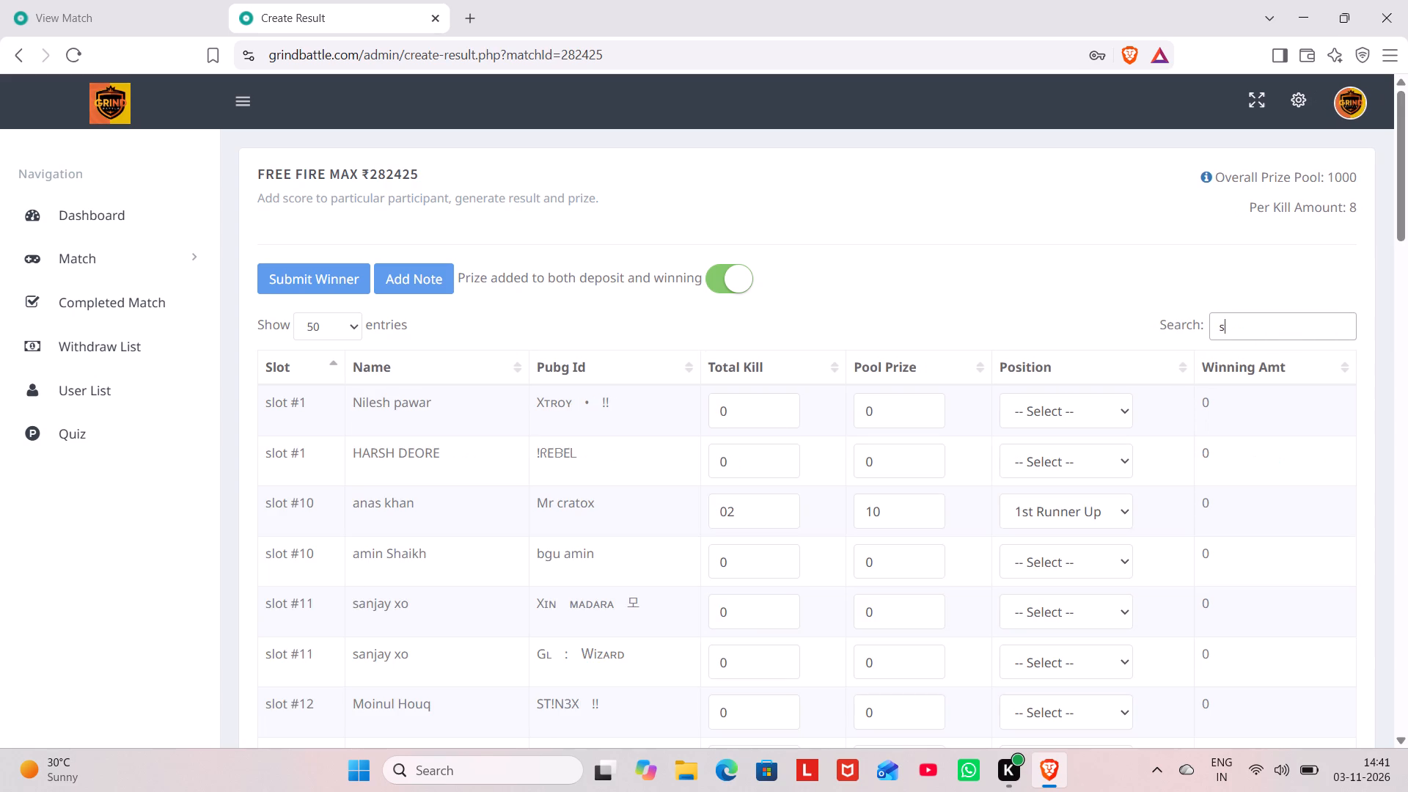
key(BackSpace)
text(gok)
key(BackSpace)
key(BackSpace)
key(BackSpace)
click(692, 556)
scroll(692, 556, down, 2)
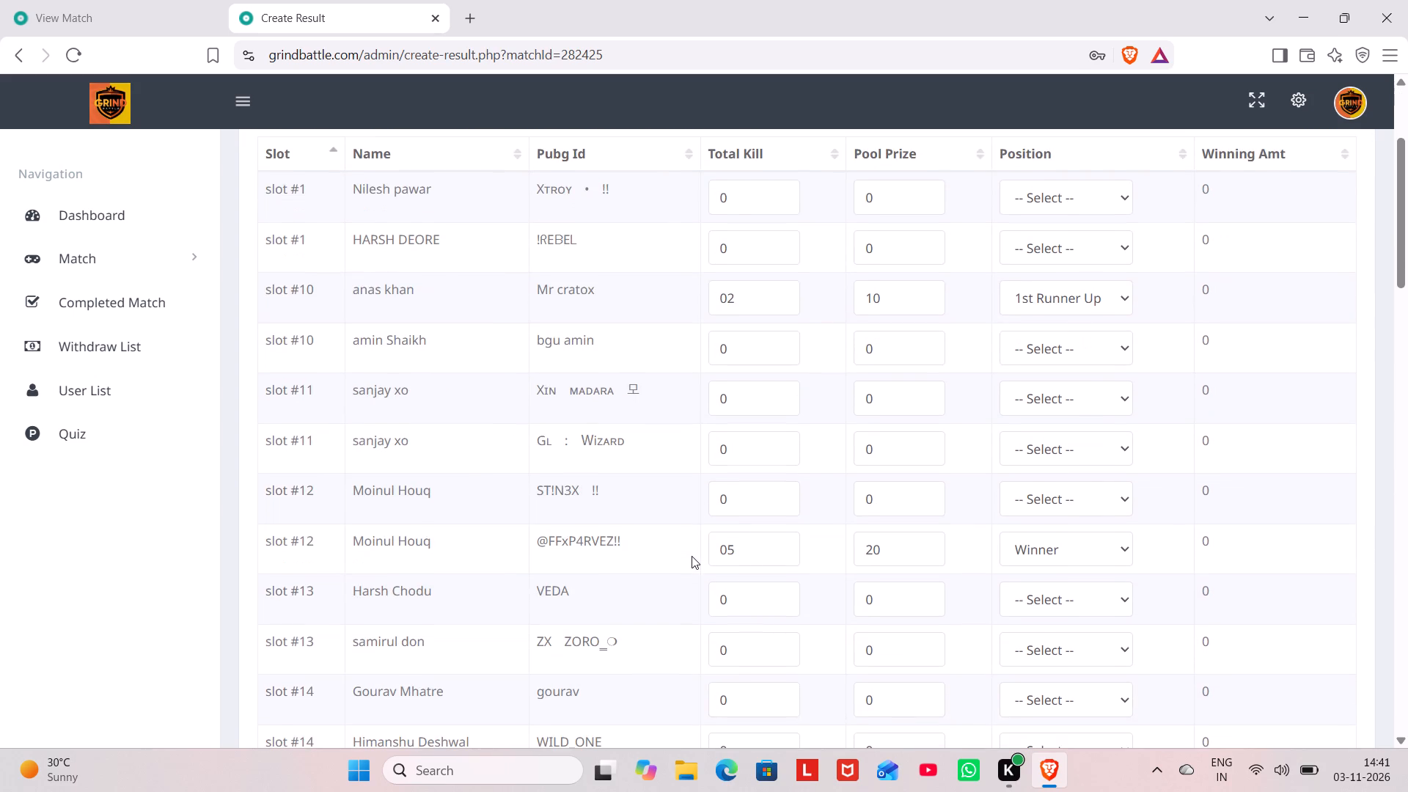
scroll(692, 556, down, 6)
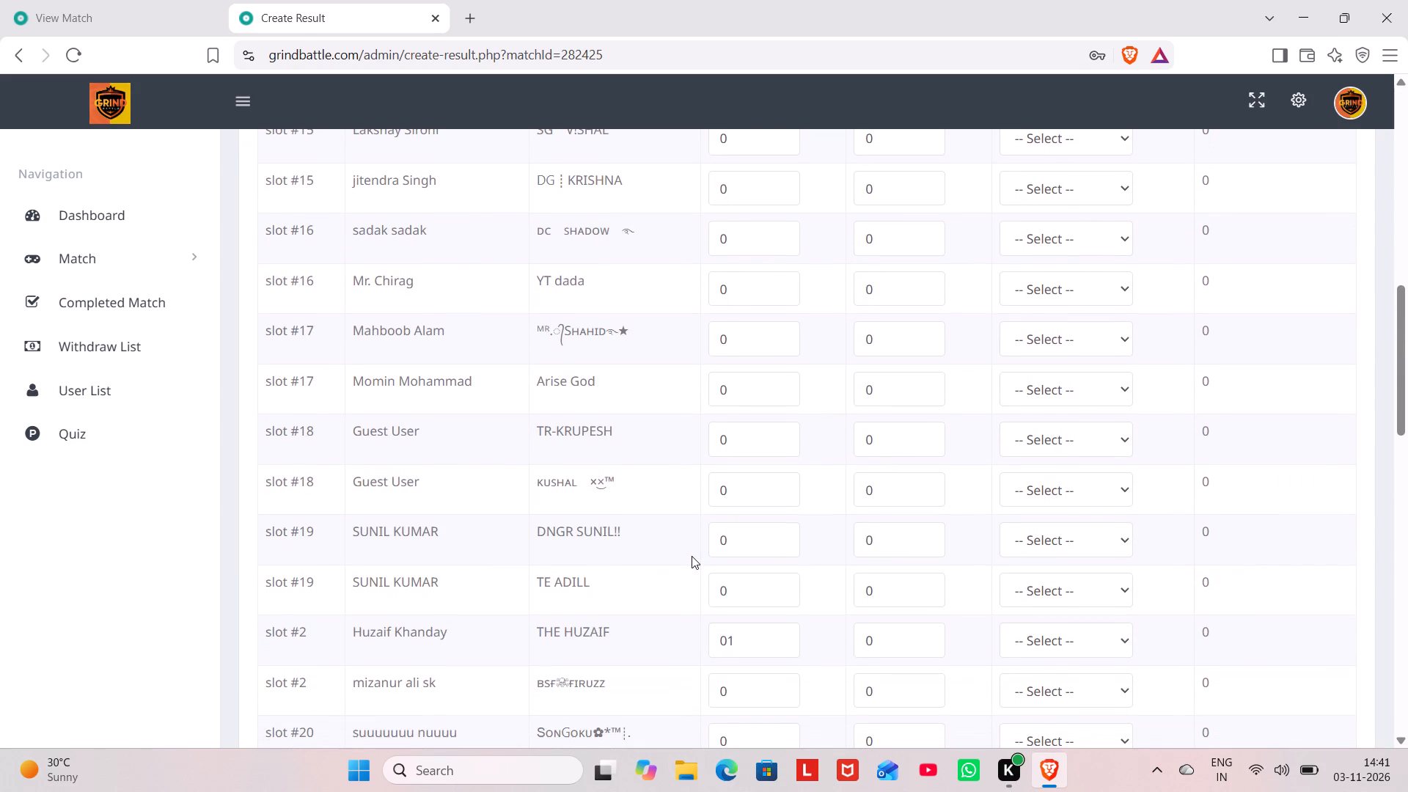
scroll(692, 556, down, 3)
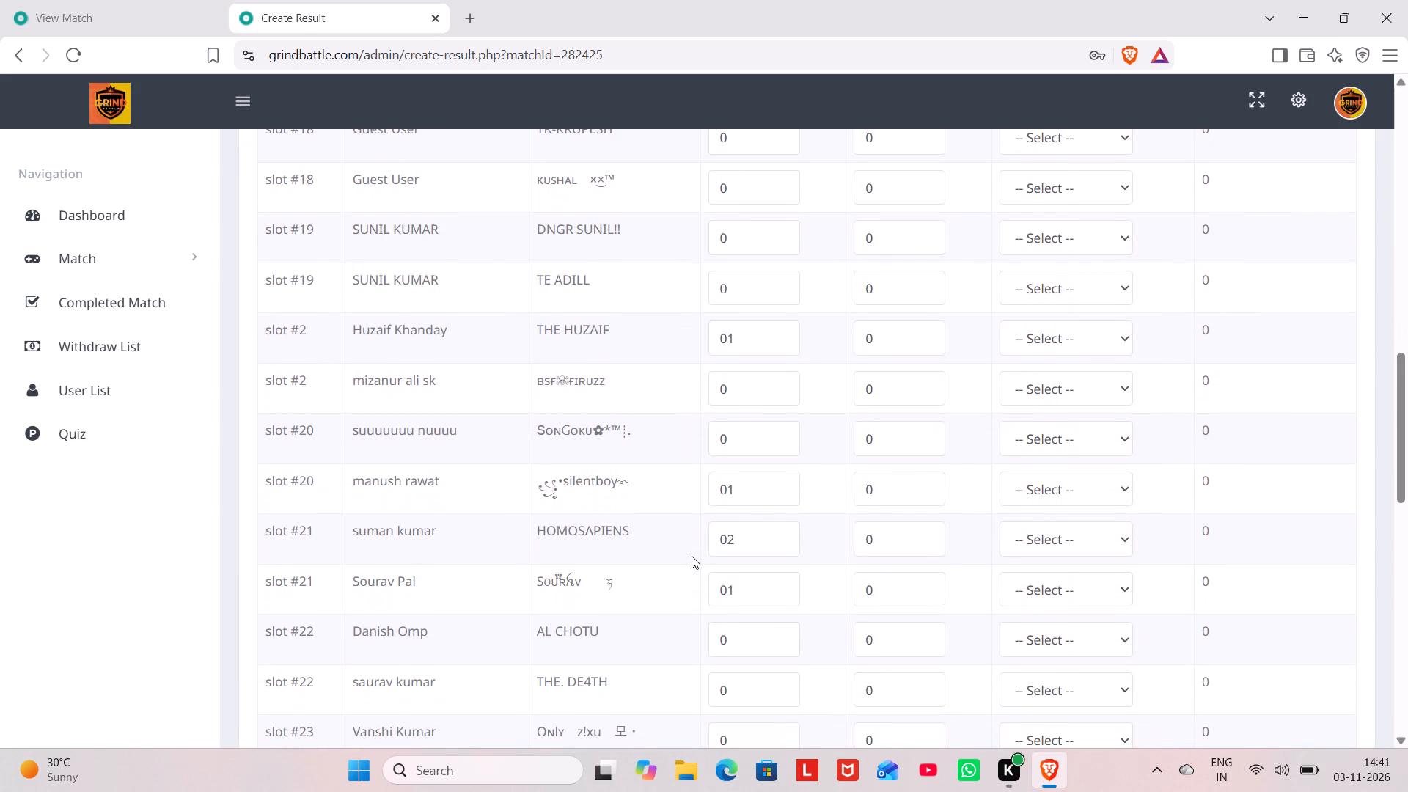
click(737, 445)
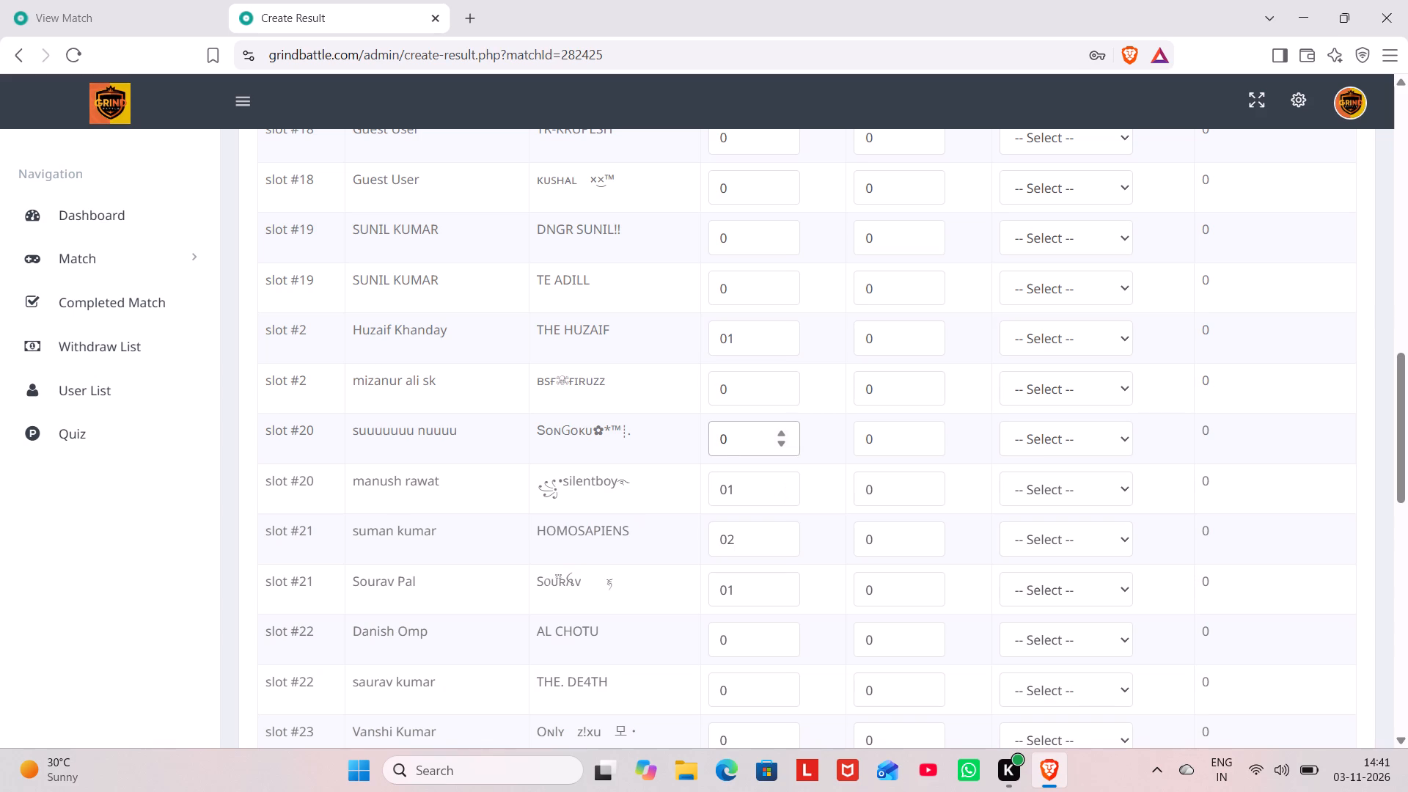
key(4)
key(Tab)
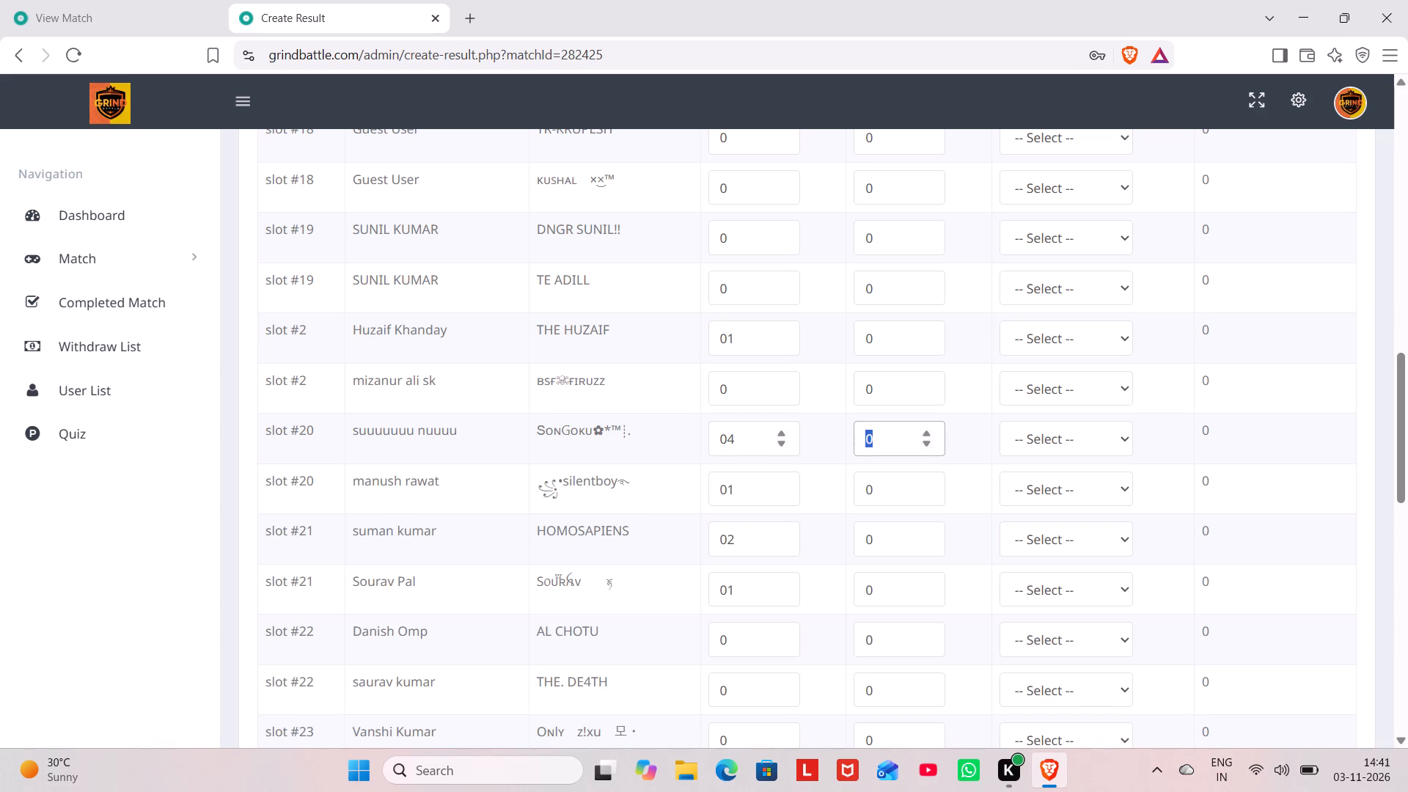
click(528, 410)
scroll(528, 410, up, 7)
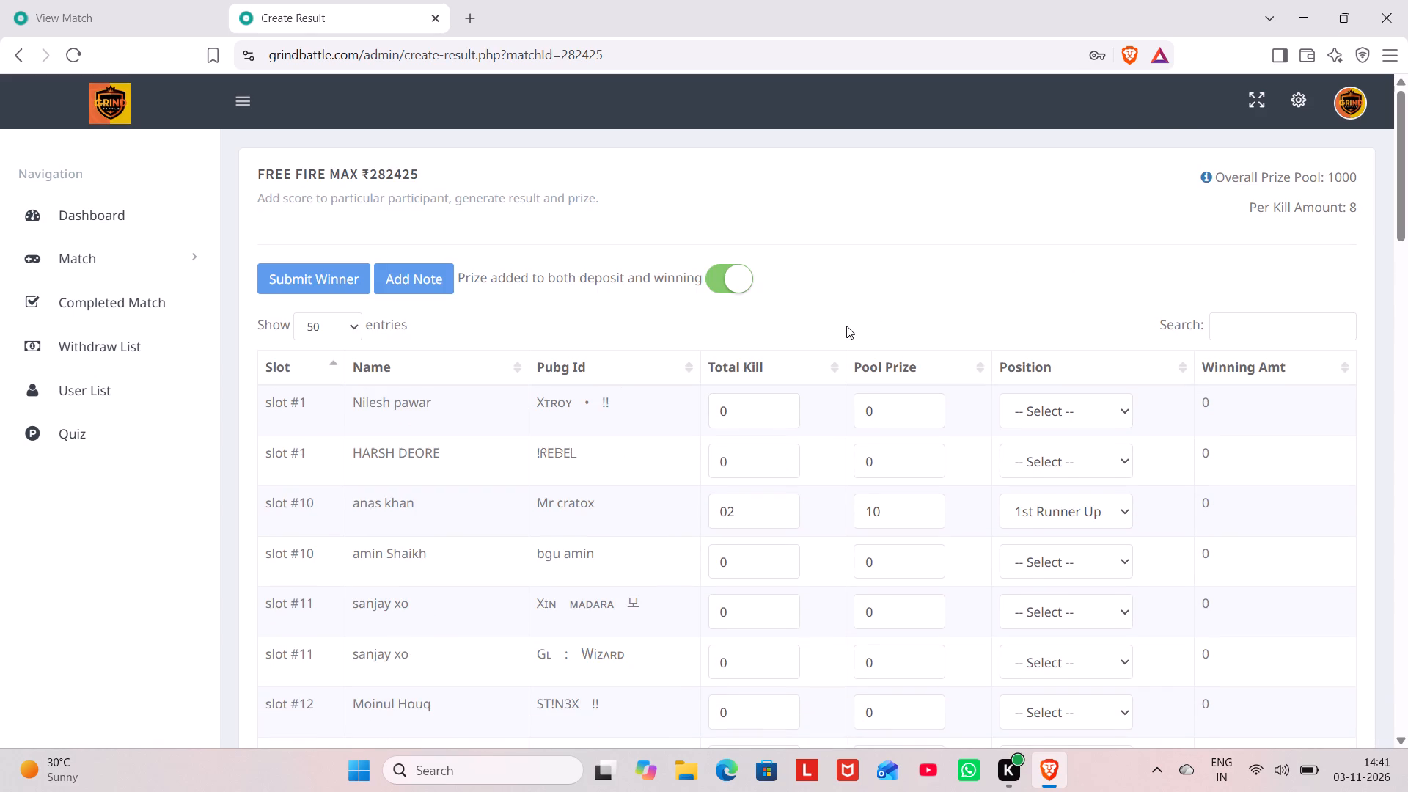
click(757, 566)
key(2)
key(Tab)
Filter by "ve" and set the total kills of VEDA in slot #13 to 1.
click(1224, 331)
text(ve)
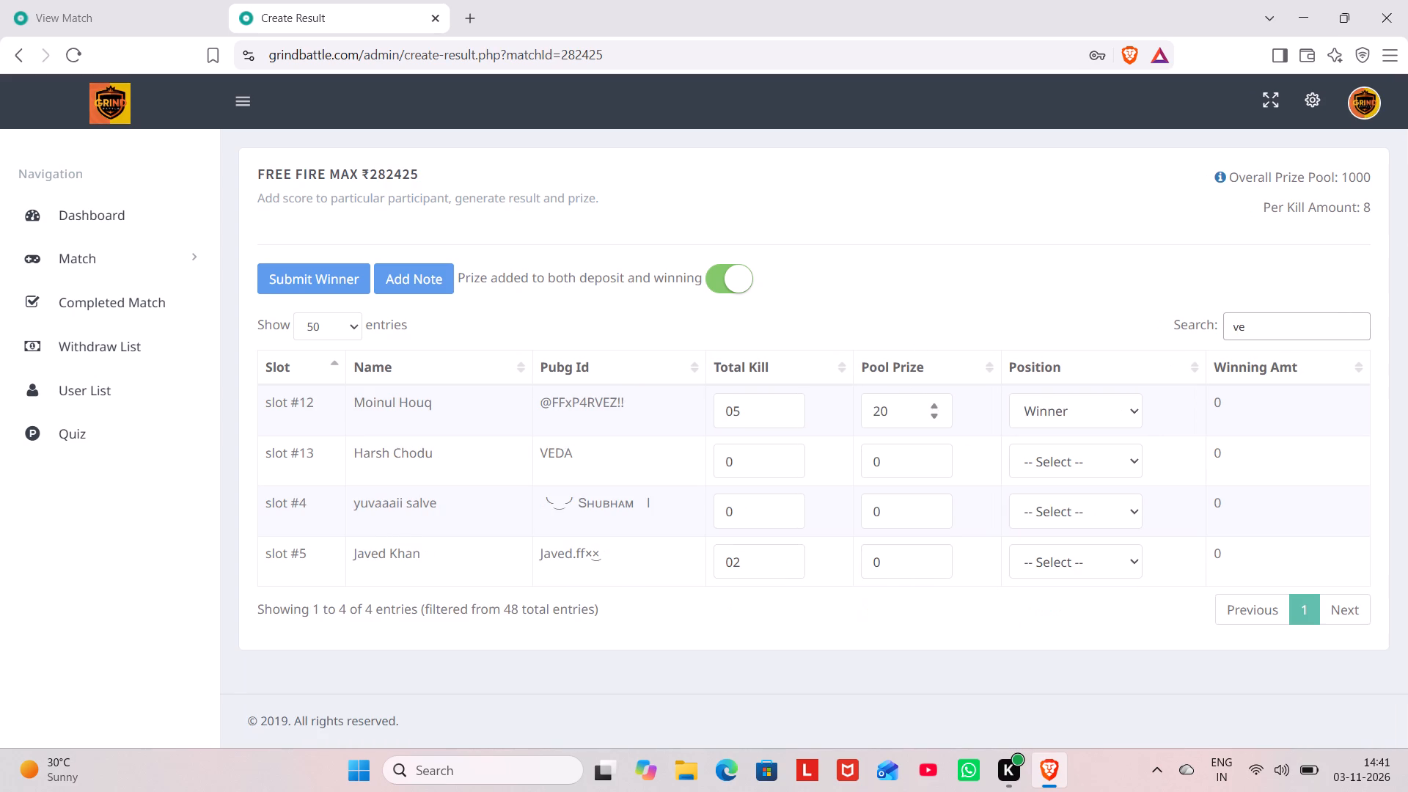
click(772, 455)
key(1)
key(Tab)
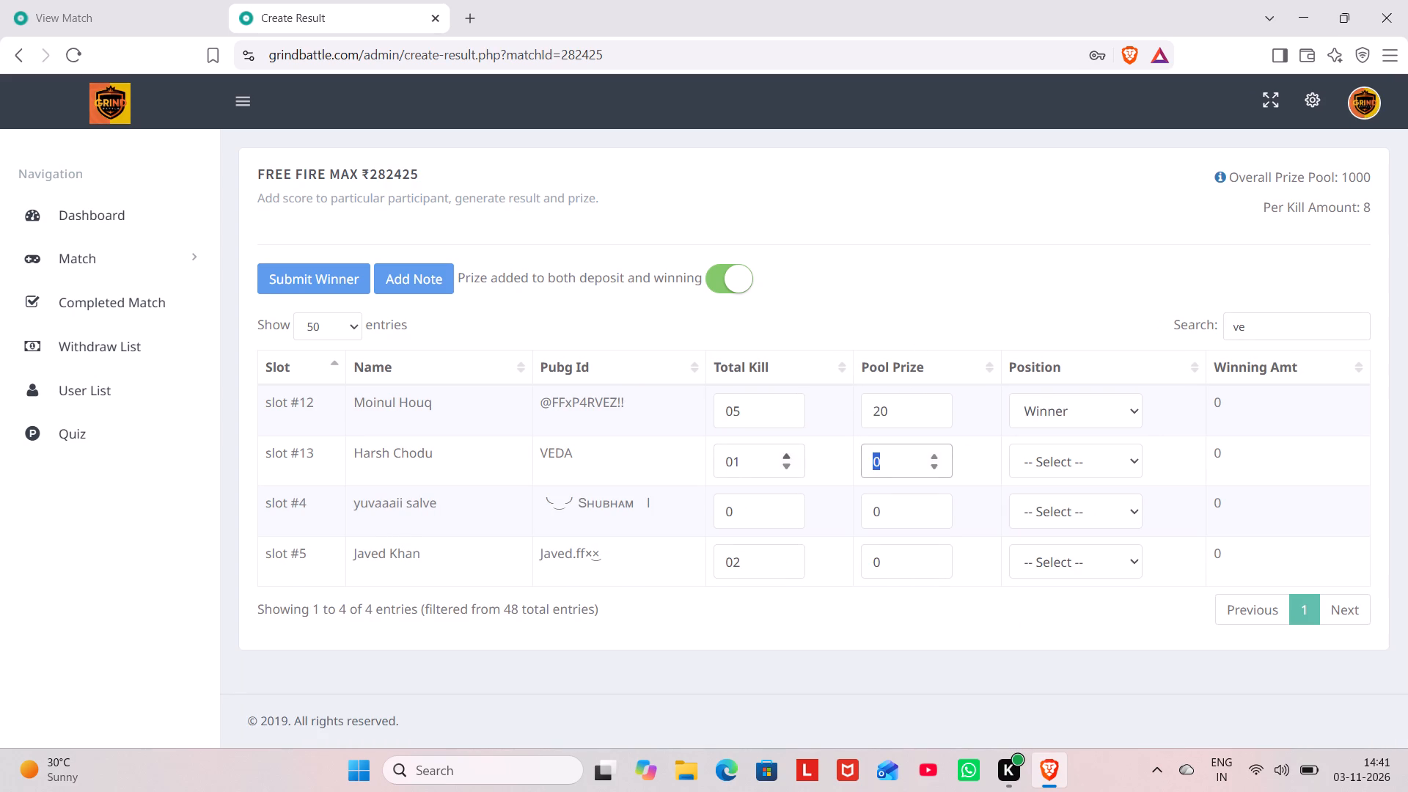
click(1265, 326)
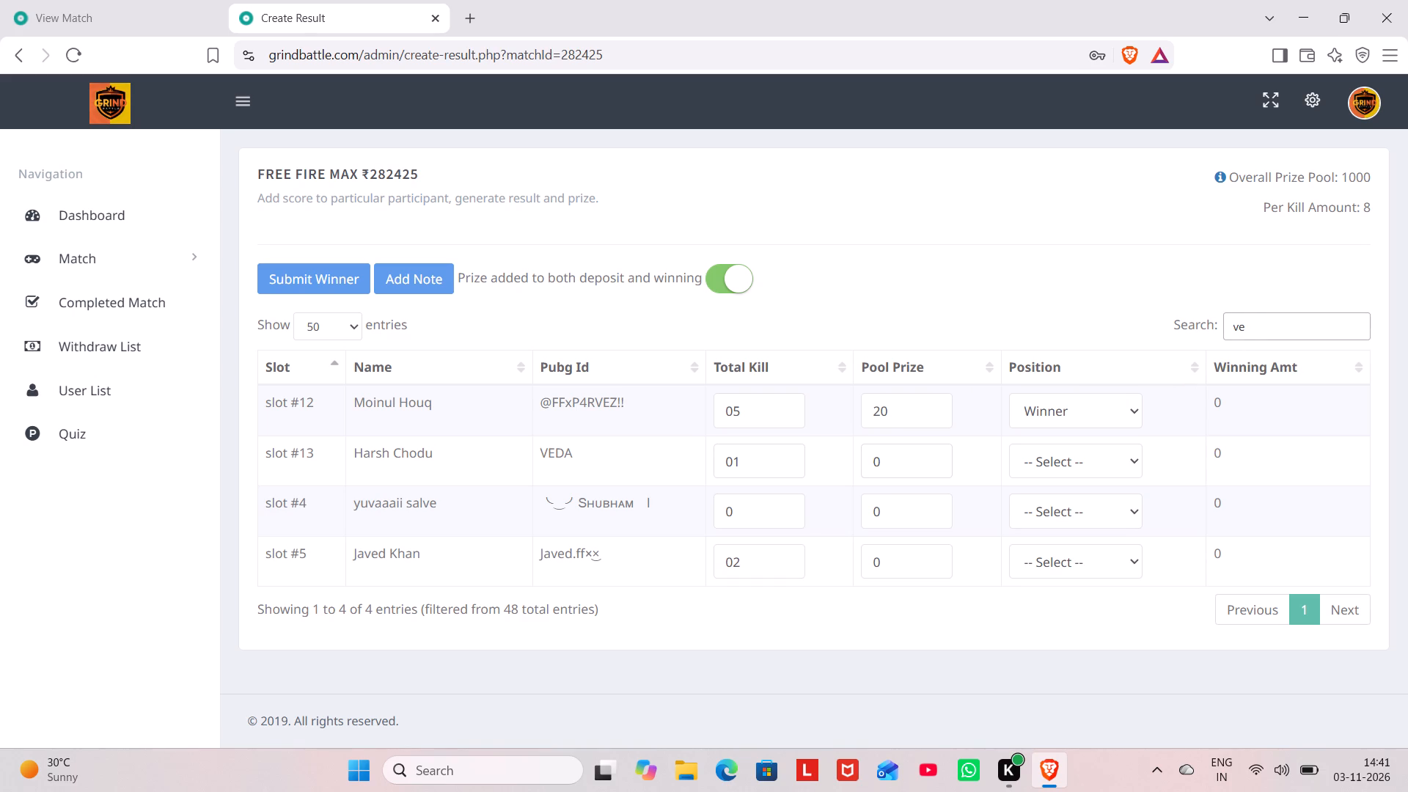
key(BackSpace)
key(BackSpace)
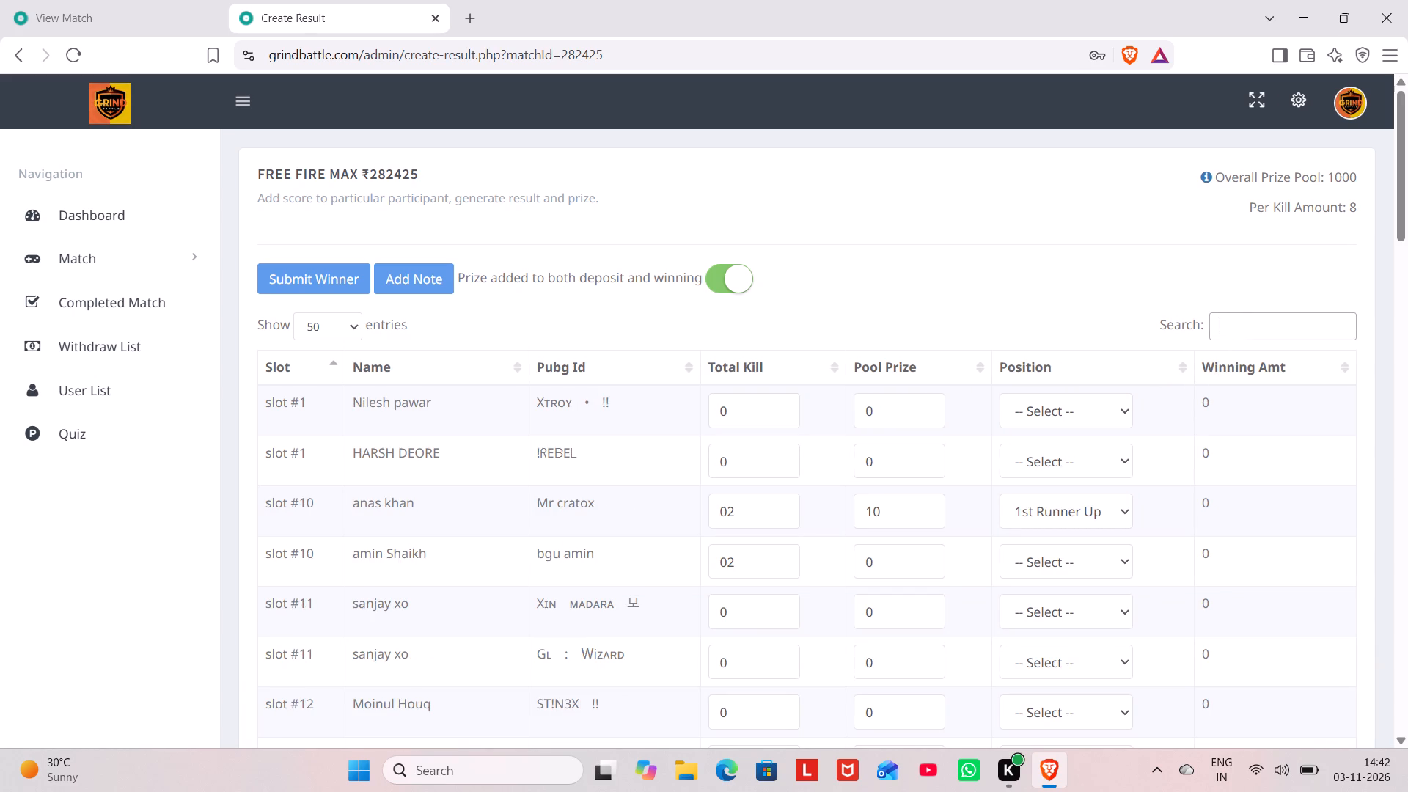
text(dre)
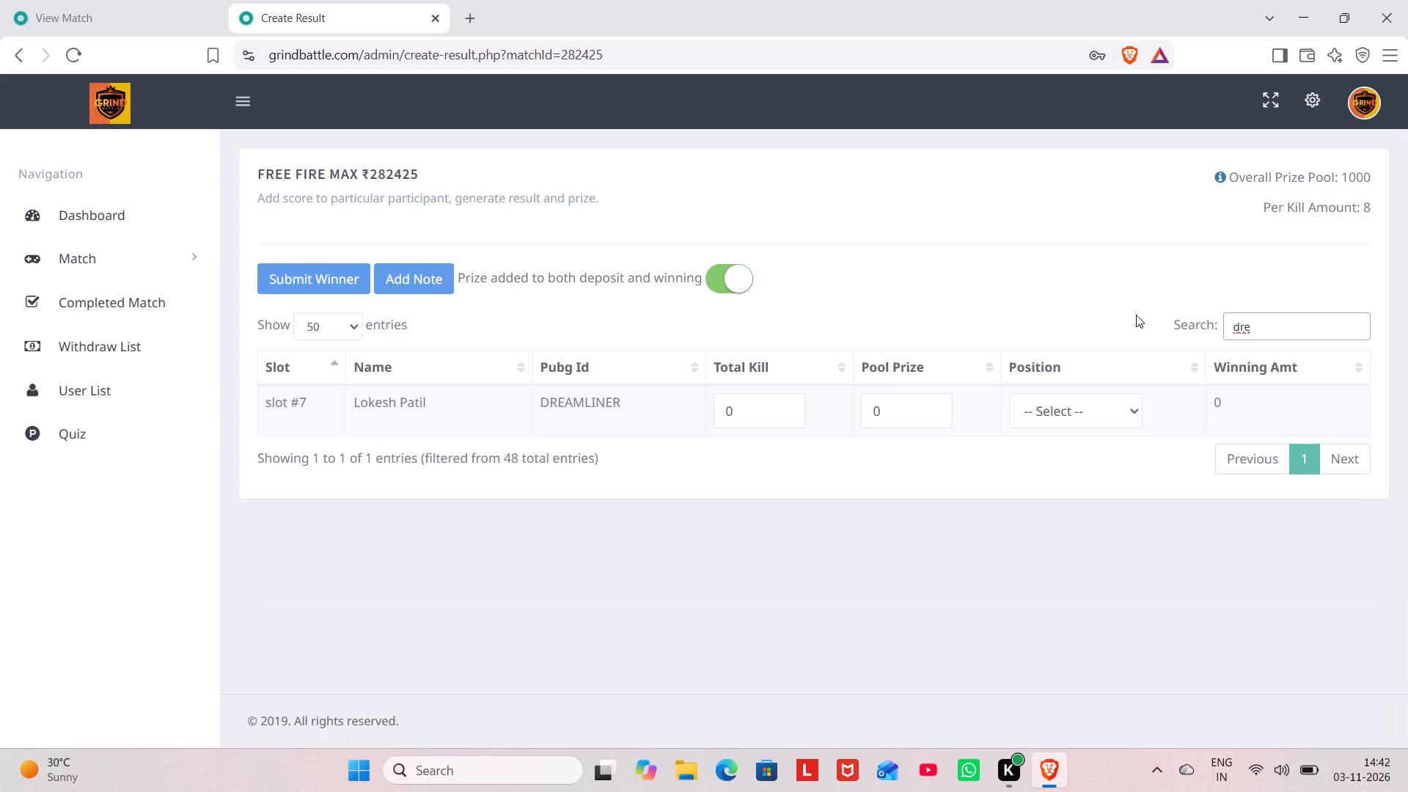
click(765, 411)
key(4)
key(Tab)
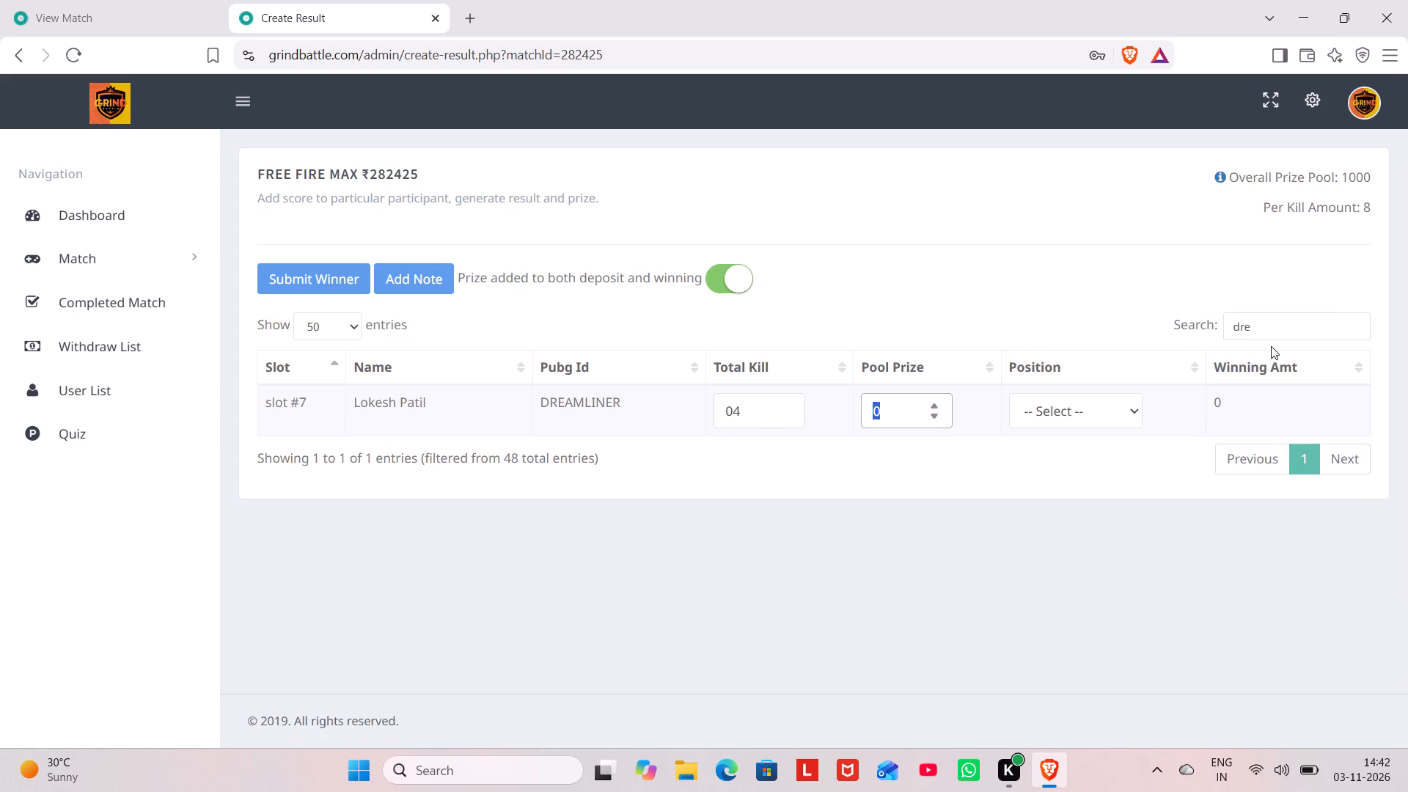
click(1268, 323)
key(BackSpace)
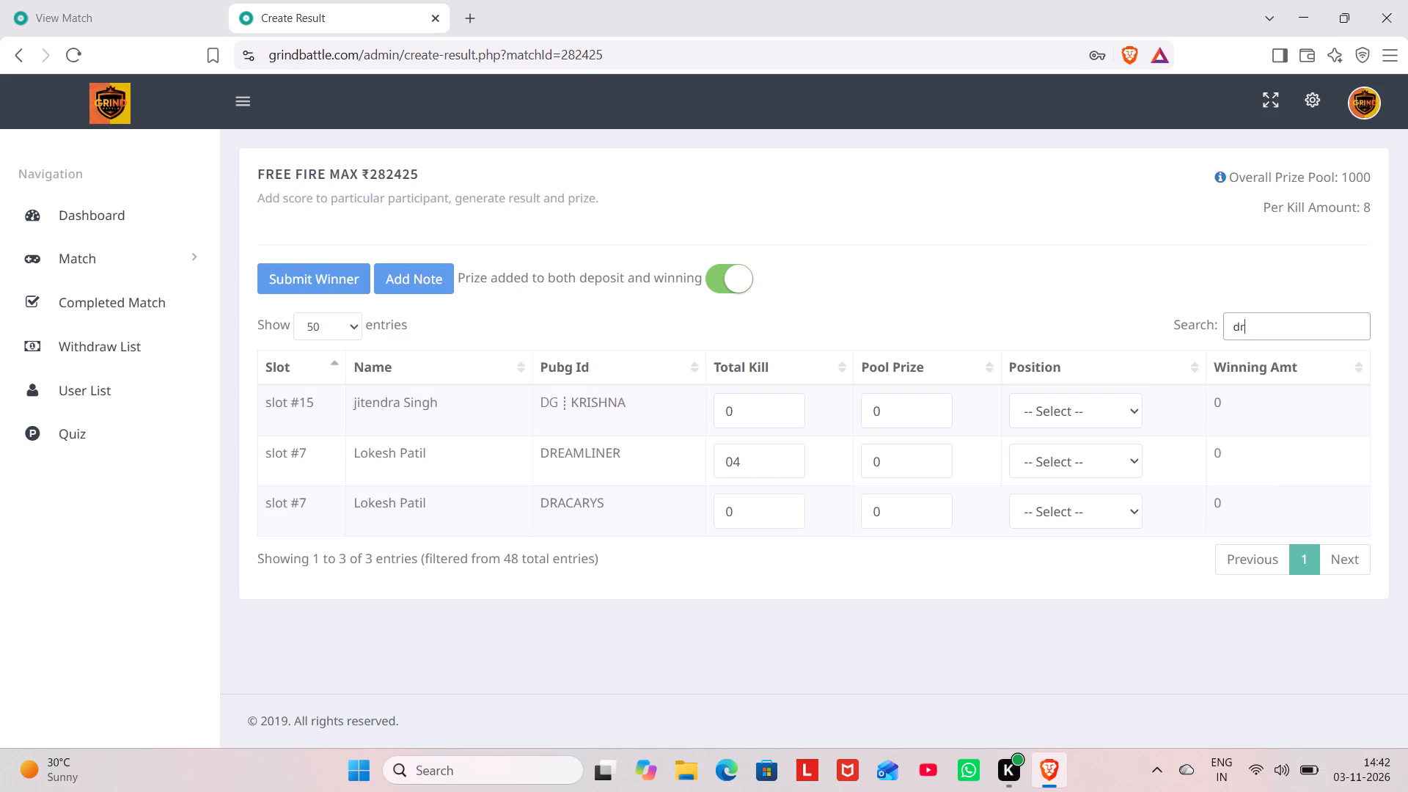
click(748, 508)
key(1)
key(Tab)
click(1277, 324)
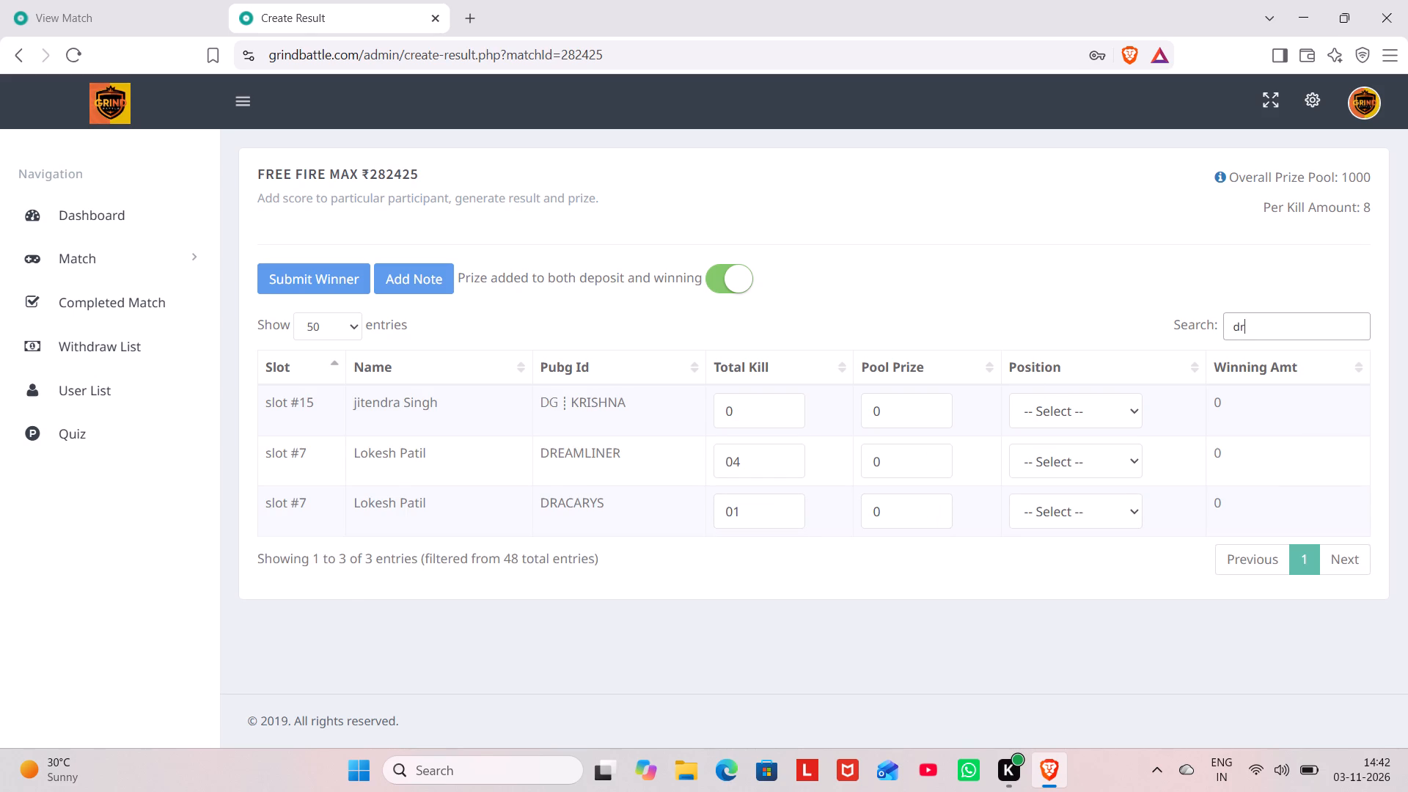
key(BackSpace)
key(BackSpace)
key(BackSpace)
key(BackSpace)
key(shift+at)
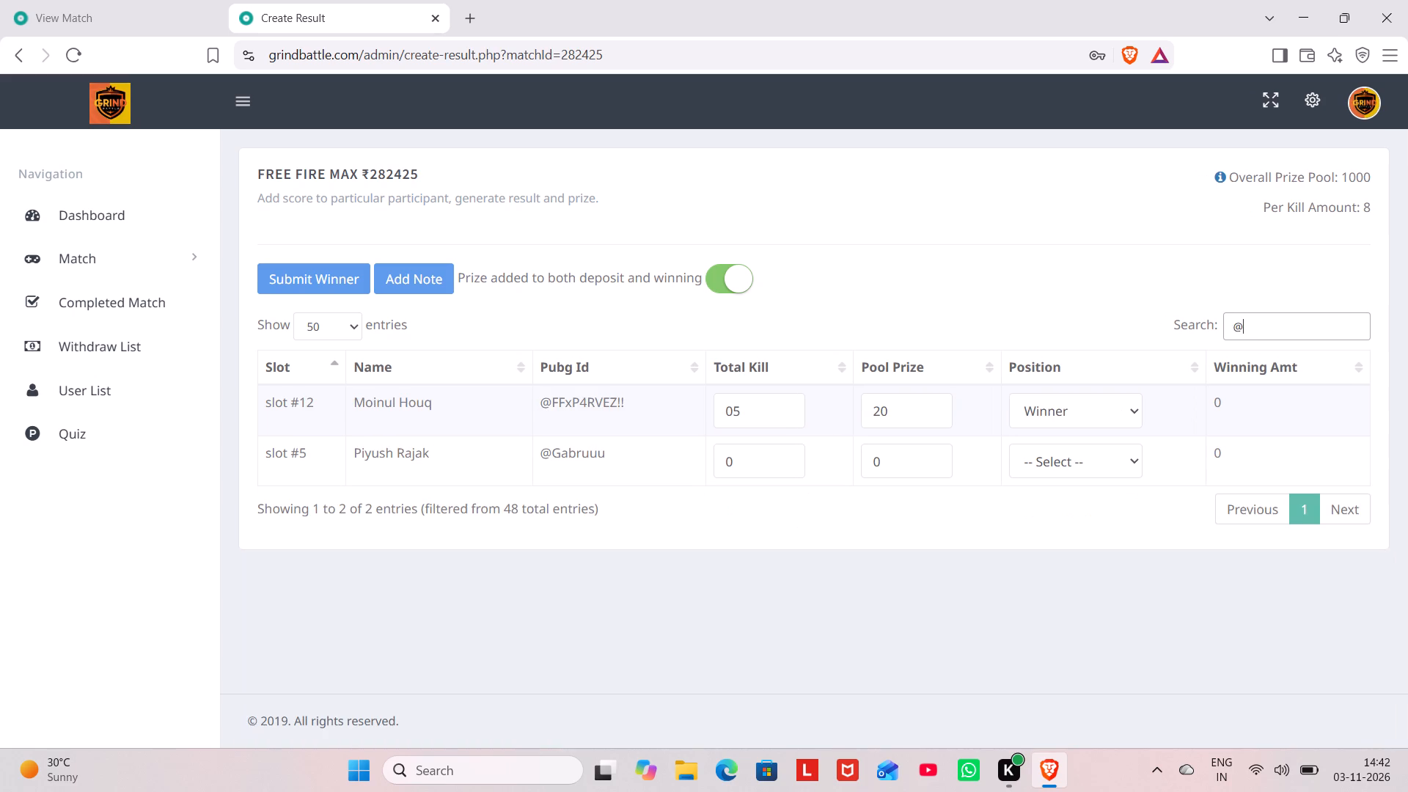
click(755, 444)
key(1)
key(Tab)
Clear the filter and set the total kills of ZX ZORO in slot #13 to 3.
click(1294, 329)
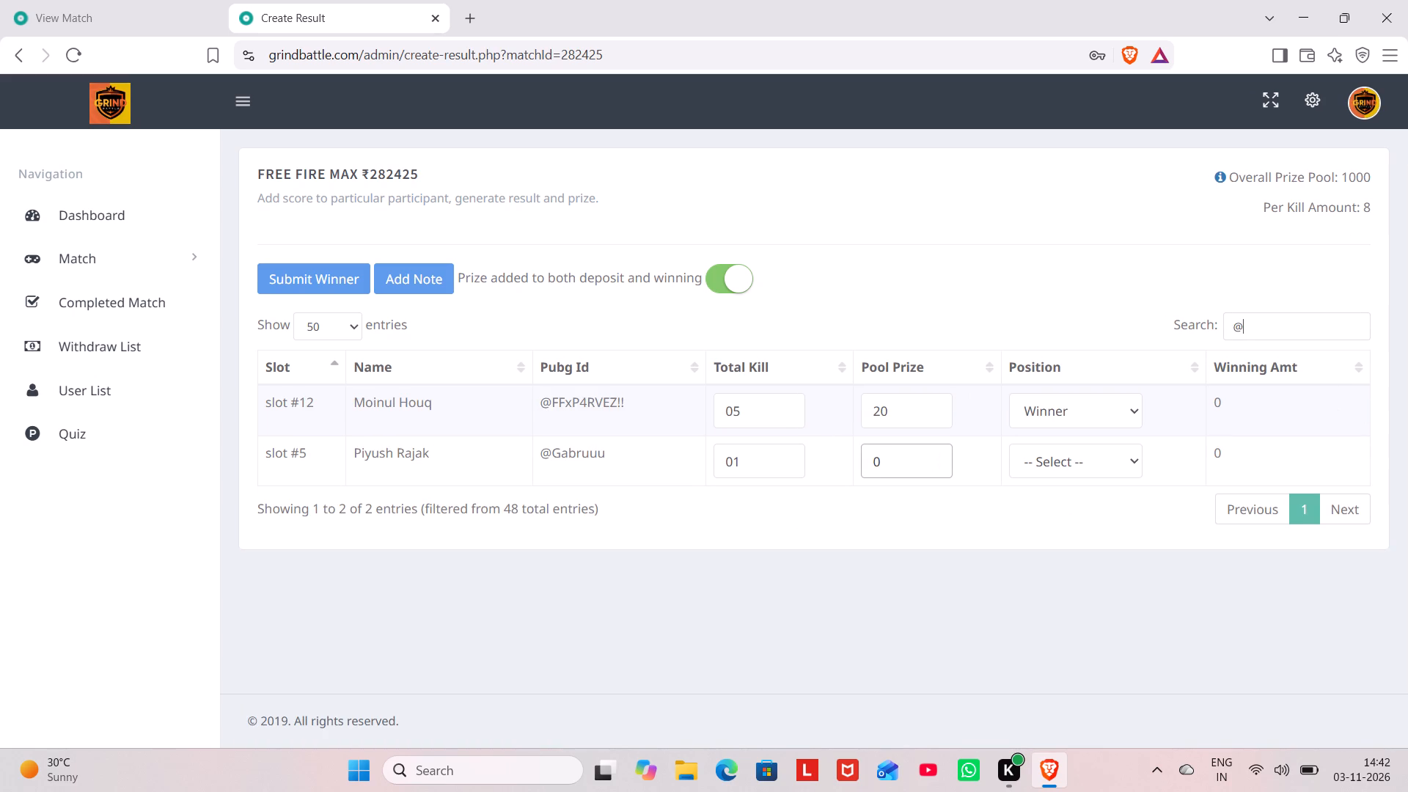
key(BackSpace)
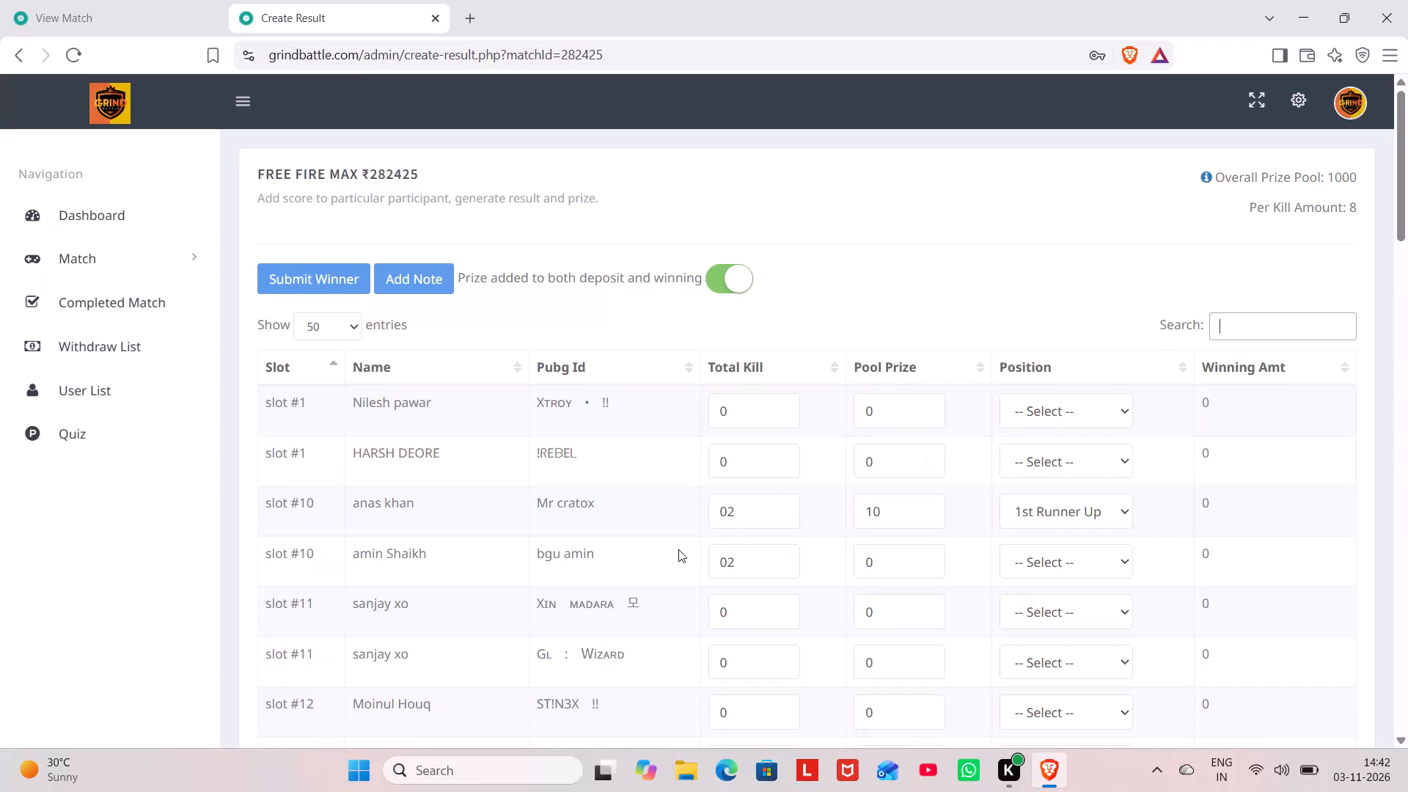
scroll(678, 549, down, 4)
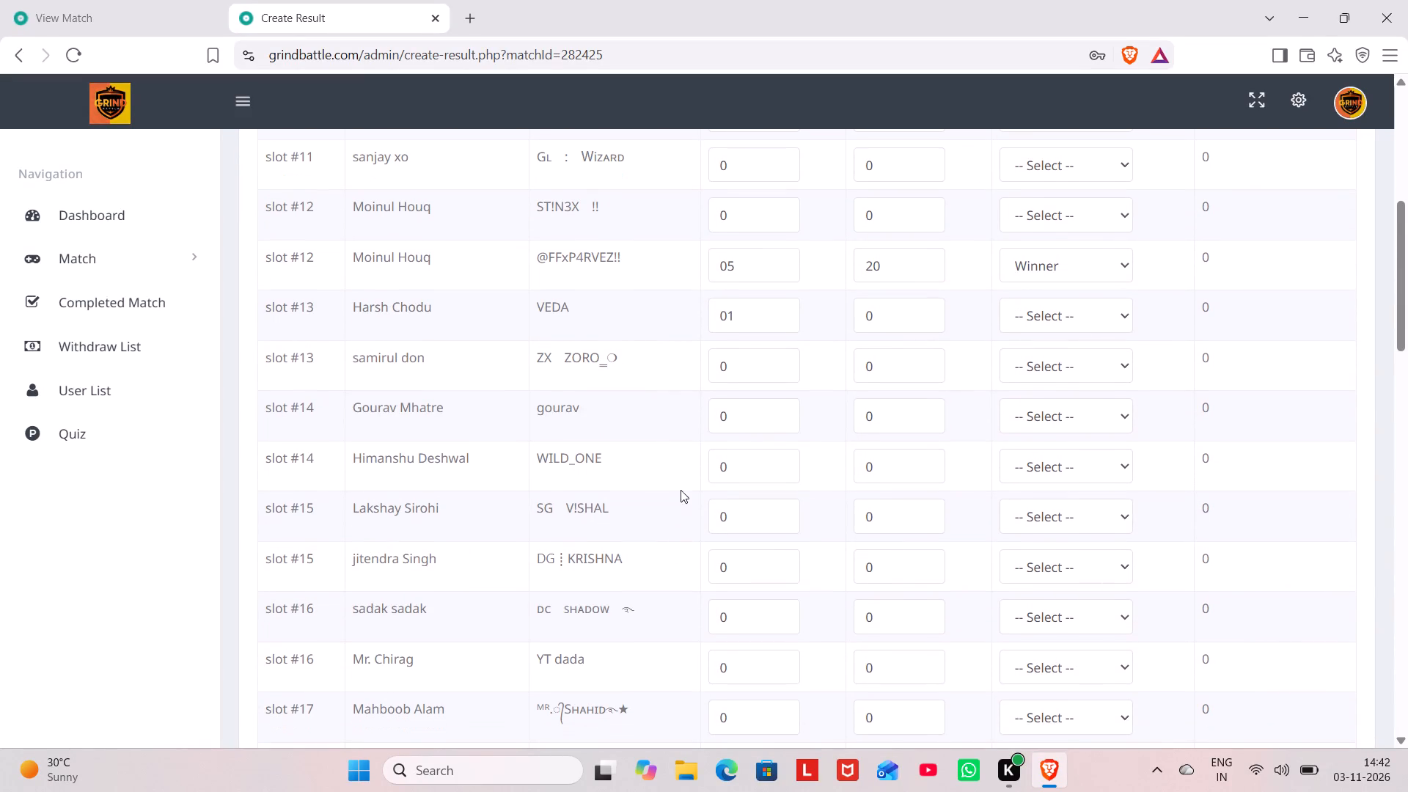
click(738, 363)
key(3)
key(Tab)
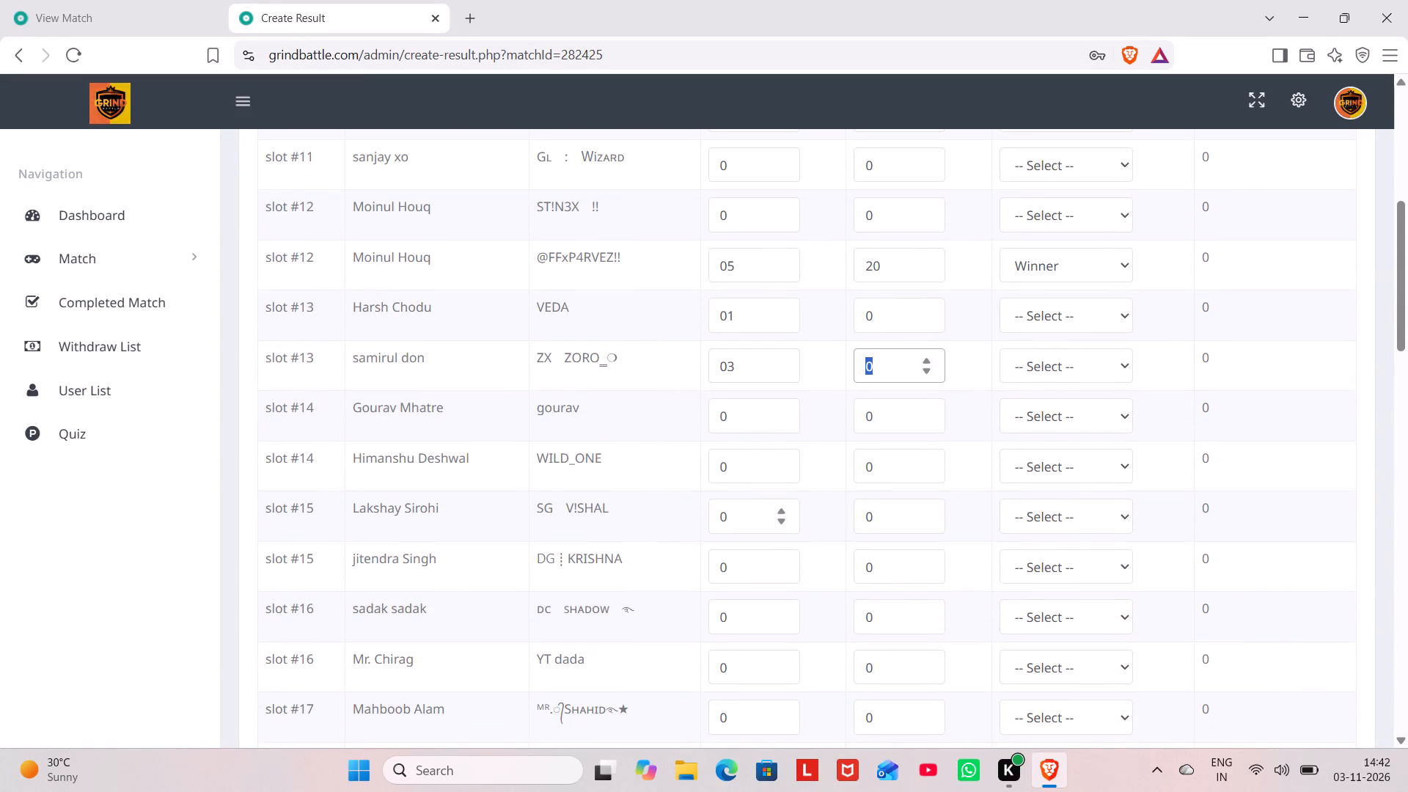
Set the total kills of SG V!SHAL in slot #15 to 1.
click(740, 501)
key(1)
key(Tab)
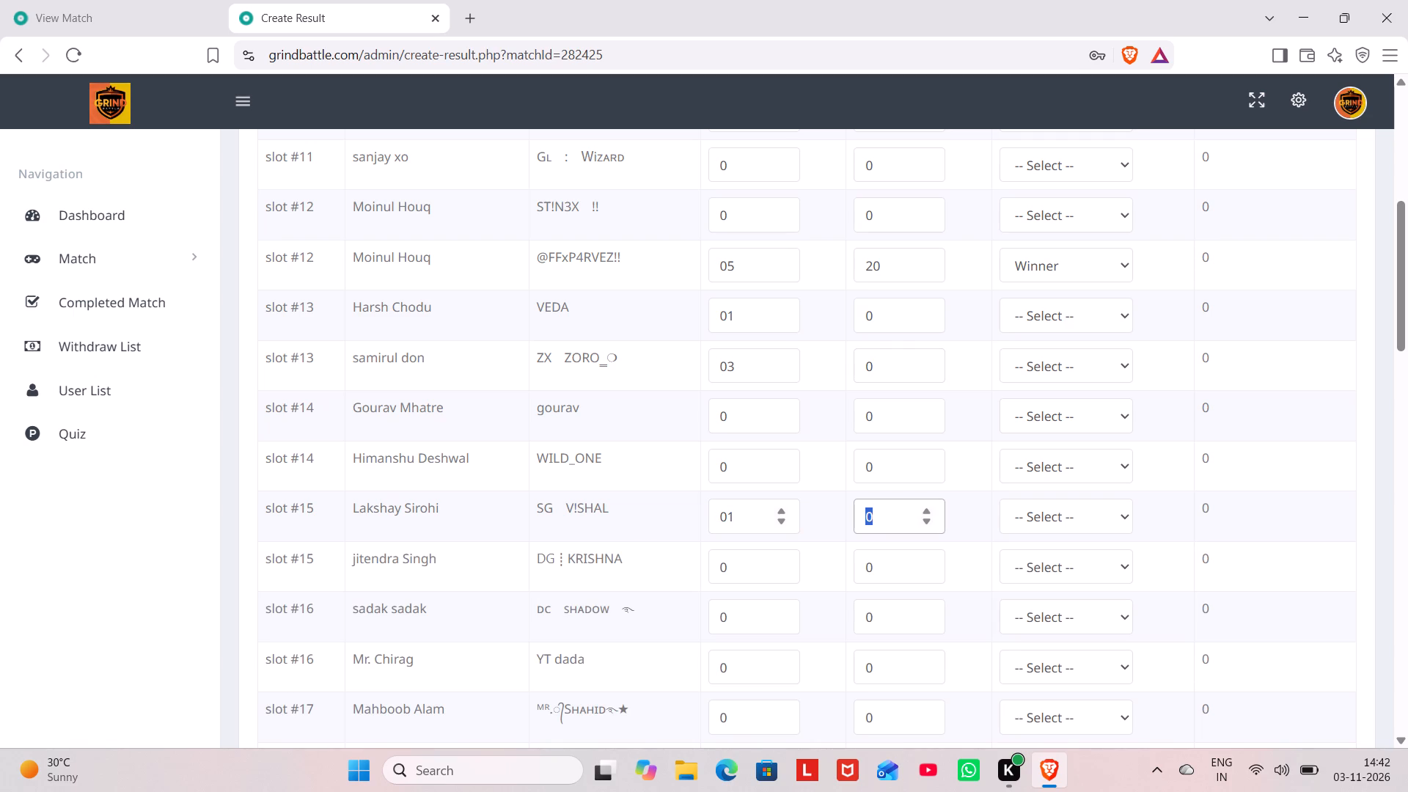
click(639, 529)
scroll(639, 529, down, 1)
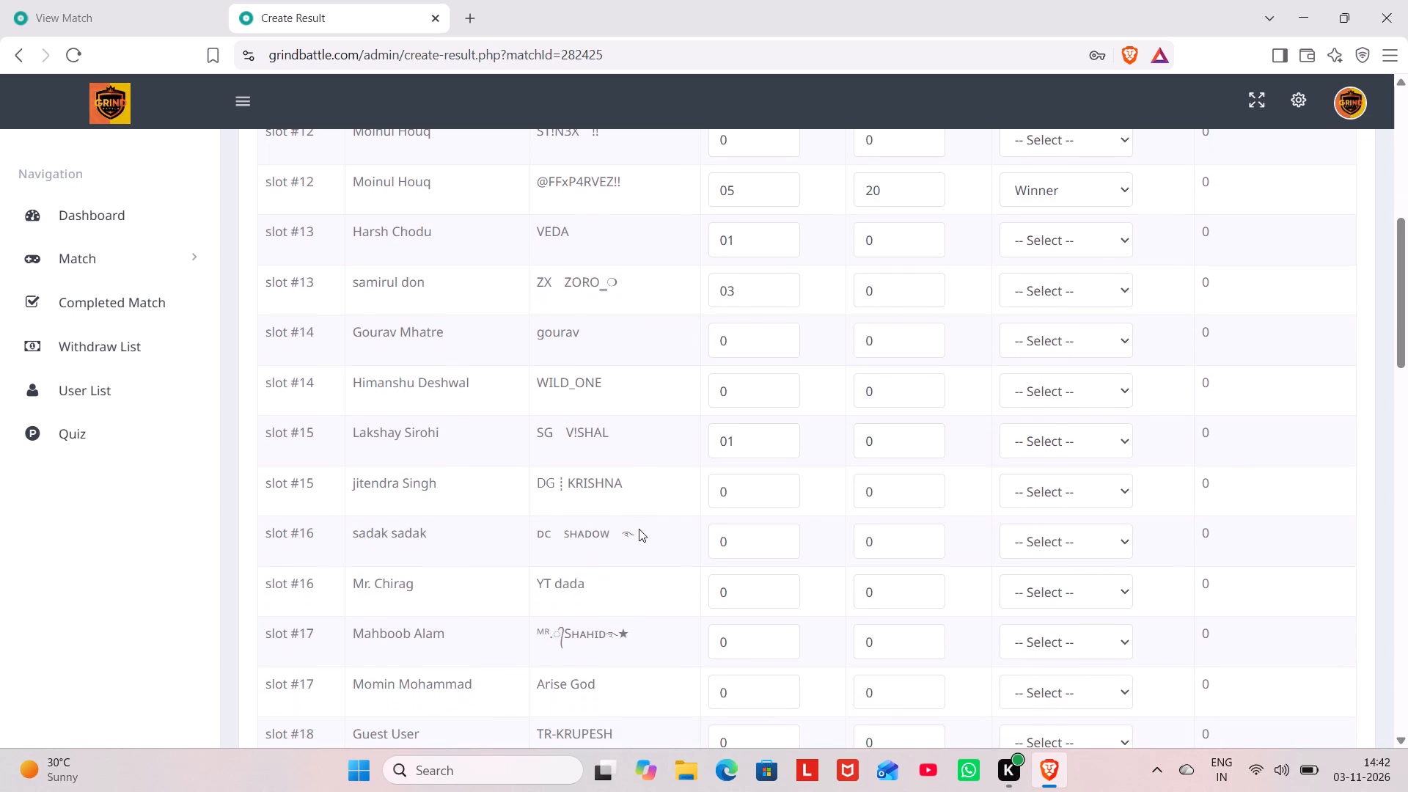
scroll(639, 529, down, 1)
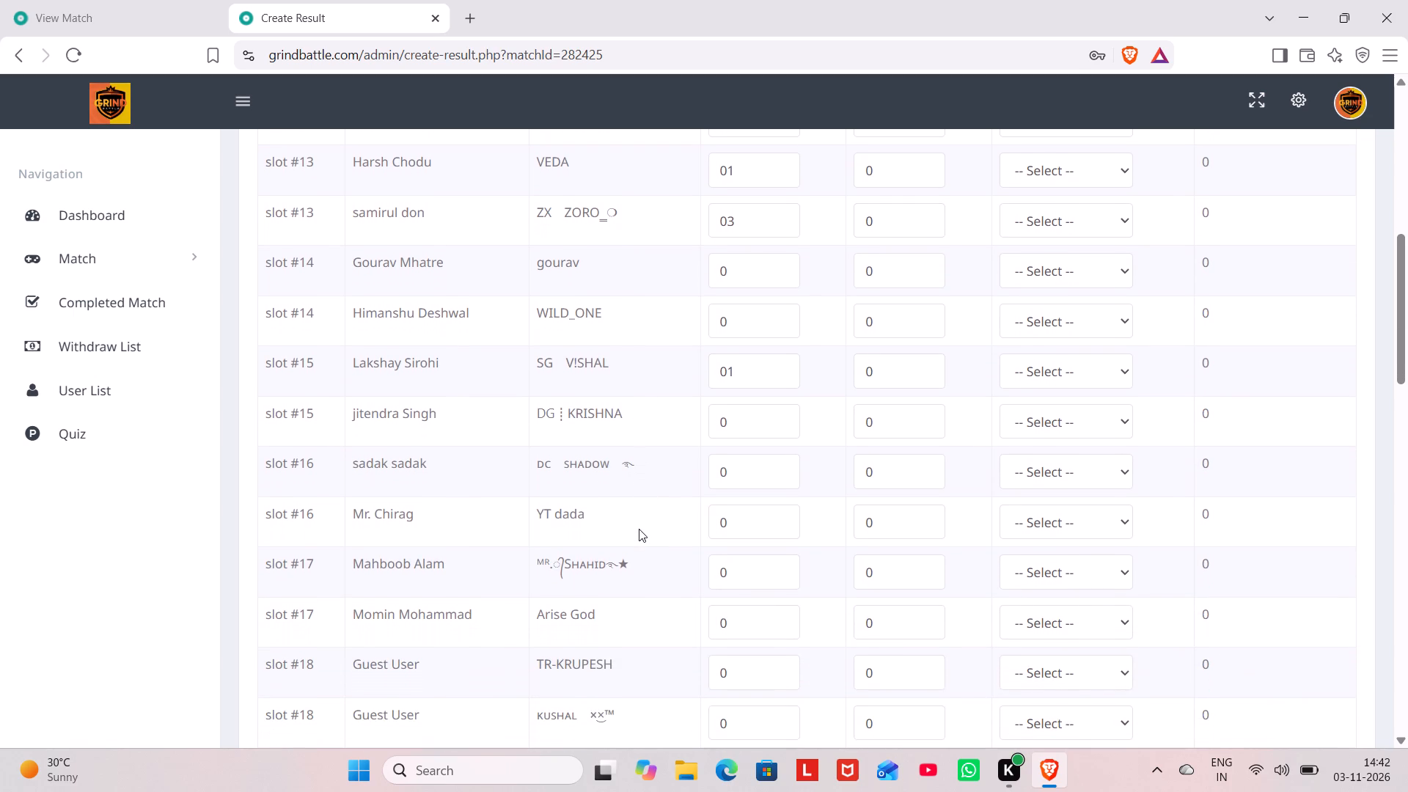
scroll(639, 529, down, 1)
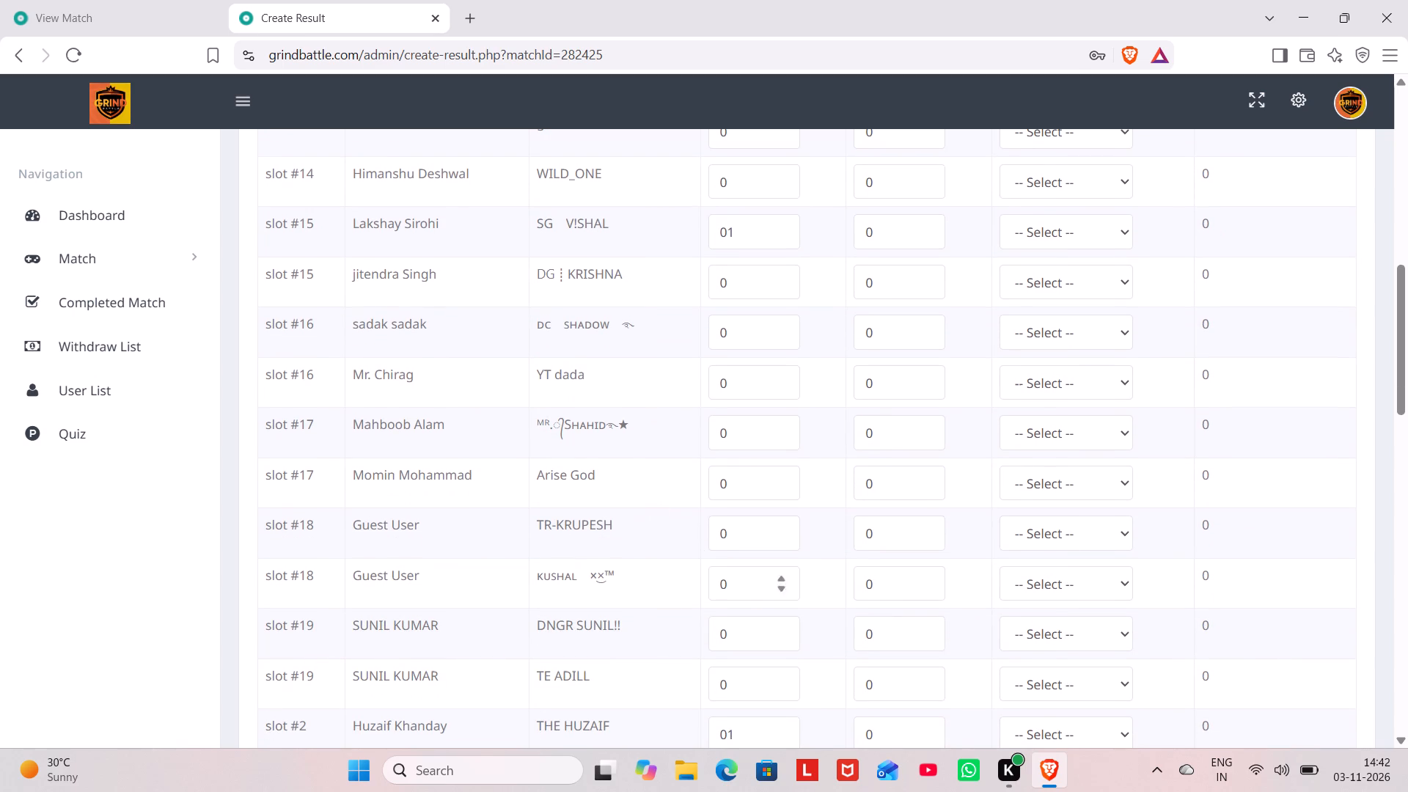
click(737, 636)
key(2)
key(Tab)
click(564, 687)
Find RUP ZYRO in slot #24 and set the total kills to 1.
scroll(564, 687, down, 1)
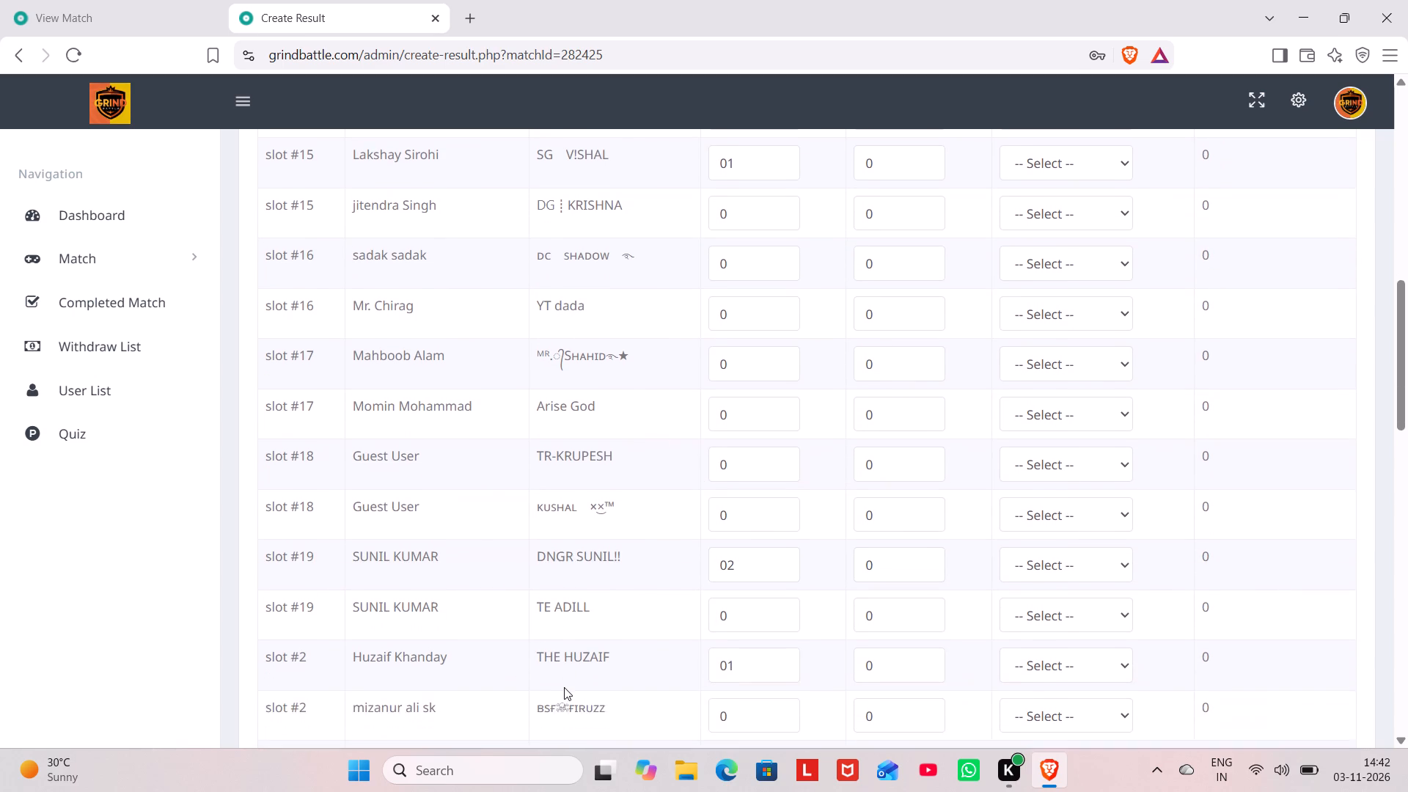
scroll(564, 687, down, 4)
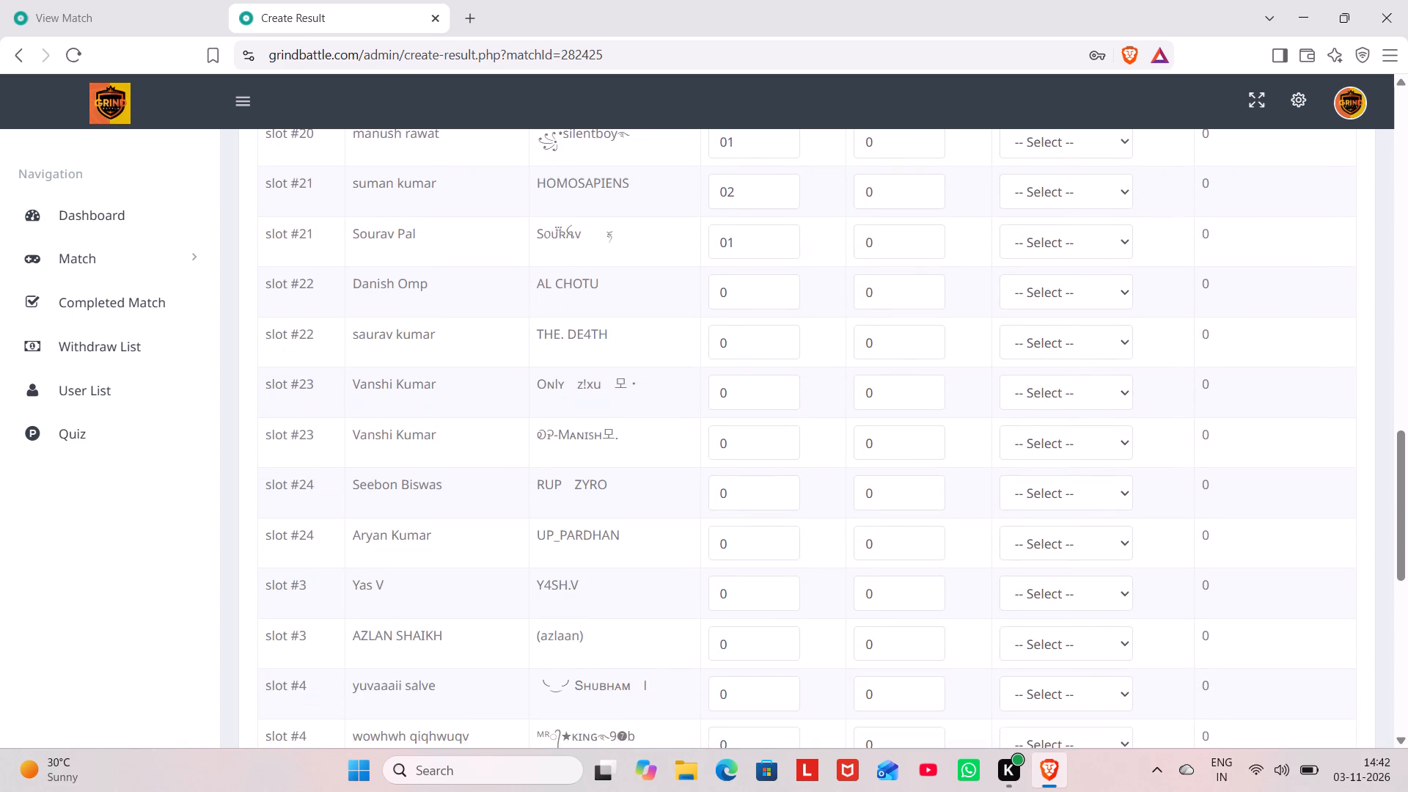
scroll(564, 687, down, 1)
click(744, 454)
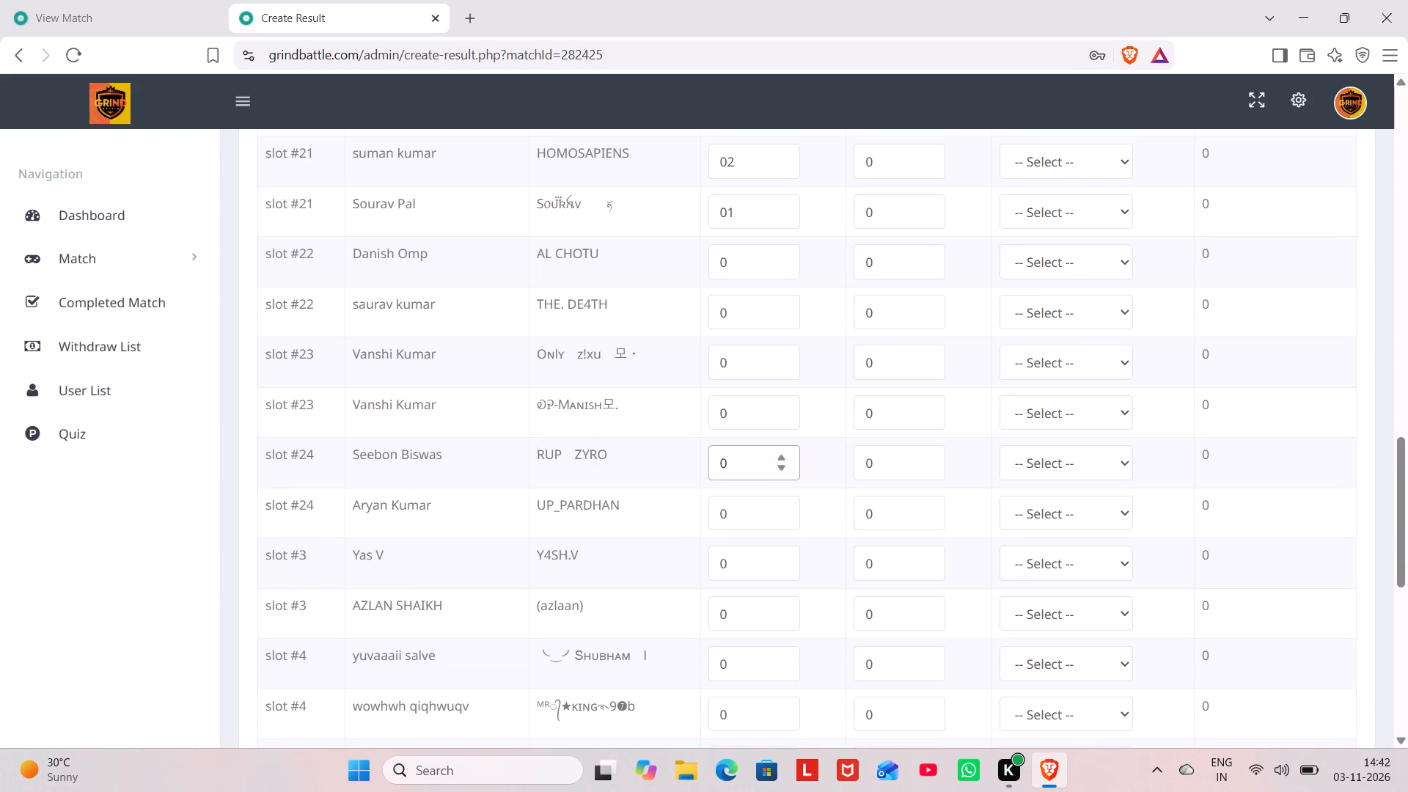
key(1)
key(Tab)
click(588, 412)
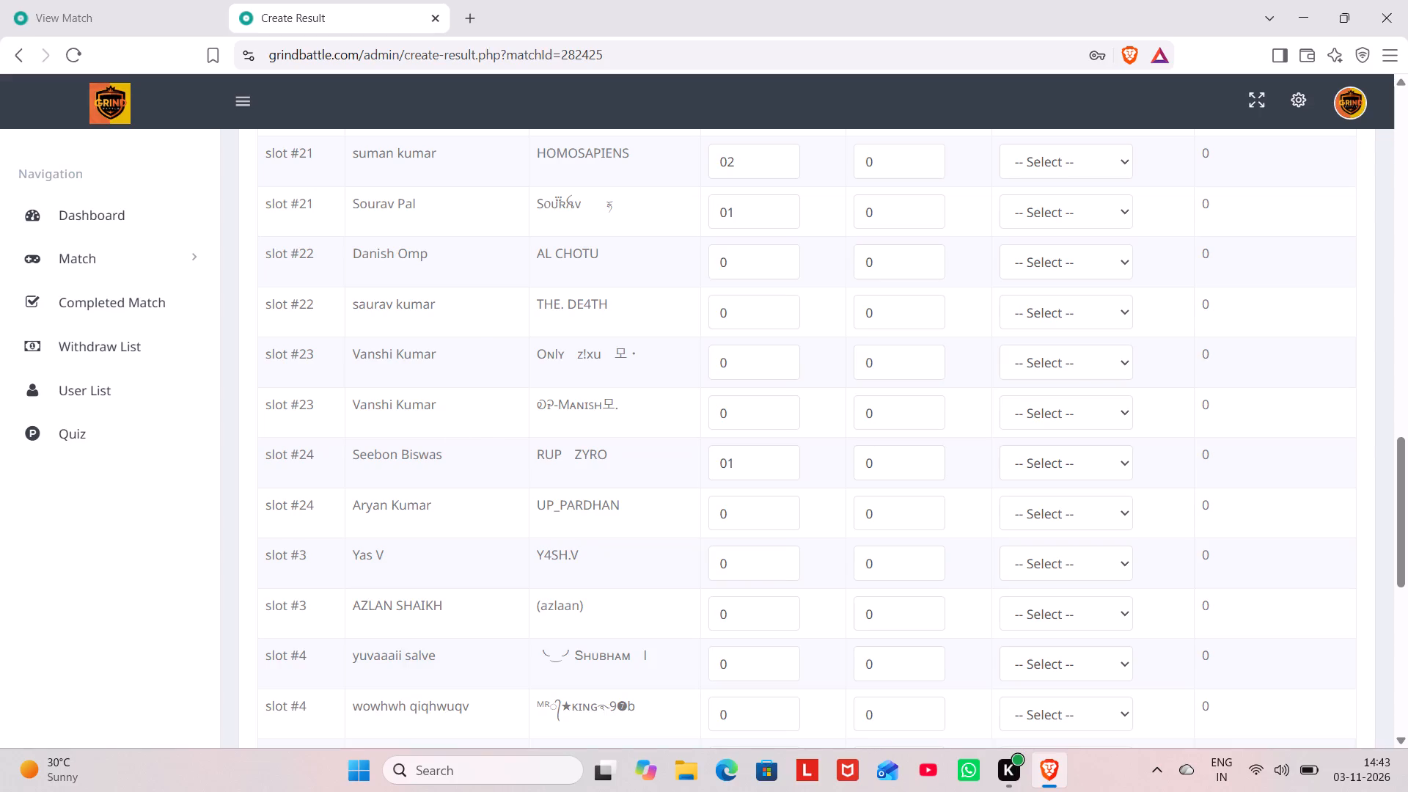
click(617, 428)
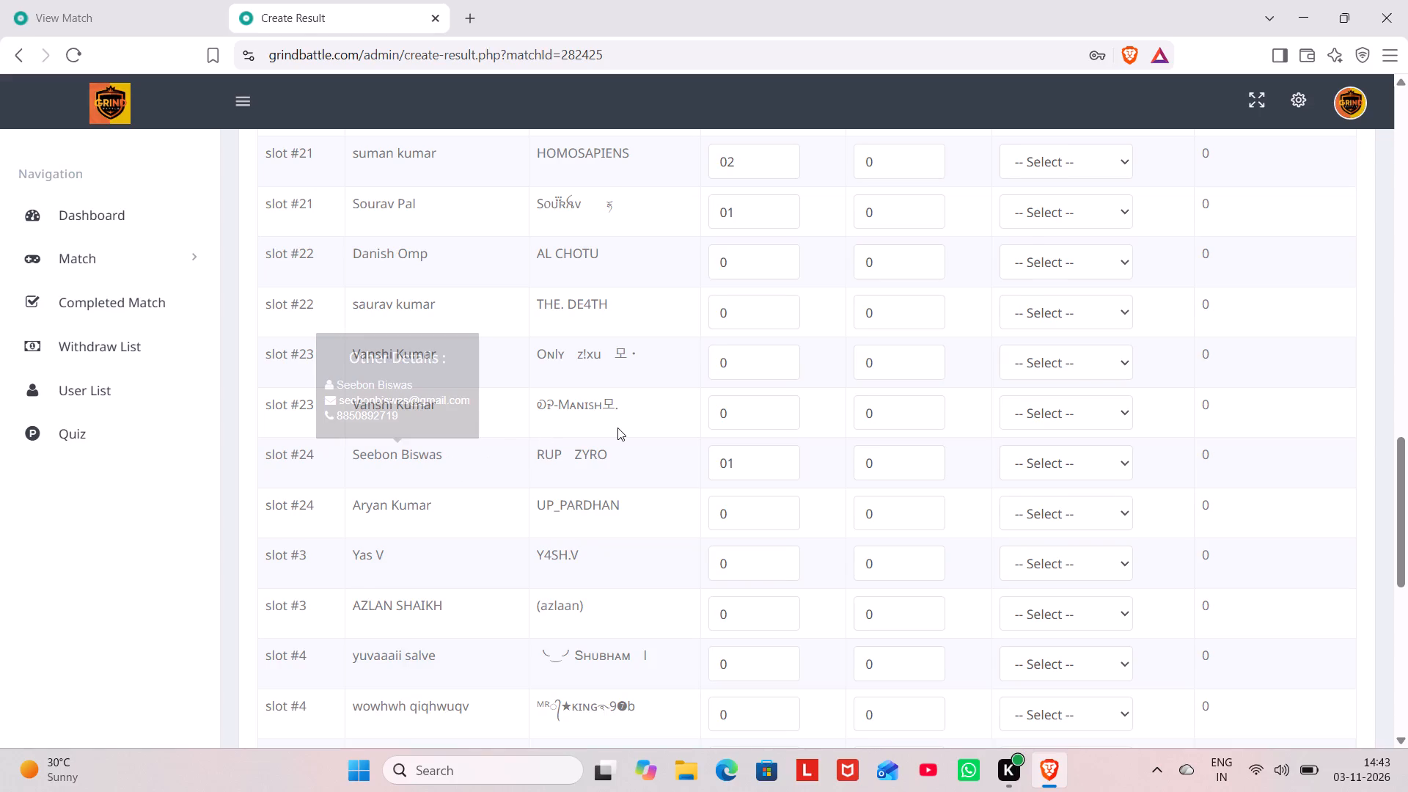
scroll(617, 428, up, 7)
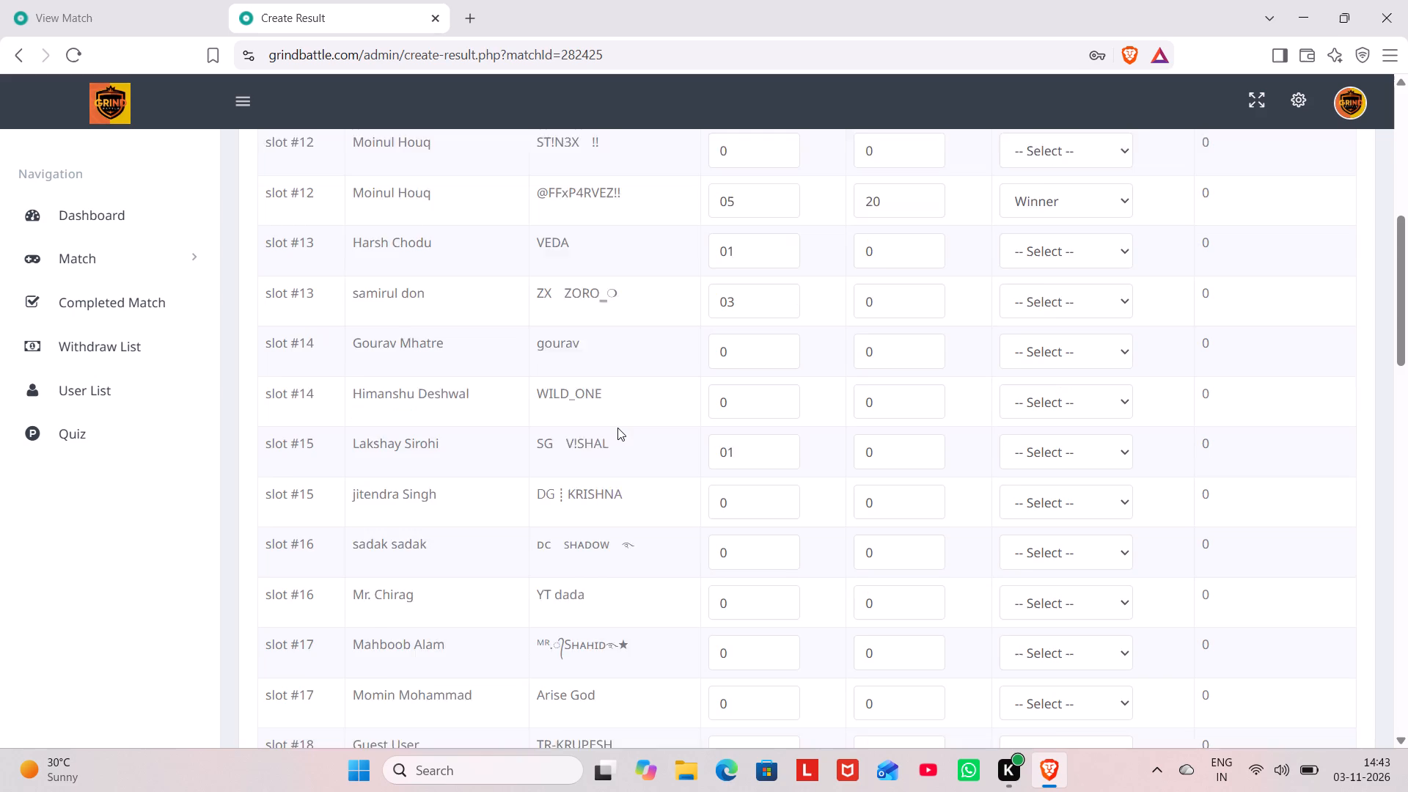
scroll(617, 428, up, 6)
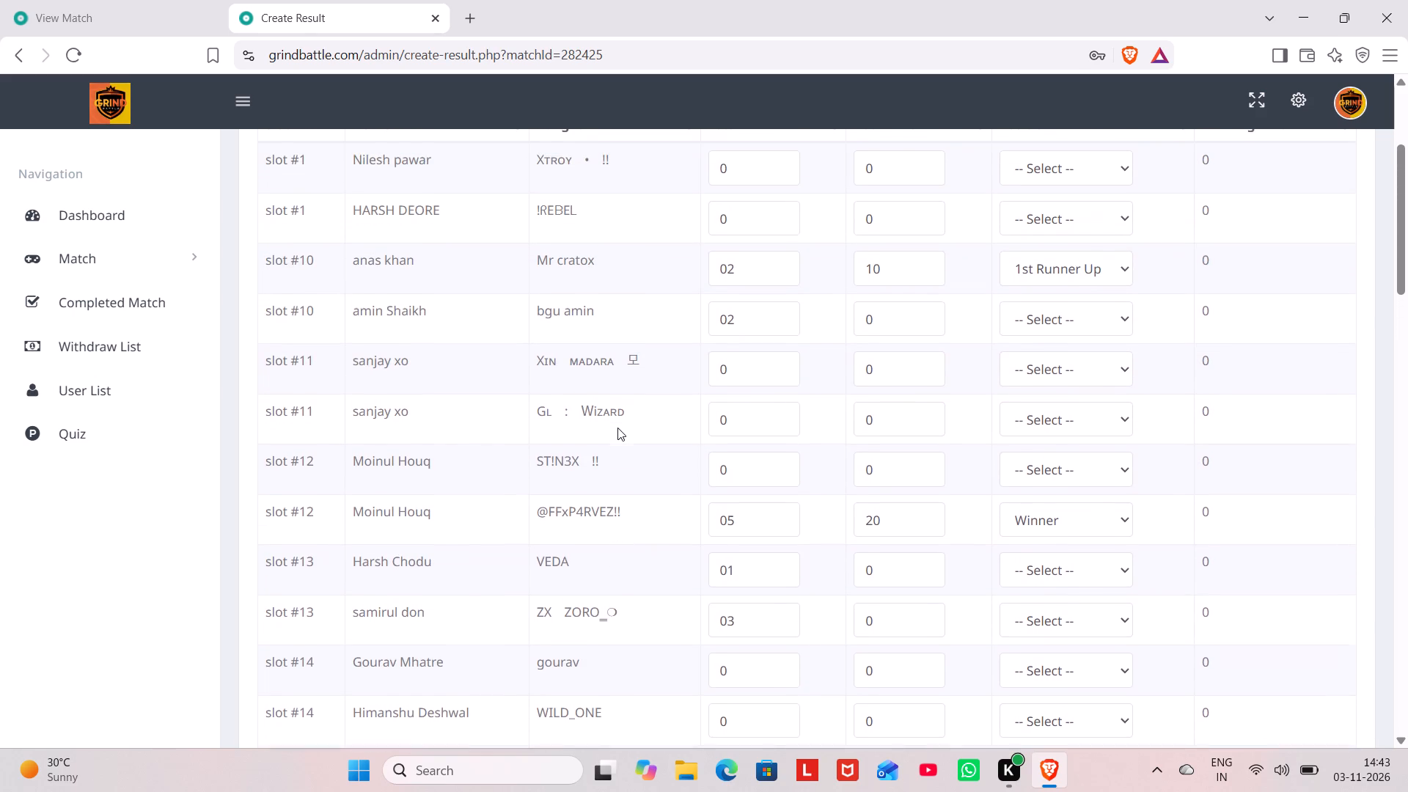
scroll(617, 428, up, 1)
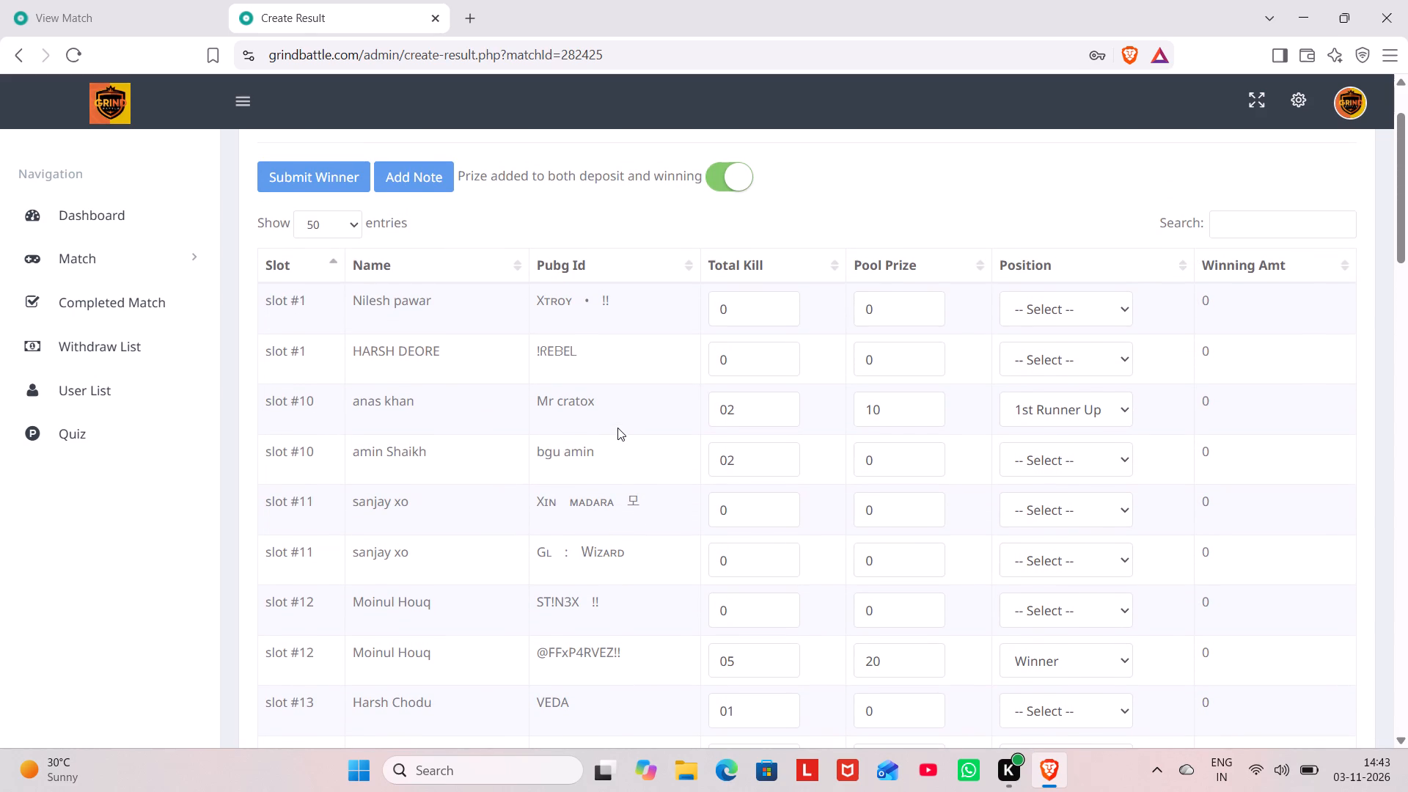
scroll(617, 428, down, 5)
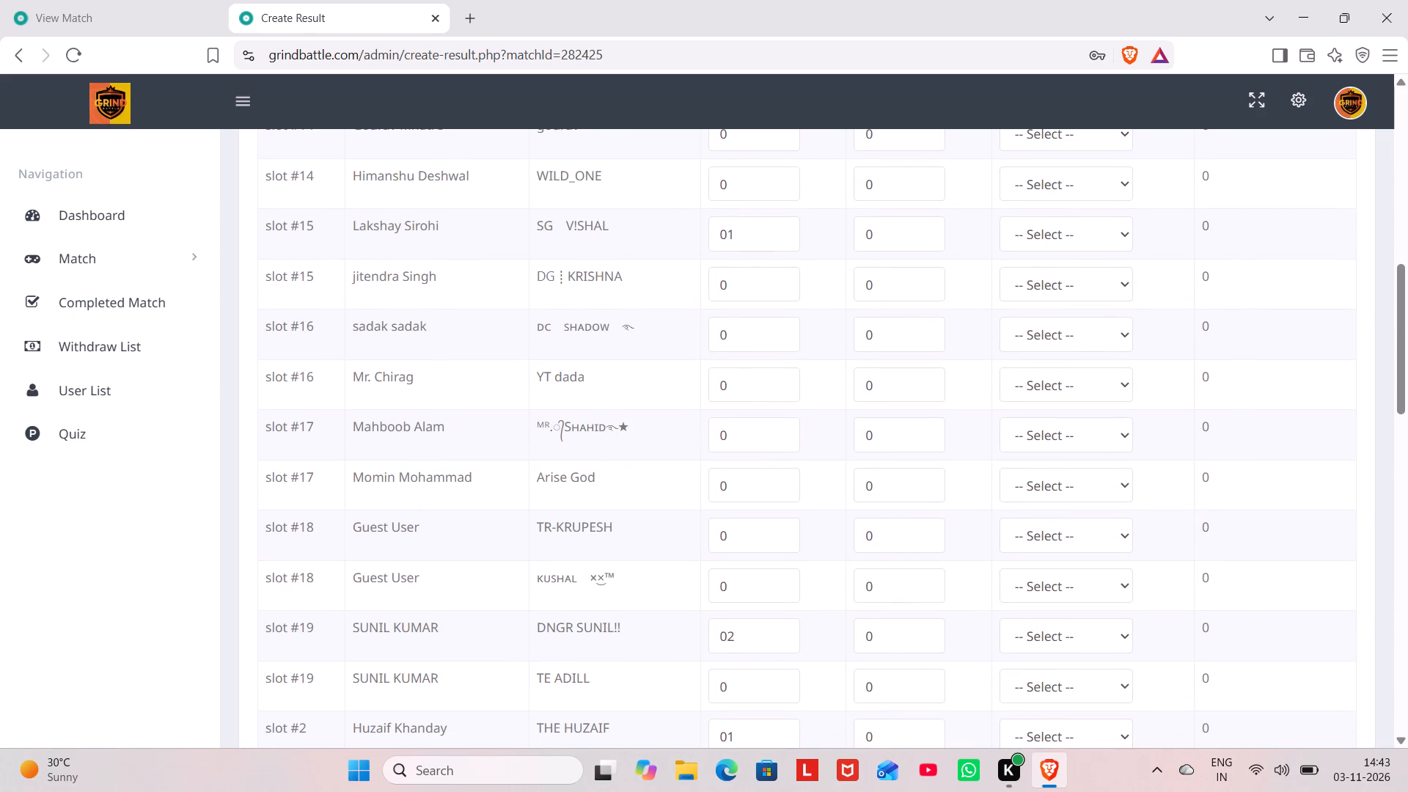
scroll(617, 428, down, 5)
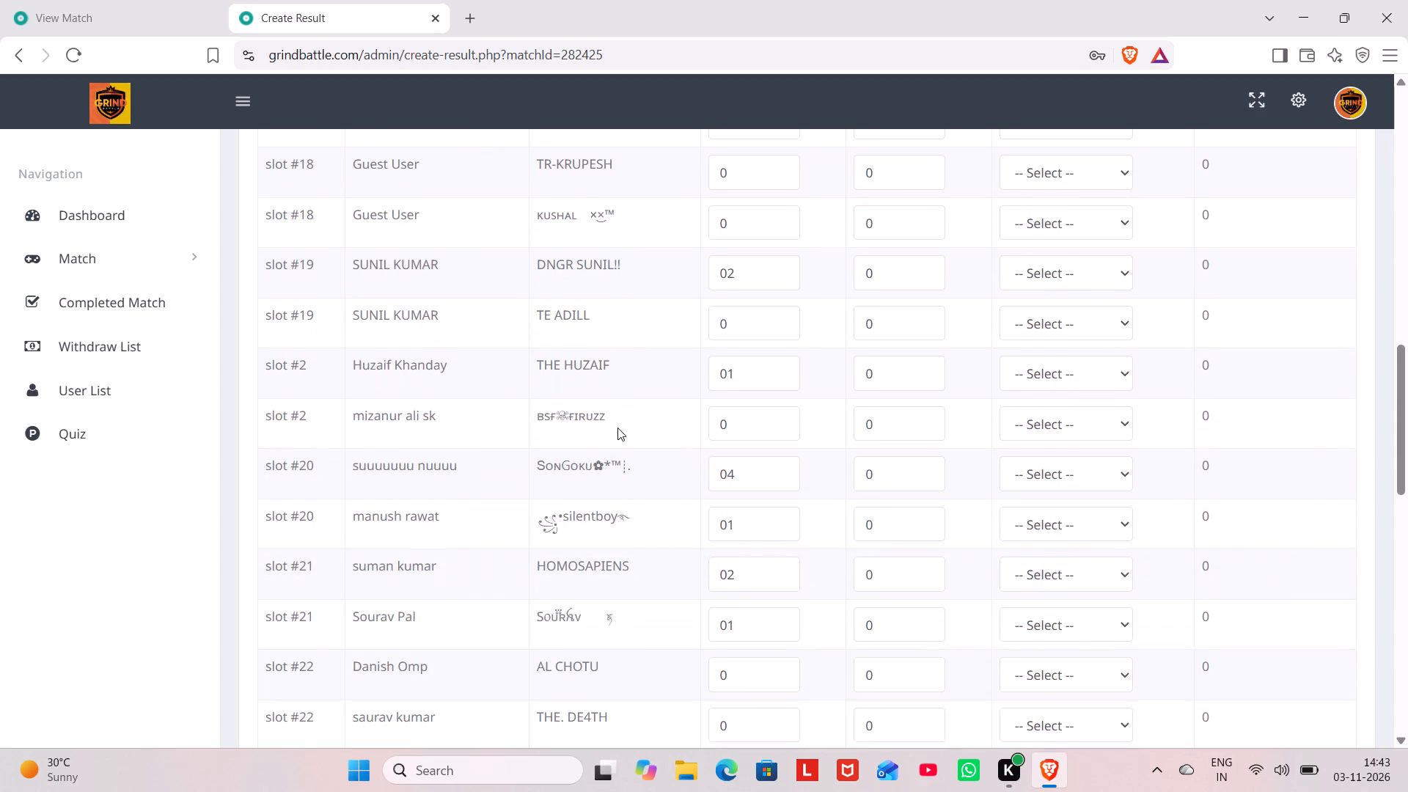
scroll(617, 428, down, 3)
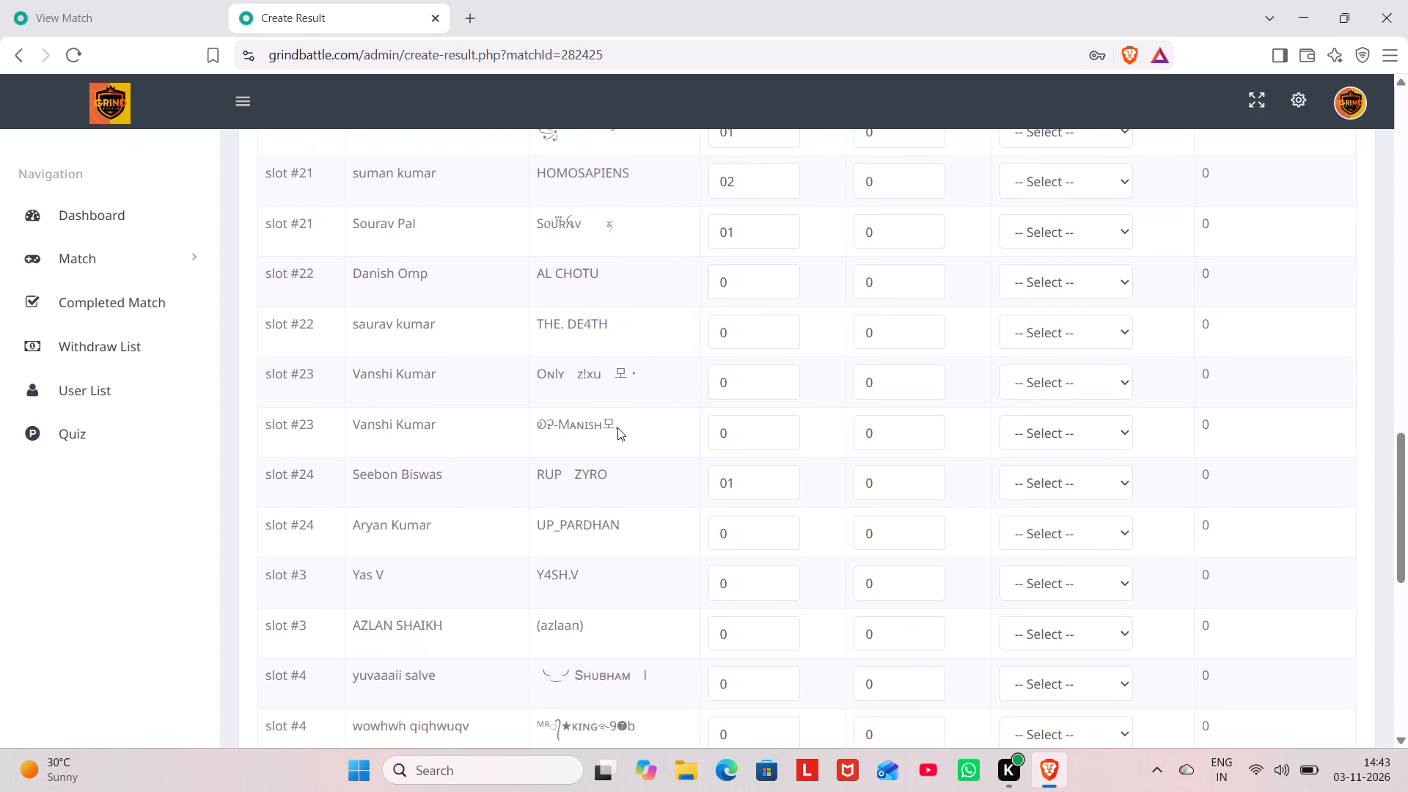
scroll(617, 428, down, 6)
scroll(617, 428, up, 3)
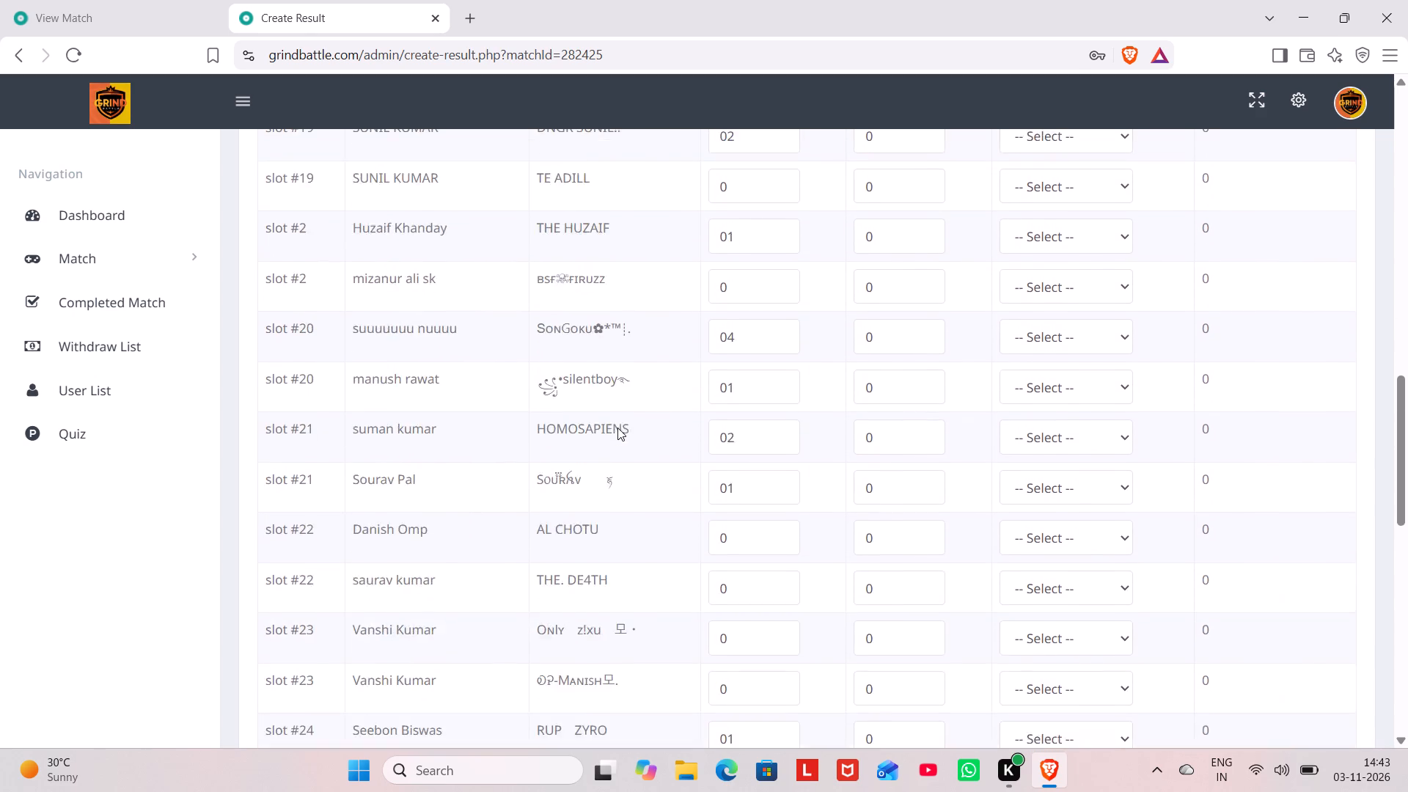
scroll(617, 428, up, 2)
scroll(617, 428, down, 5)
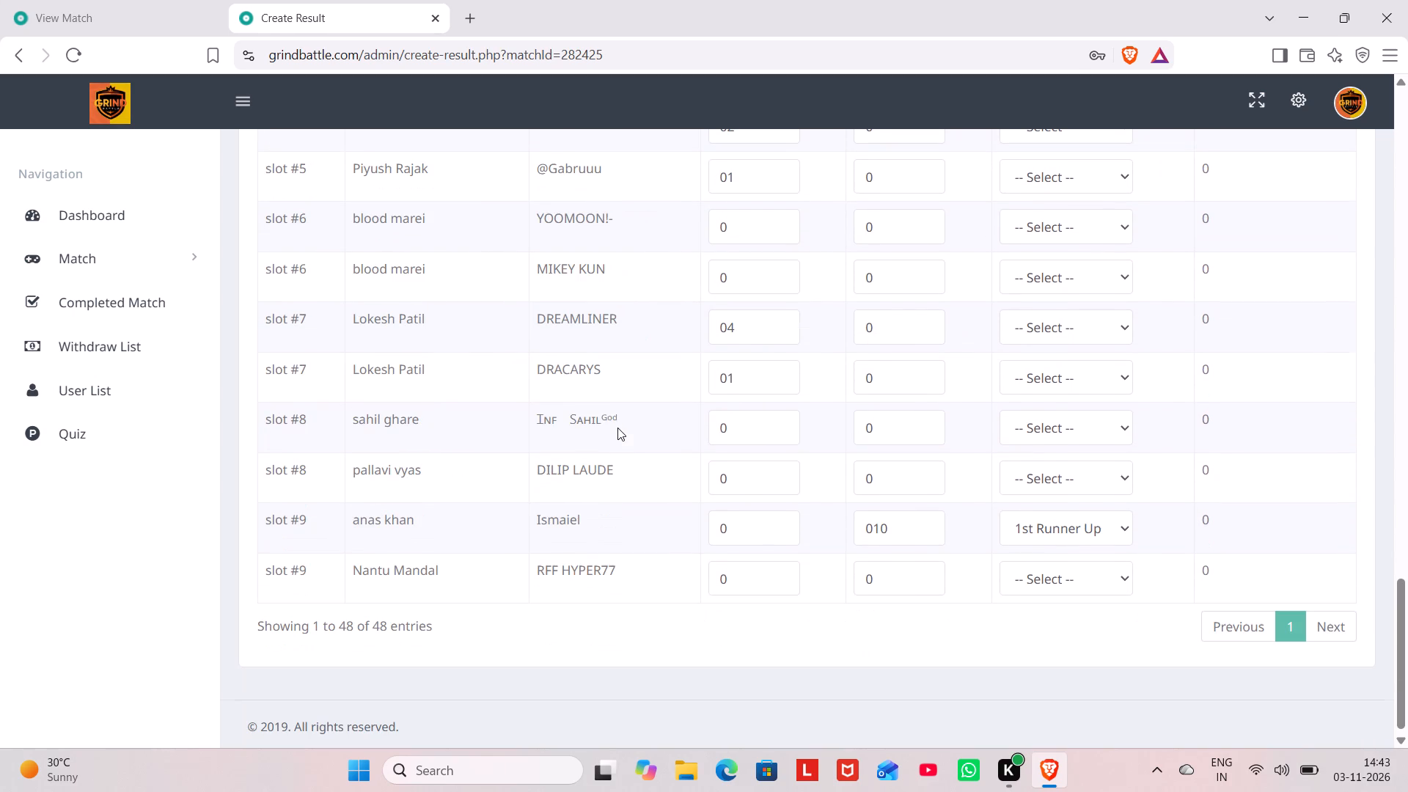
click(753, 469)
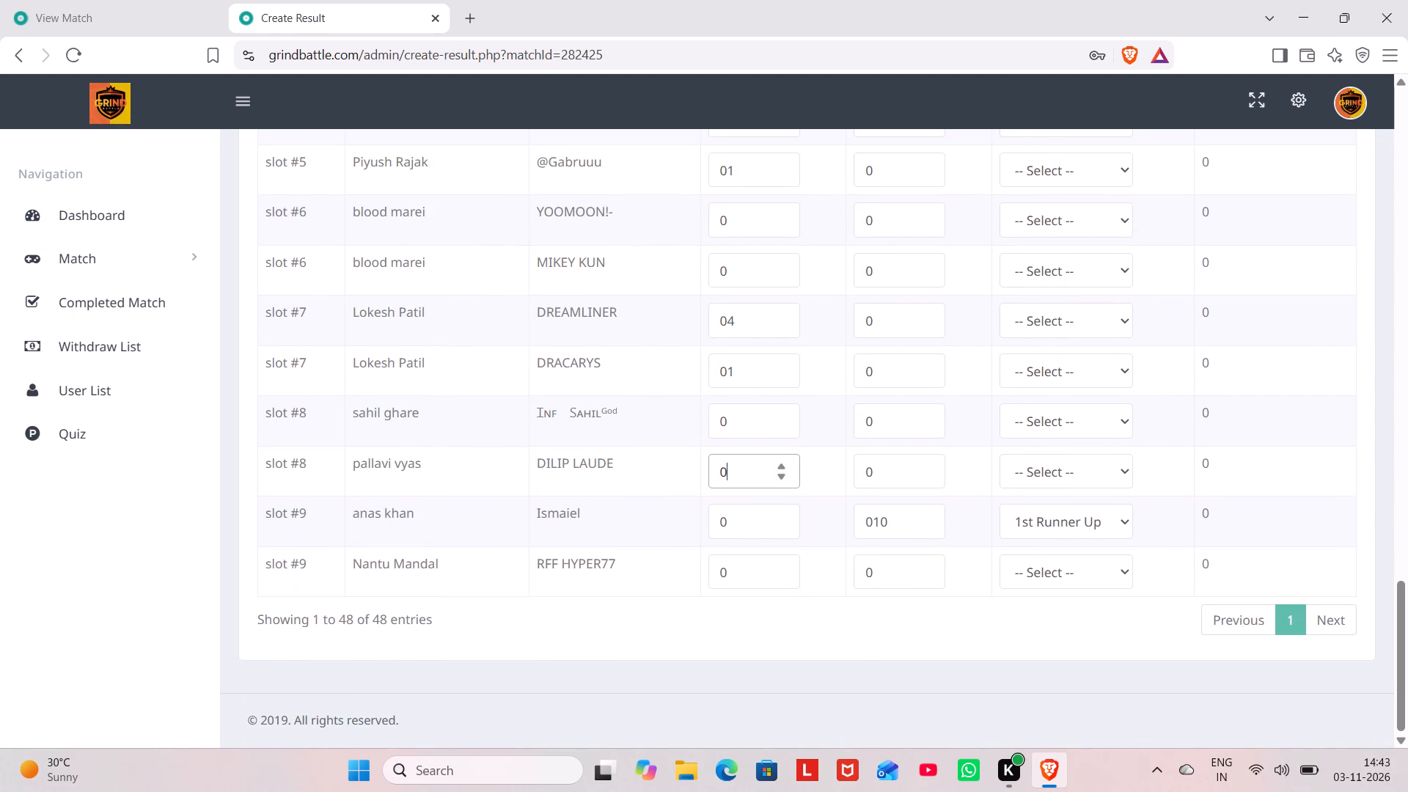
key(4)
key(Tab)
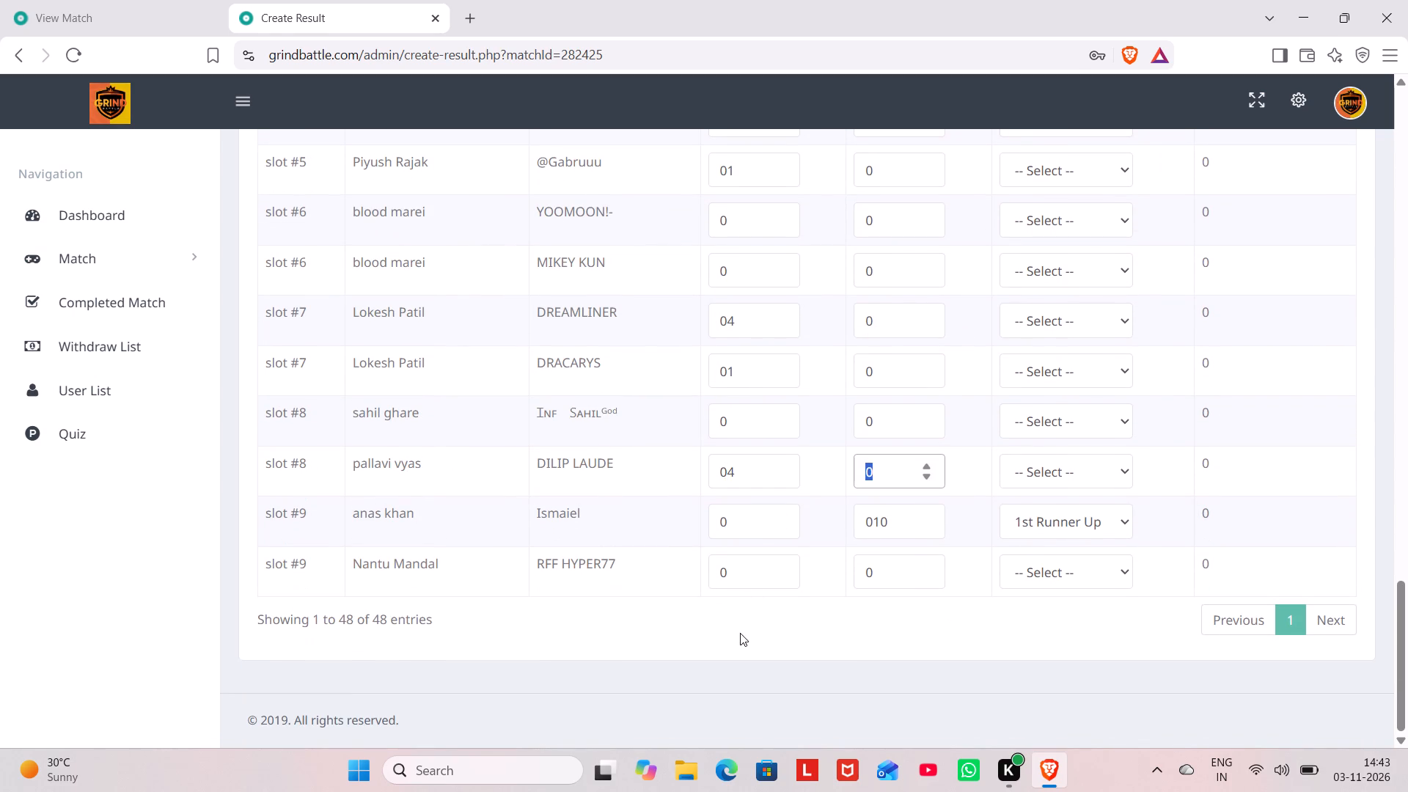
Submit the winners for match 282425 with the entered kills, prizes and positions.
click(740, 633)
scroll(554, 348, up, 5)
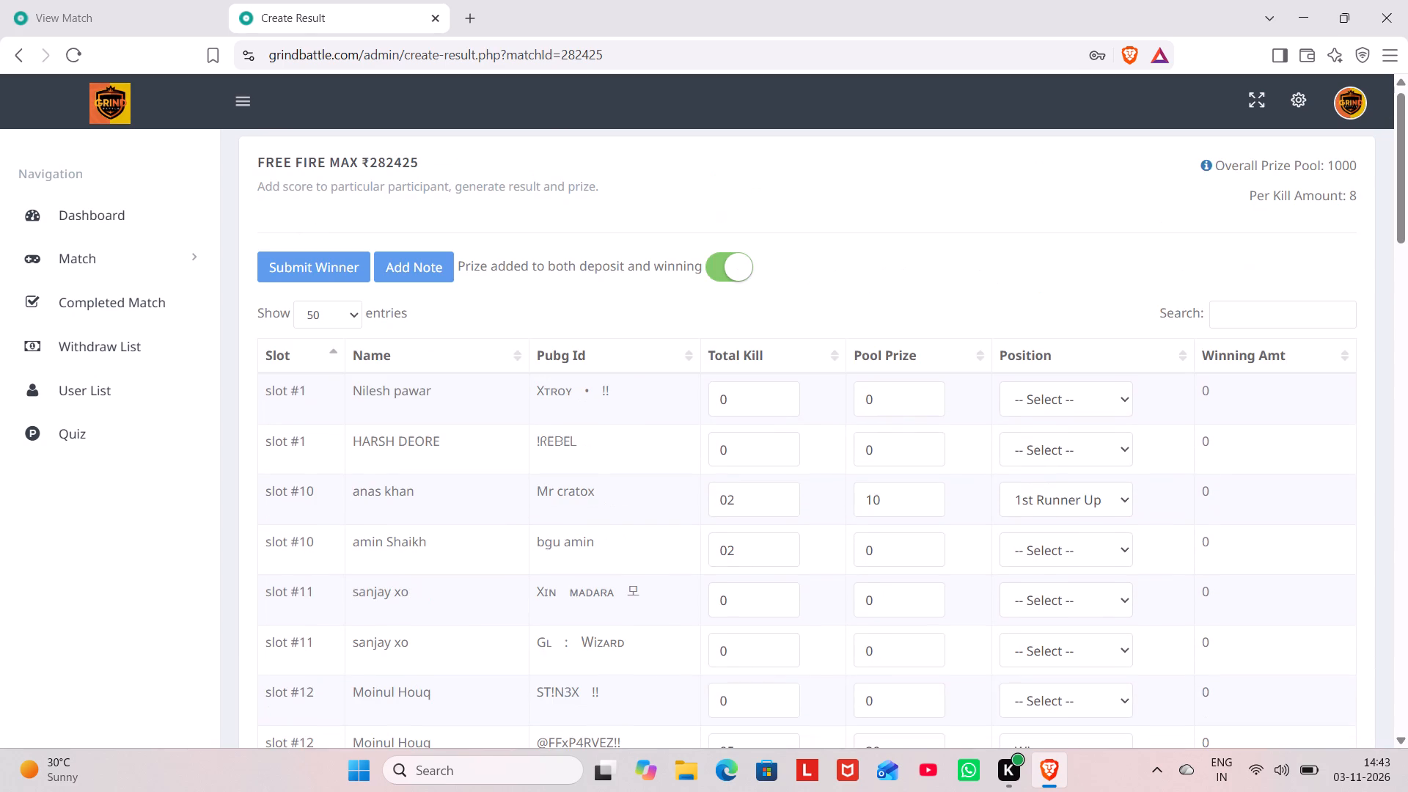
click(331, 267)
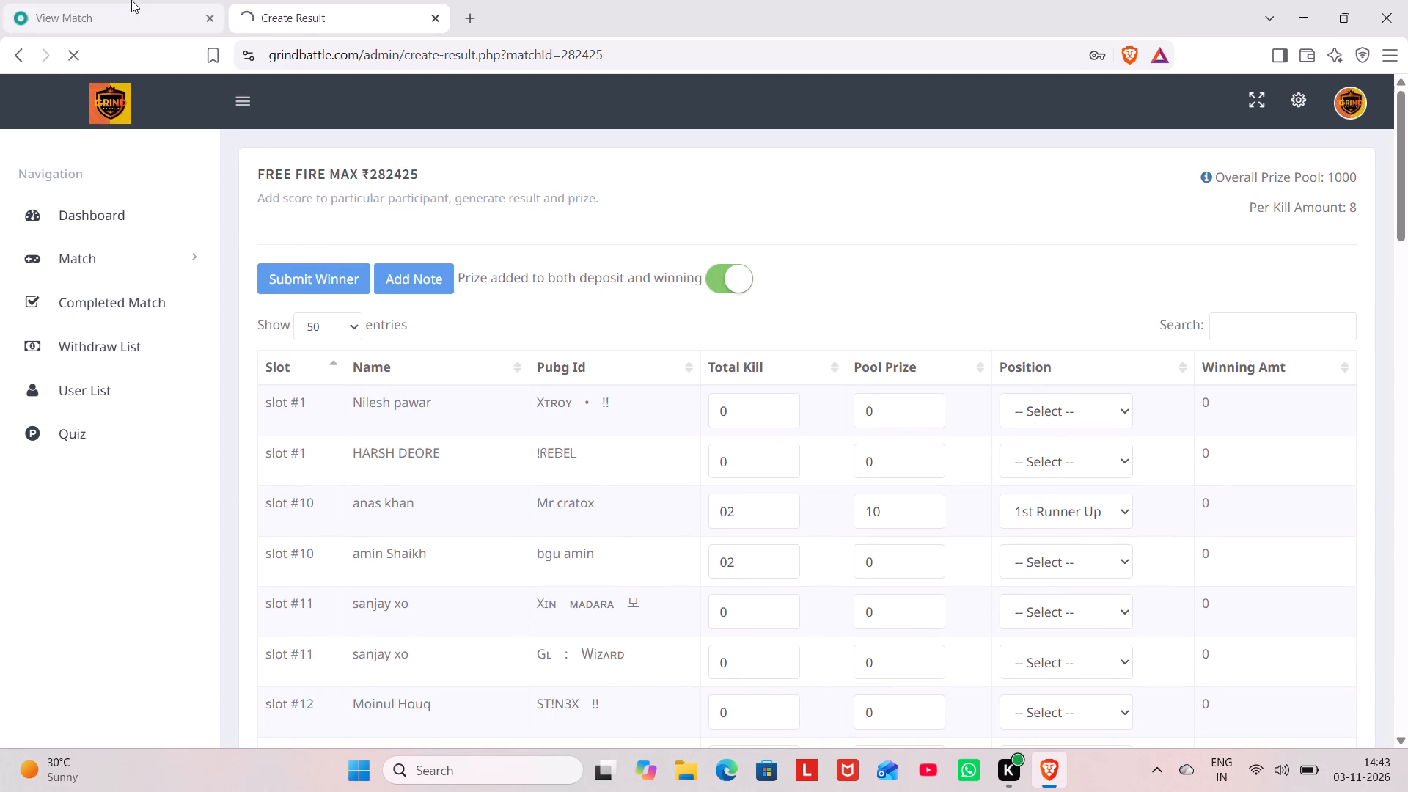
Return to the match list, find match 282426 and update its Ongoing status.
click(131, 0)
click(13, 51)
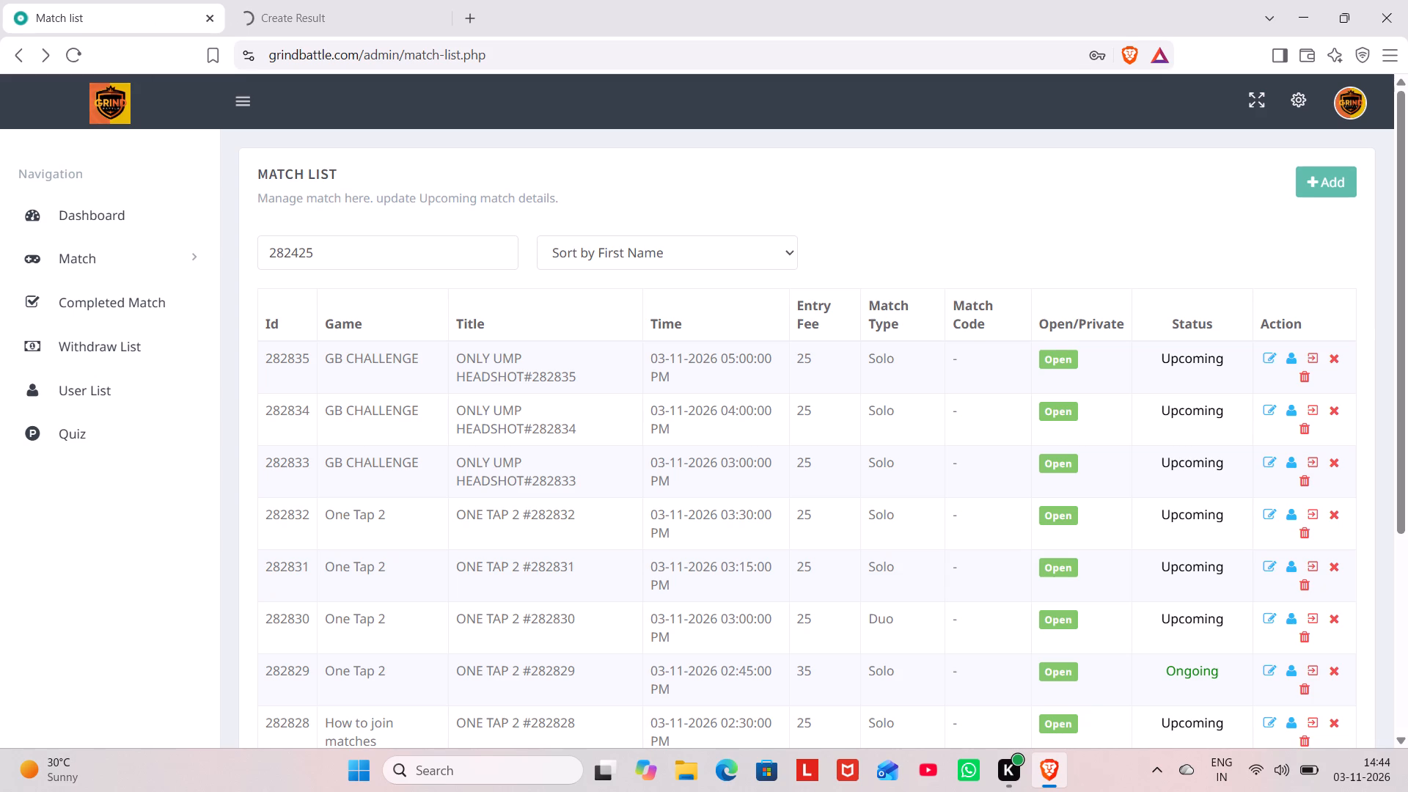
click(408, 238)
key(BackSpace)
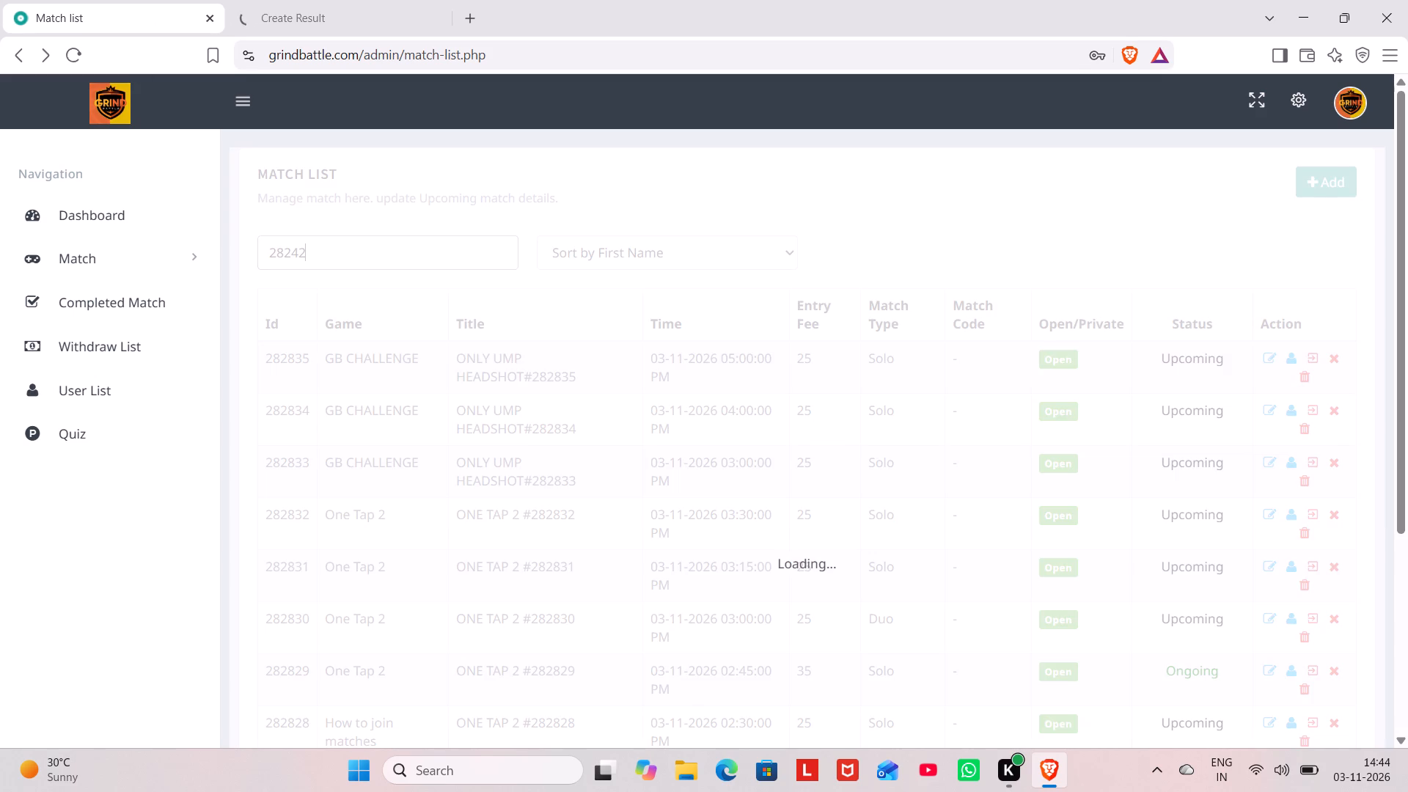
key(6)
click(290, 7)
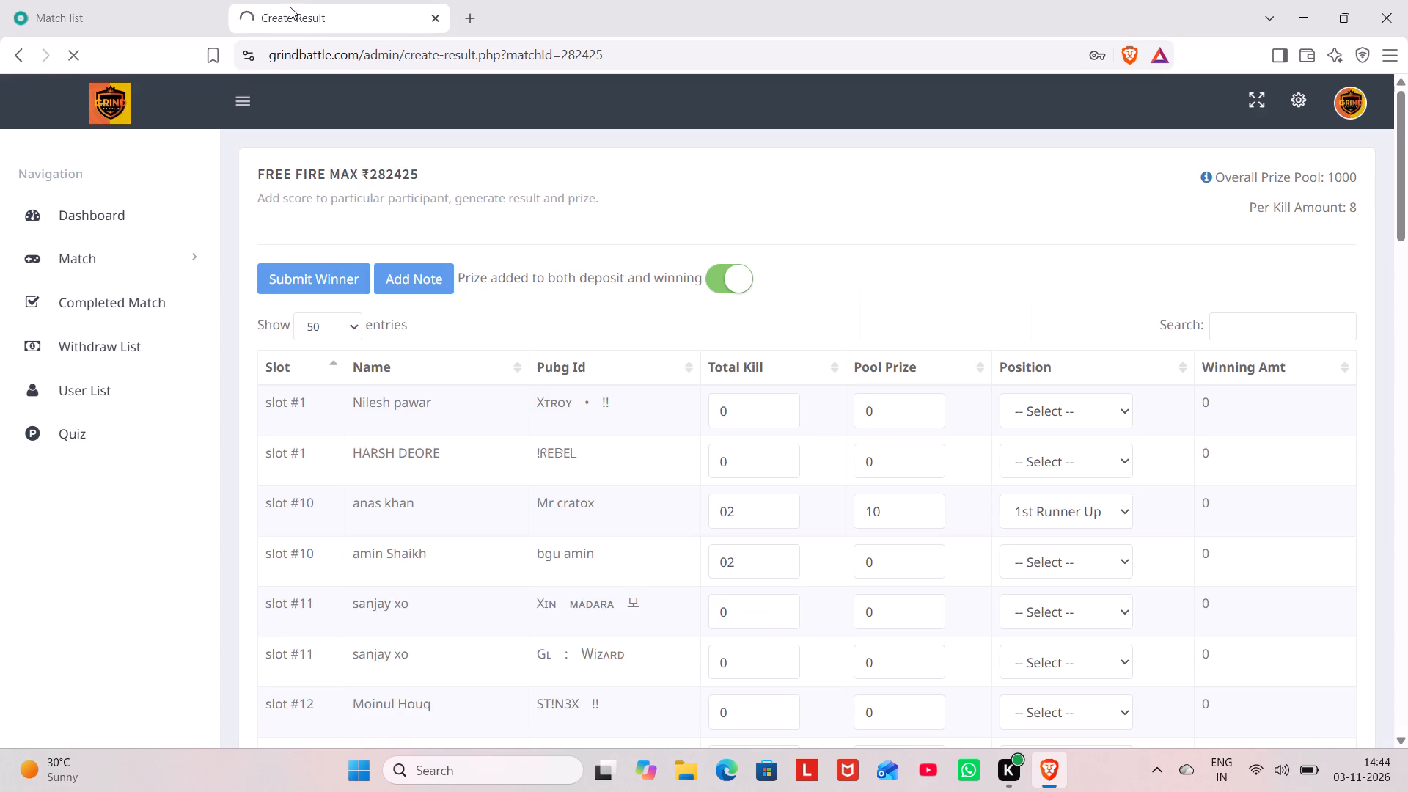
click(114, 0)
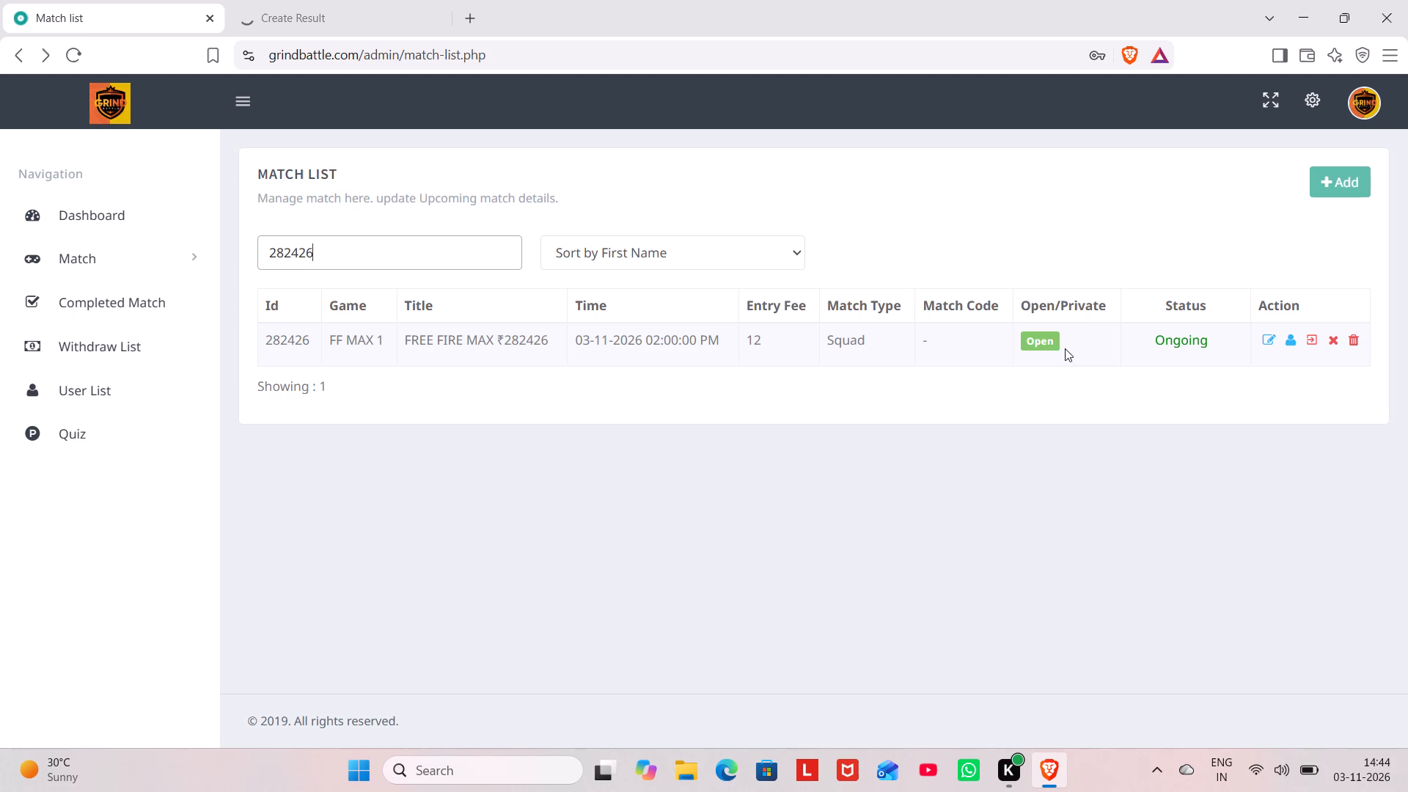
click(1194, 347)
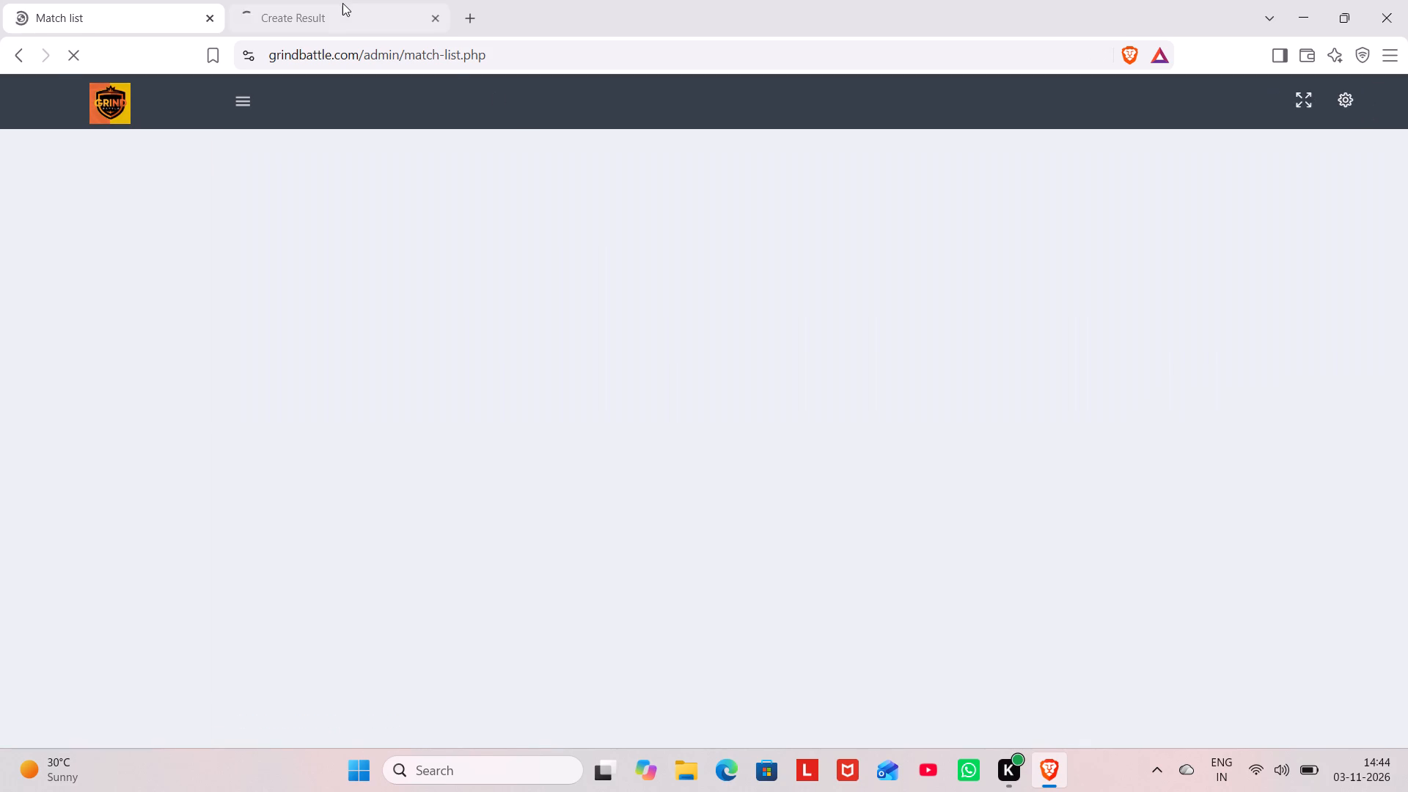
click(342, 3)
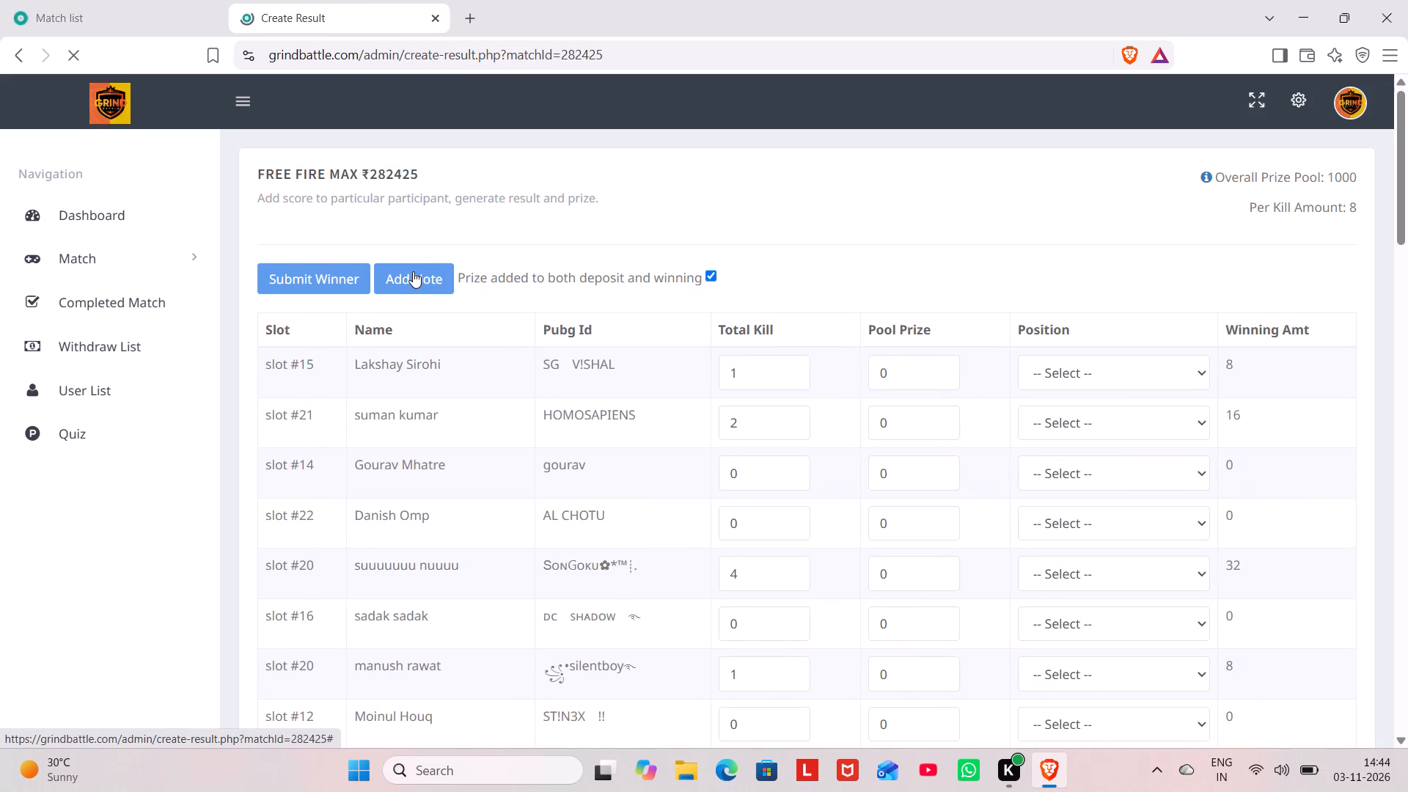
click(413, 271)
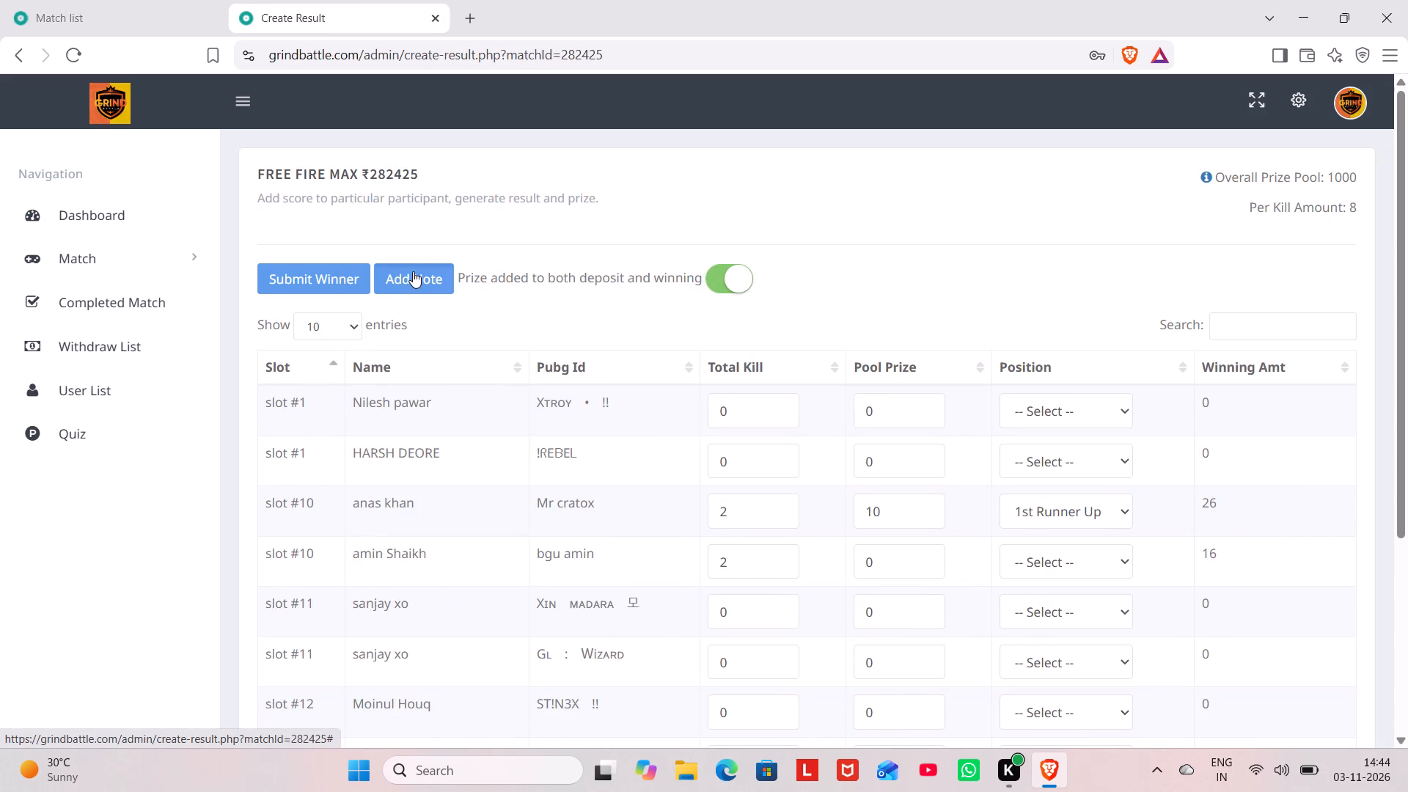
text(ST)
click(523, 235)
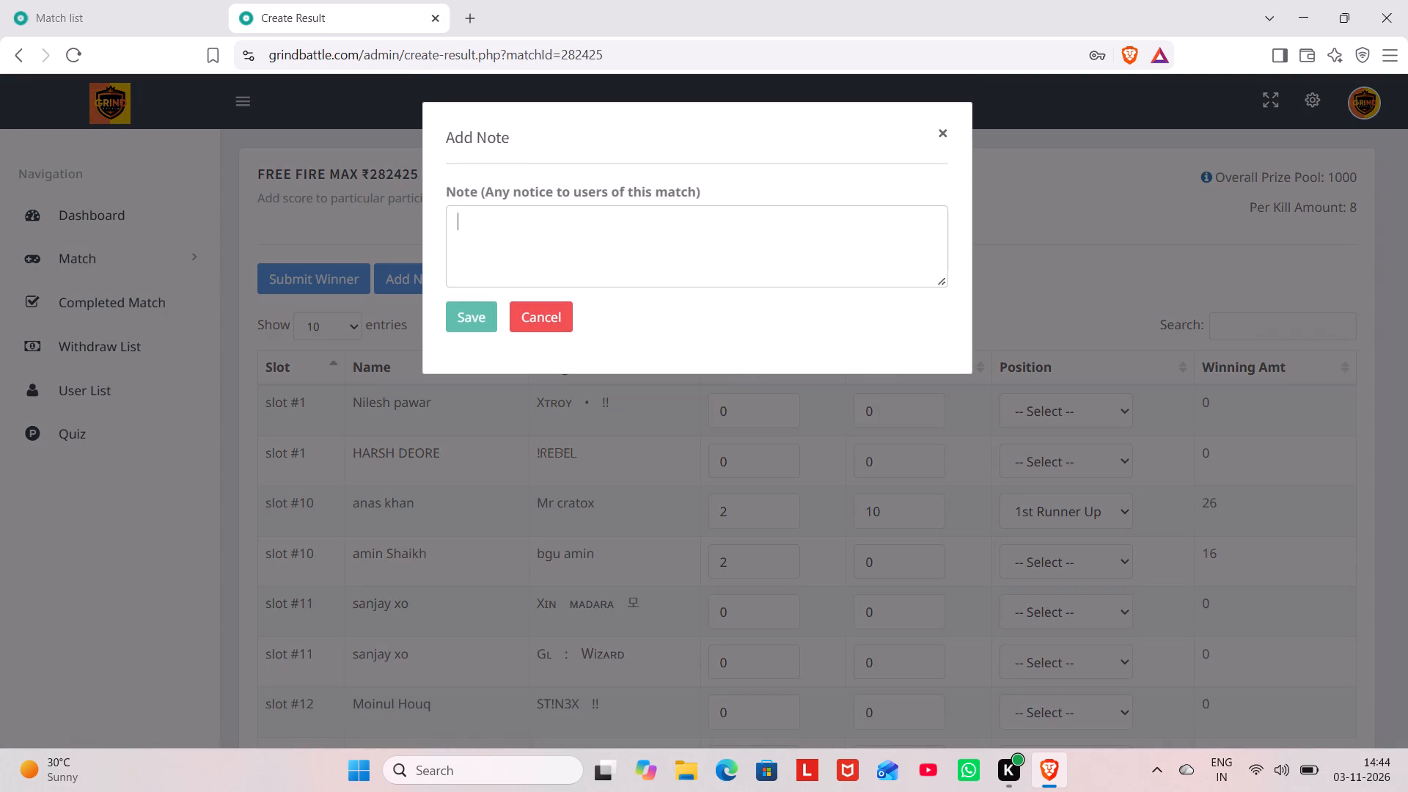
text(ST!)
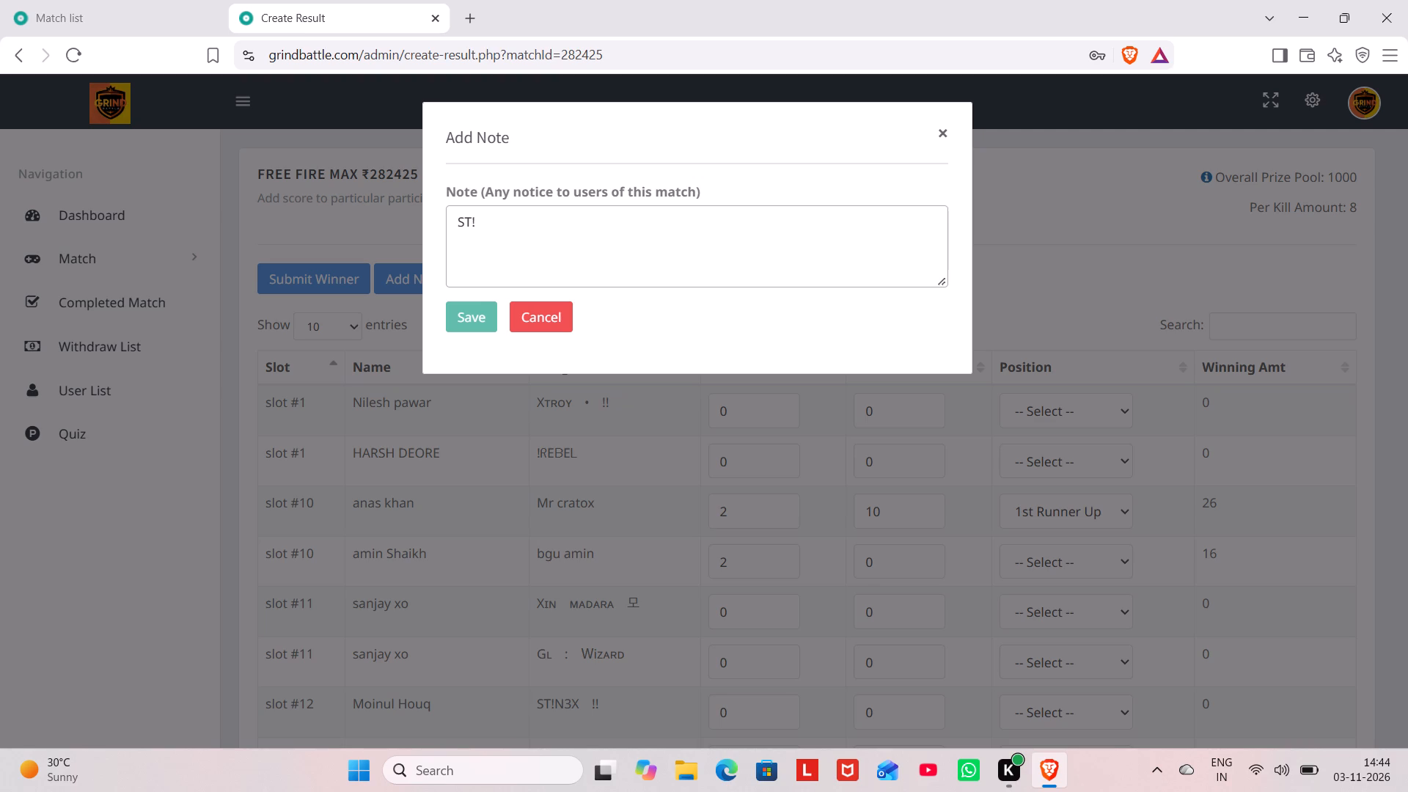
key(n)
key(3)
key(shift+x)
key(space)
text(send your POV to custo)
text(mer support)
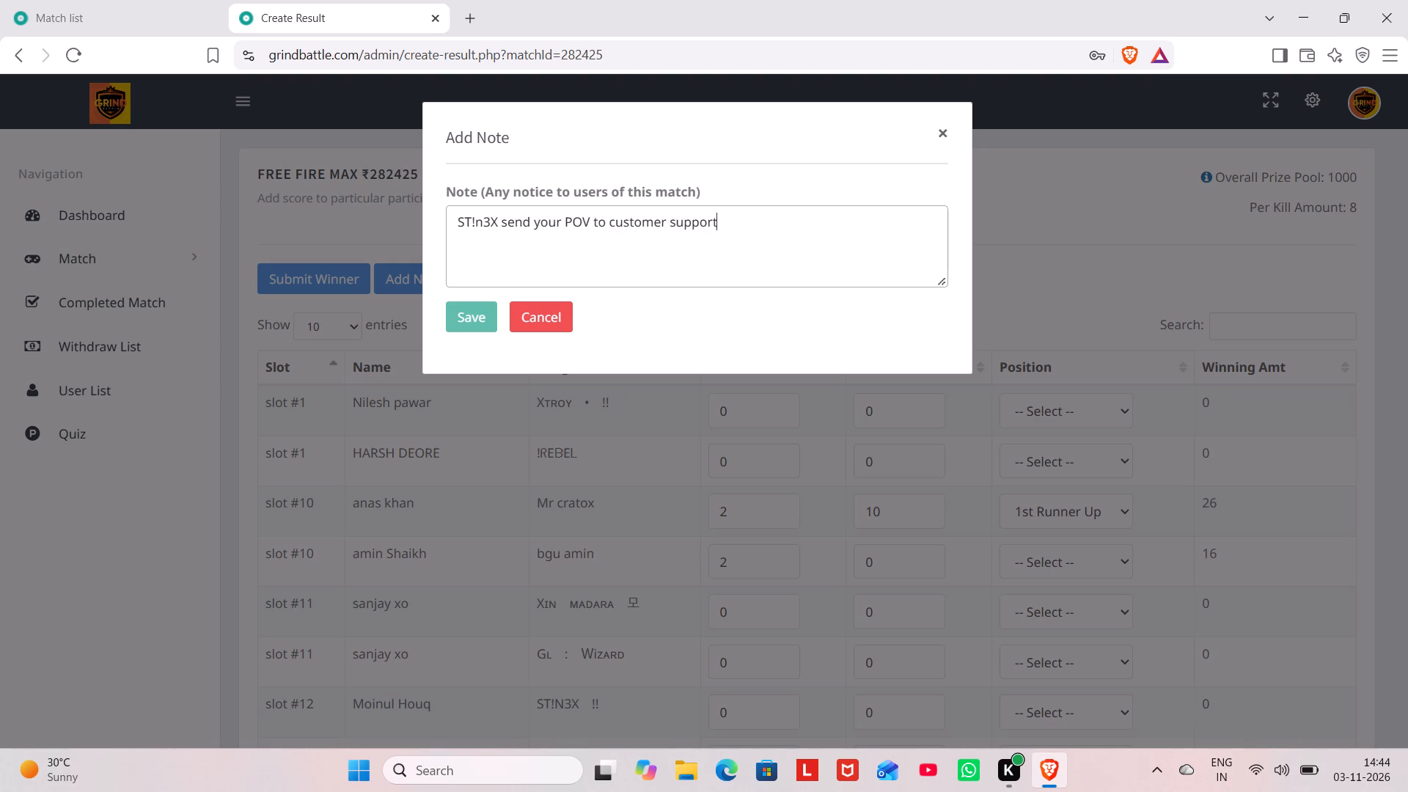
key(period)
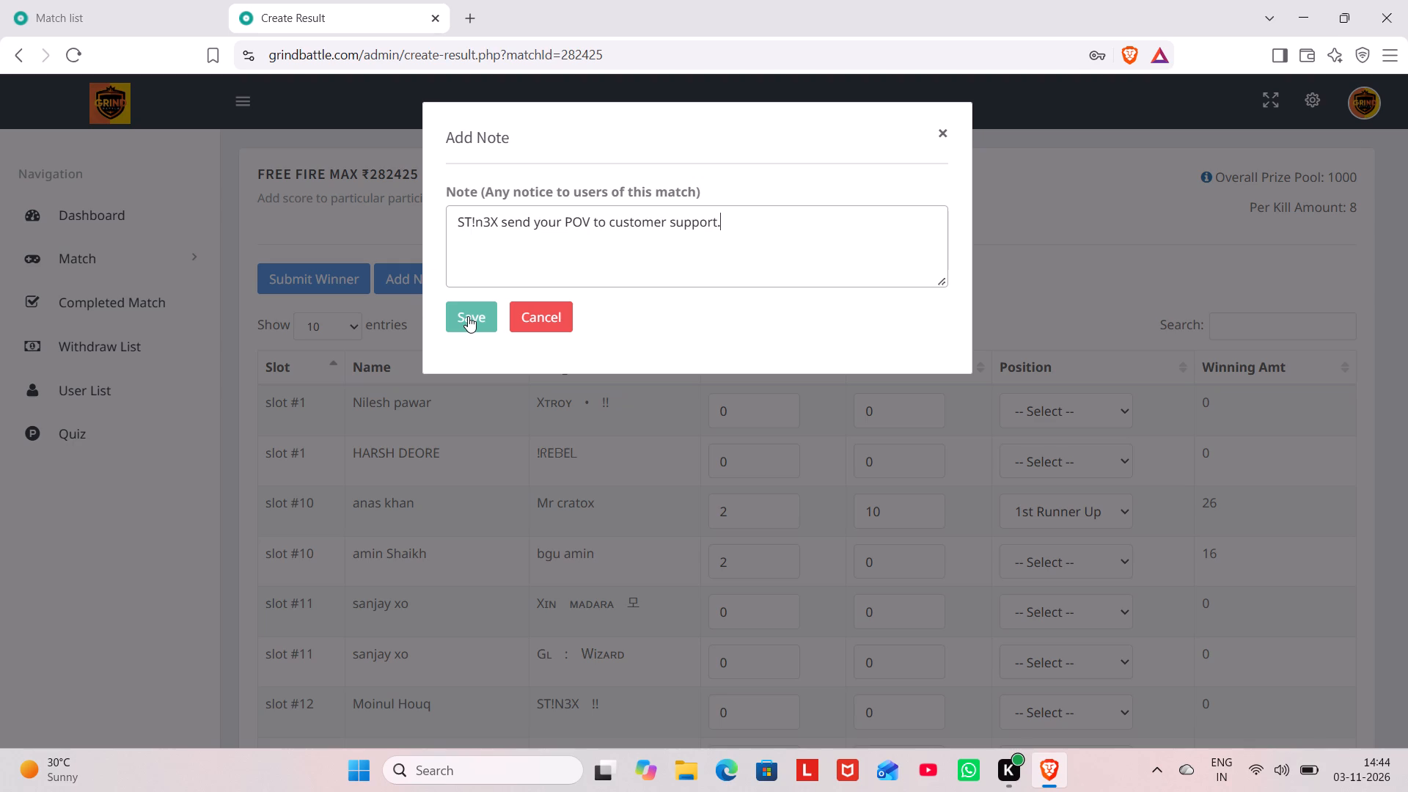
click(468, 316)
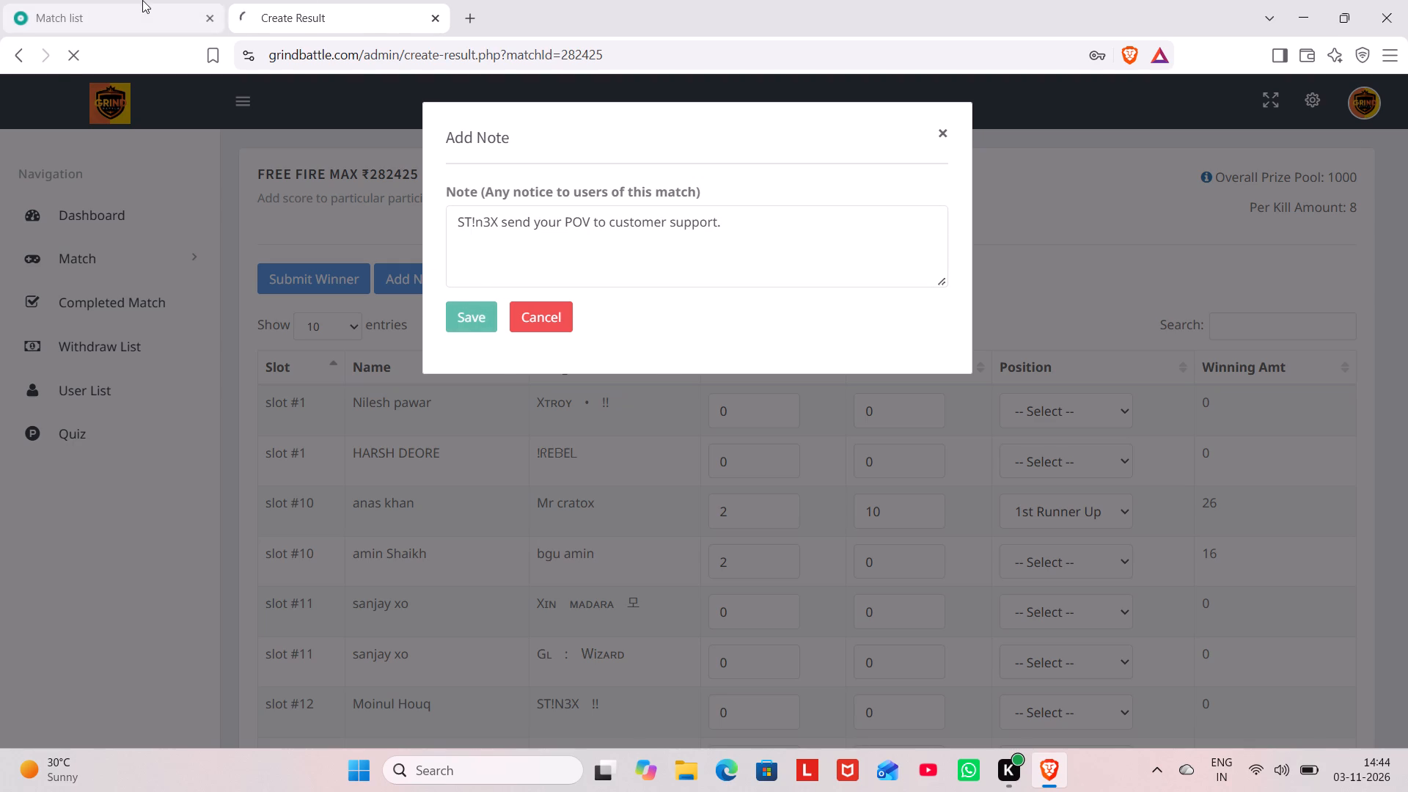
Search the match list for match 282425.
click(142, 0)
click(450, 257)
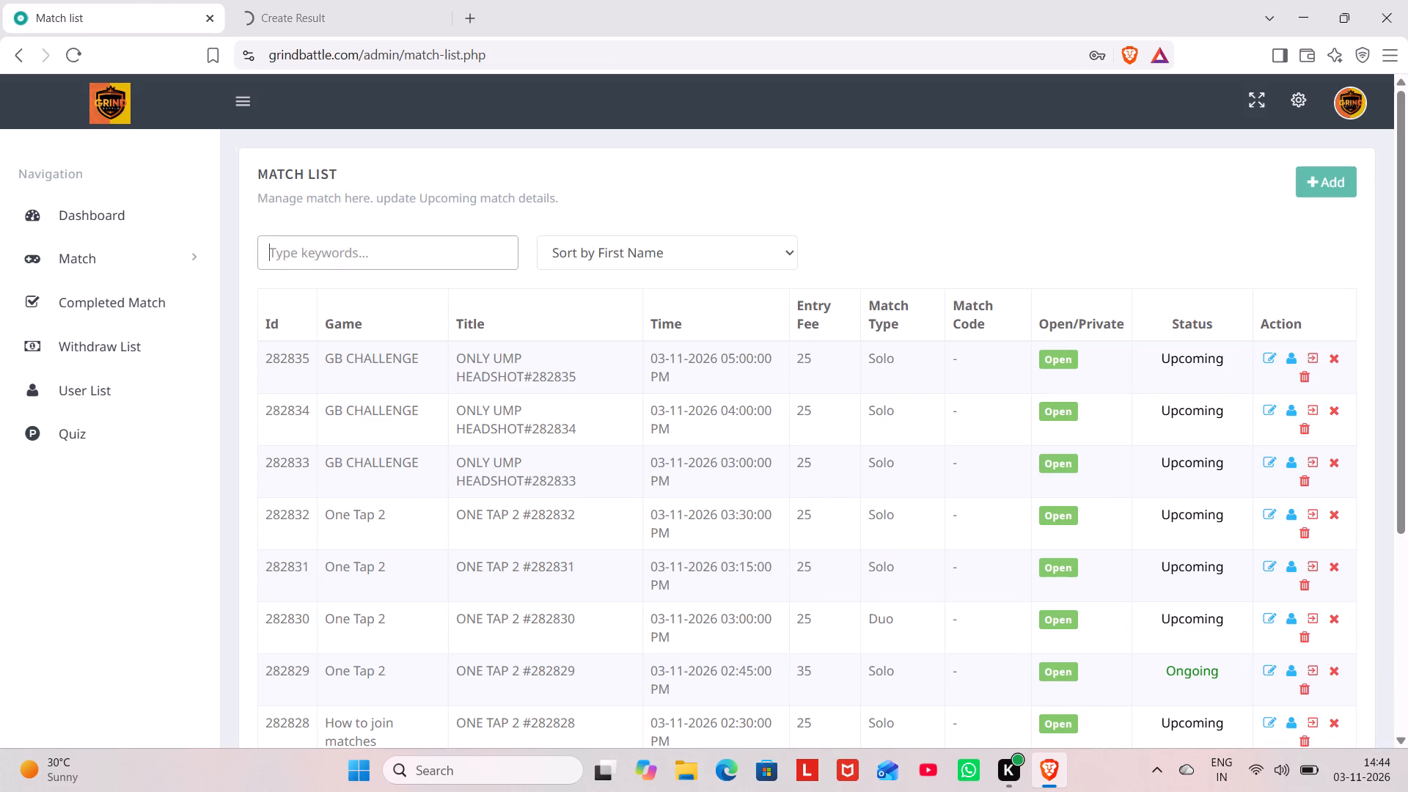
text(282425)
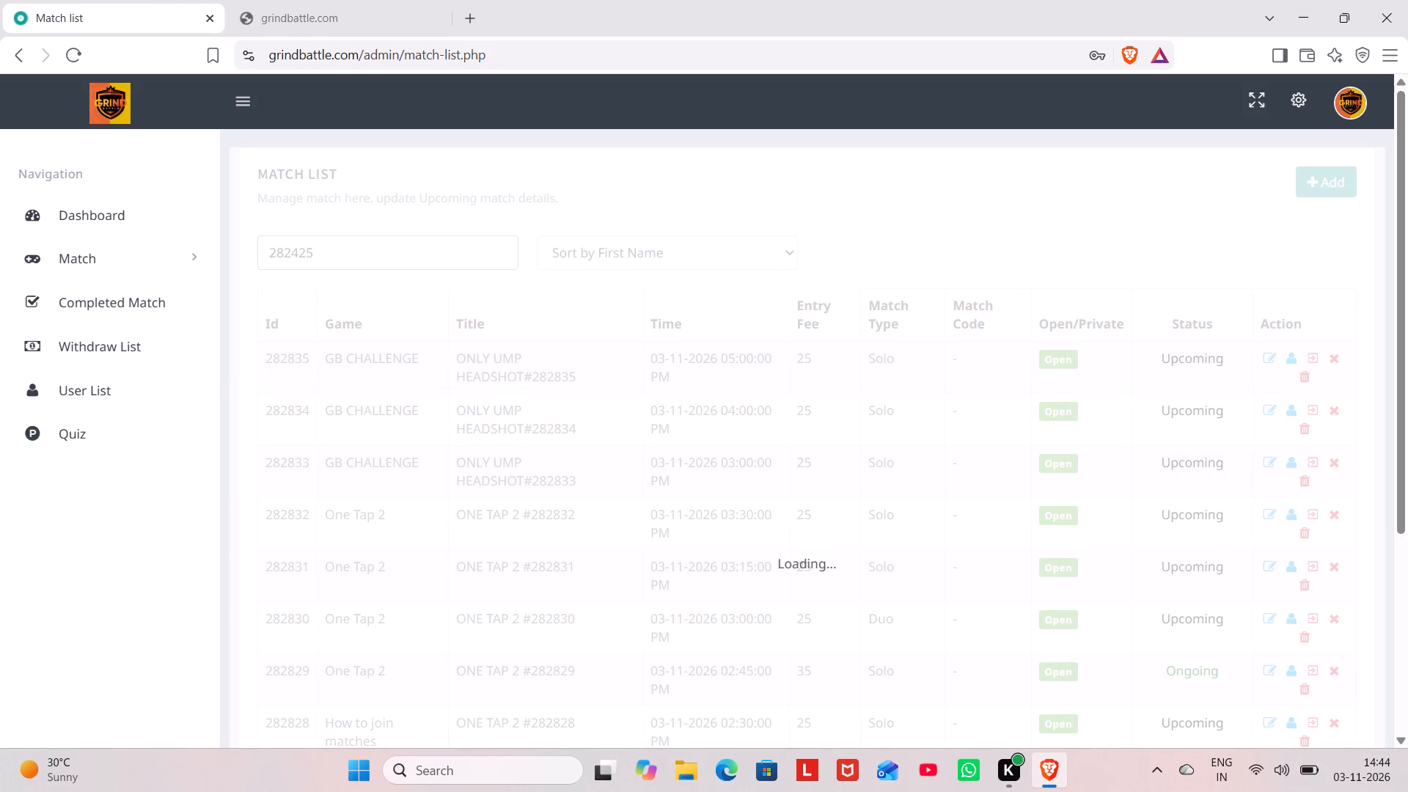
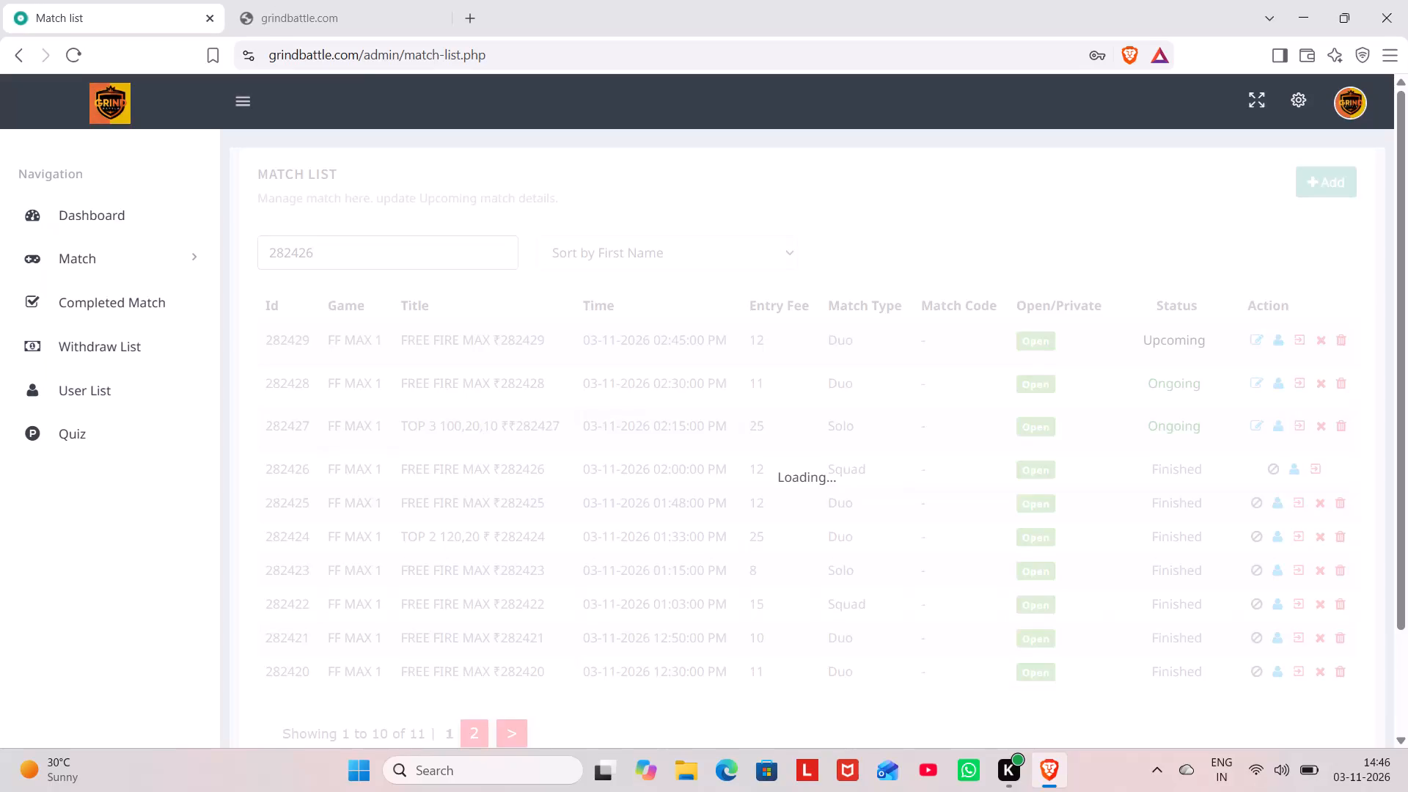
Reload the result page of match 282425 and resubmit its form.
click(353, 26)
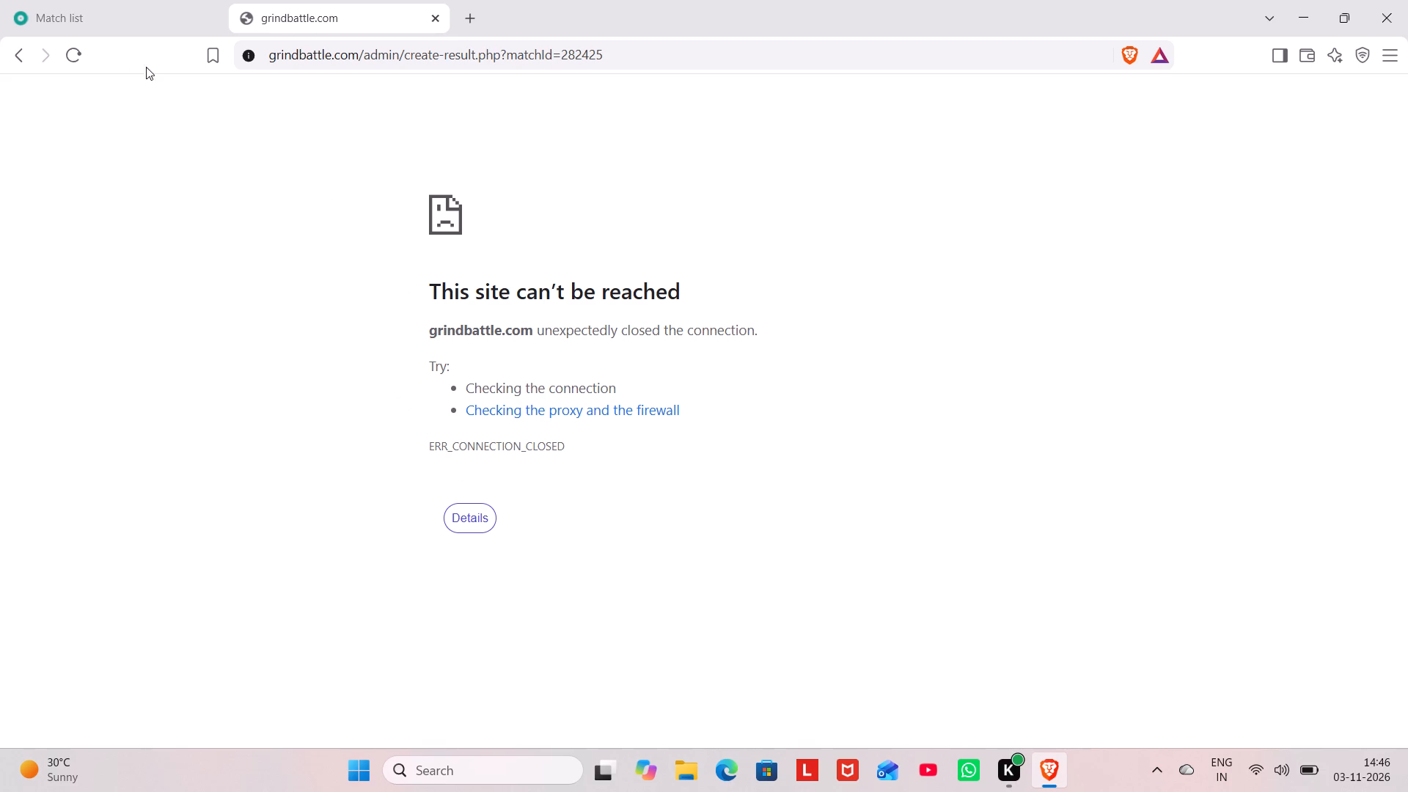
key(F5)
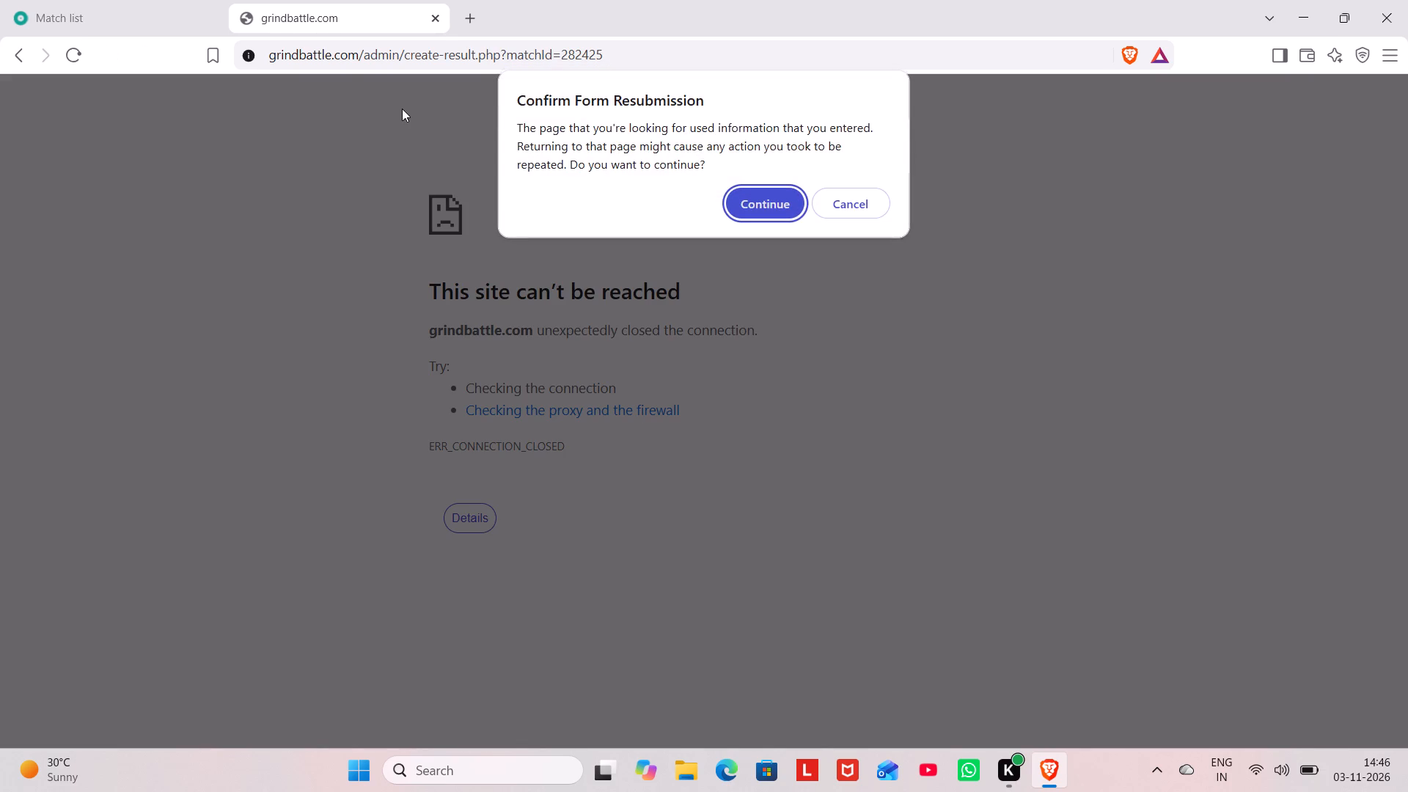
key(Return)
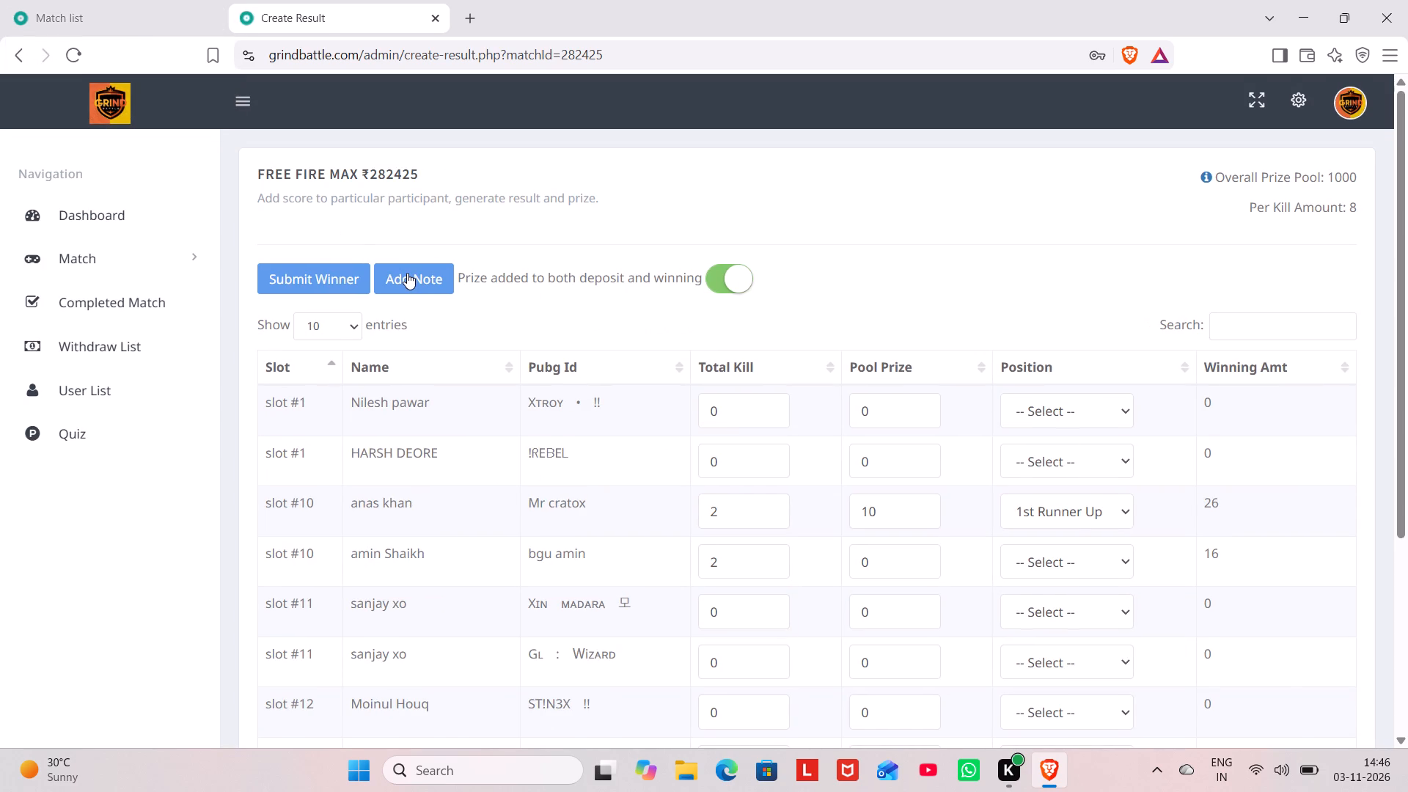
click(407, 273)
click(509, 232)
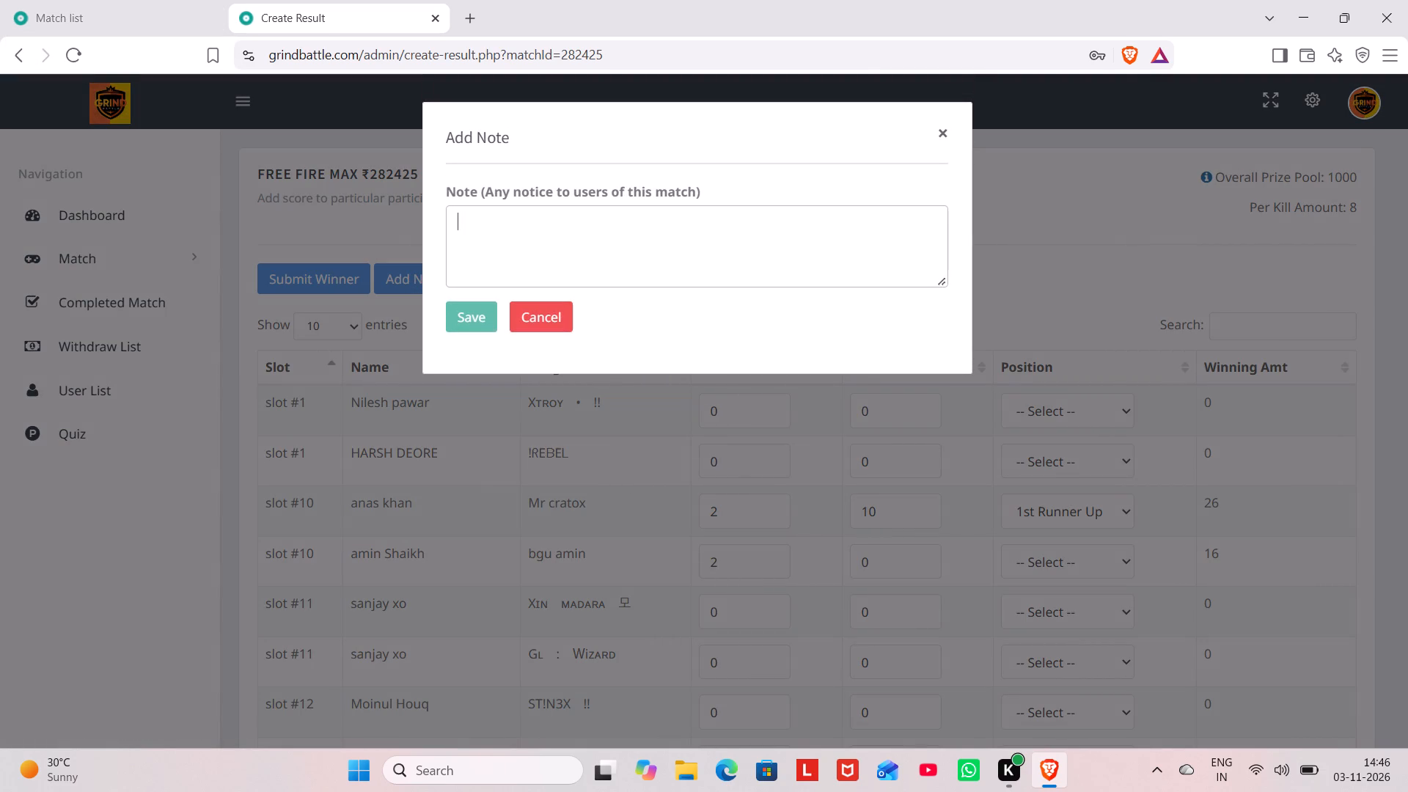
key(shift+s)
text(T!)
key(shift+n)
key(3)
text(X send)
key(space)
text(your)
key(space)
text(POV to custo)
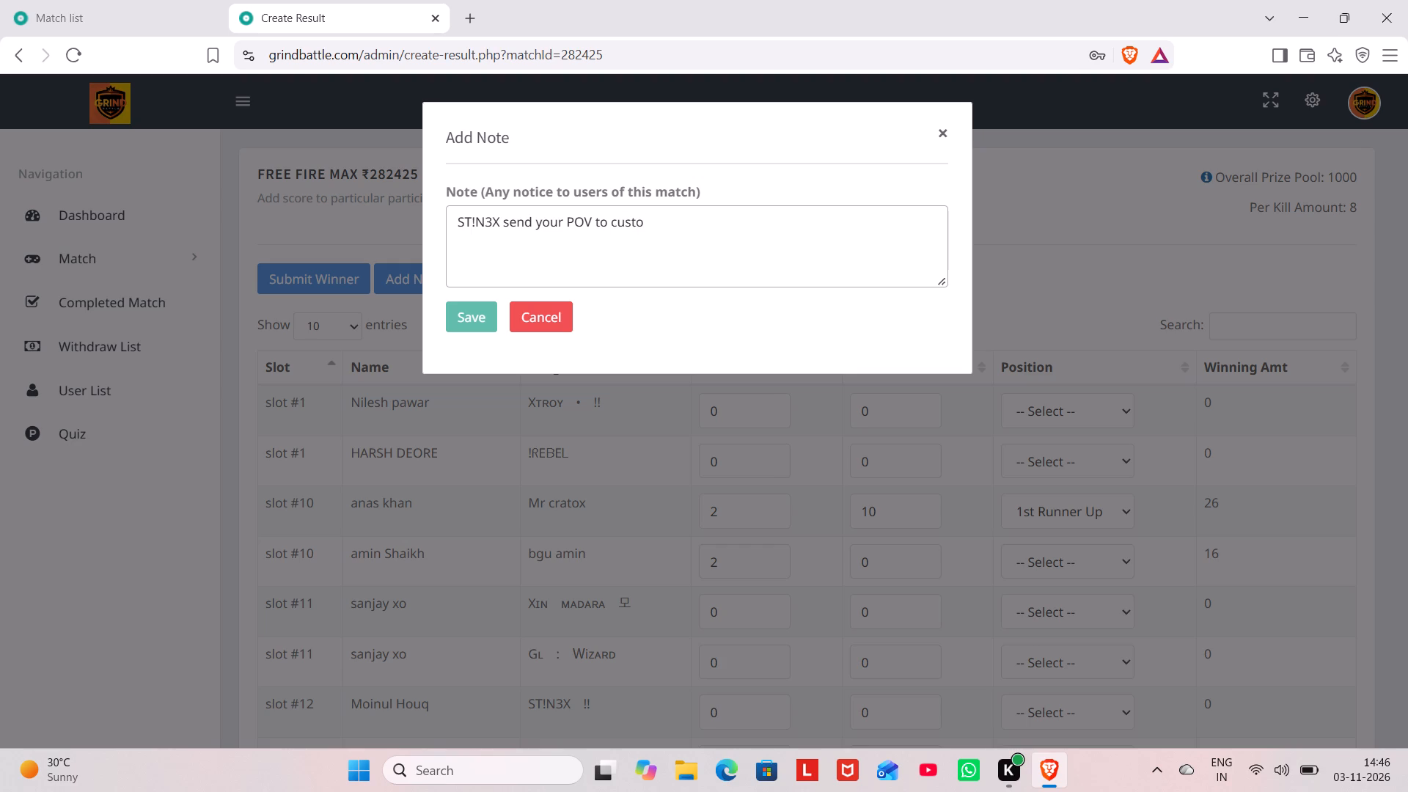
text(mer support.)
click(479, 320)
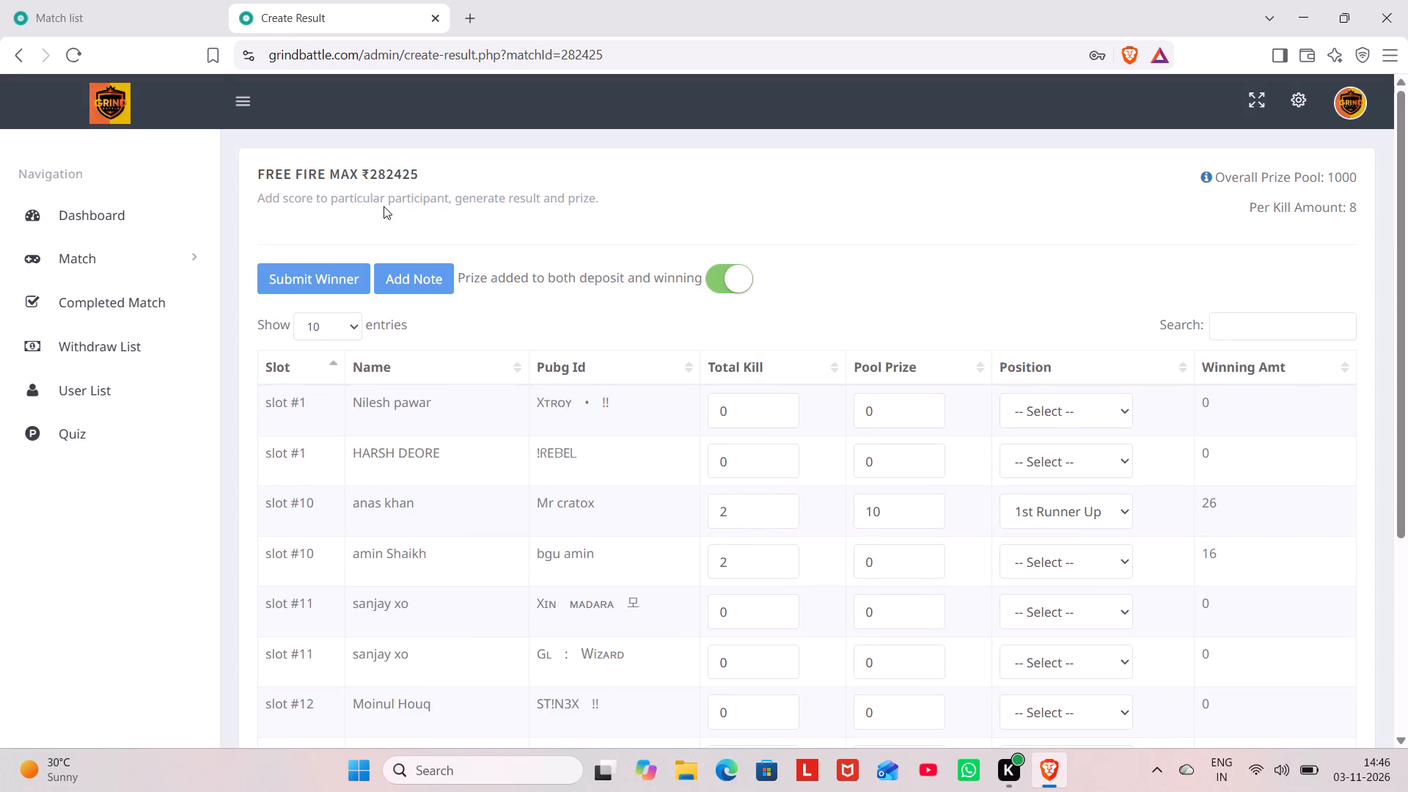
Load the completed match list in place of the result page, and open the details of match 282426 from the match list.
click(155, 312)
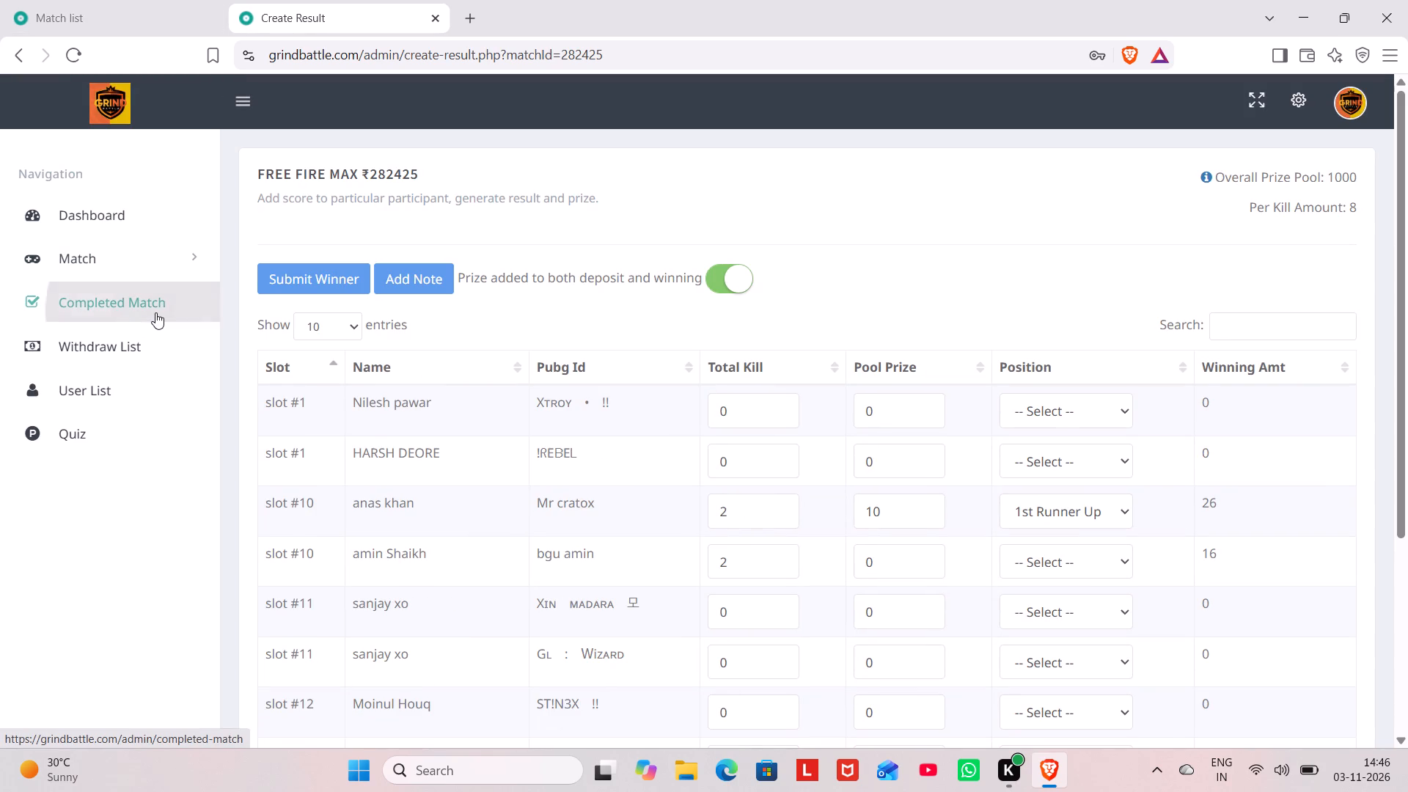
click(69, 0)
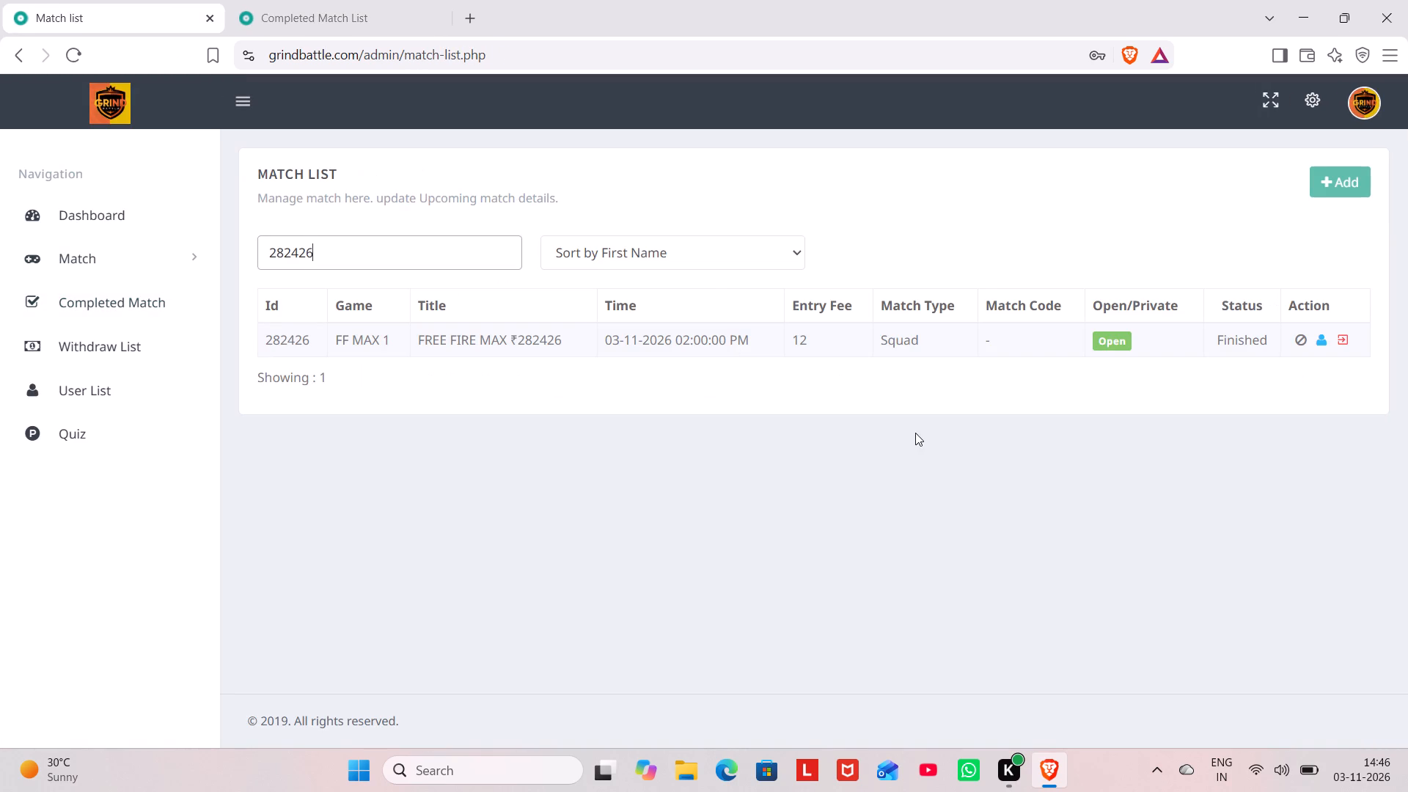
click(1341, 343)
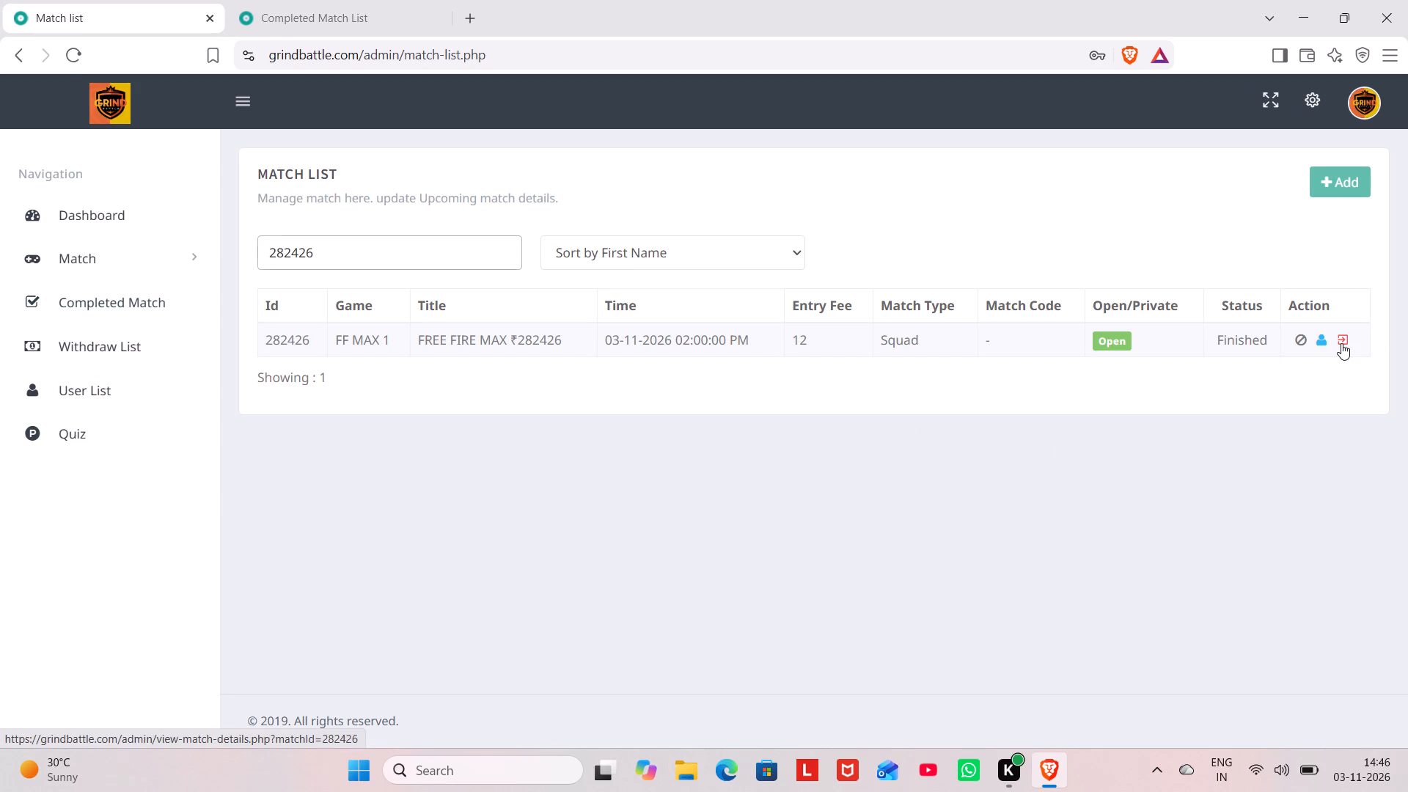
Search the completed match list for 282426 and open its result entry page.
click(418, 0)
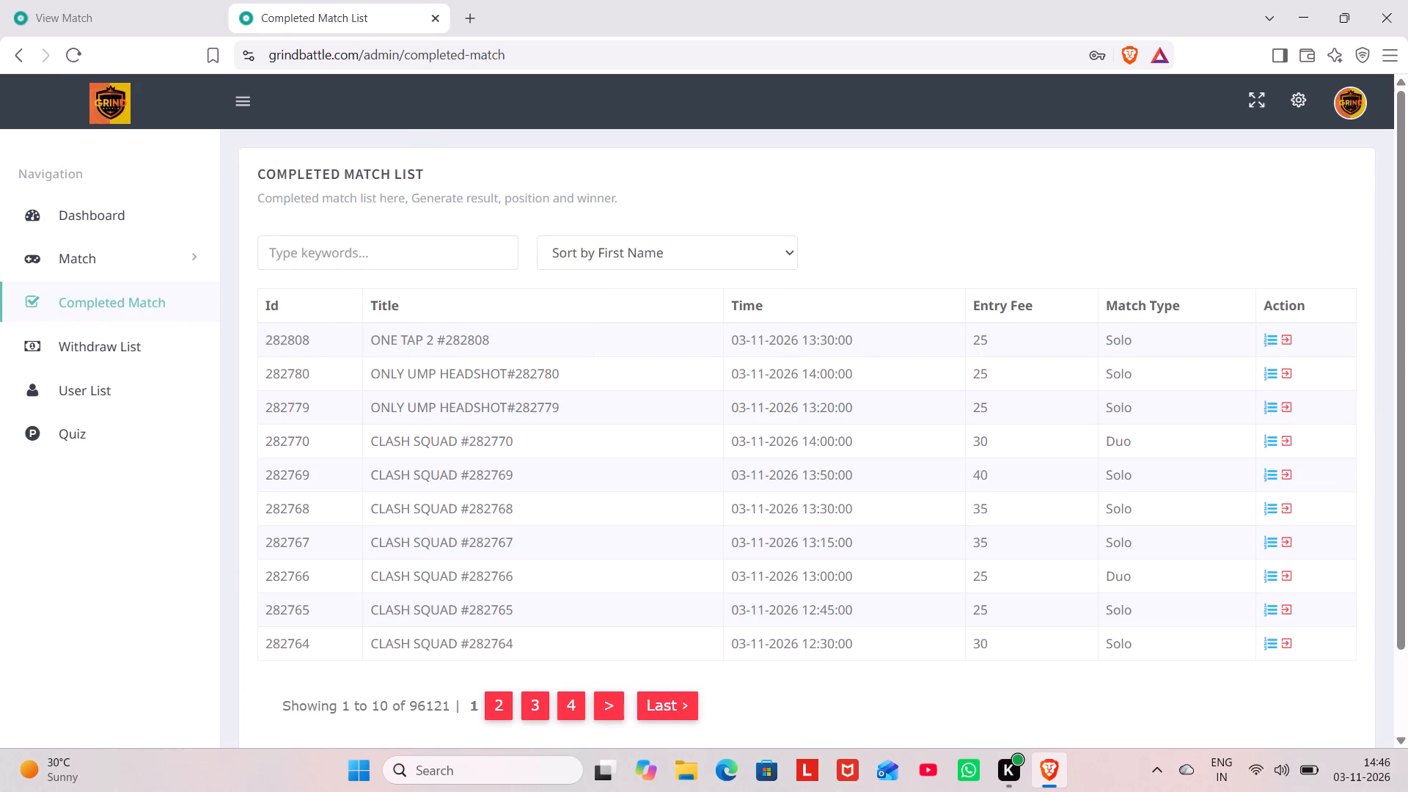
click(411, 252)
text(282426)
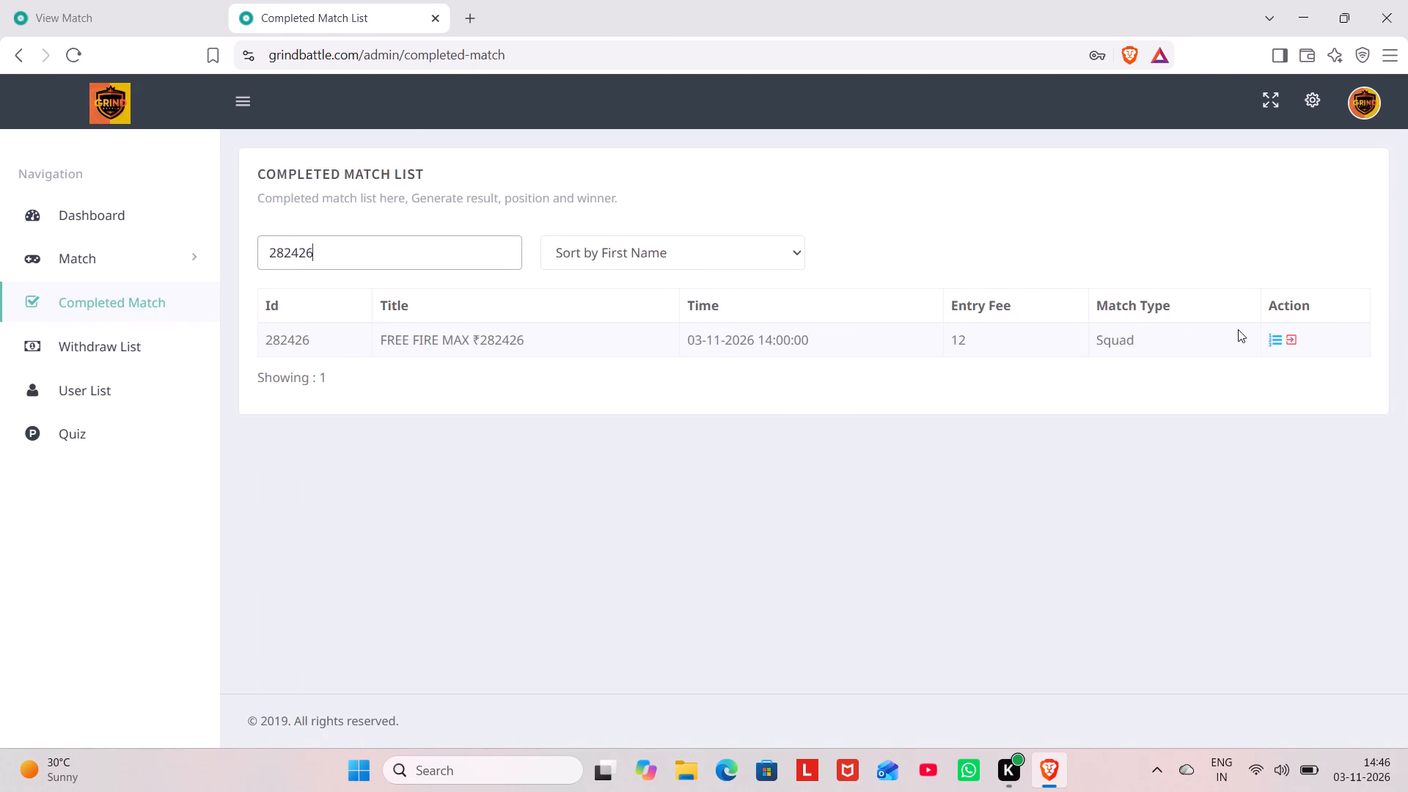
click(1272, 341)
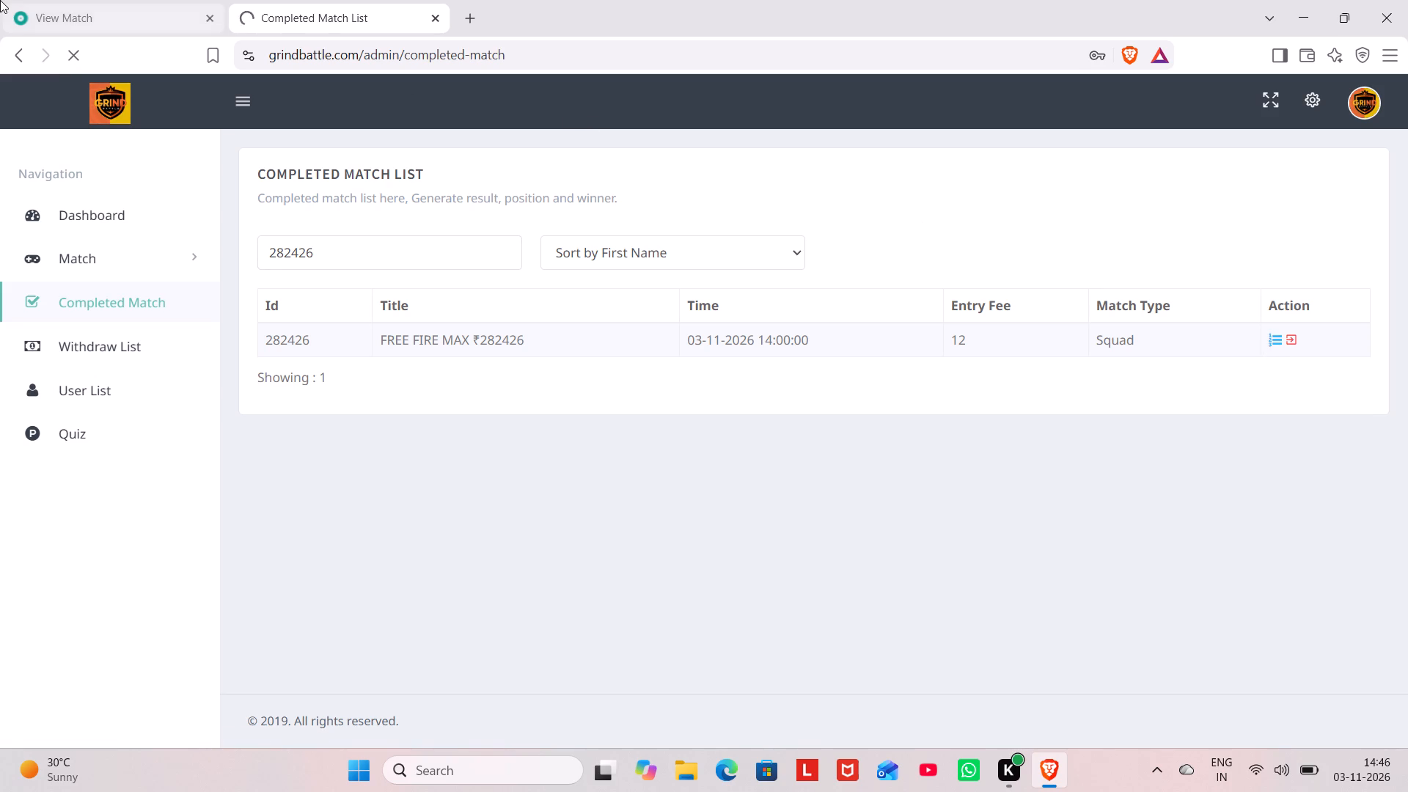
Review the details and prize pool description of match 282426.
click(0, 0)
scroll(725, 381, down, 2)
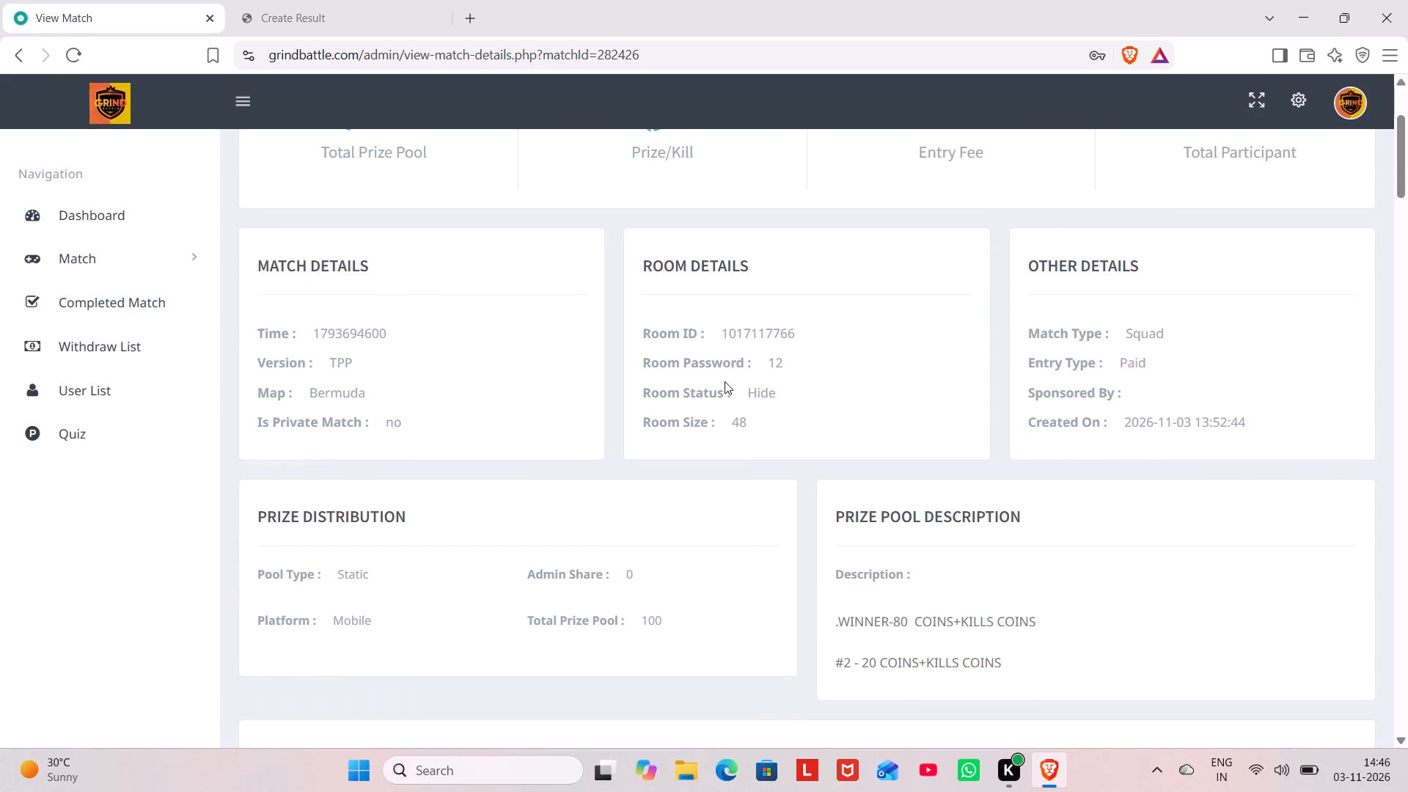
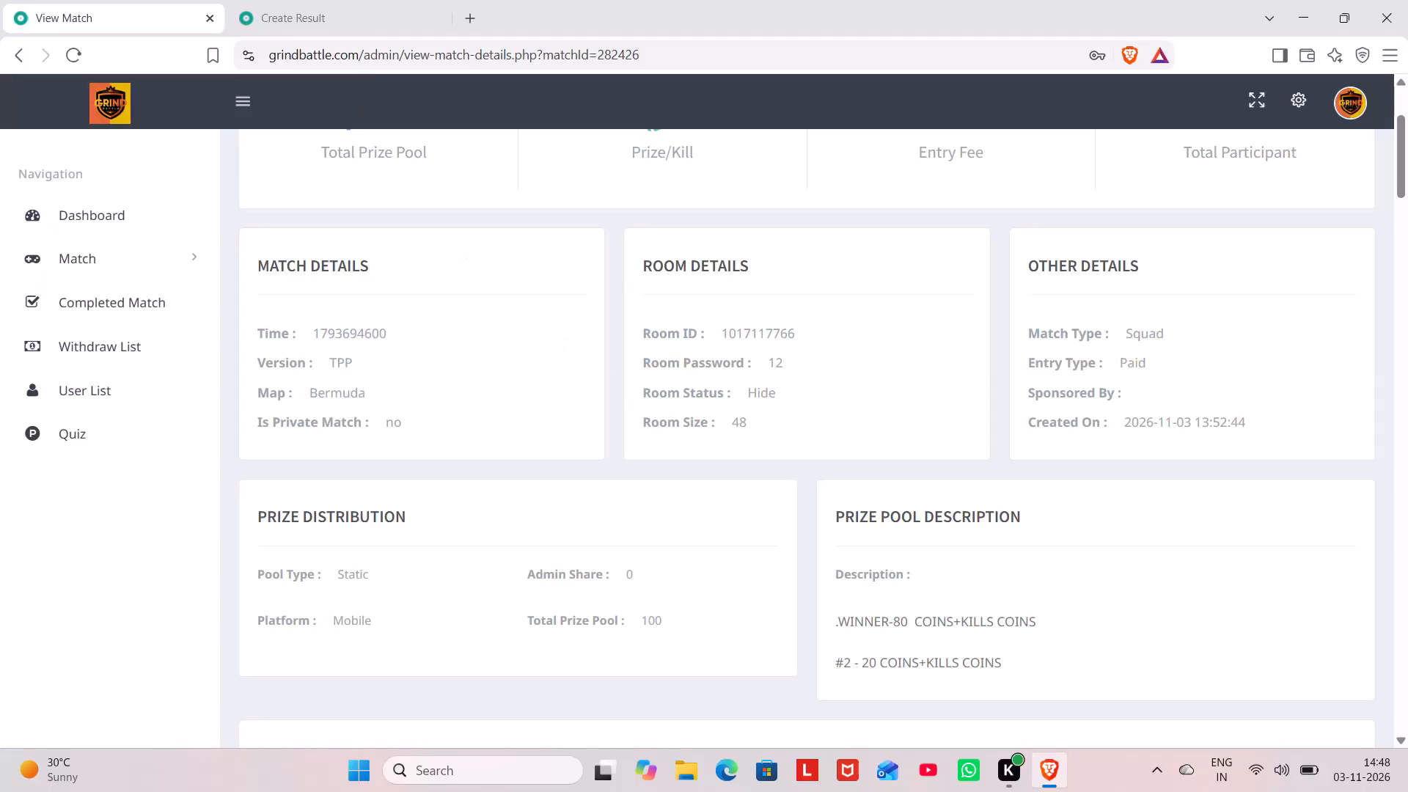
On the result entry page of match 282426, set the participant table to show 50 entries.
click(337, 0)
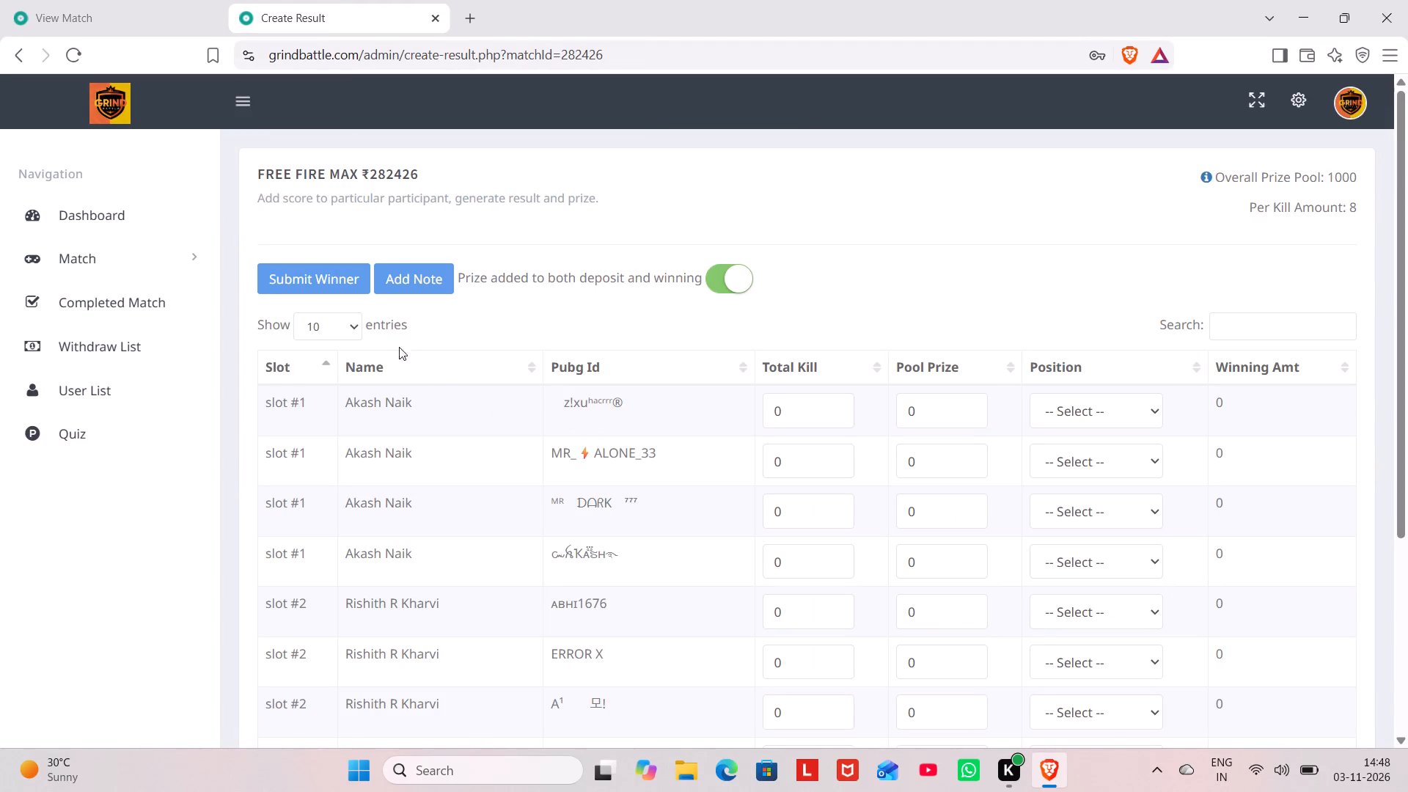
click(351, 321)
click(331, 397)
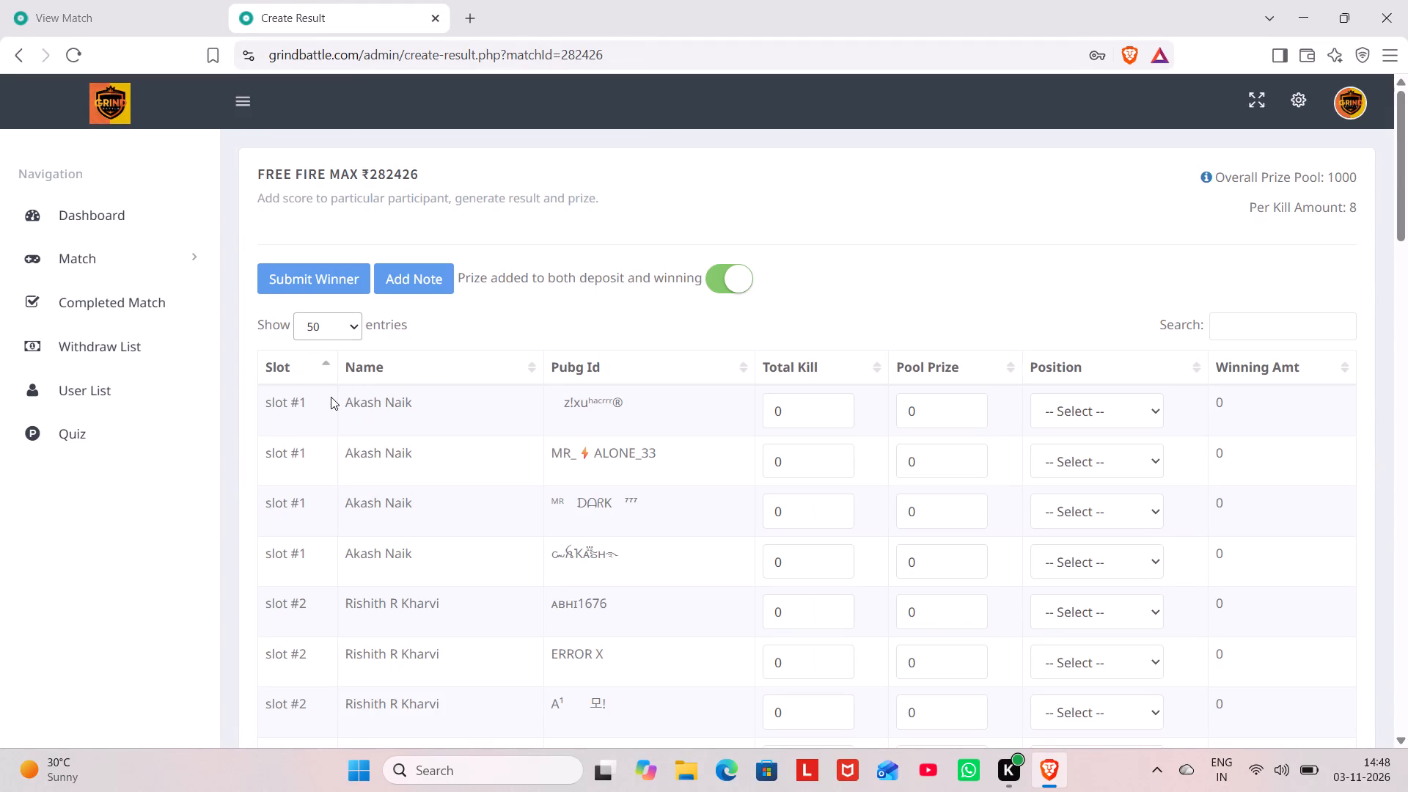
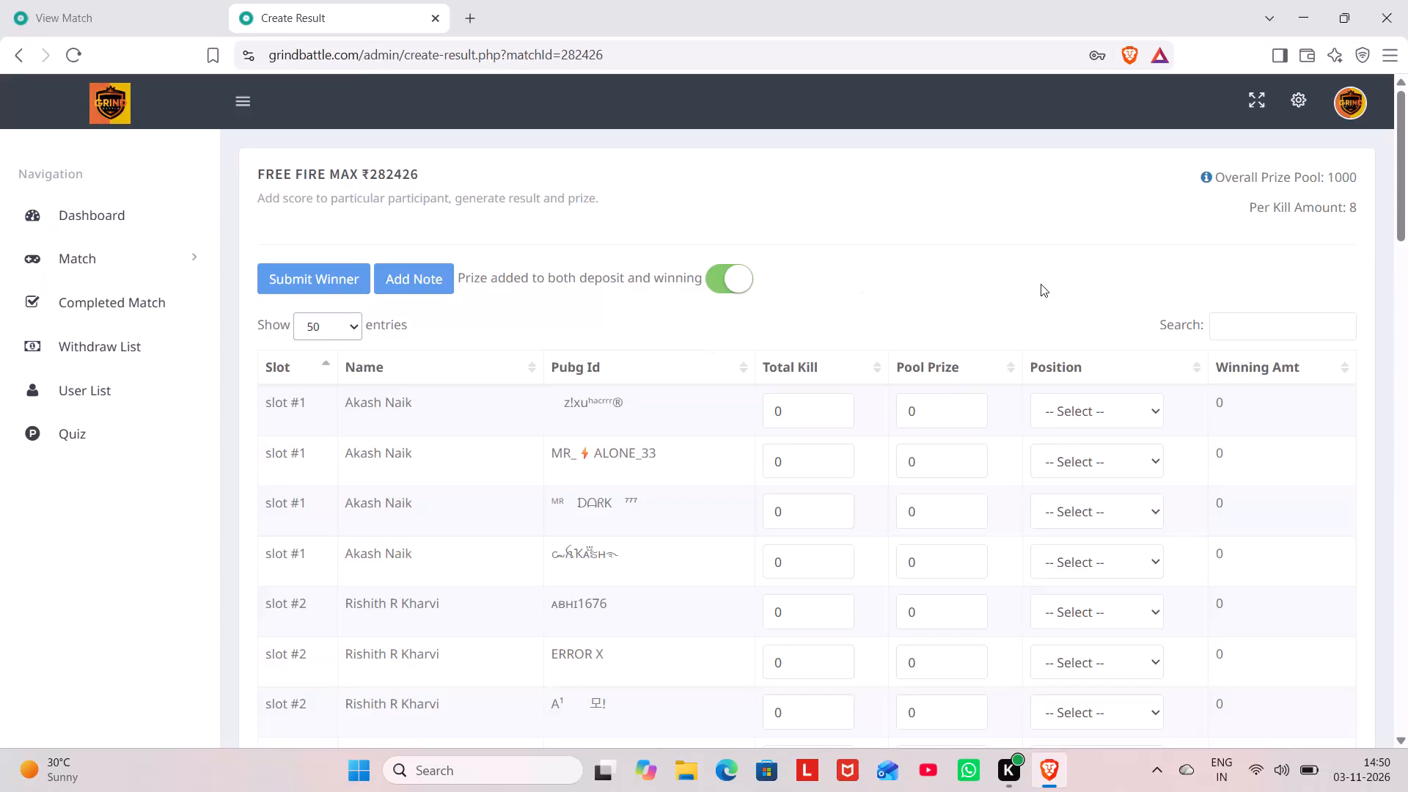
click(1305, 336)
text(ki)
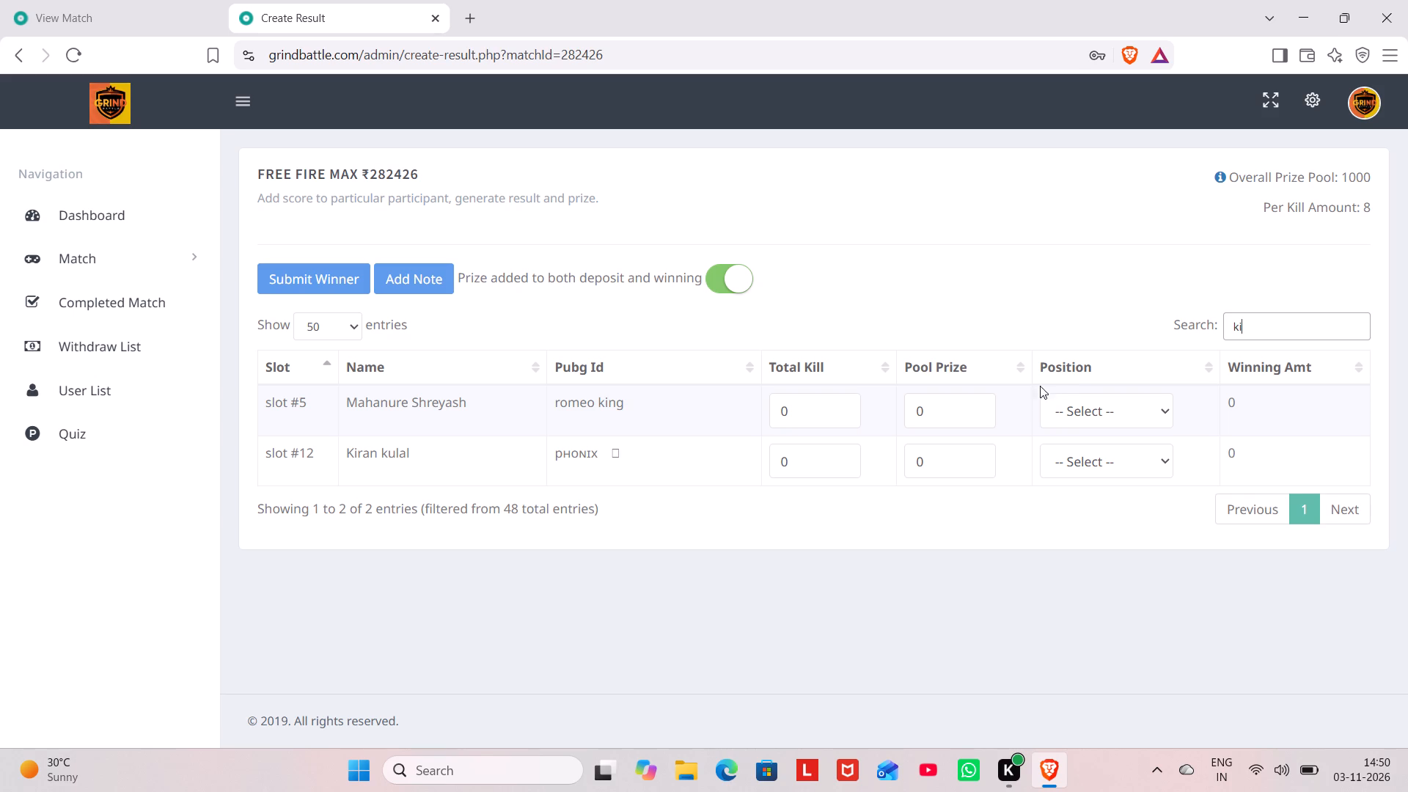
click(810, 403)
key(1)
key(Tab)
text(20)
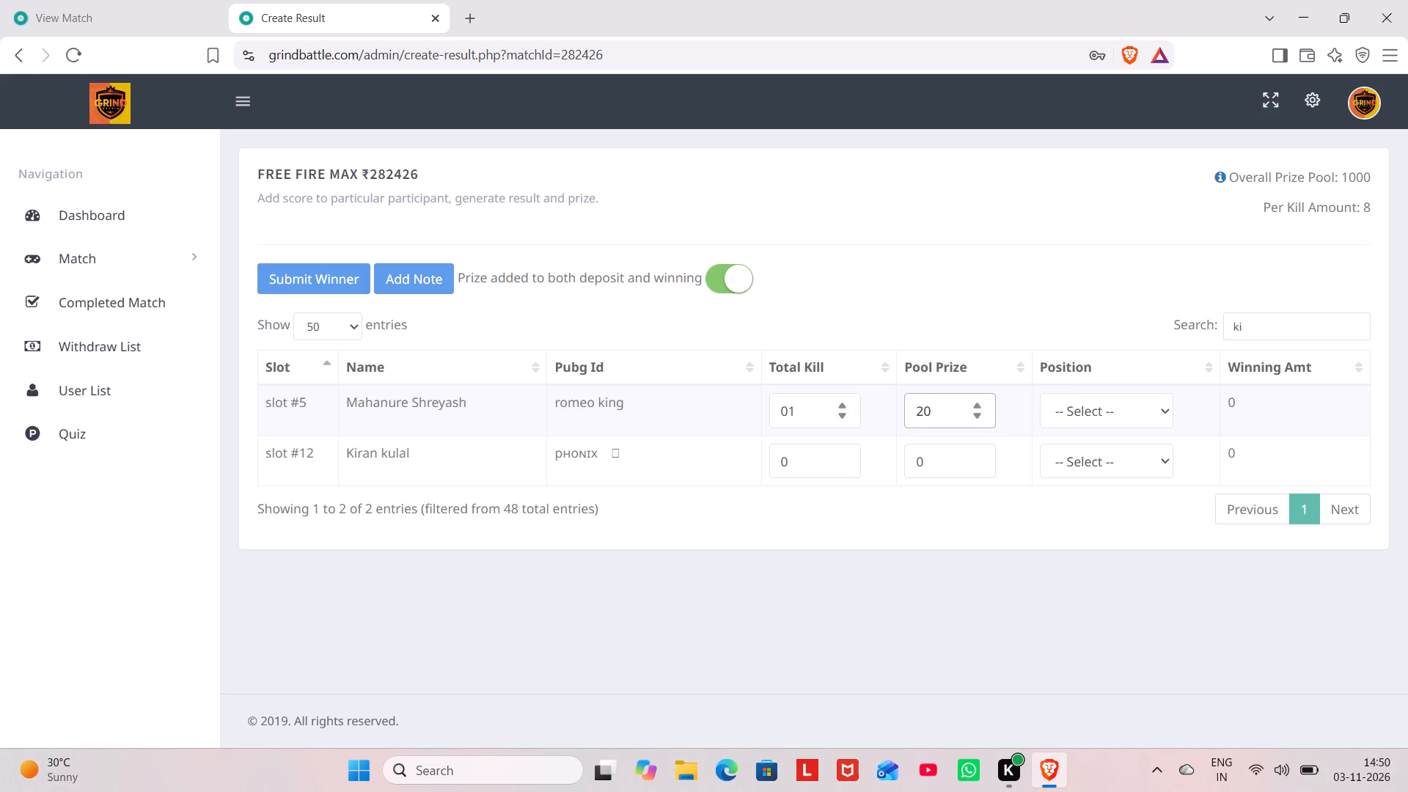
key(Tab)
key(Down)
key(Tab)
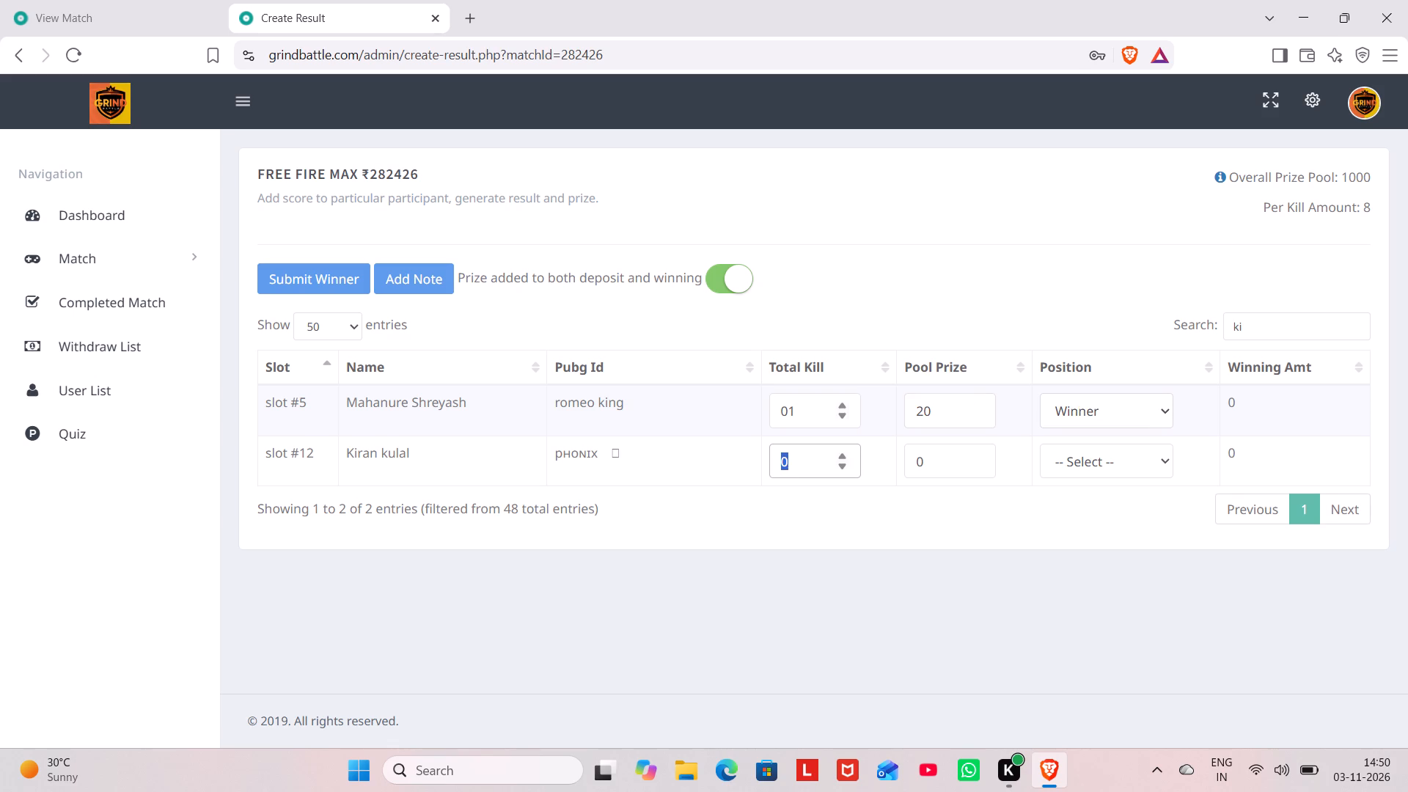
Give the PHONIX entry in slot #12 2 kills, a pool prize of 20 and position Winner.
key(2)
key(Tab)
text(20)
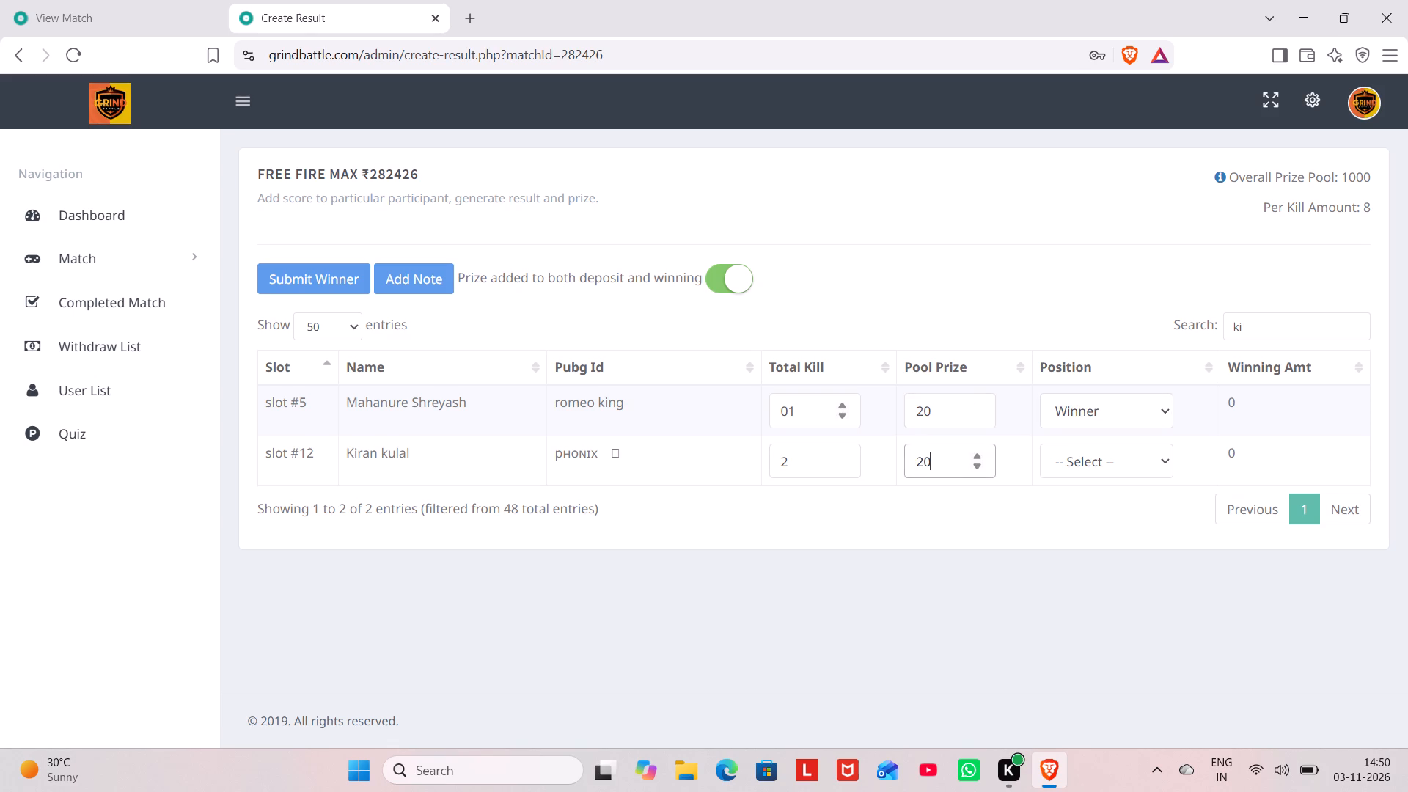
key(Tab)
key(Down)
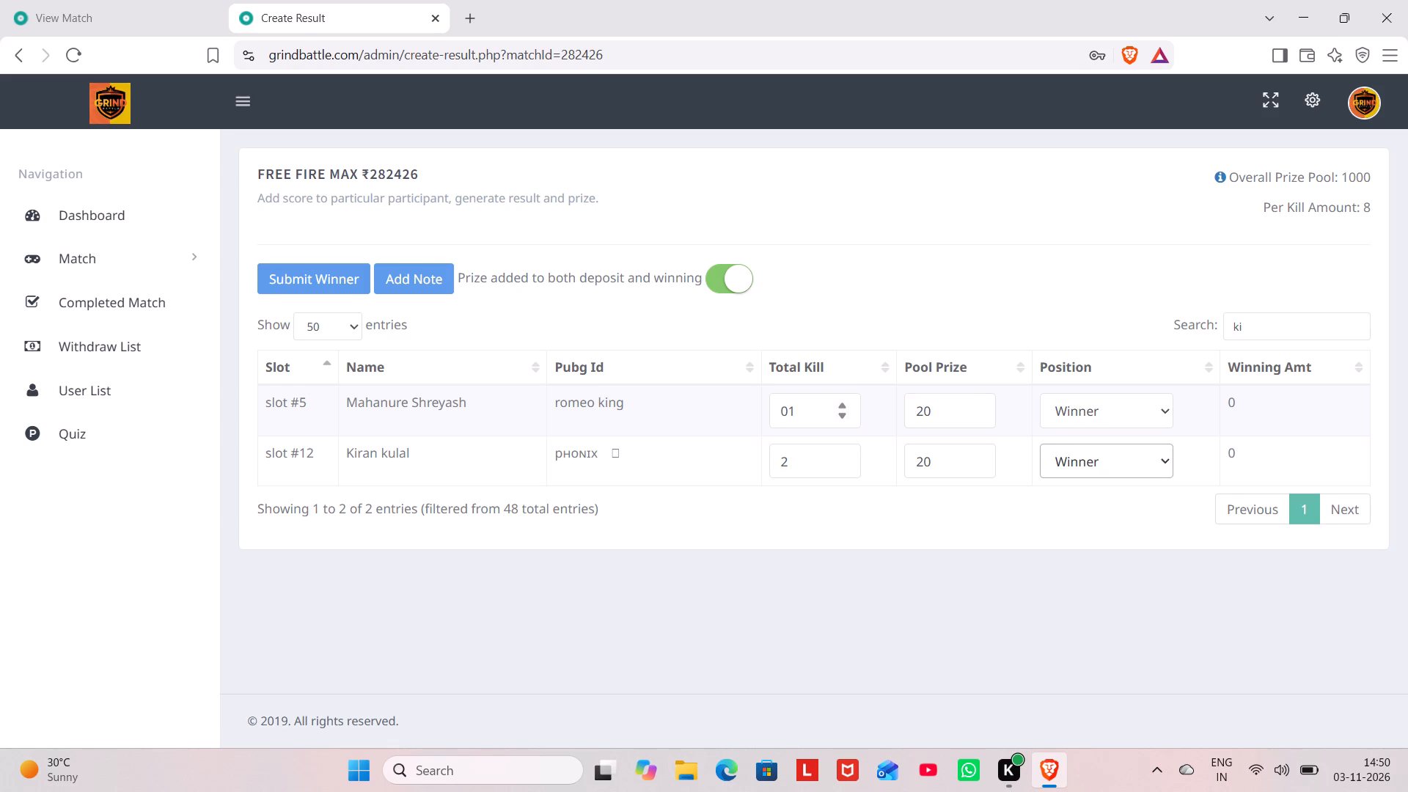
key(Tab)
Clear the participant search filter.
click(1264, 323)
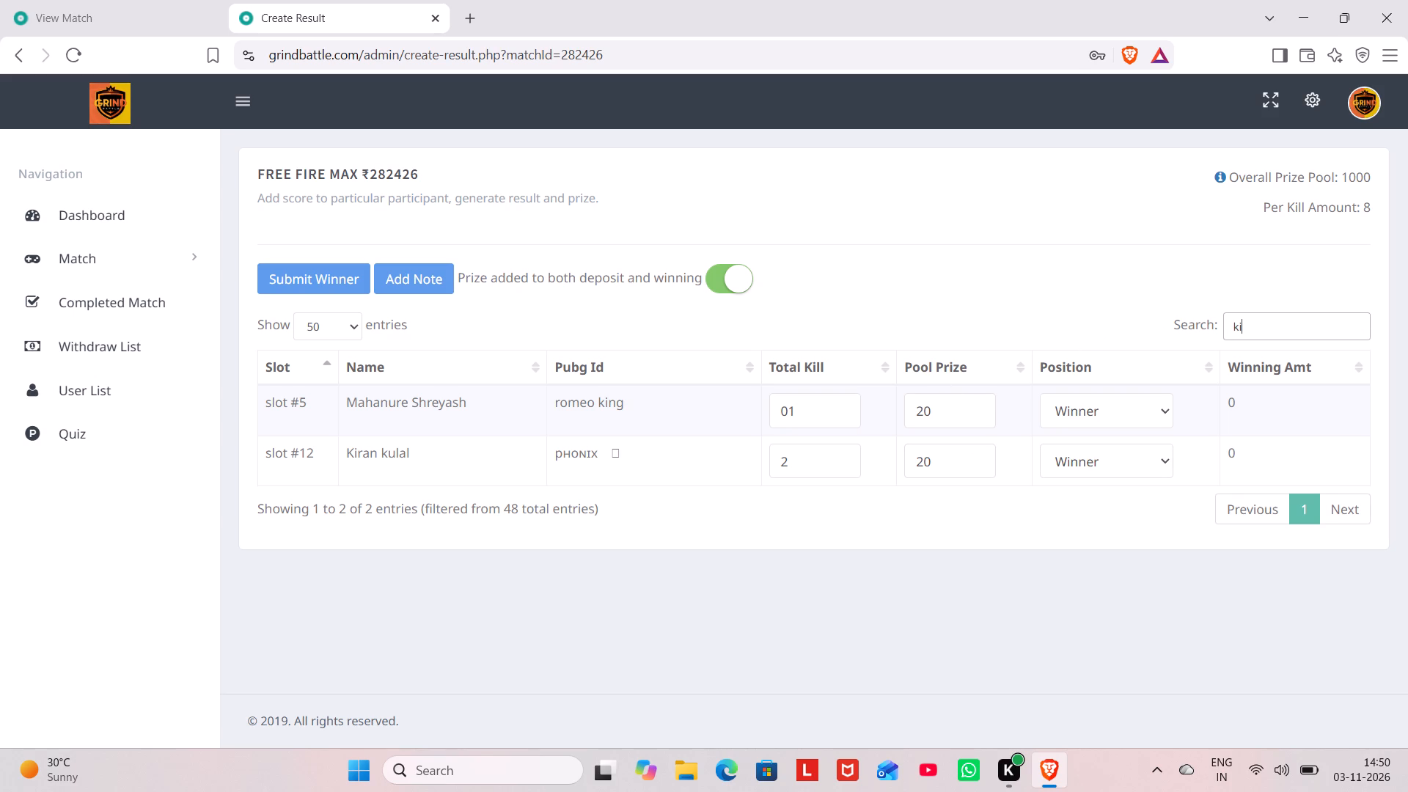
key(BackSpace)
key(BackSpace)
key(BackSpace)
key(BackSpace)
key(BackSpace)
key(BackSpace)
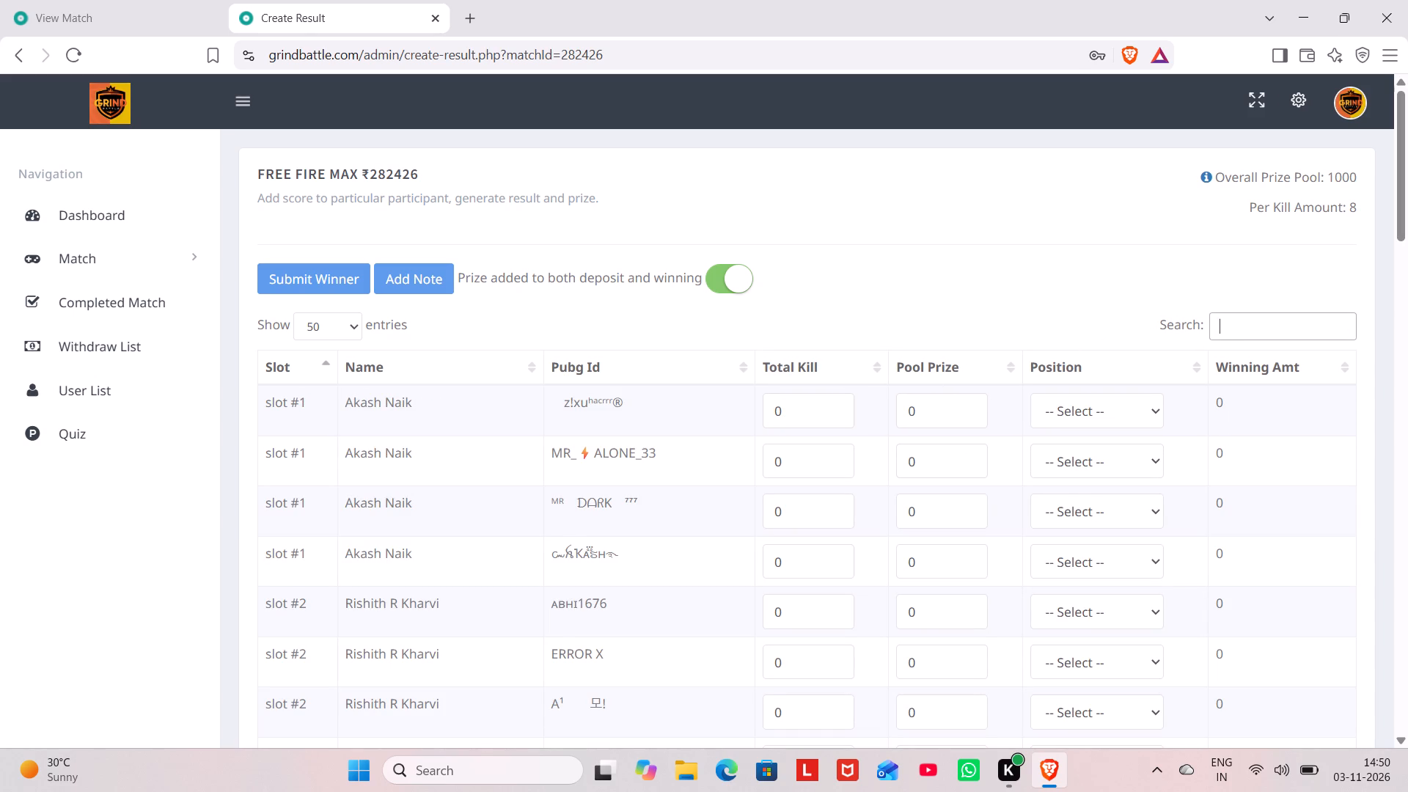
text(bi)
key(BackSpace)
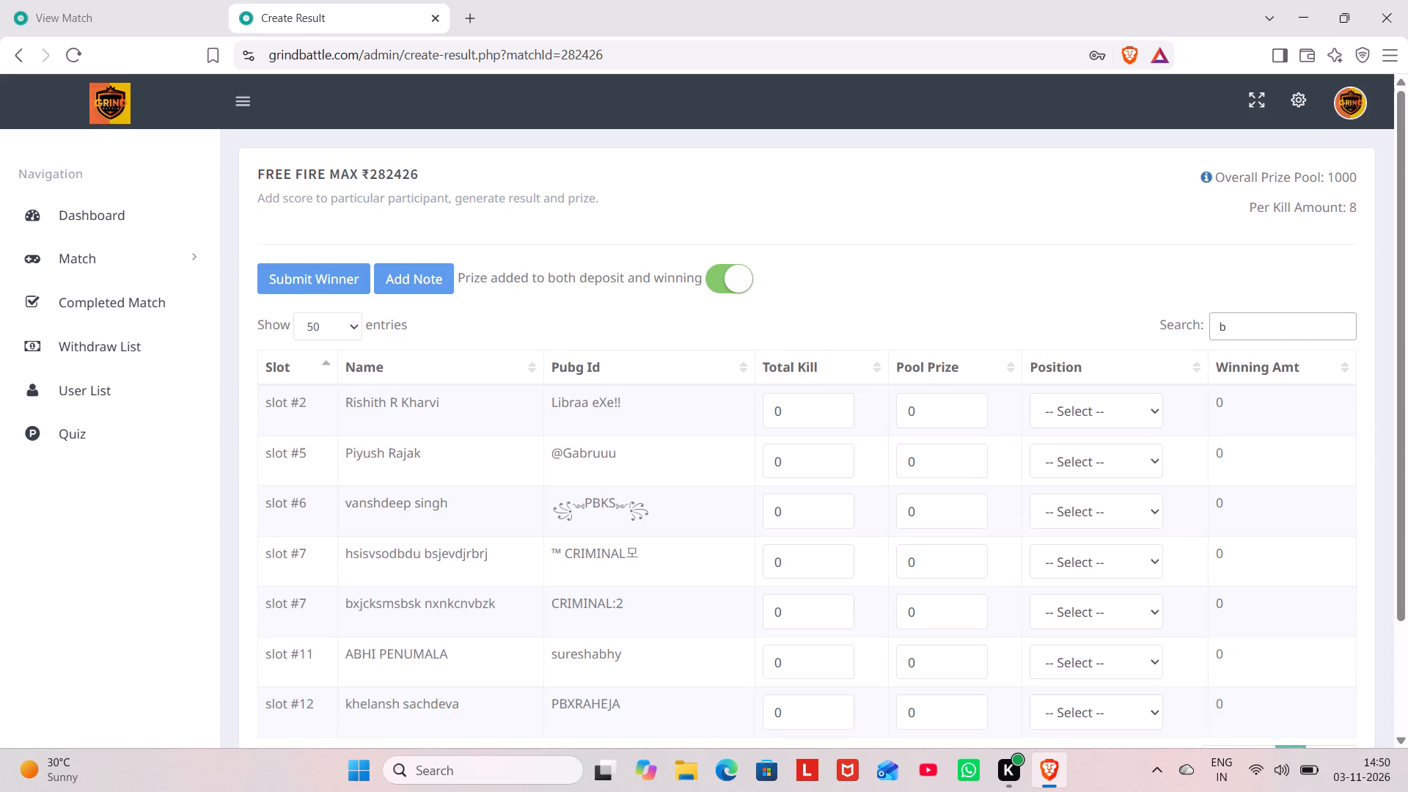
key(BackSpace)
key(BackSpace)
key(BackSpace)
text(yas)
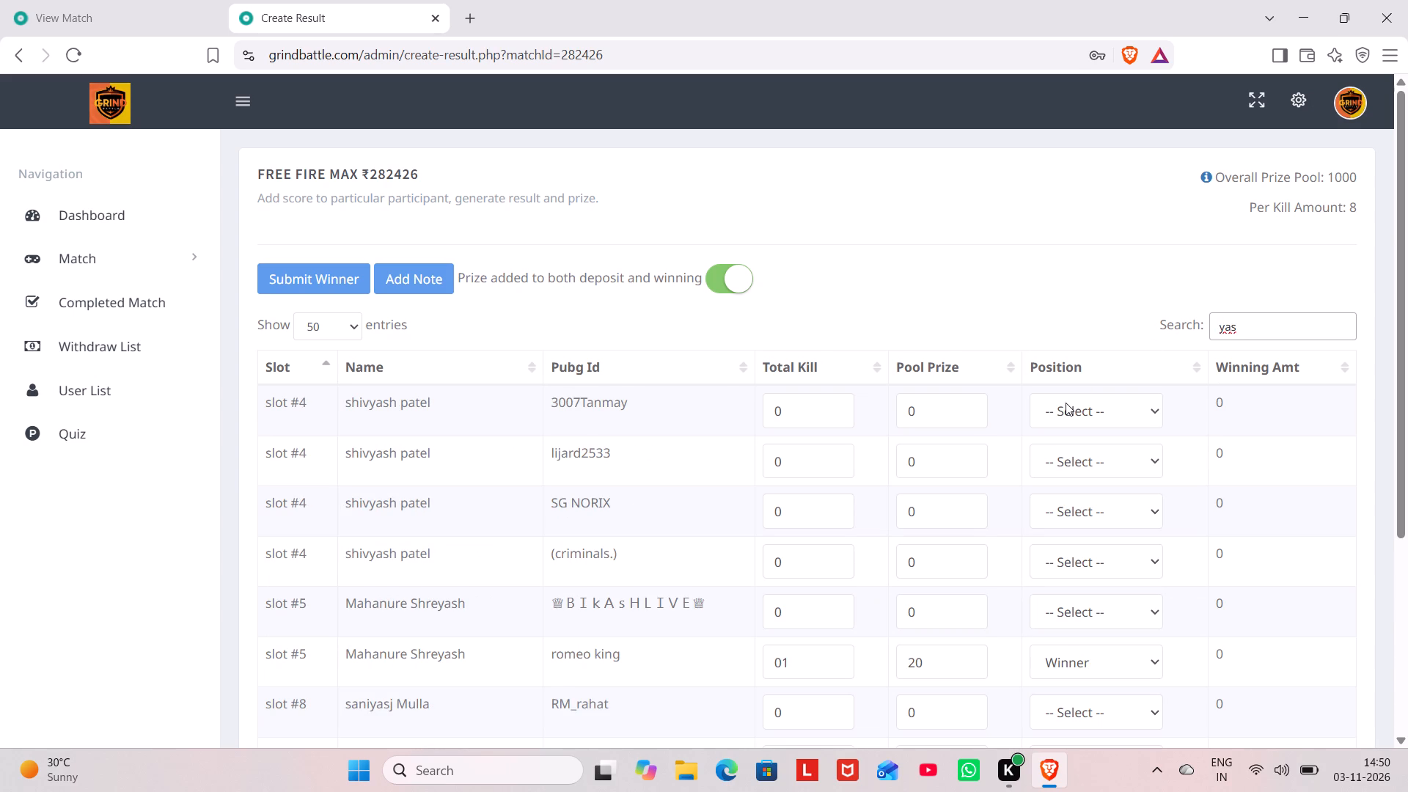
key(h)
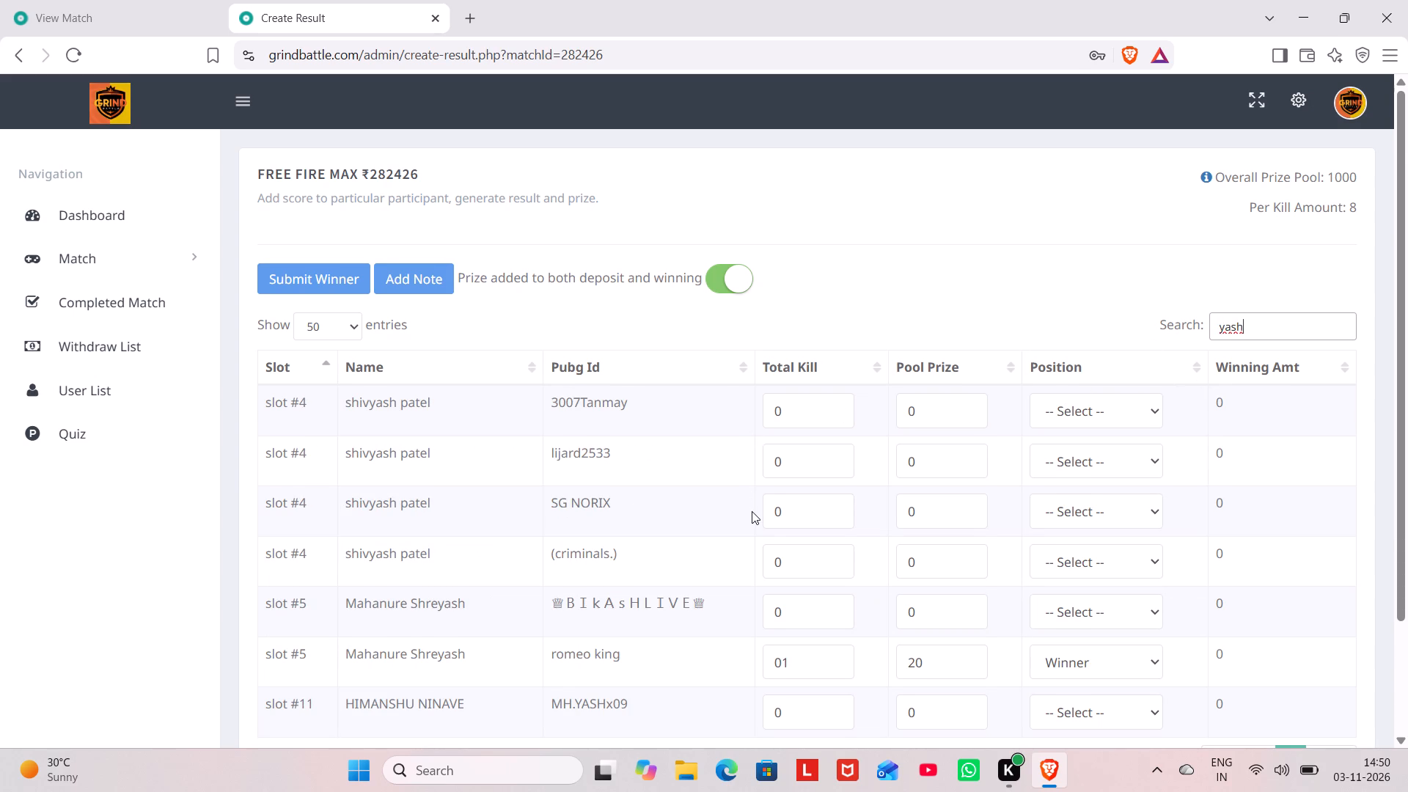
scroll(752, 511, down, 1)
click(810, 635)
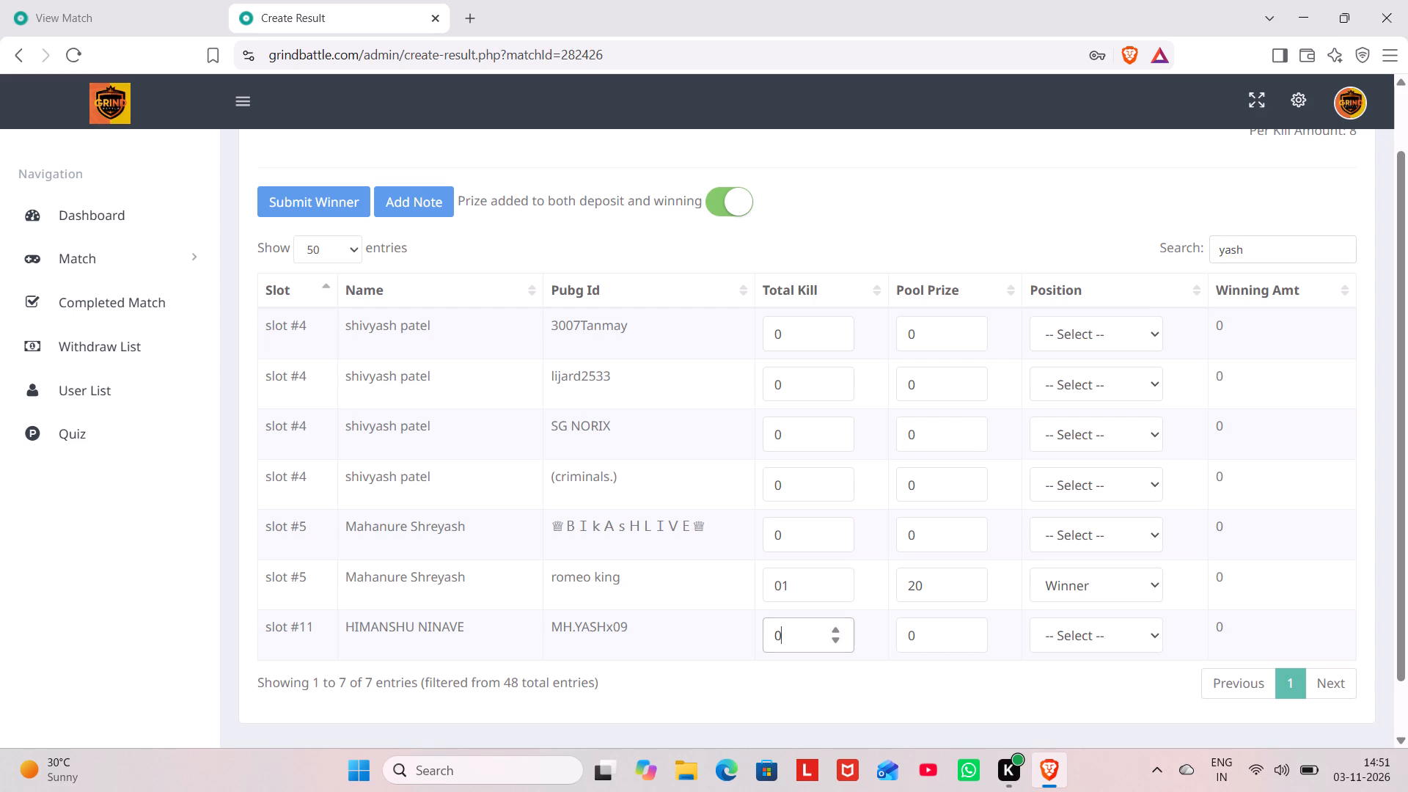
key(7)
key(Tab)
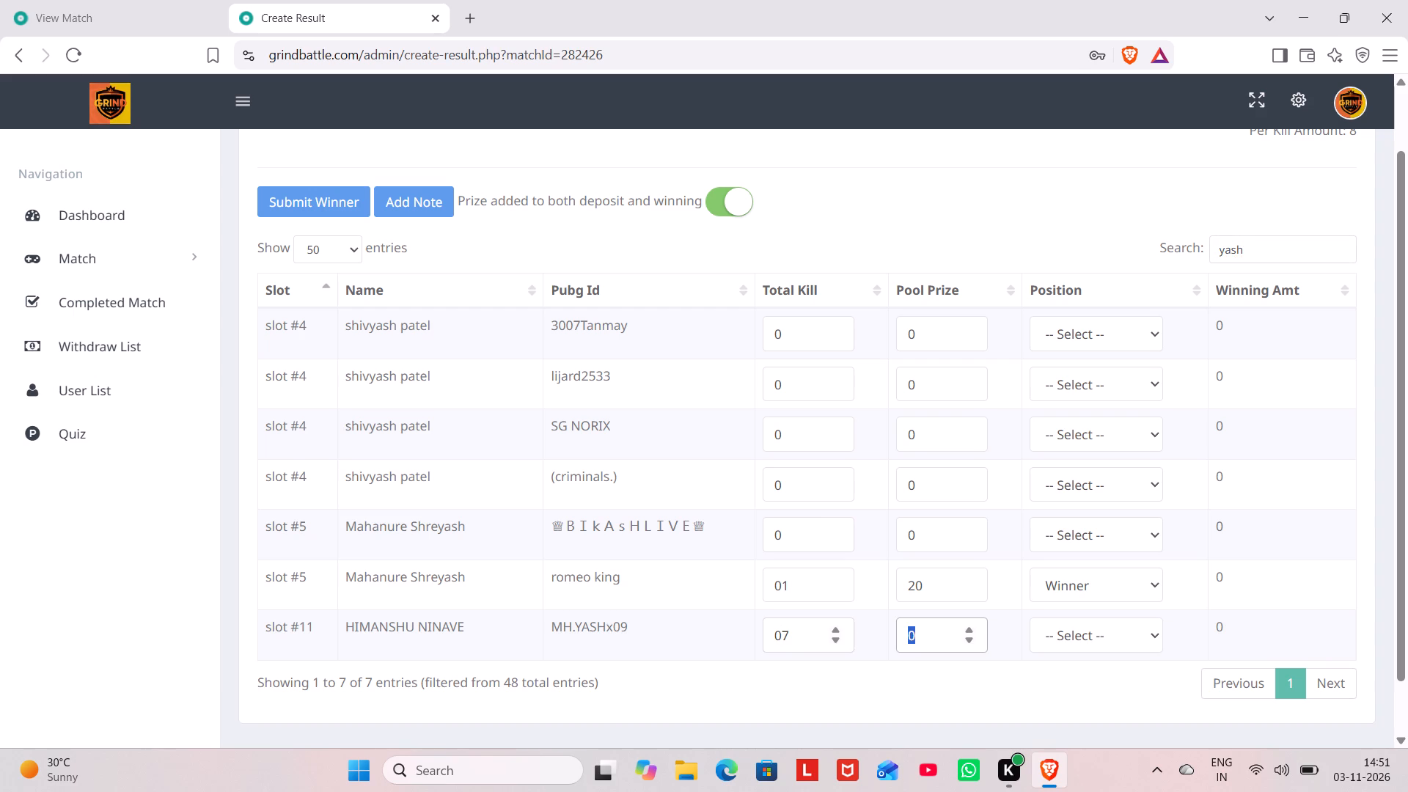
text(20)
key(Tab)
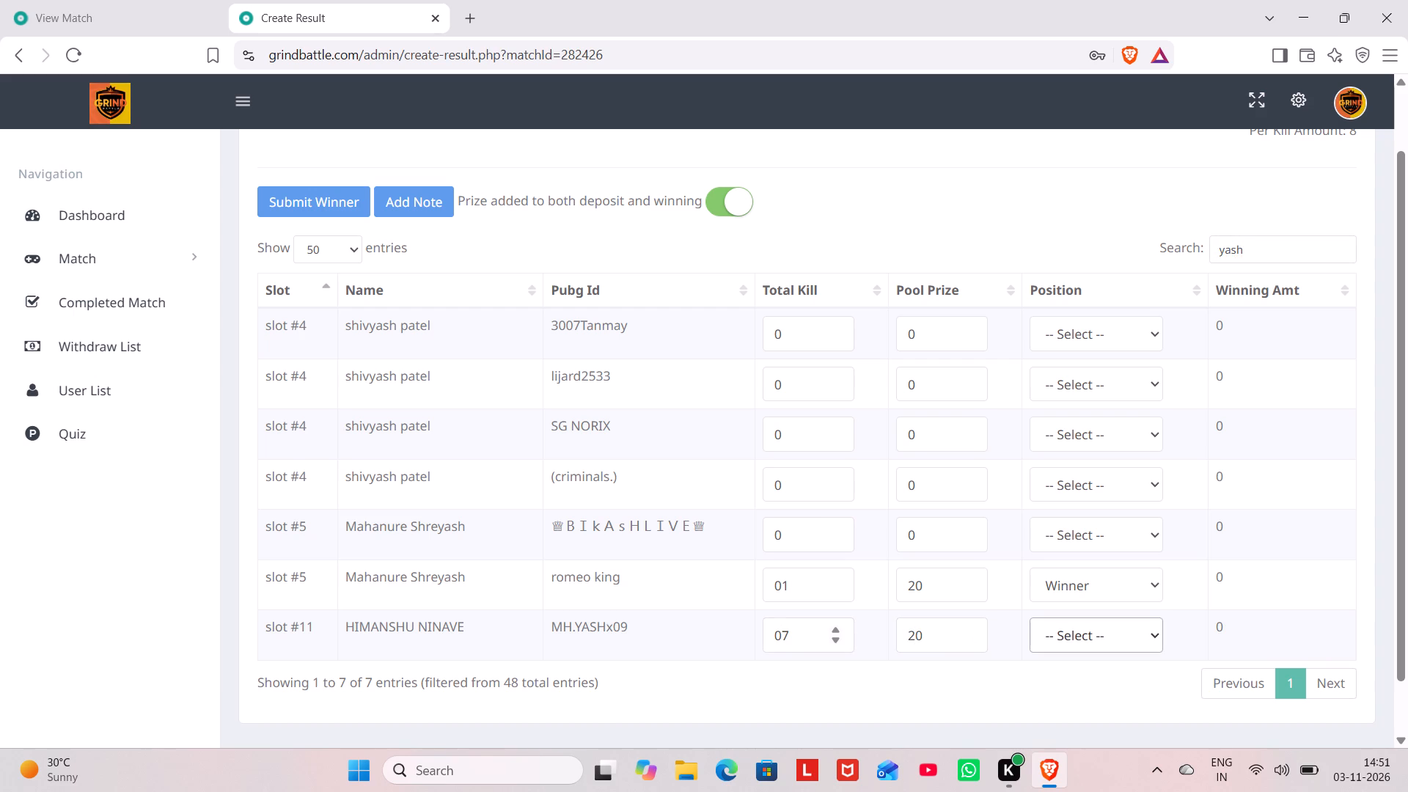
key(Down)
key(Tab)
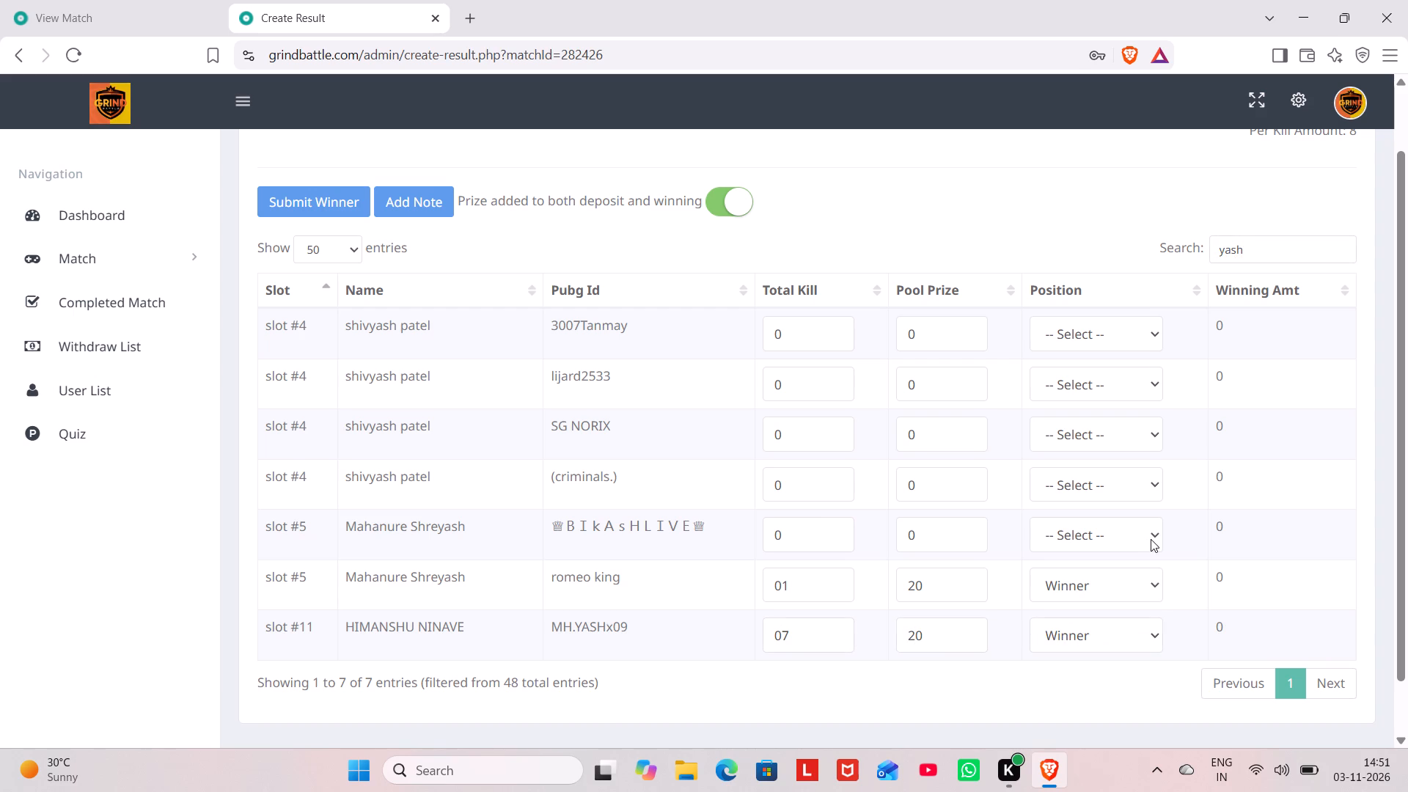
click(801, 529)
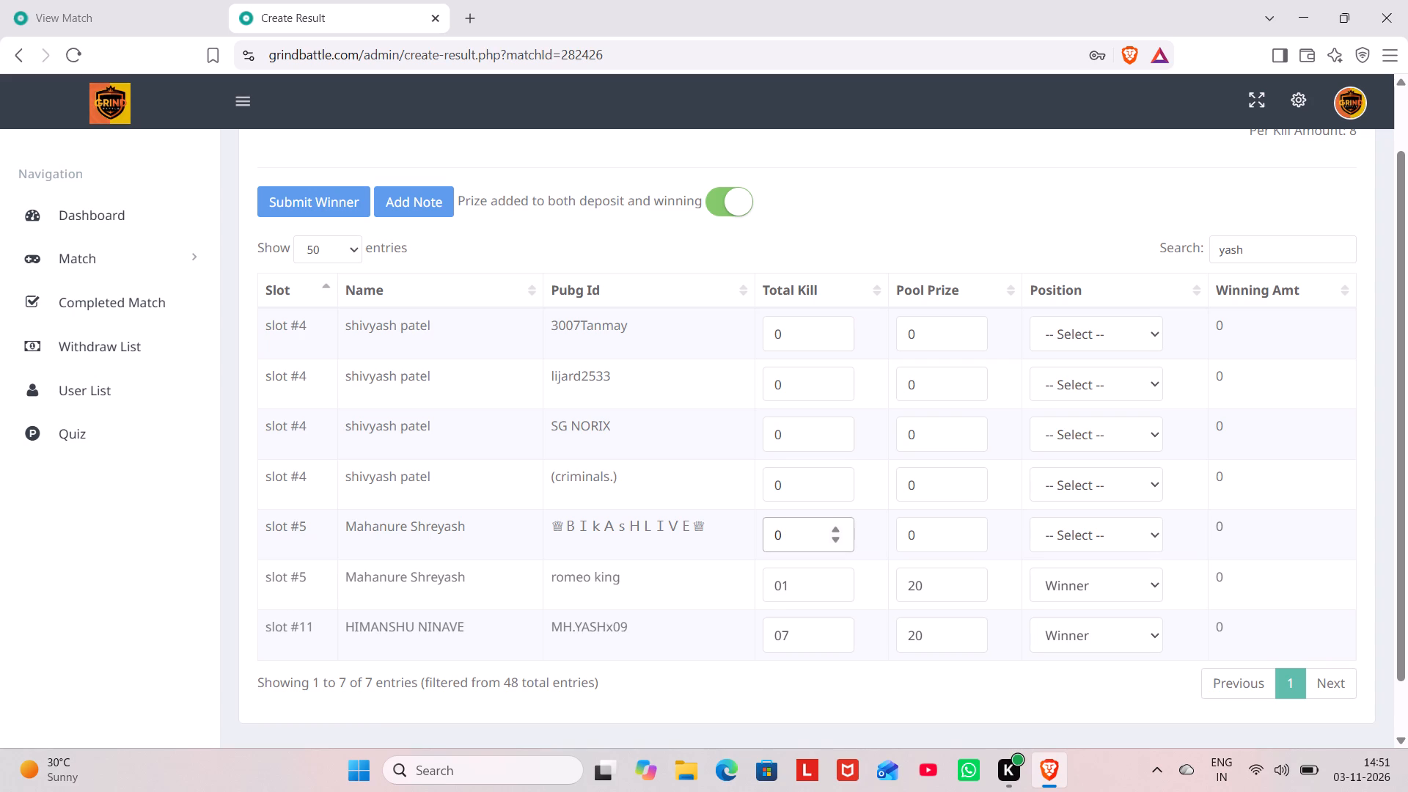
key(2)
key(Tab)
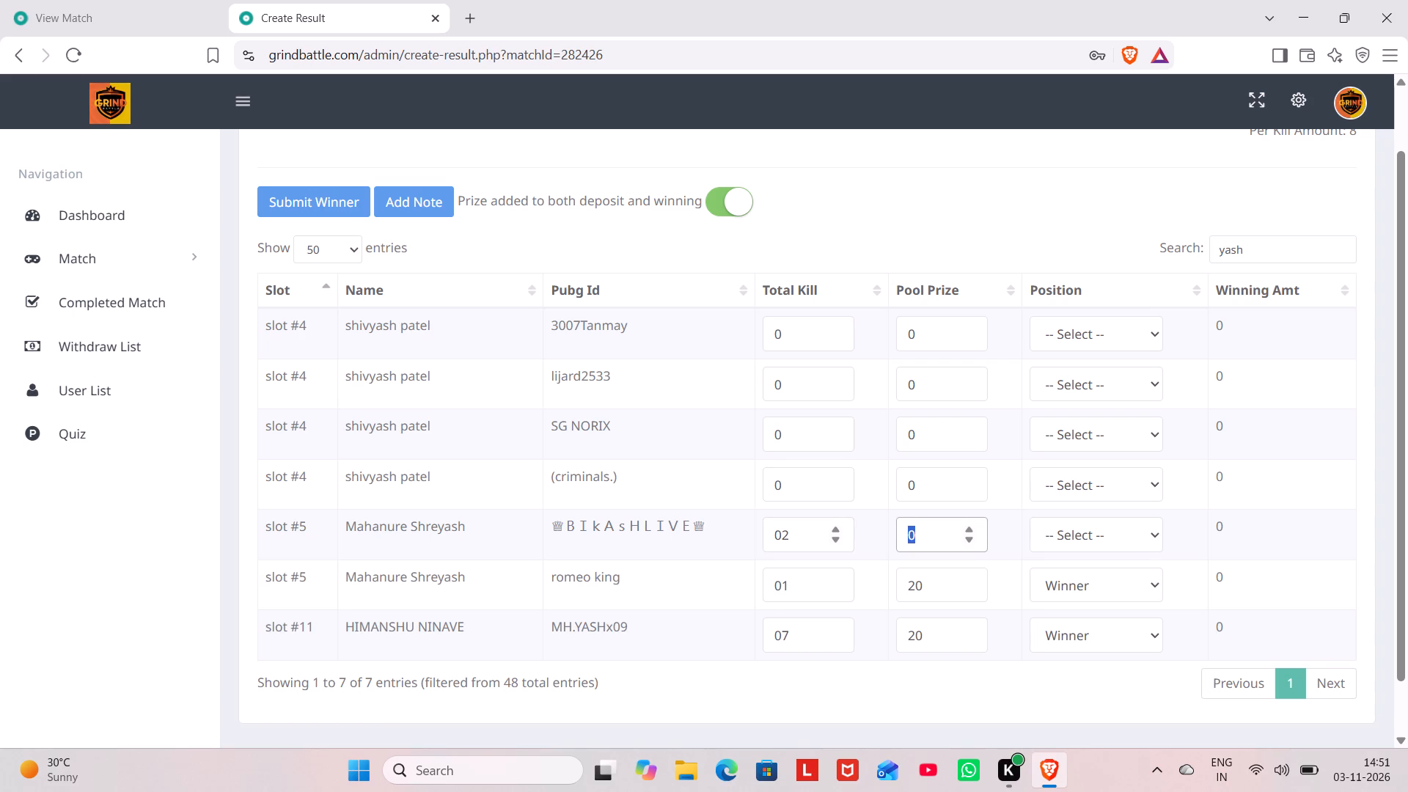
key(0)
key(BackSpace)
text(20)
key(Tab)
key(Down)
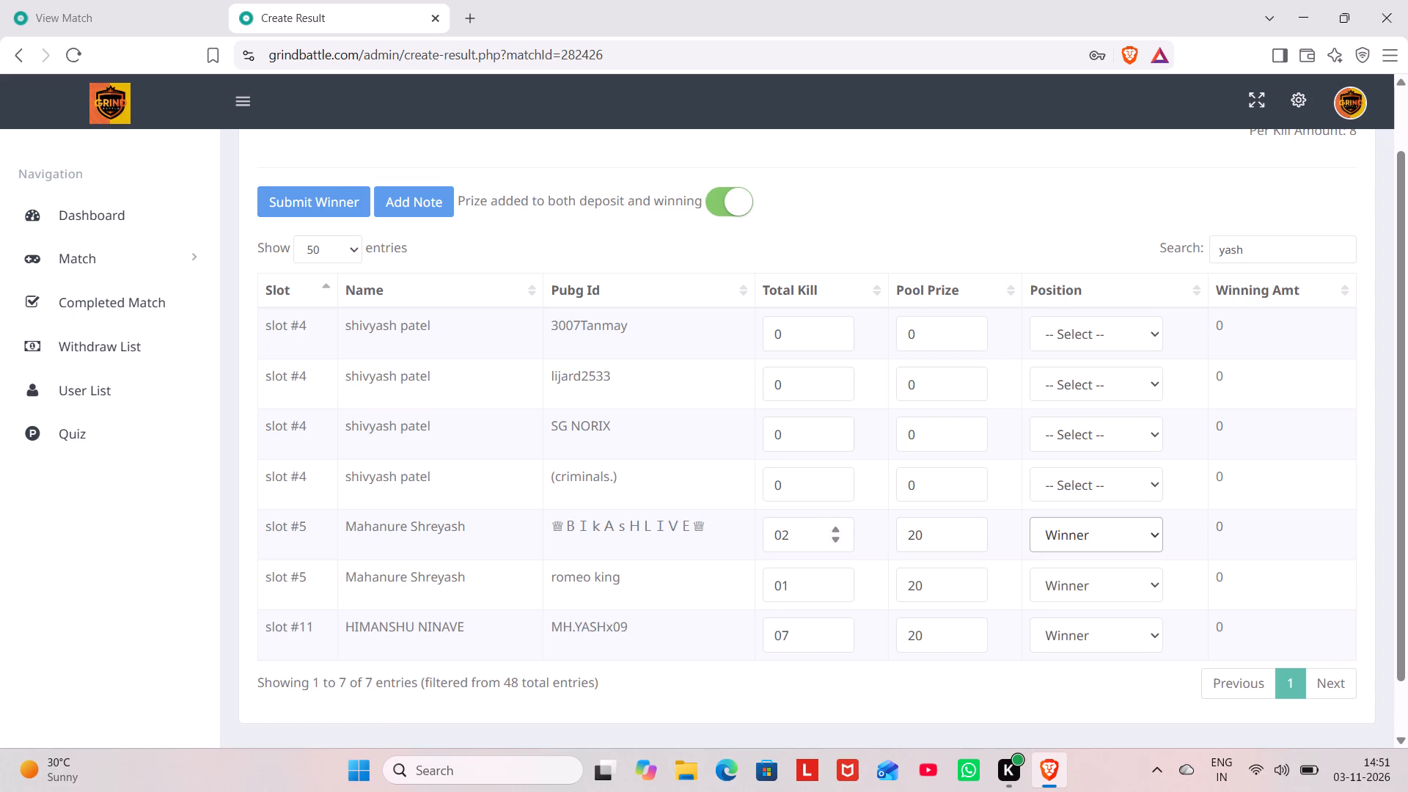
key(Tab)
Clear the participant search and set the total kills of बुल्डोजर... in slot #9 to 2.
click(1301, 241)
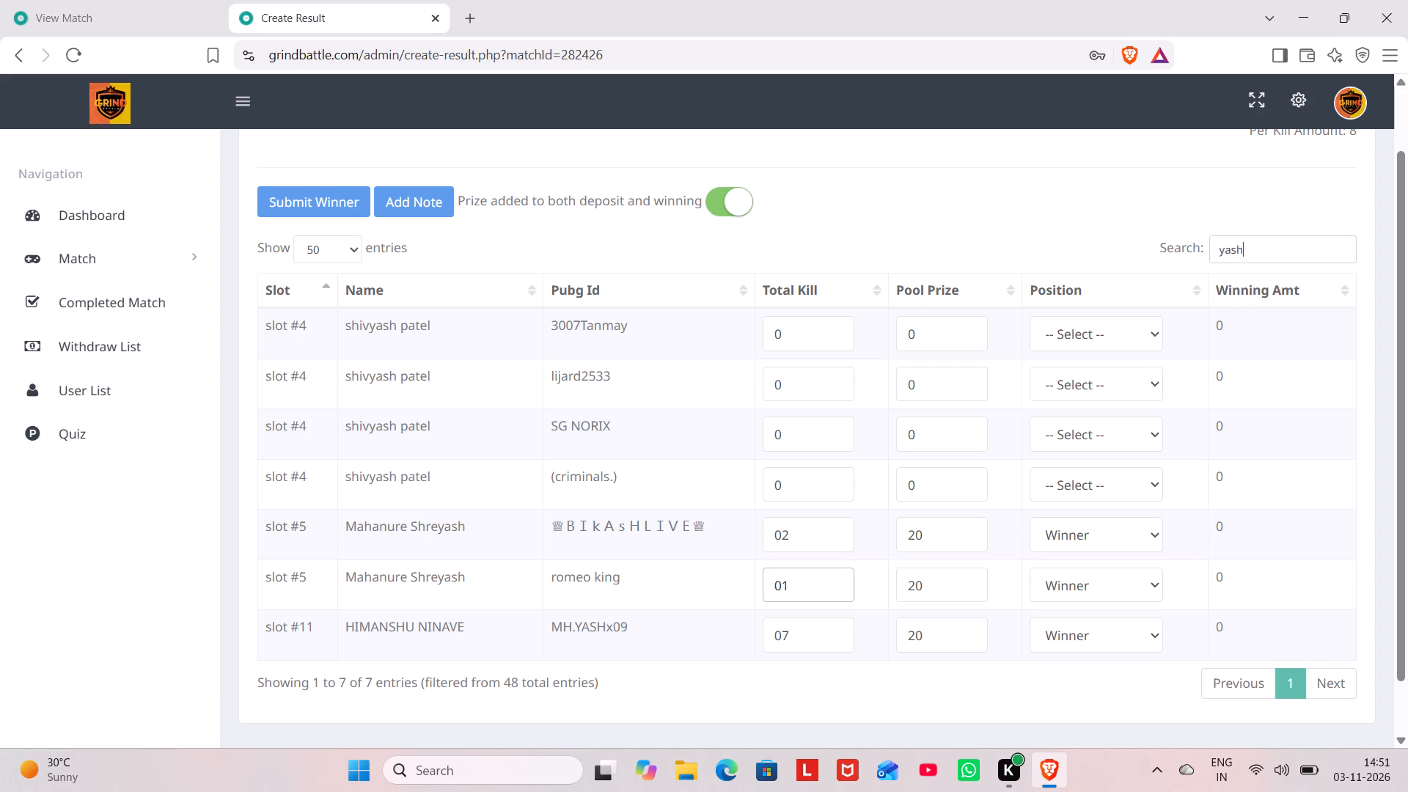
key(BackSpace)
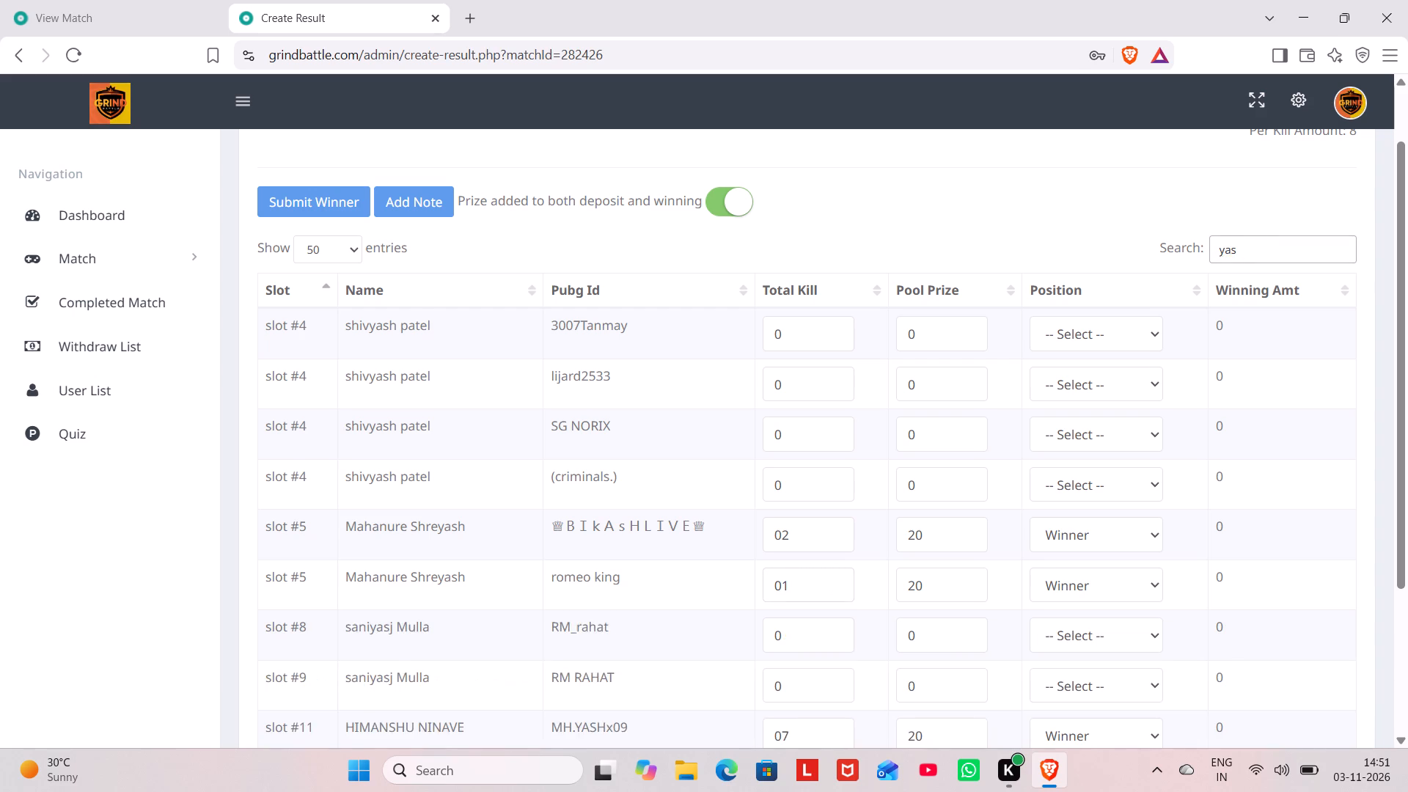
key(BackSpace)
key(BackSpace)
key(BackSpace)
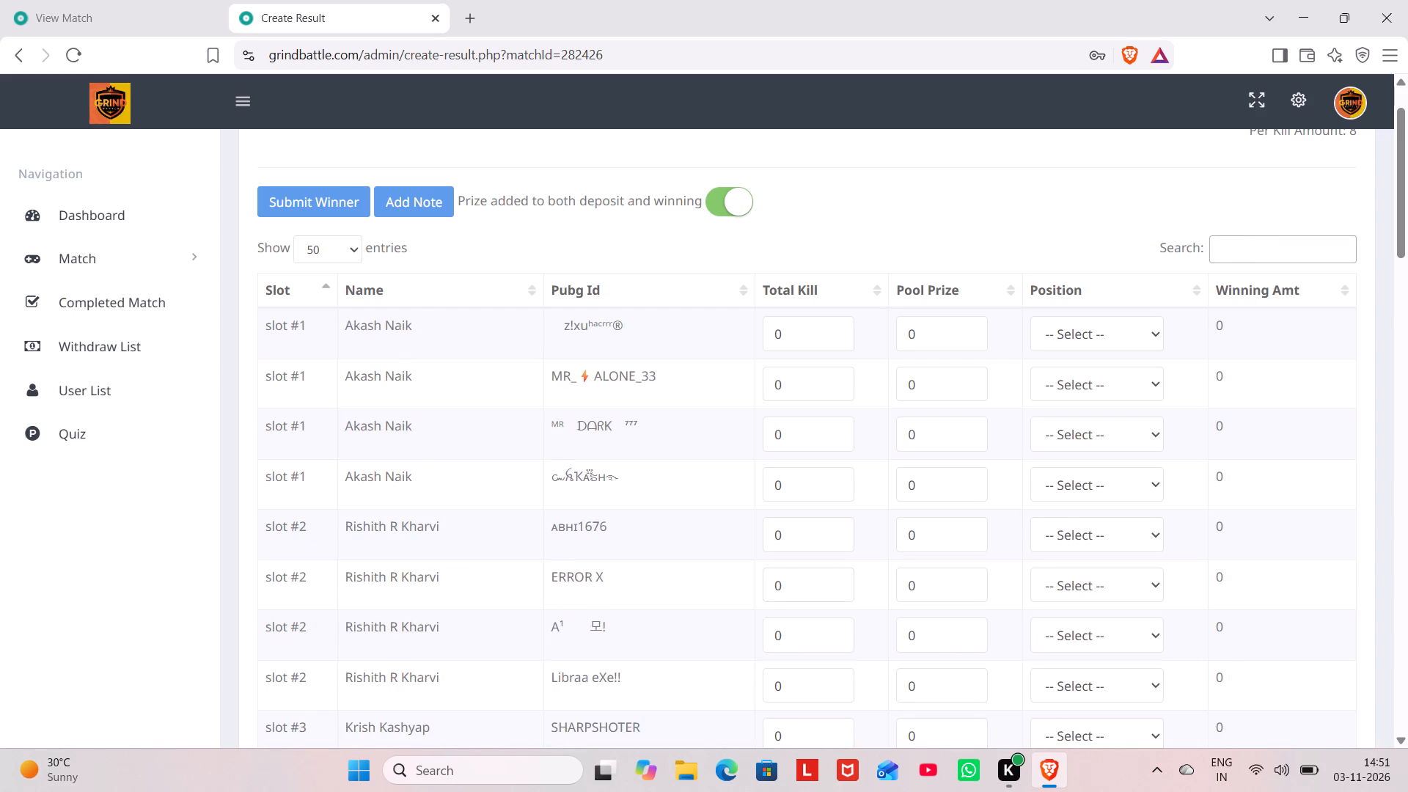
scroll(675, 502, down, 3)
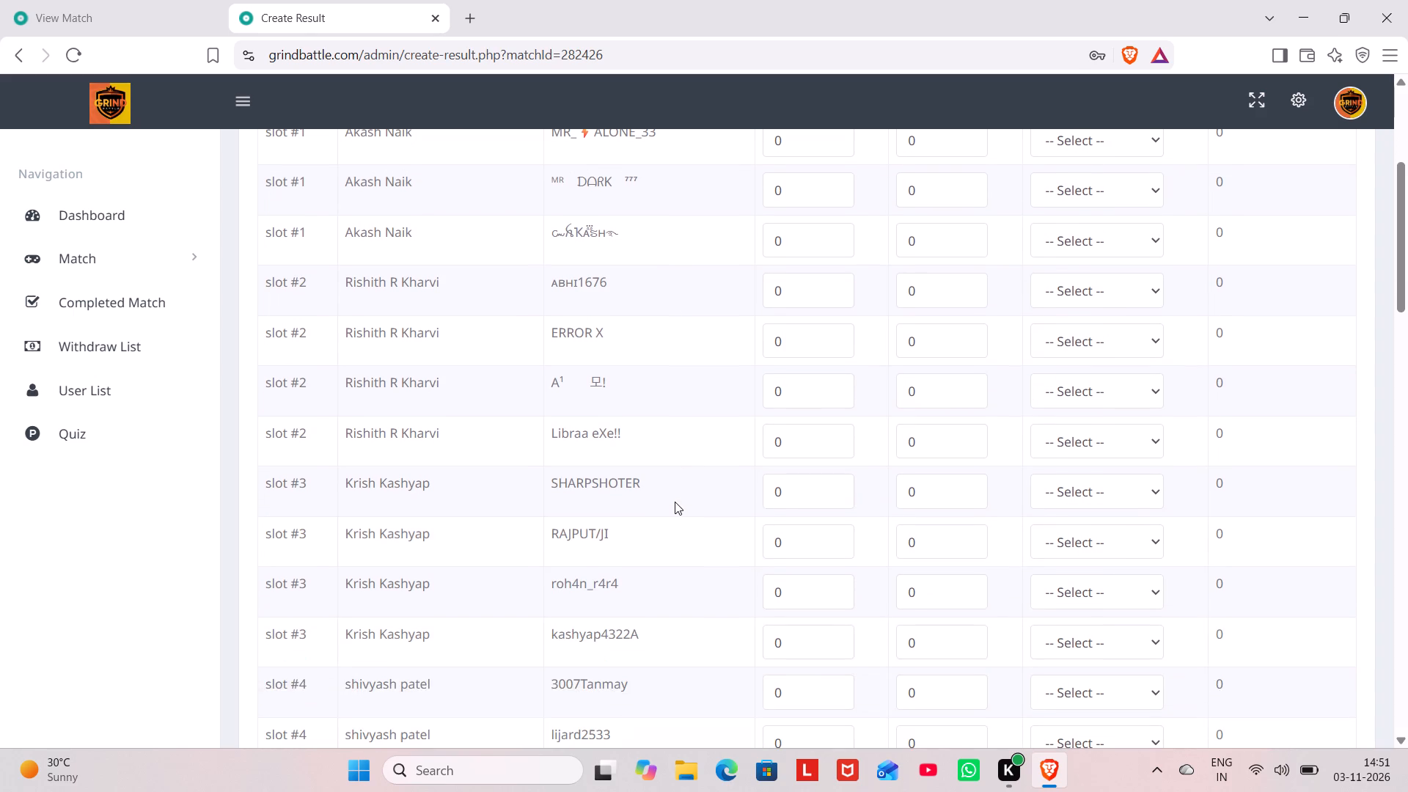
scroll(675, 502, down, 7)
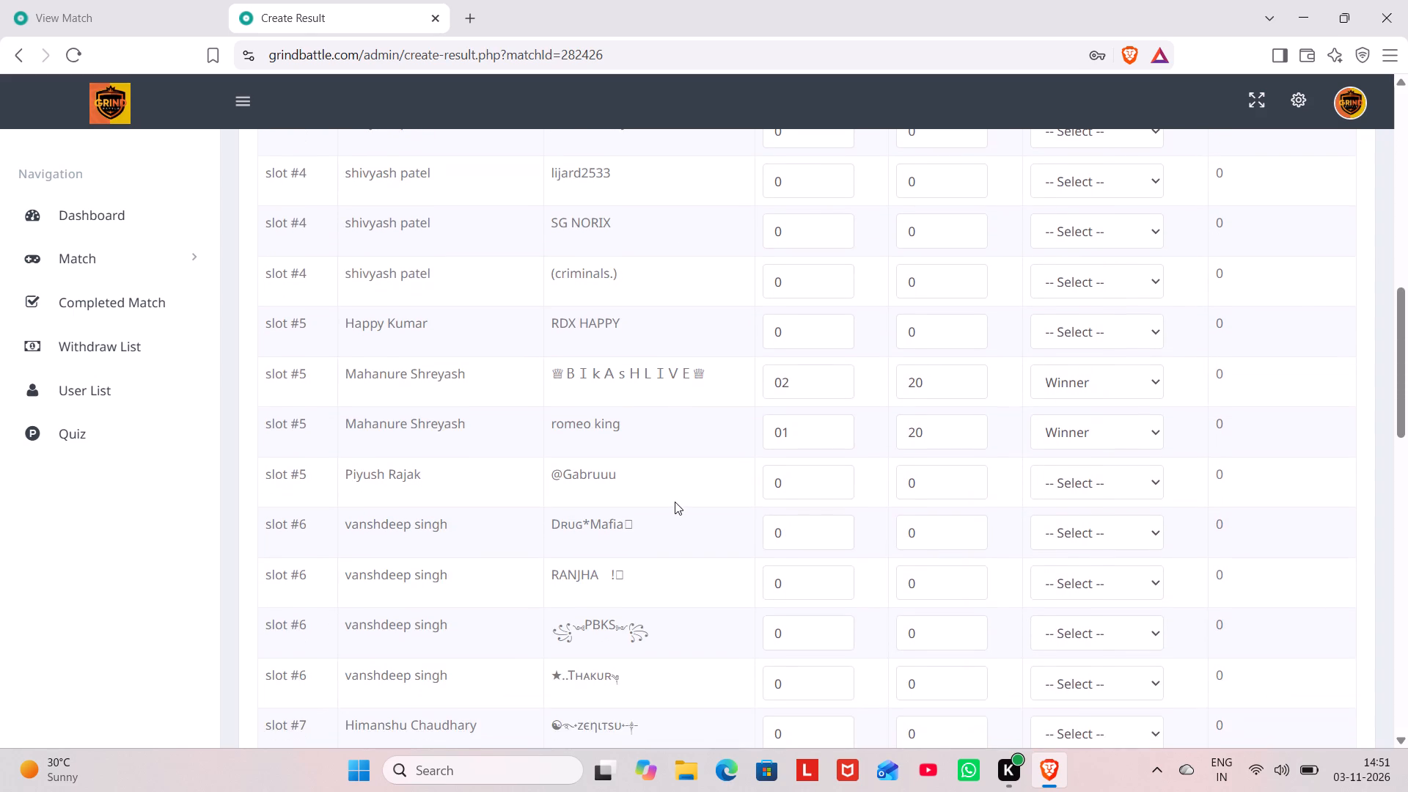
scroll(675, 502, down, 4)
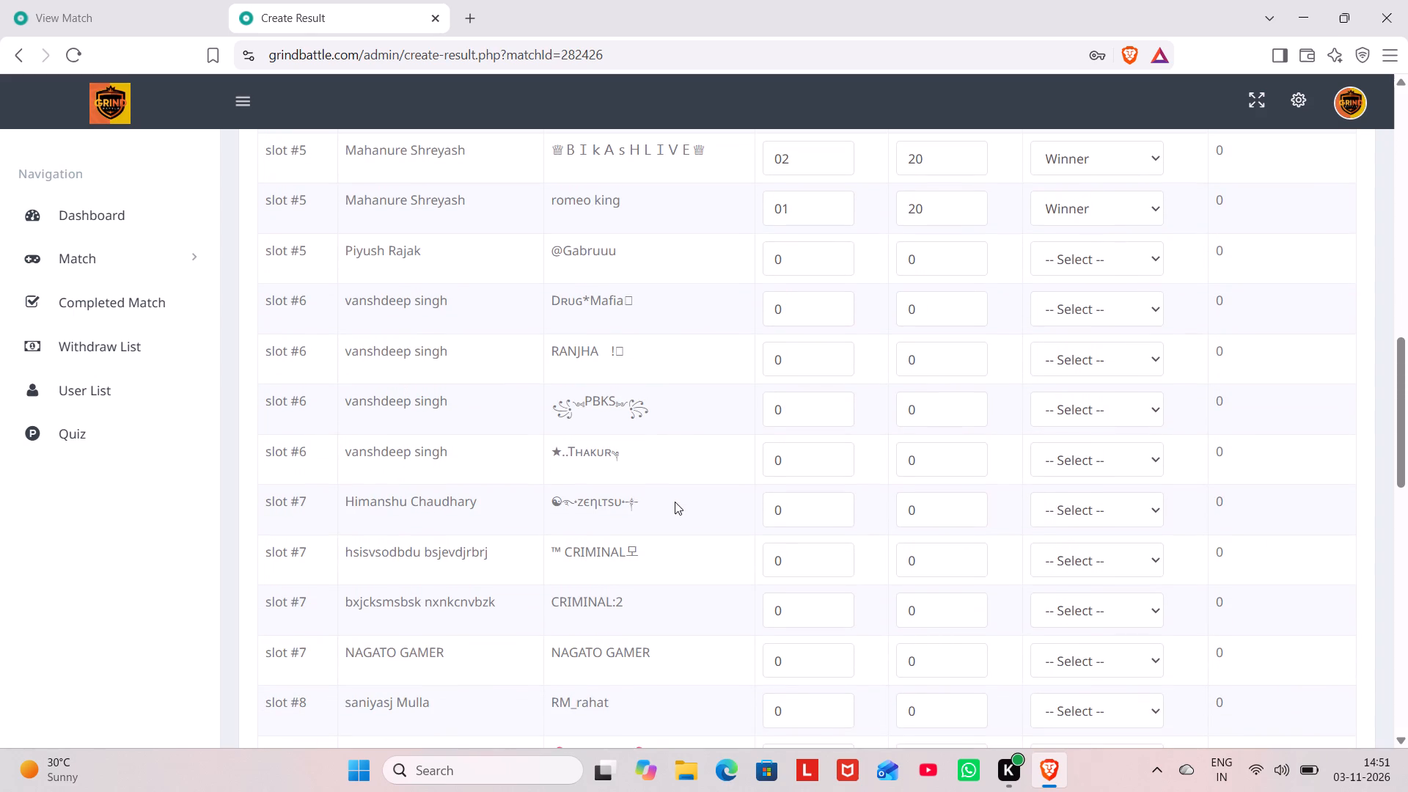
scroll(606, 684, down, 7)
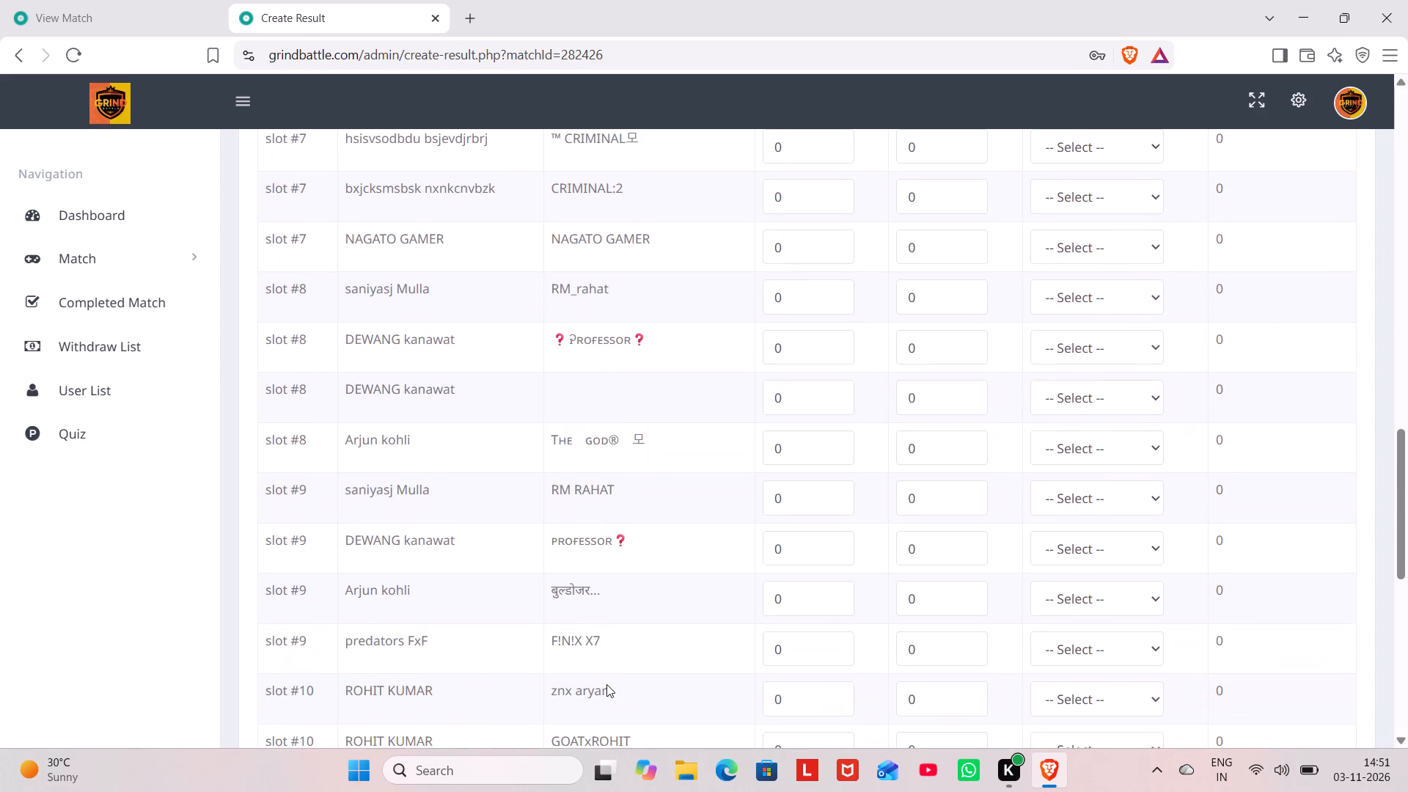
click(796, 590)
key(2)
key(Tab)
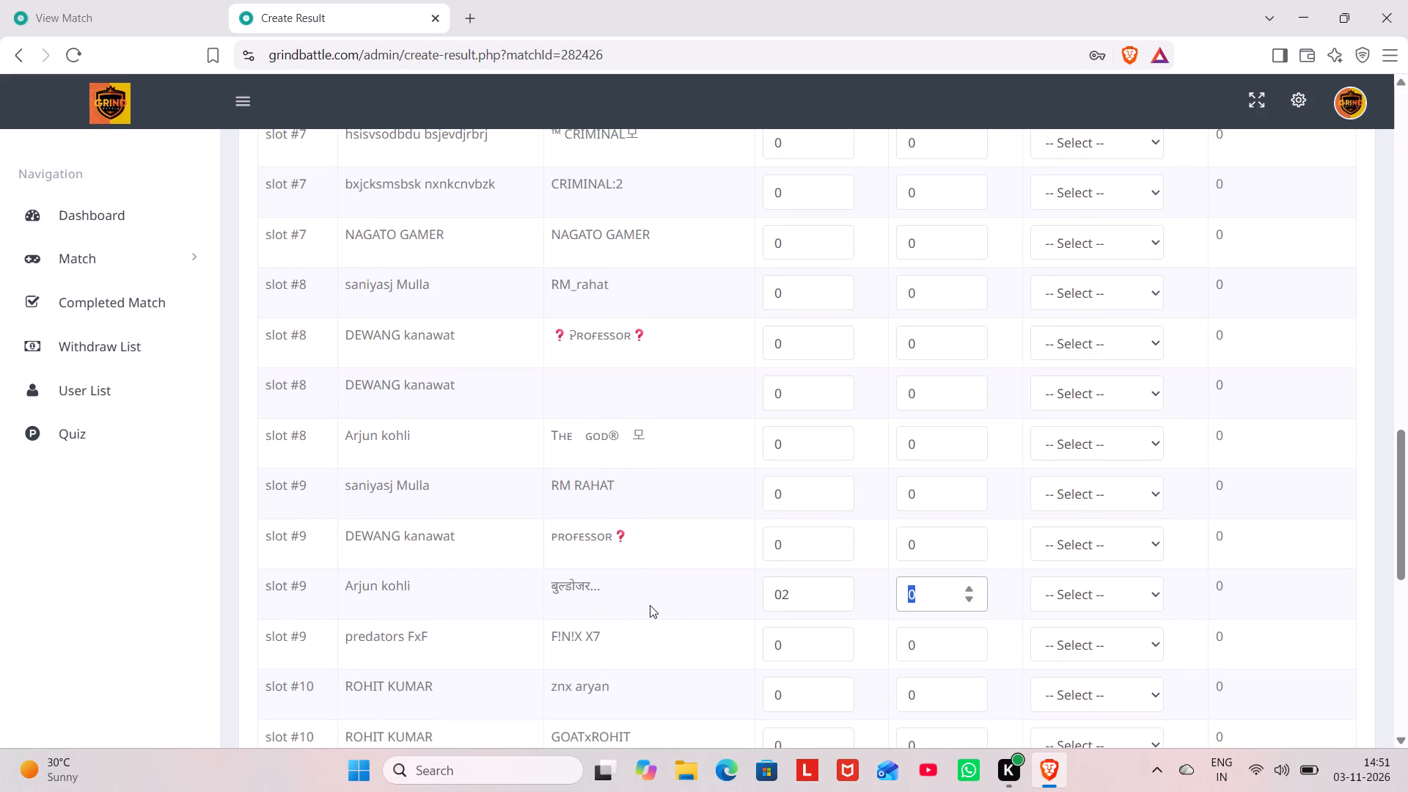
click(649, 605)
scroll(649, 605, down, 4)
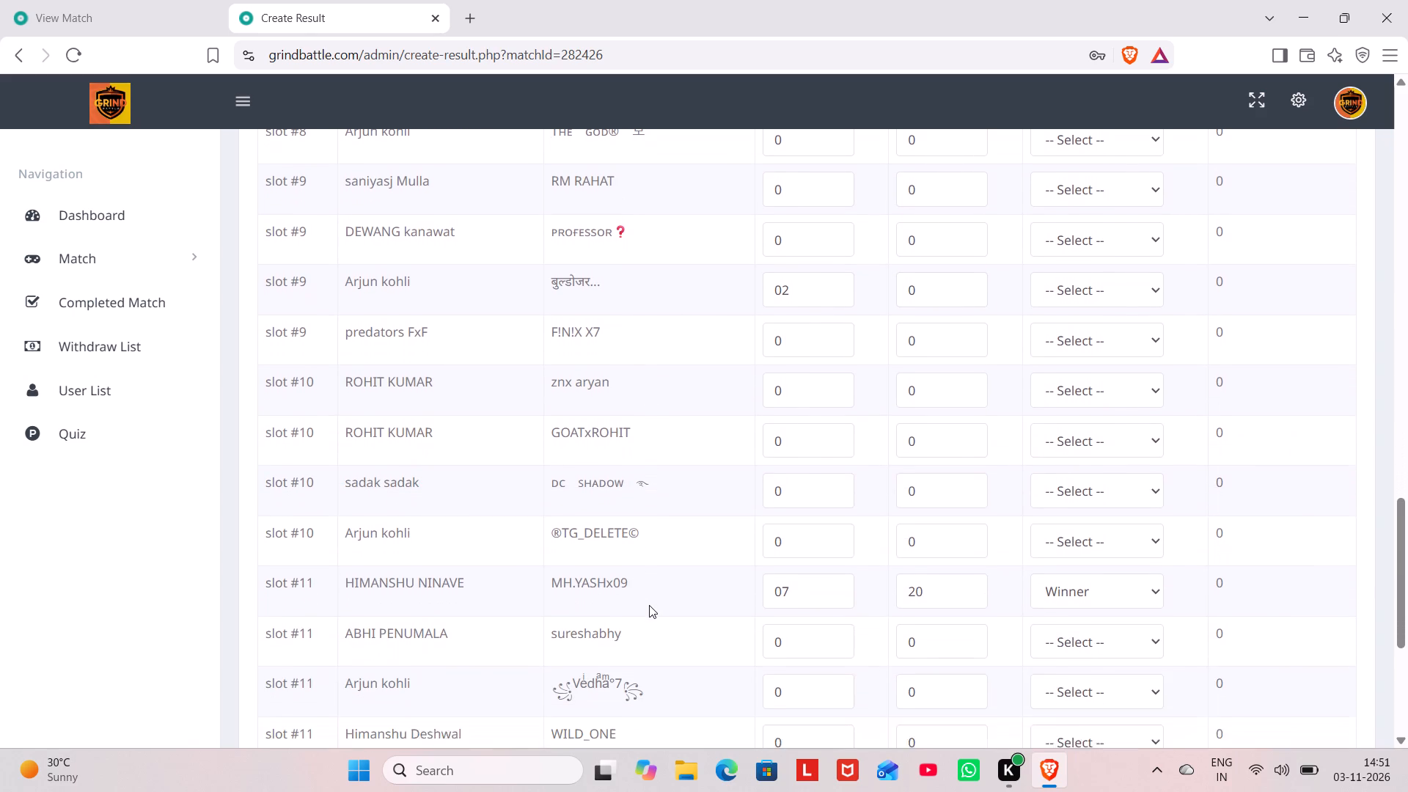
scroll(649, 605, down, 2)
click(792, 578)
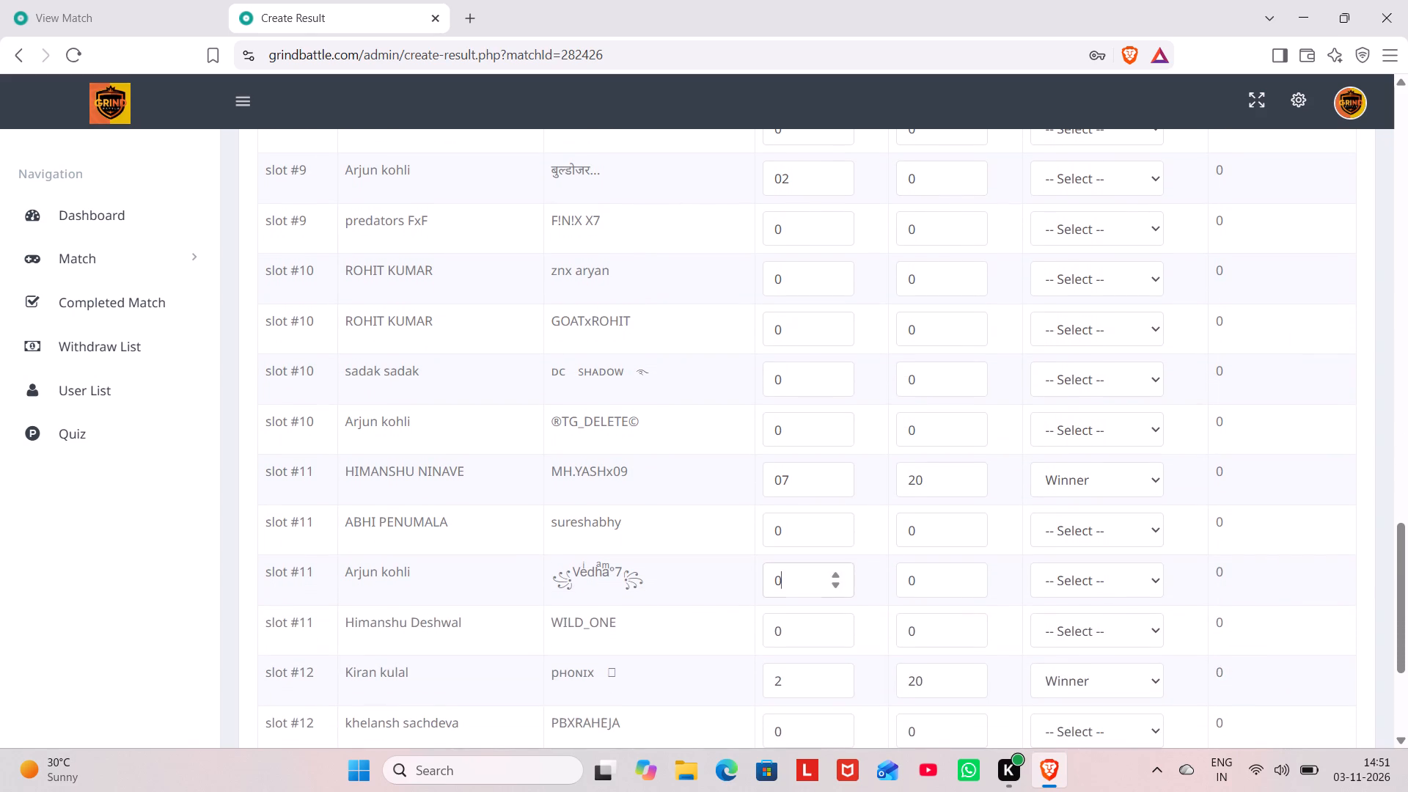
key(3)
key(Tab)
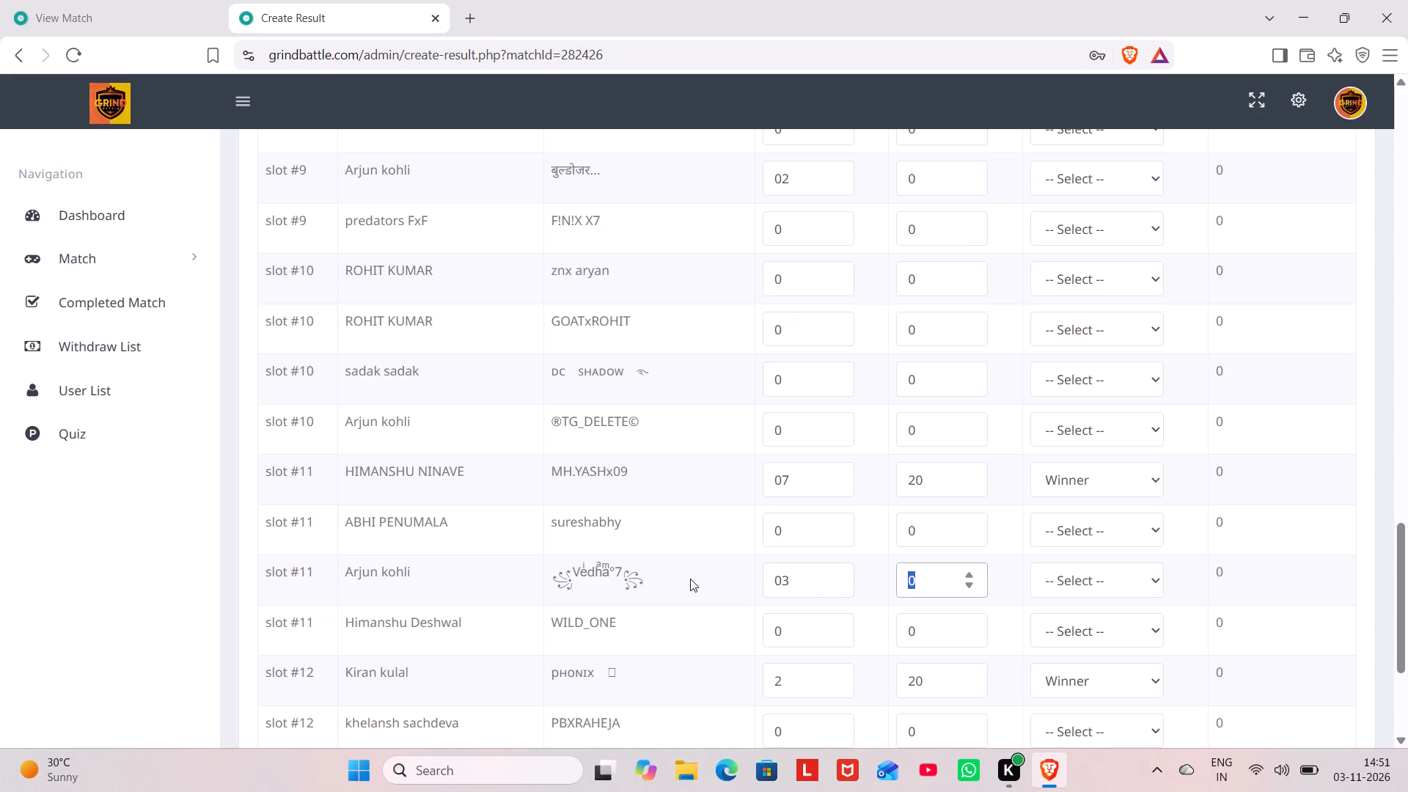
click(690, 579)
Set the total kills of the PROFESSOR entry in slot #8 to 5.
scroll(746, 560, up, 3)
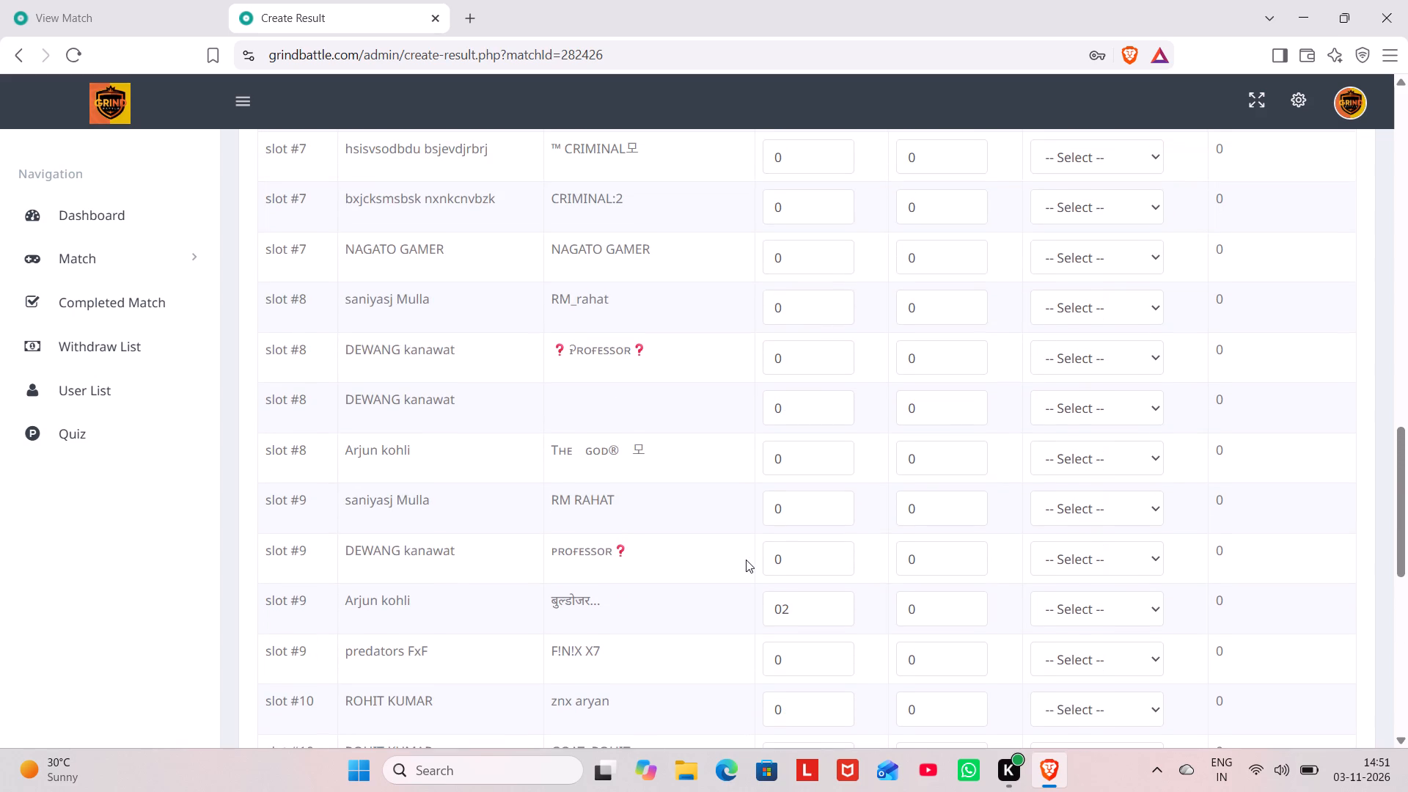
click(811, 348)
key(5)
key(Tab)
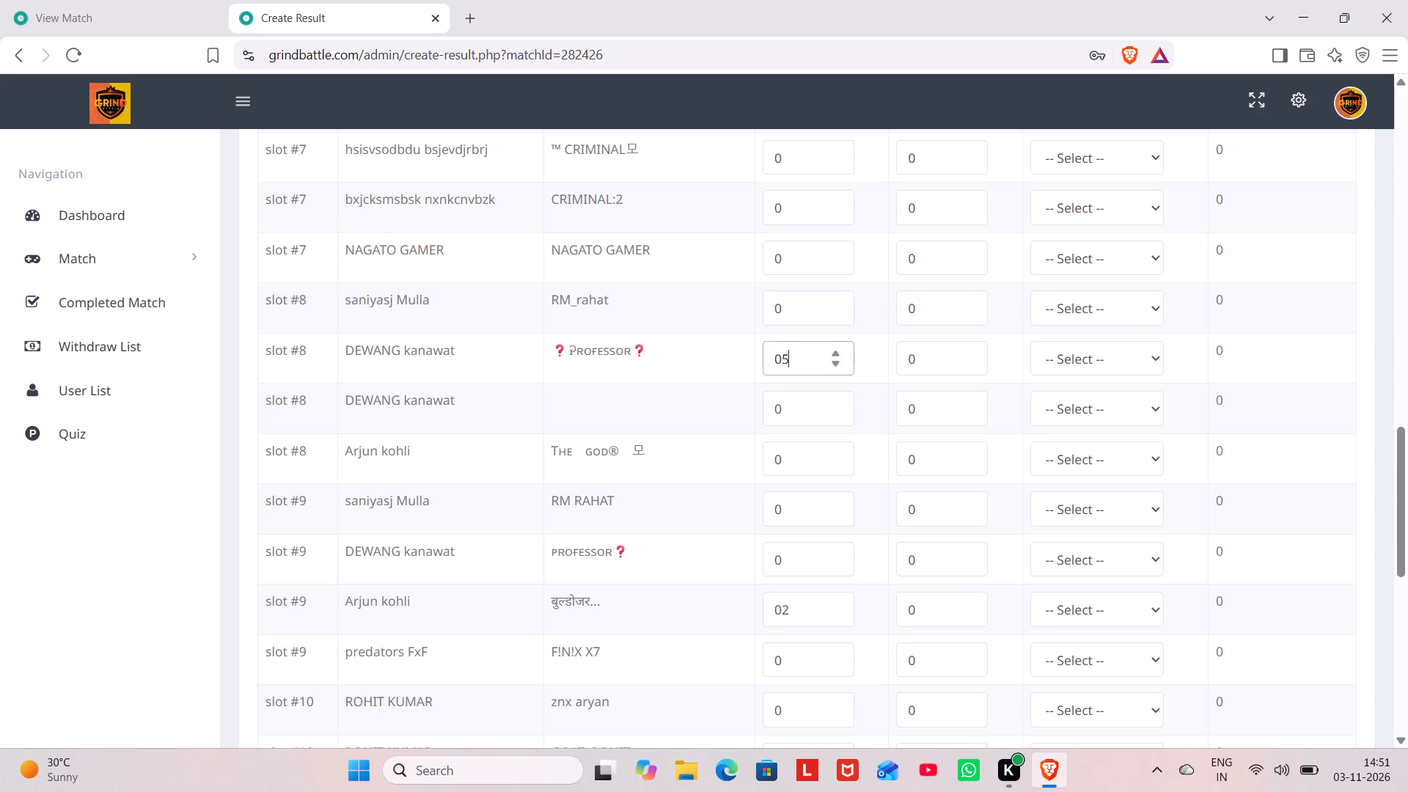
Set the total kills of the PROFESSOR entry in slot #9 to 2.
click(785, 564)
key(2)
key(Tab)
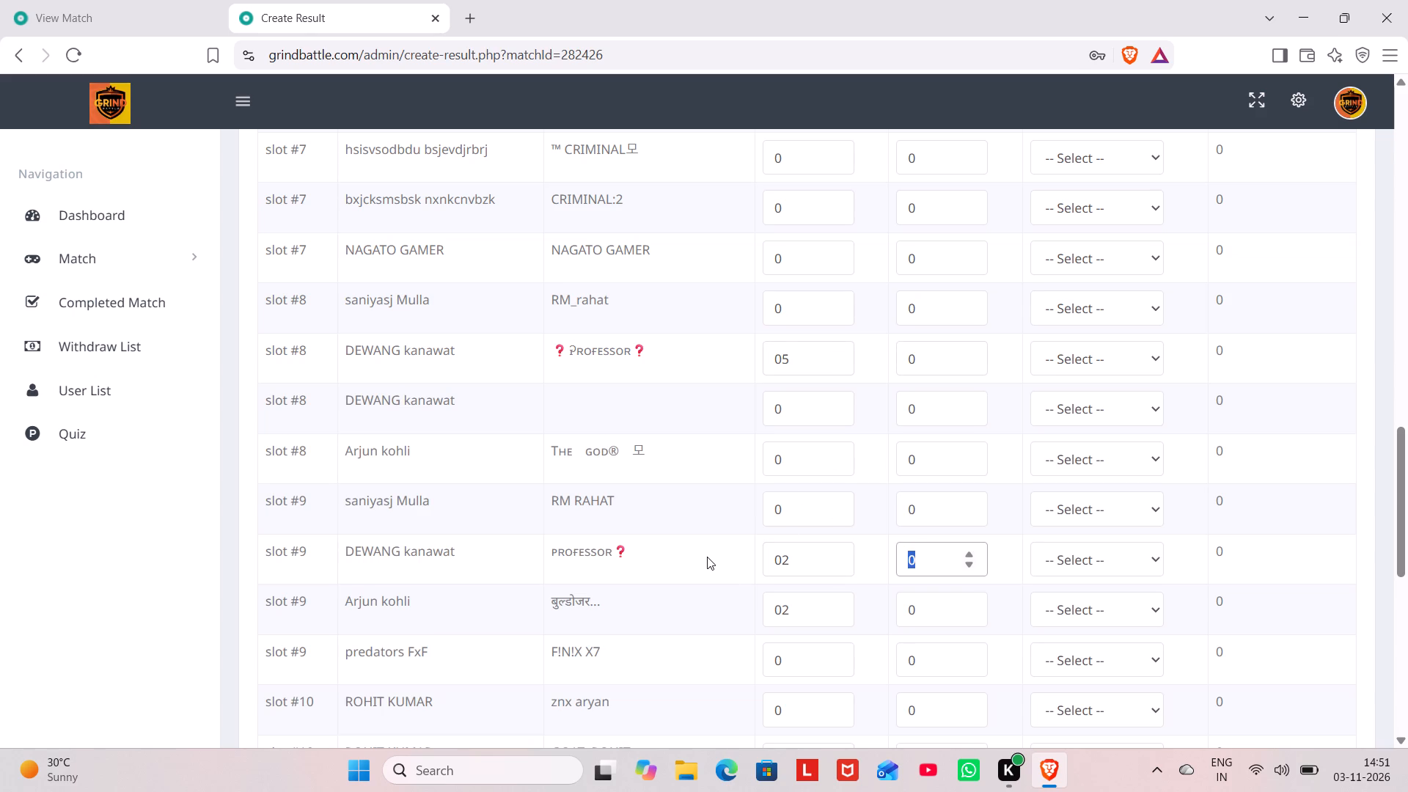
click(707, 557)
Set the total kills of the NAGATO GAMER entry in slot #7 to 1.
click(791, 255)
key(1)
key(Tab)
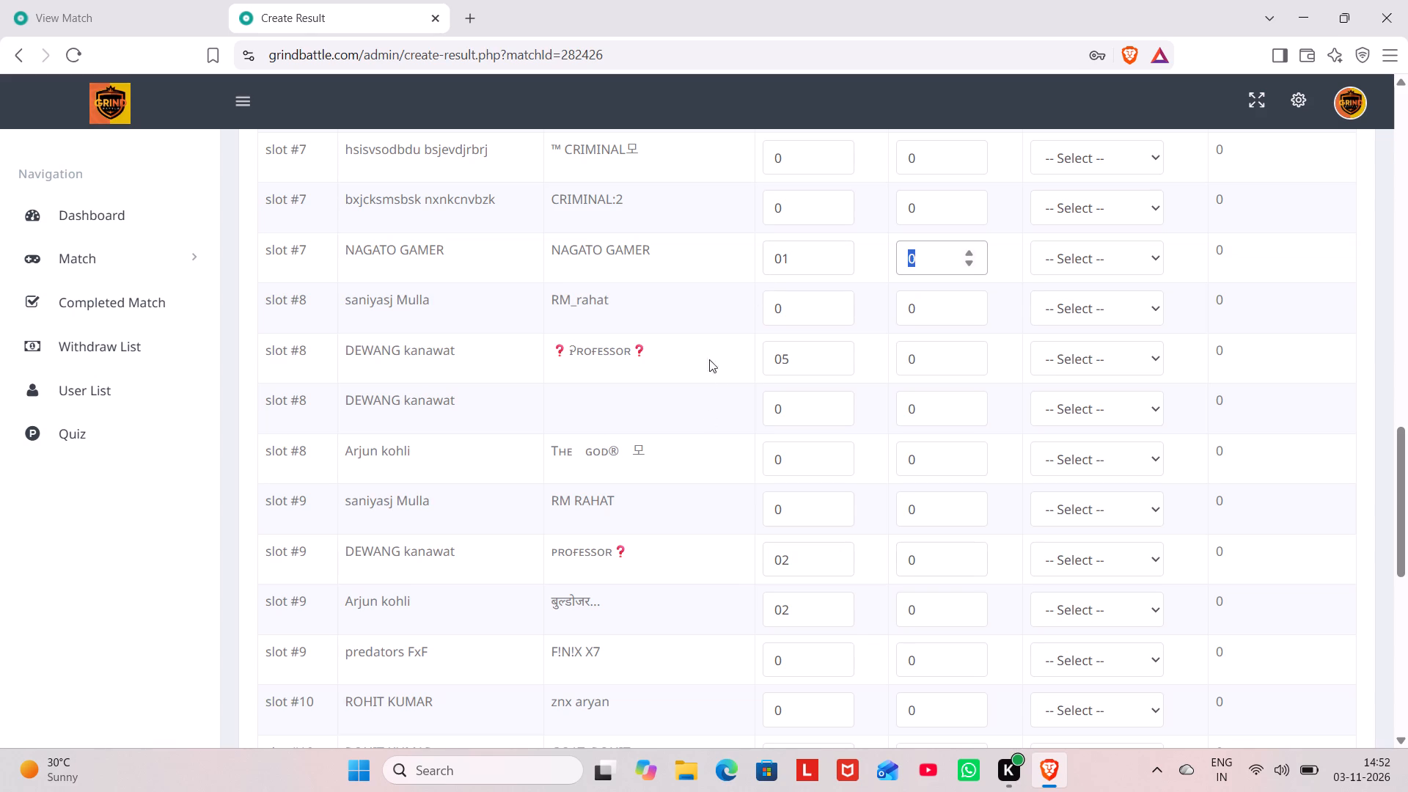
click(709, 527)
Set the total kills of the WILD_ONE entry in slot #11 to 6.
scroll(709, 527, up, 3)
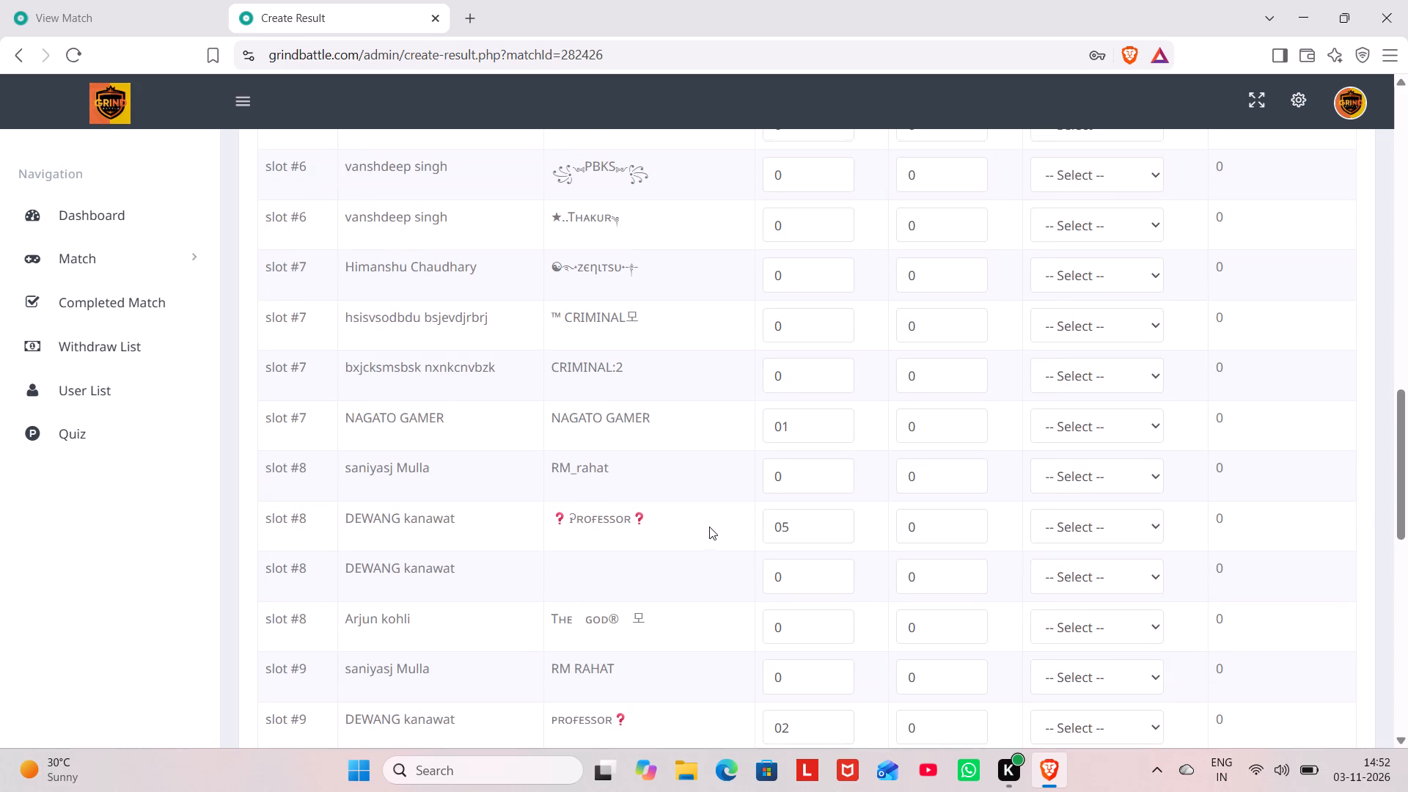
scroll(709, 527, up, 3)
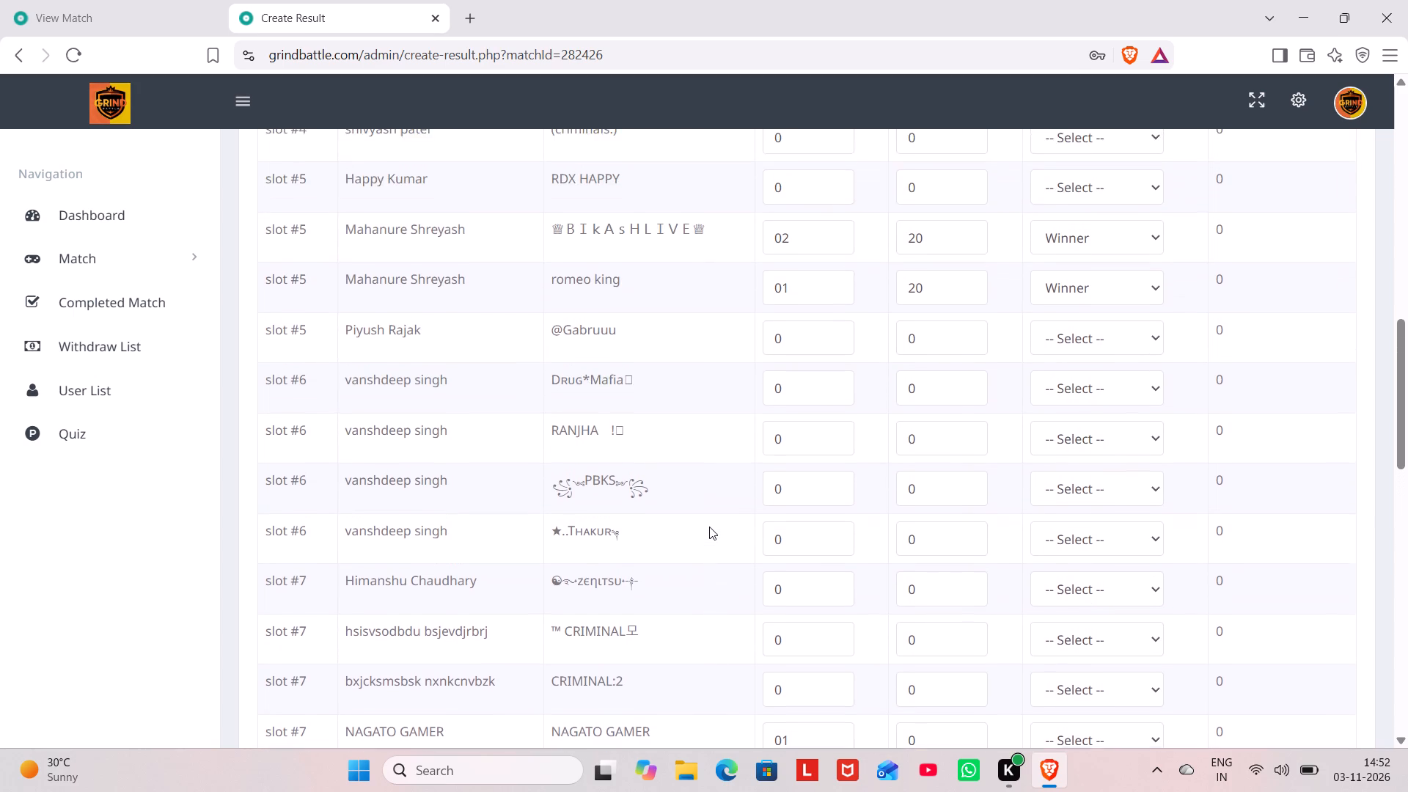
scroll(709, 527, up, 5)
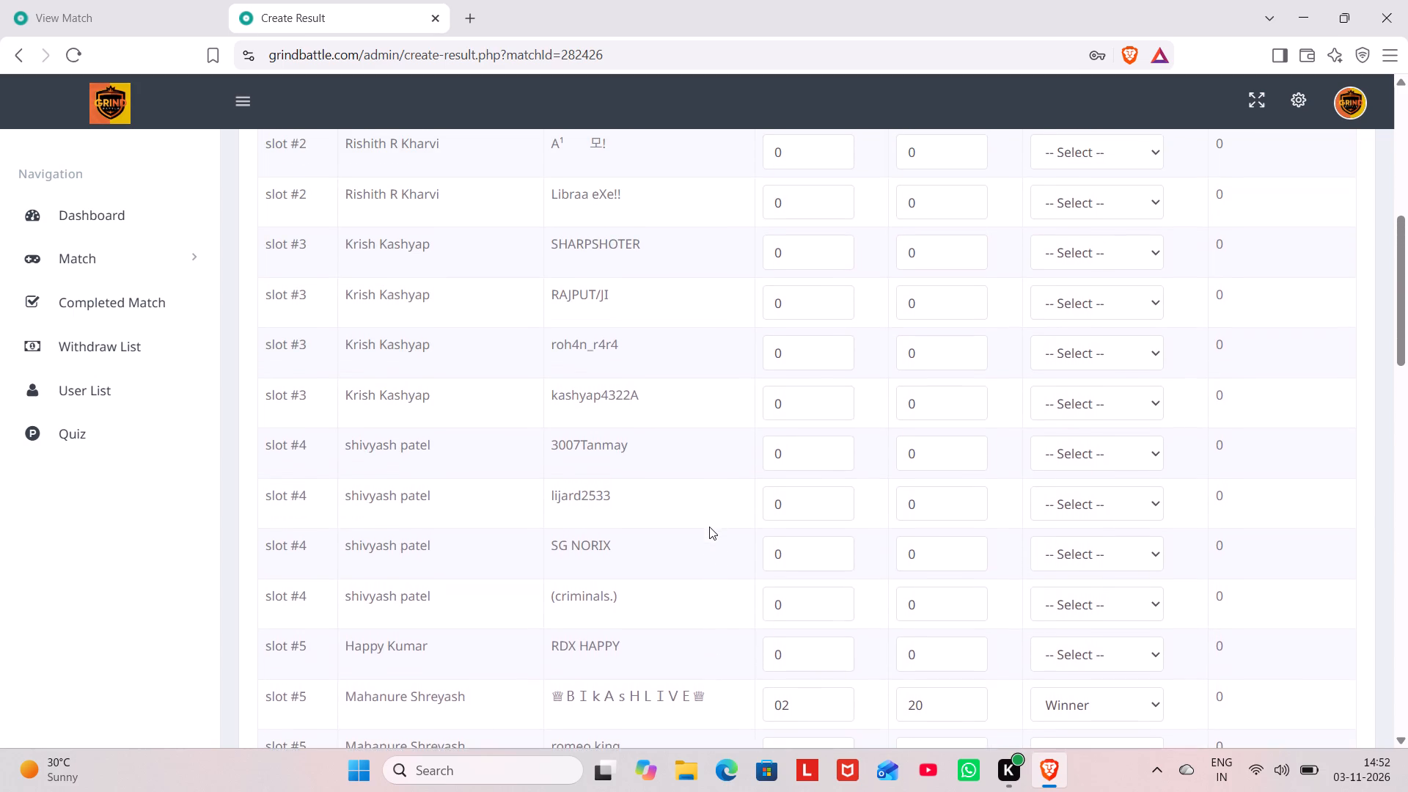
scroll(709, 527, up, 5)
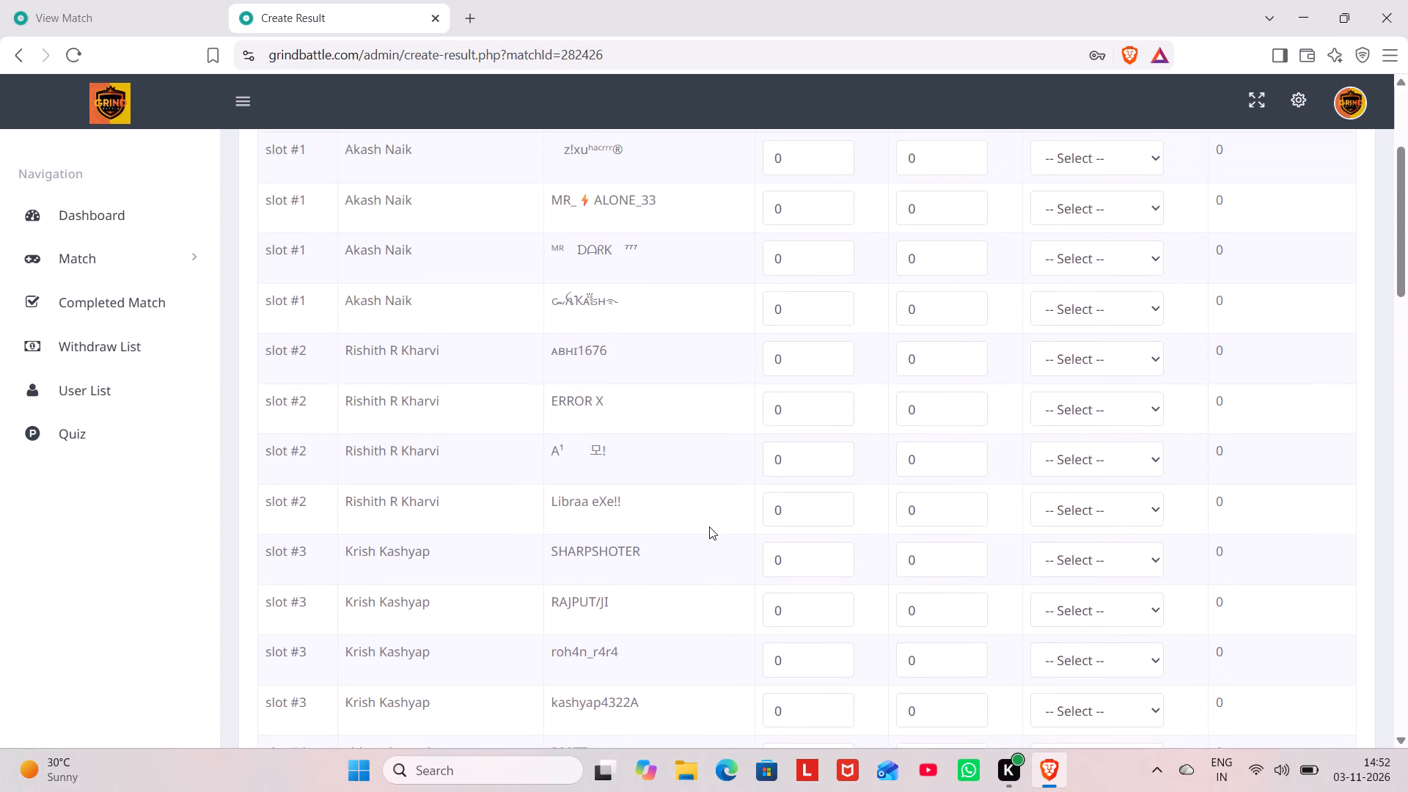
scroll(709, 527, up, 1)
scroll(709, 527, down, 4)
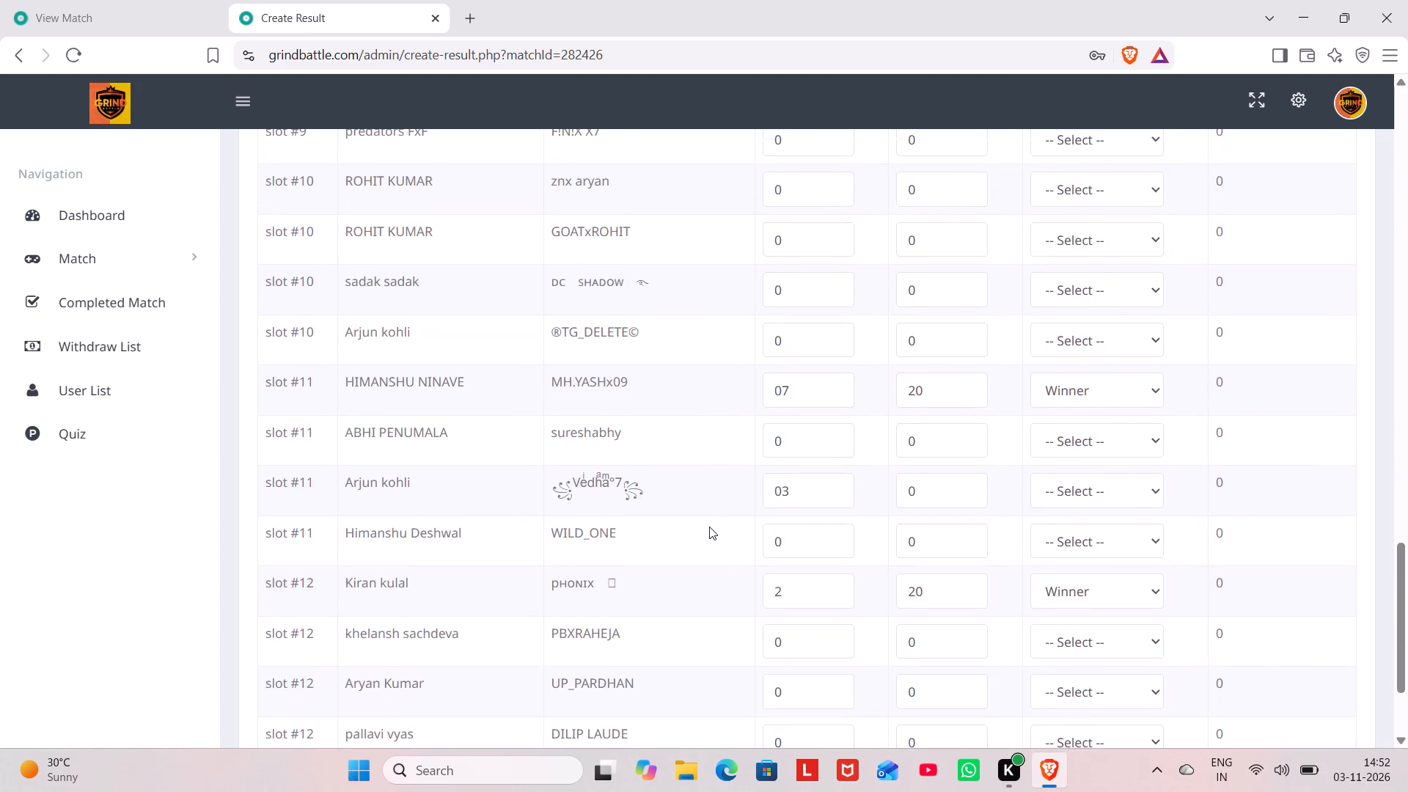
click(788, 436)
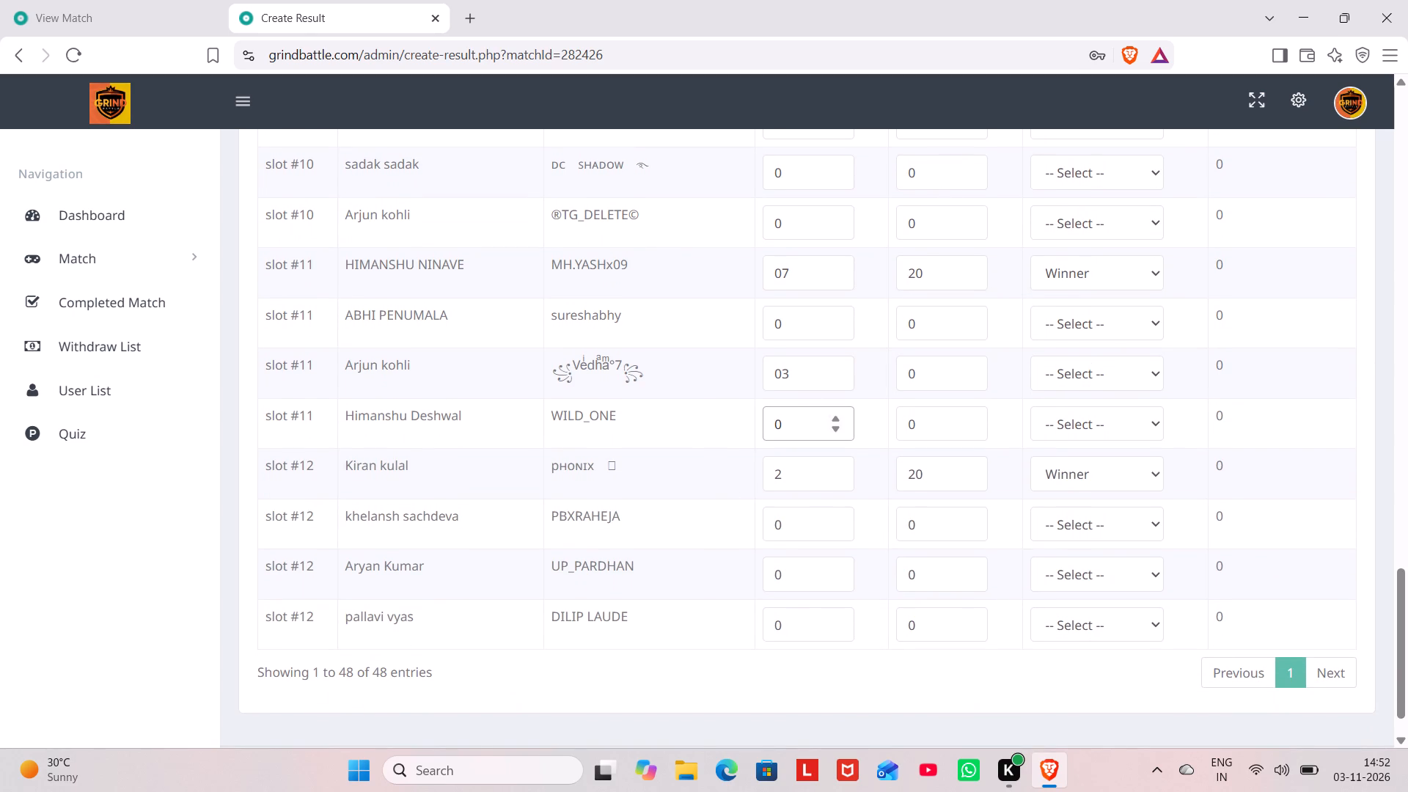
key(6)
key(Tab)
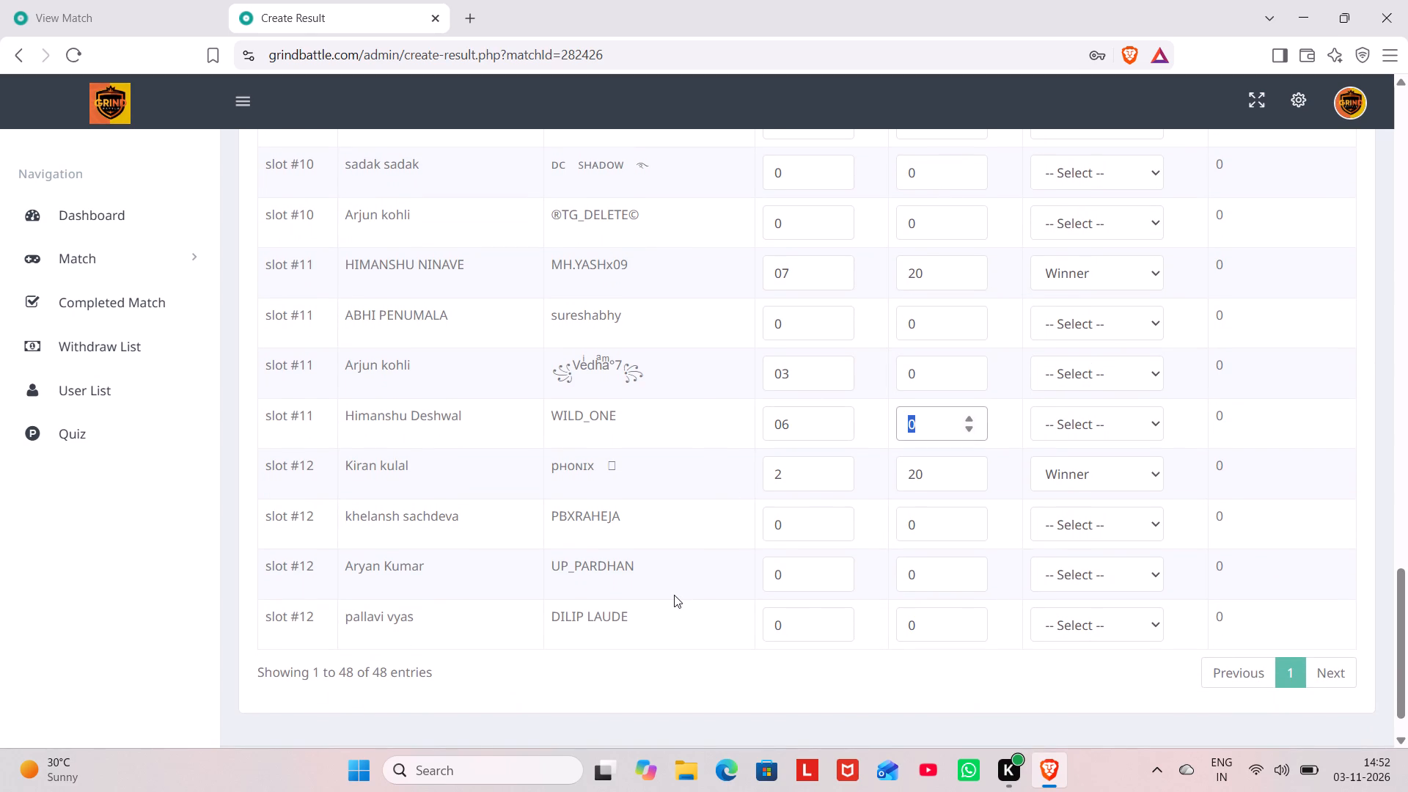
click(674, 595)
scroll(674, 595, up, 1)
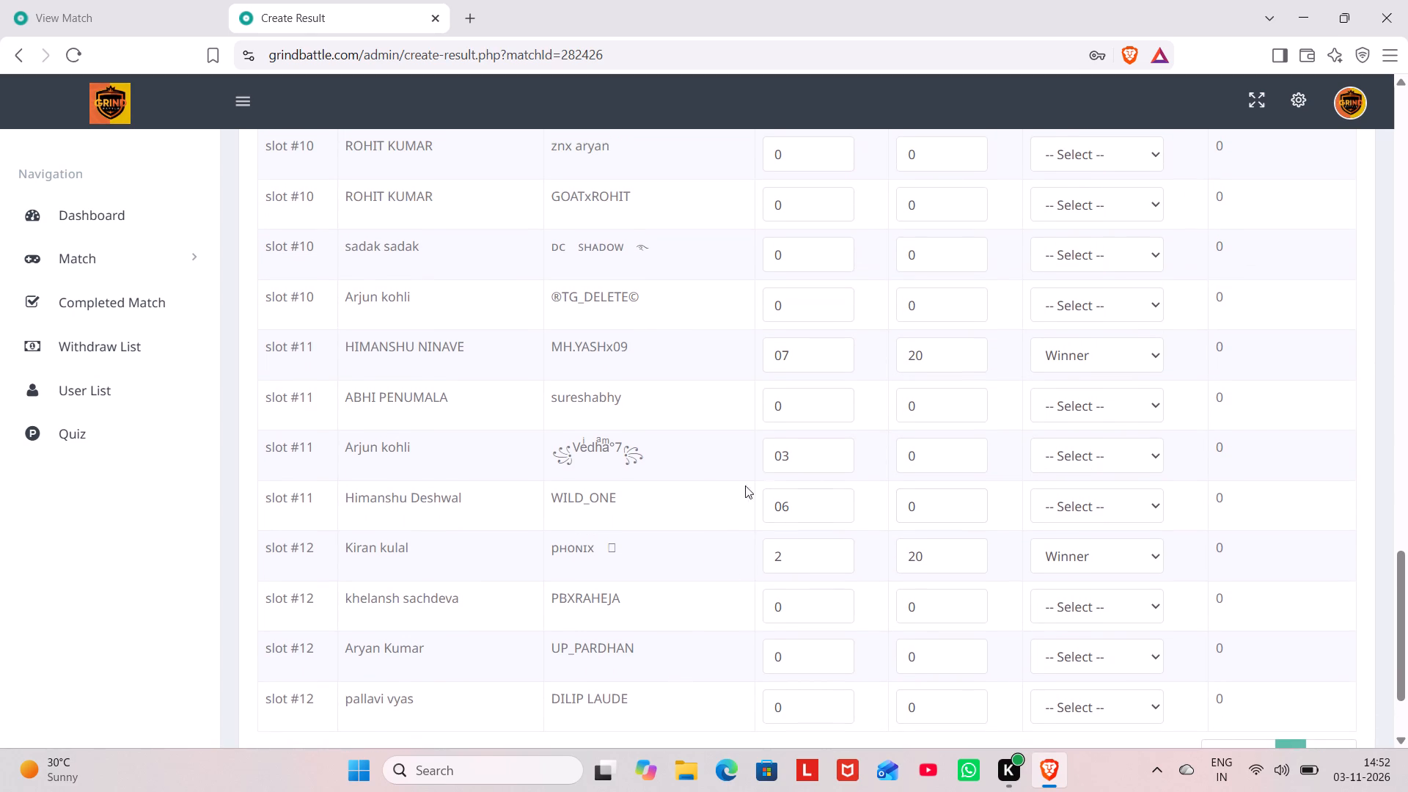
click(789, 407)
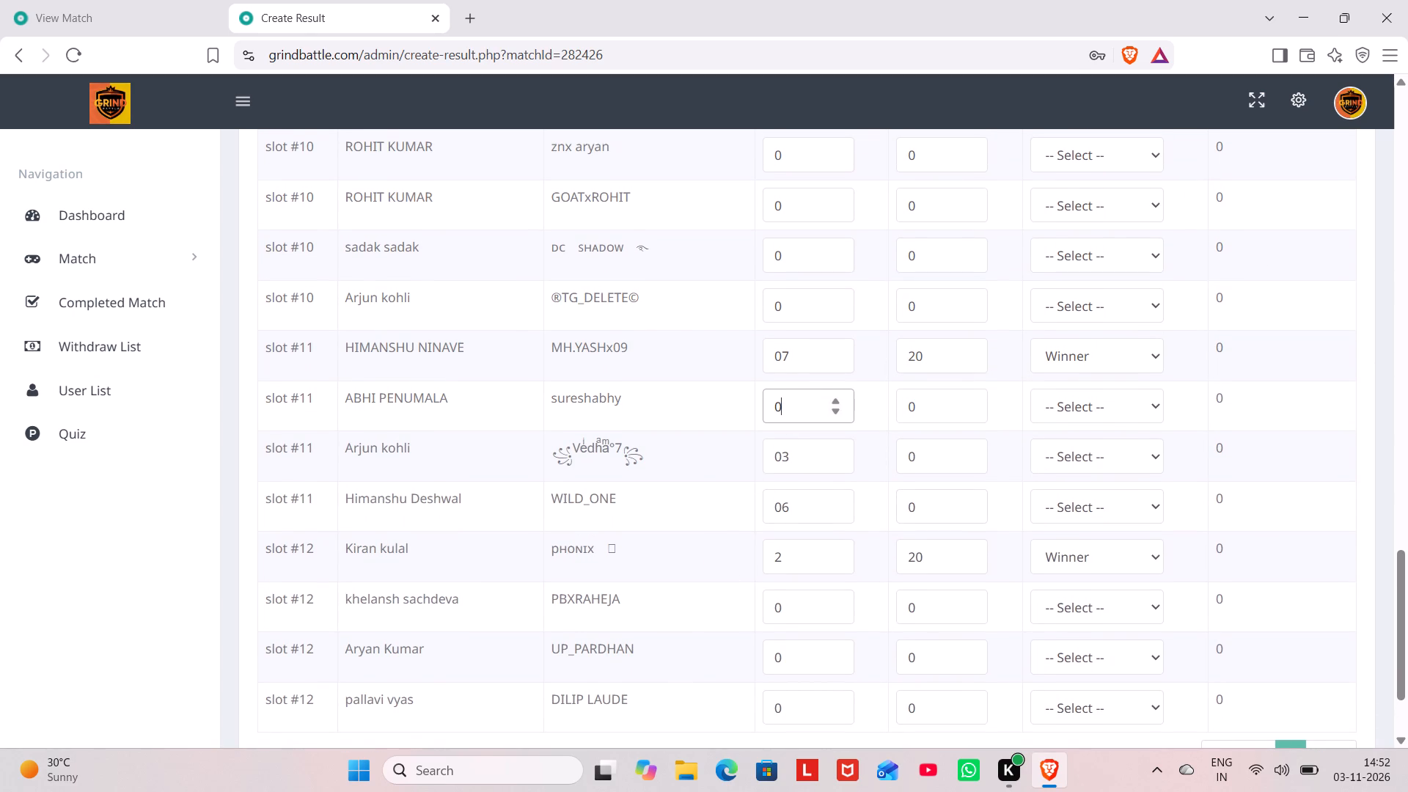
key(2)
key(Tab)
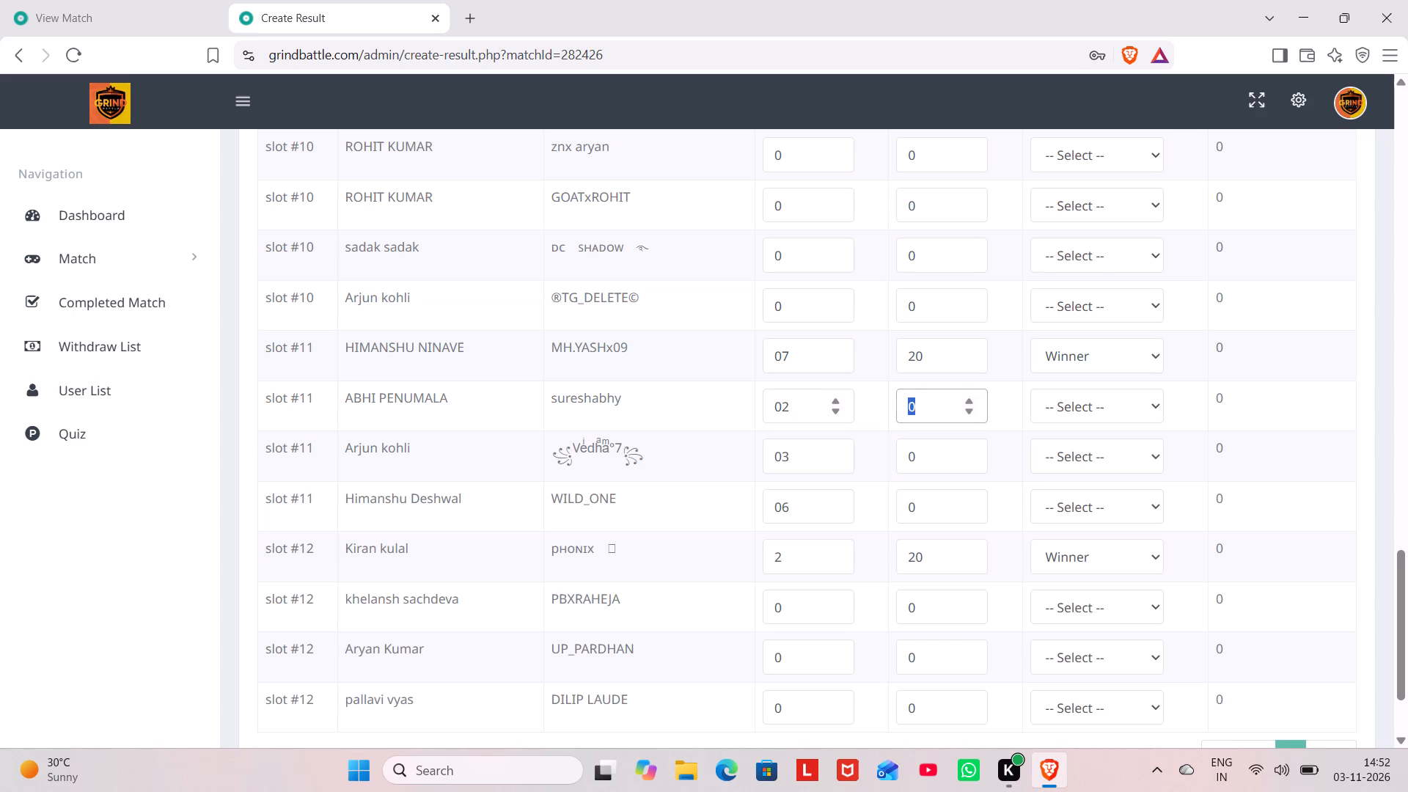
click(664, 428)
scroll(664, 428, up, 3)
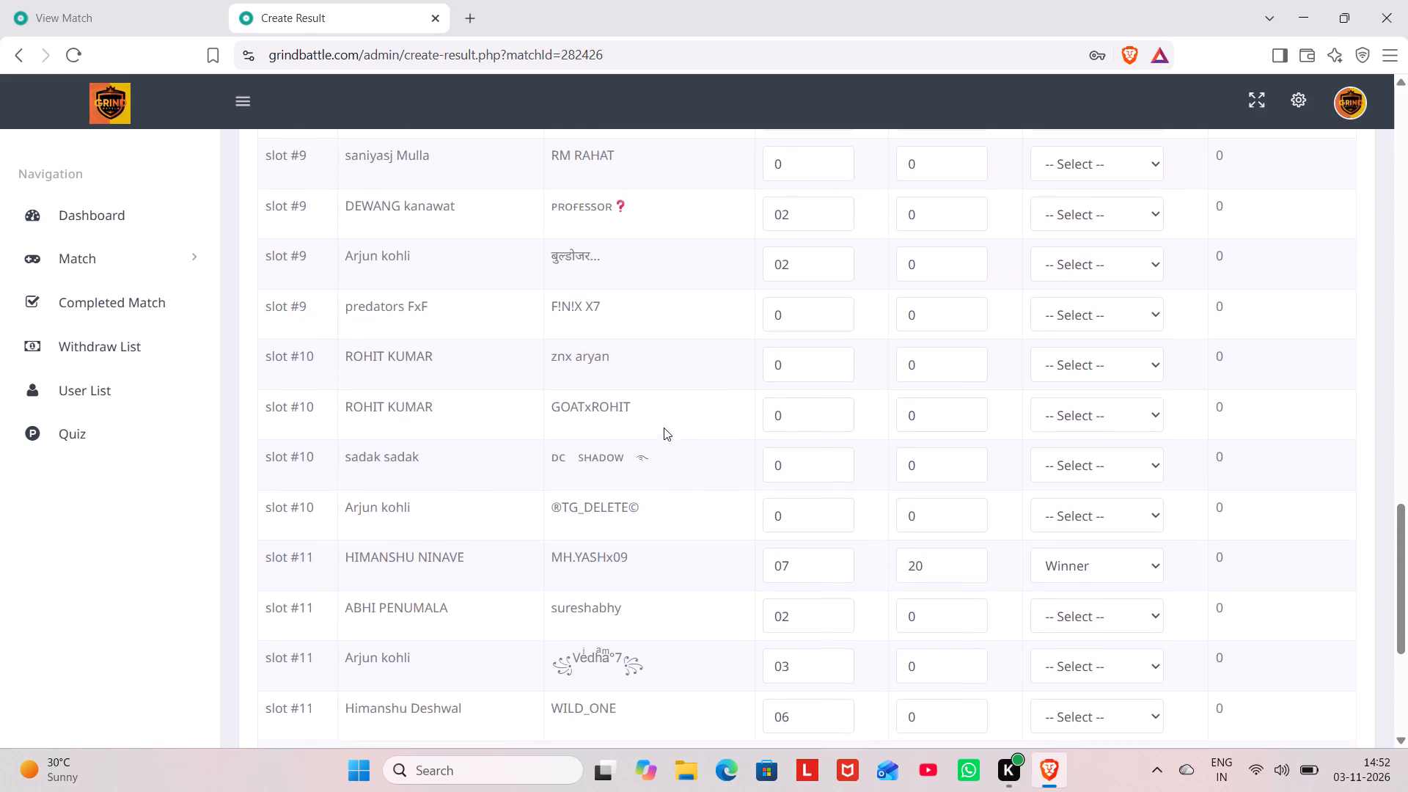
scroll(664, 428, up, 5)
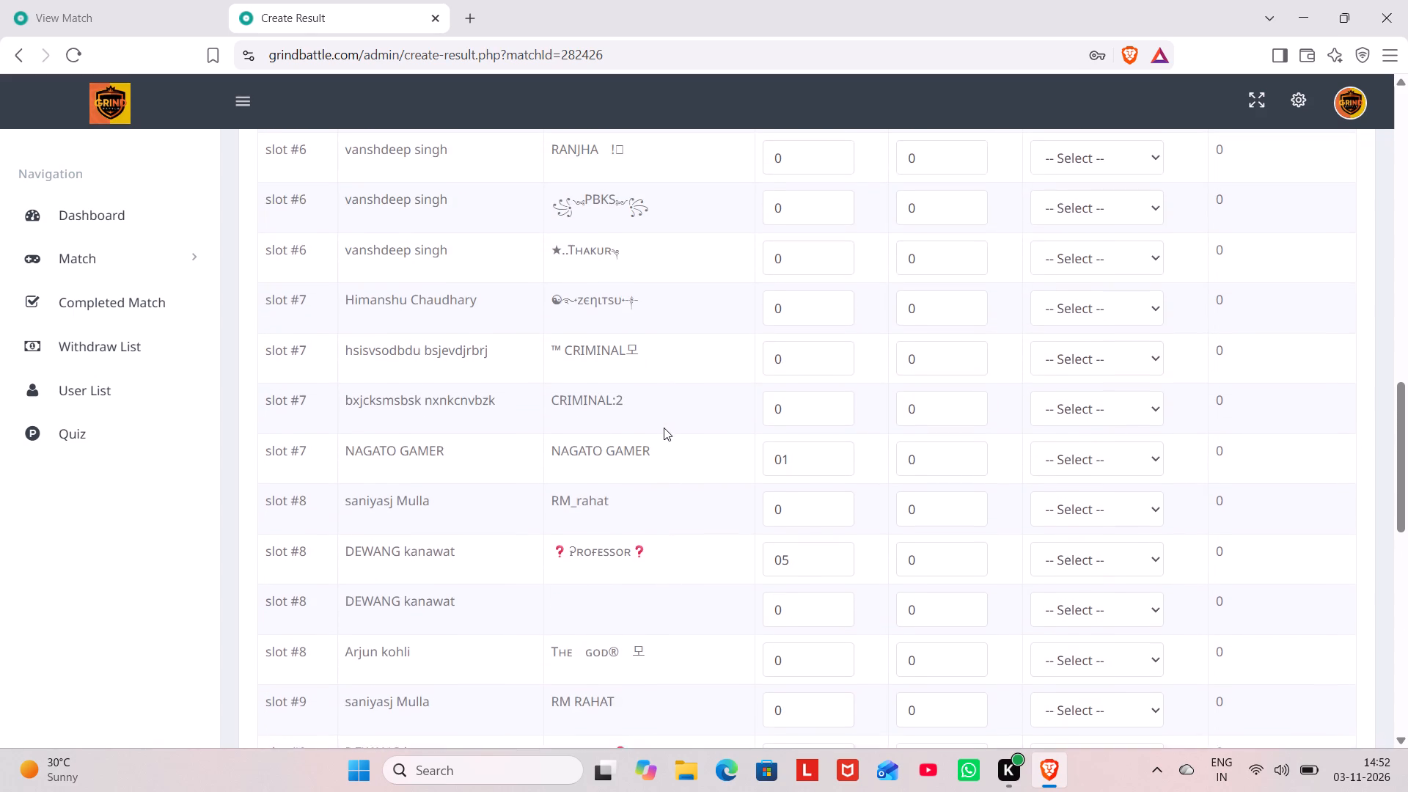
scroll(664, 428, up, 2)
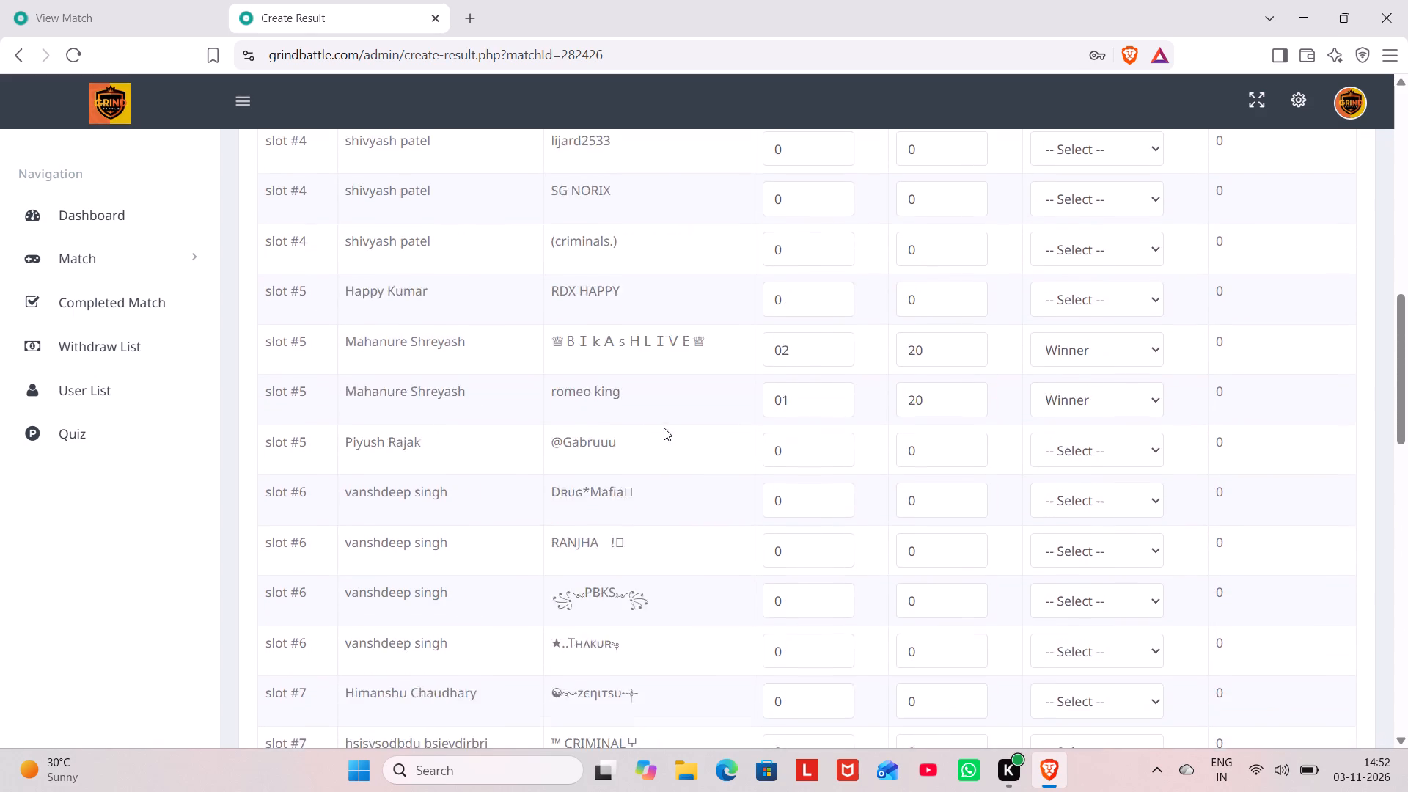
scroll(664, 428, up, 1)
click(789, 285)
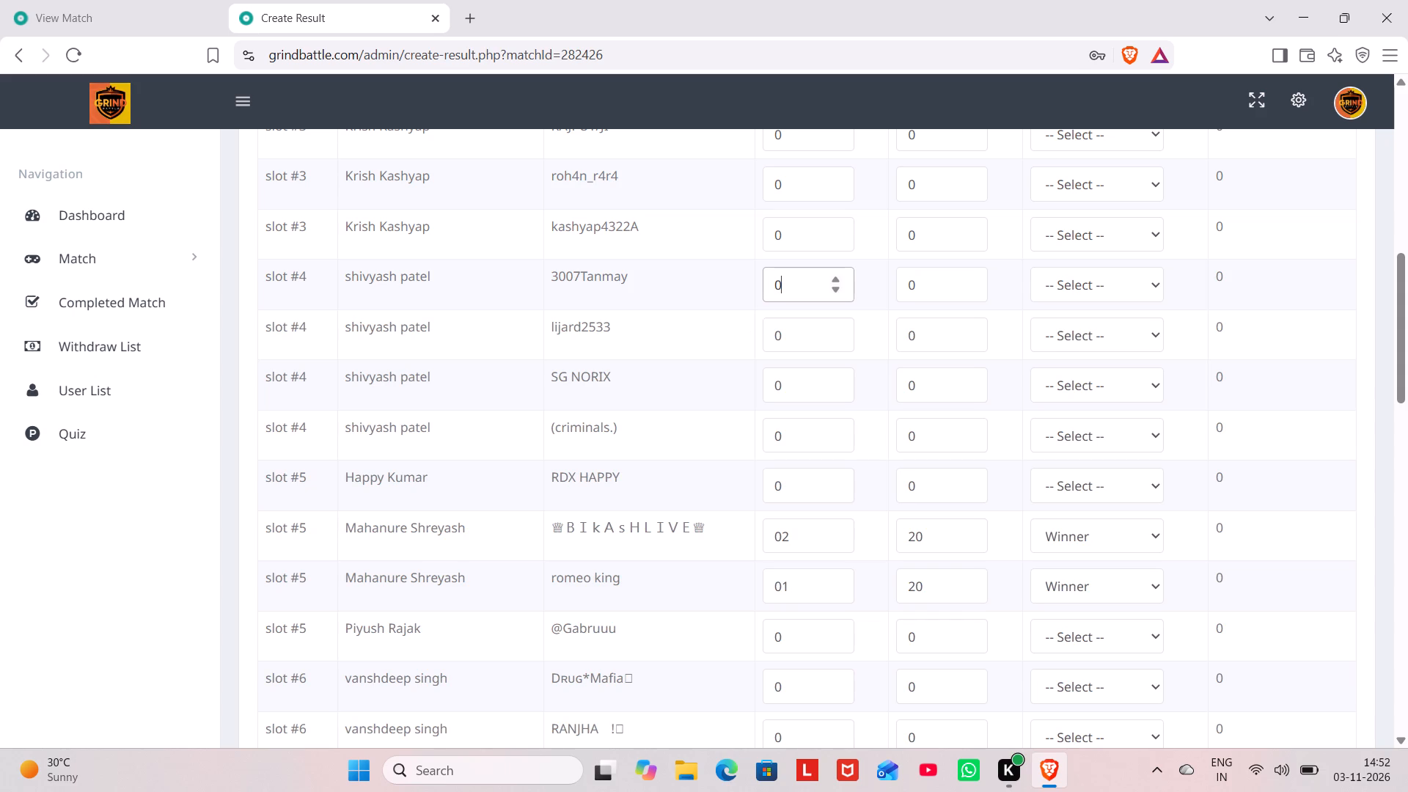
key(2)
key(Tab)
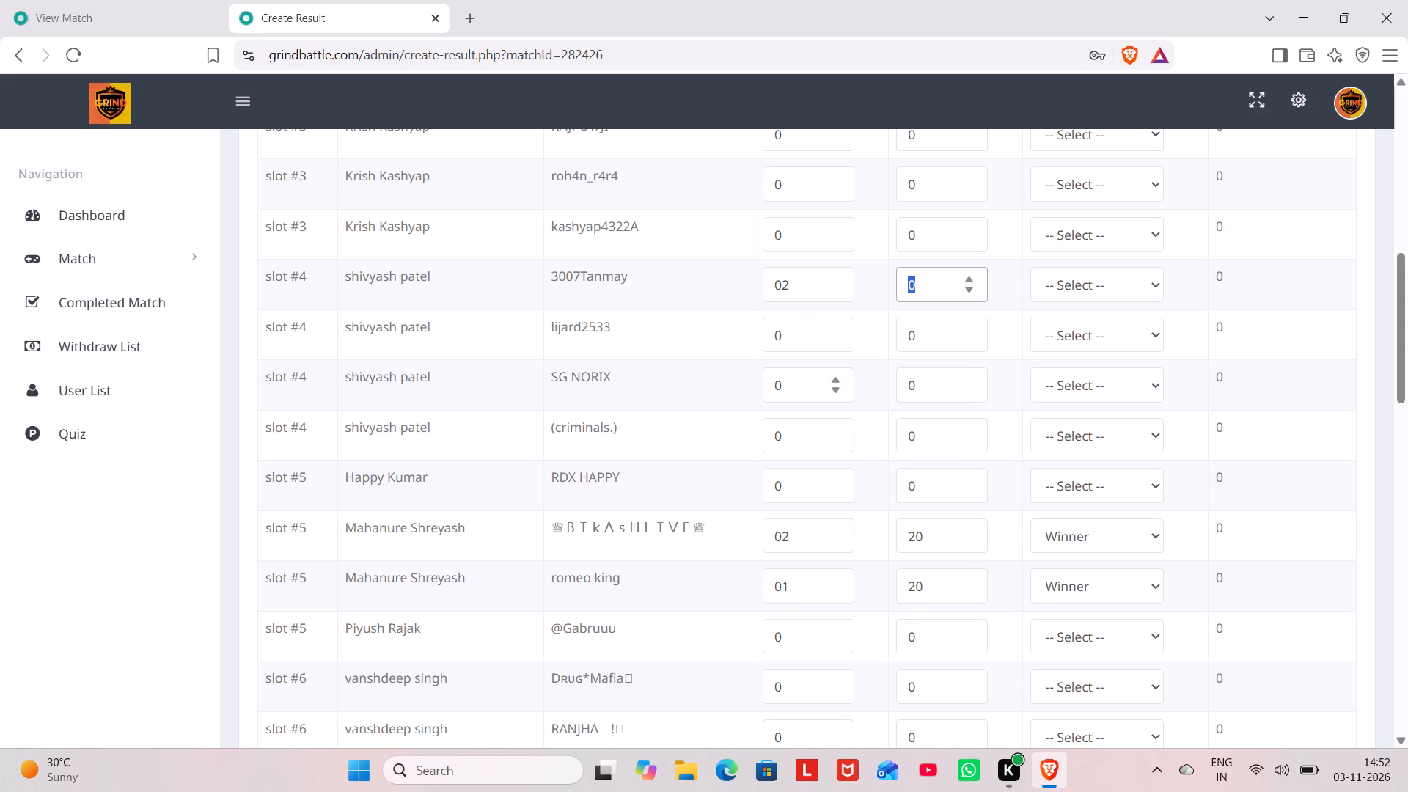
Set the total kills of the SG NORIX entry in slot #4 to 1.
click(788, 379)
key(1)
key(Tab)
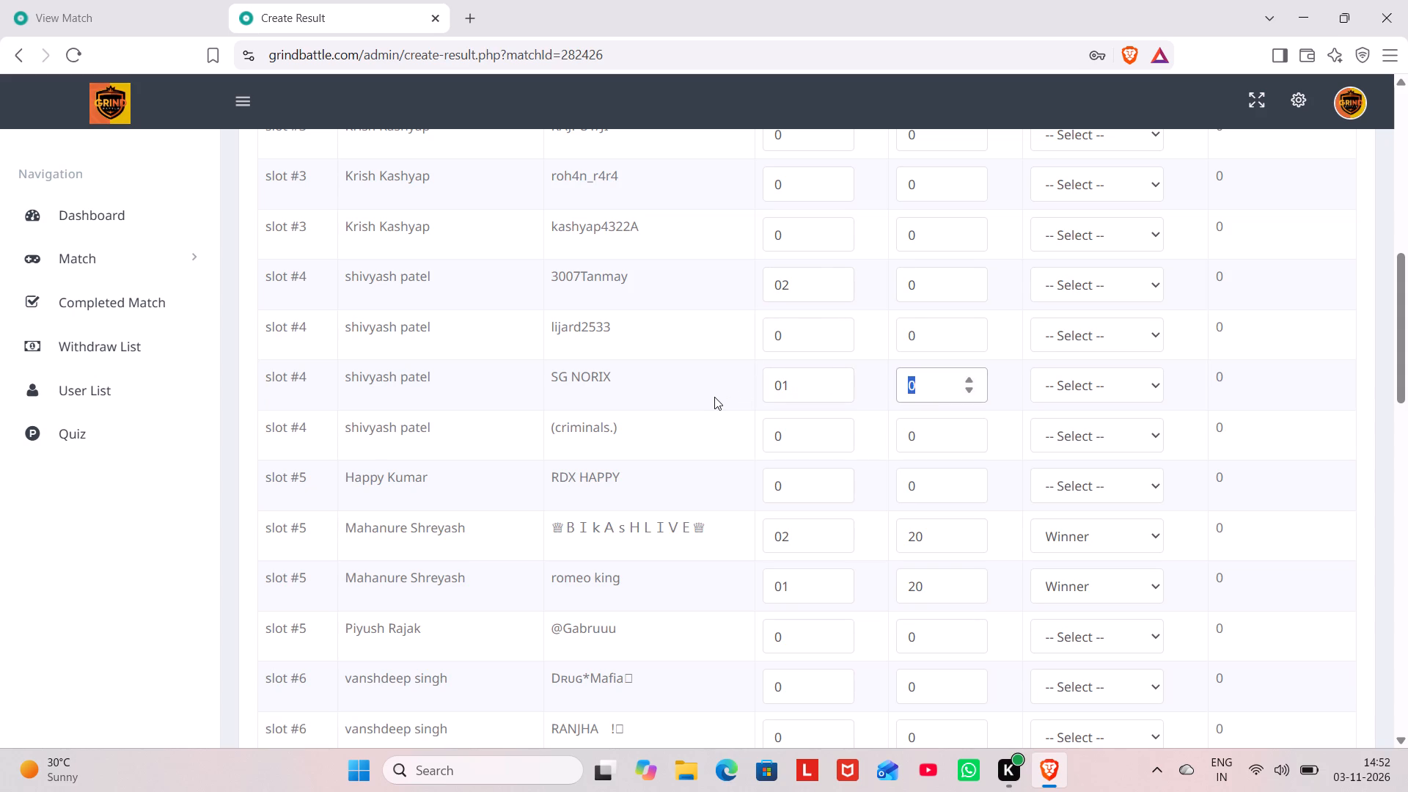
click(714, 397)
scroll(714, 397, up, 1)
click(807, 225)
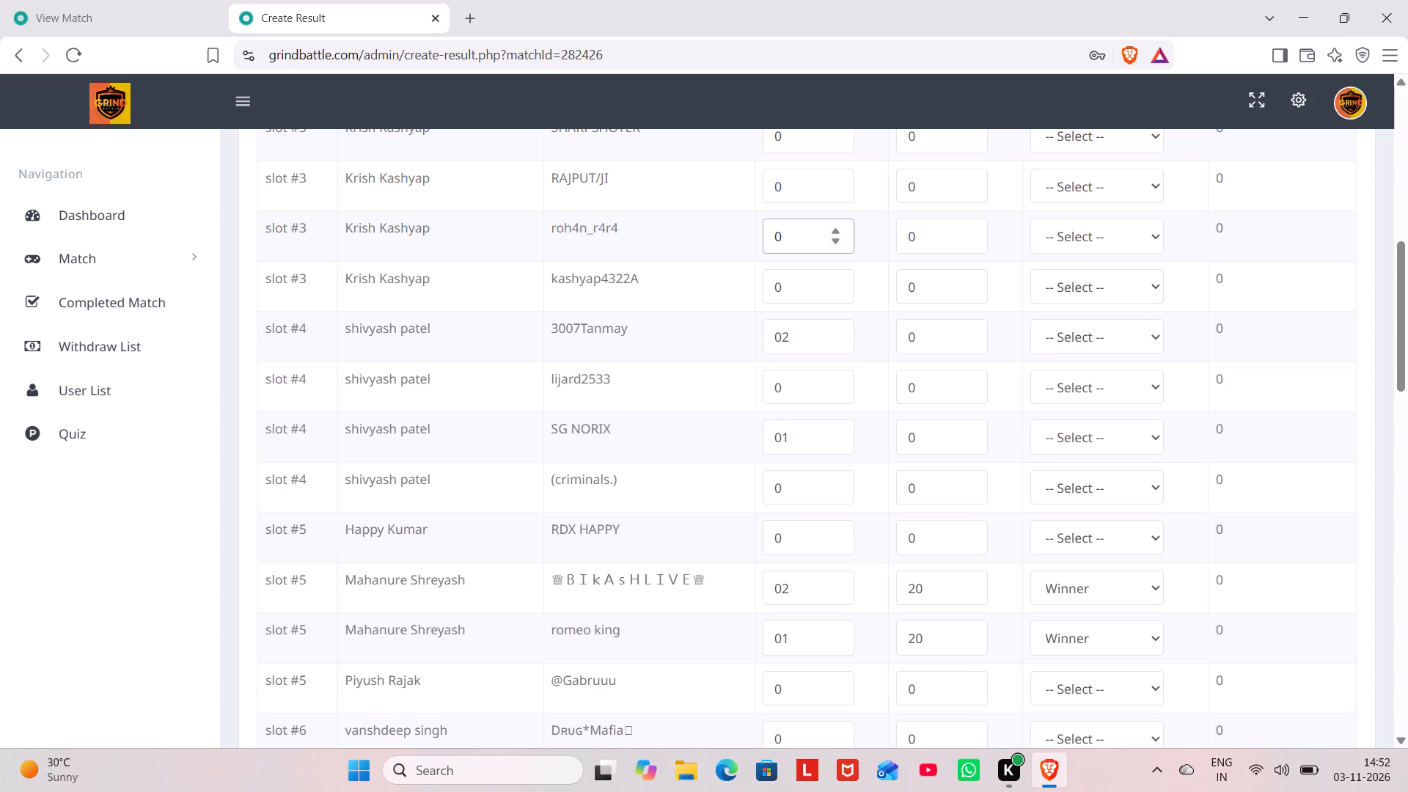
key(1)
key(Tab)
click(734, 340)
scroll(734, 340, up, 2)
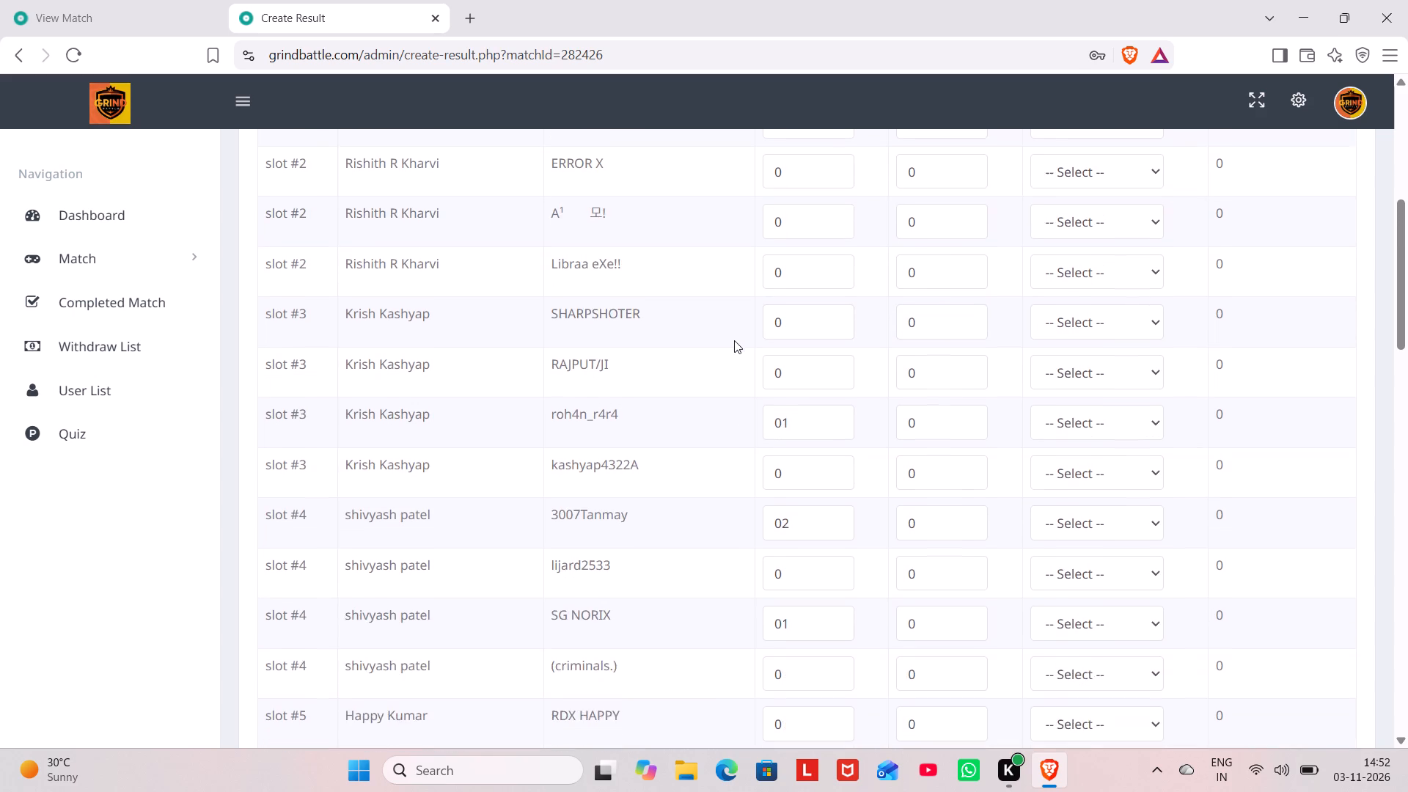
scroll(734, 340, up, 2)
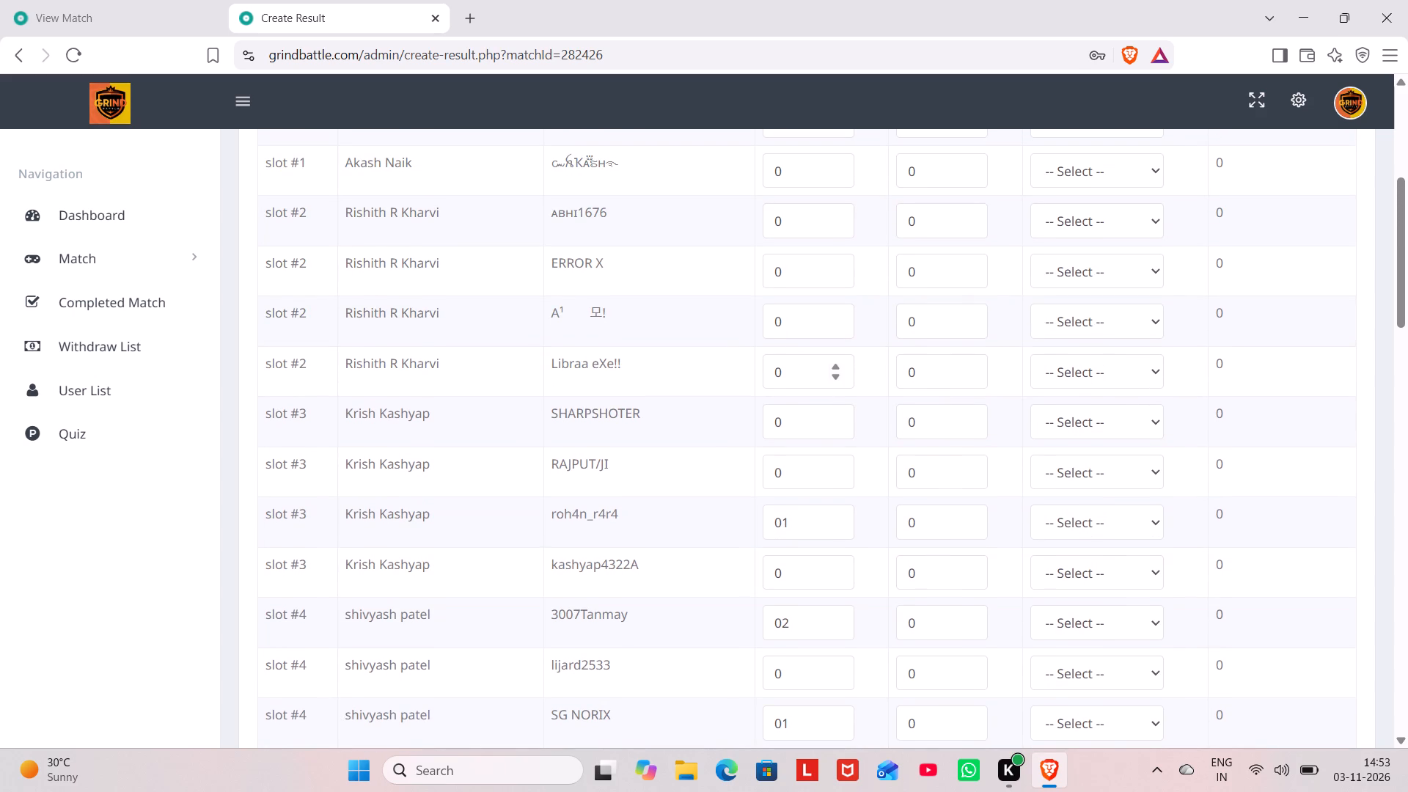
click(793, 380)
key(1)
key(Tab)
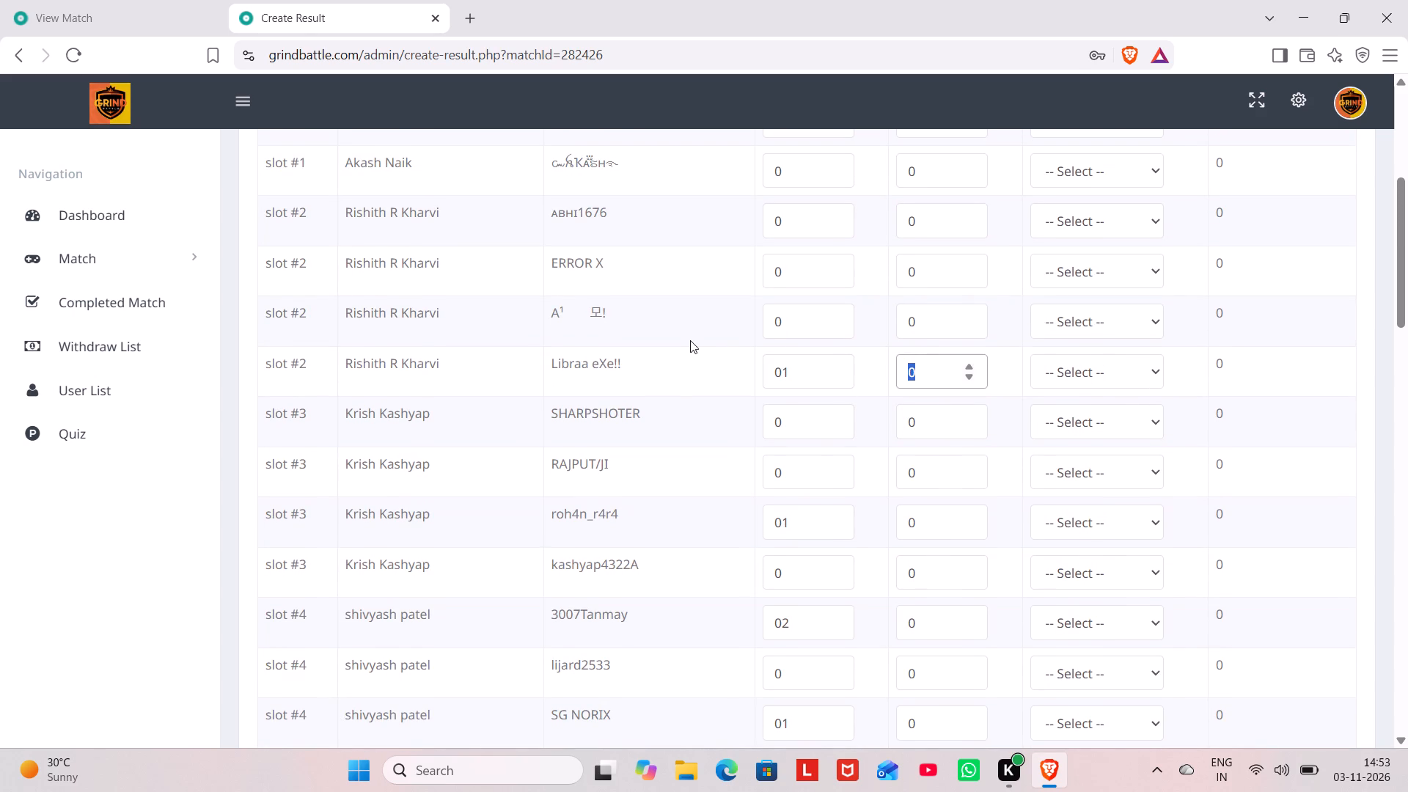
click(690, 340)
scroll(690, 340, up, 5)
click(1223, 324)
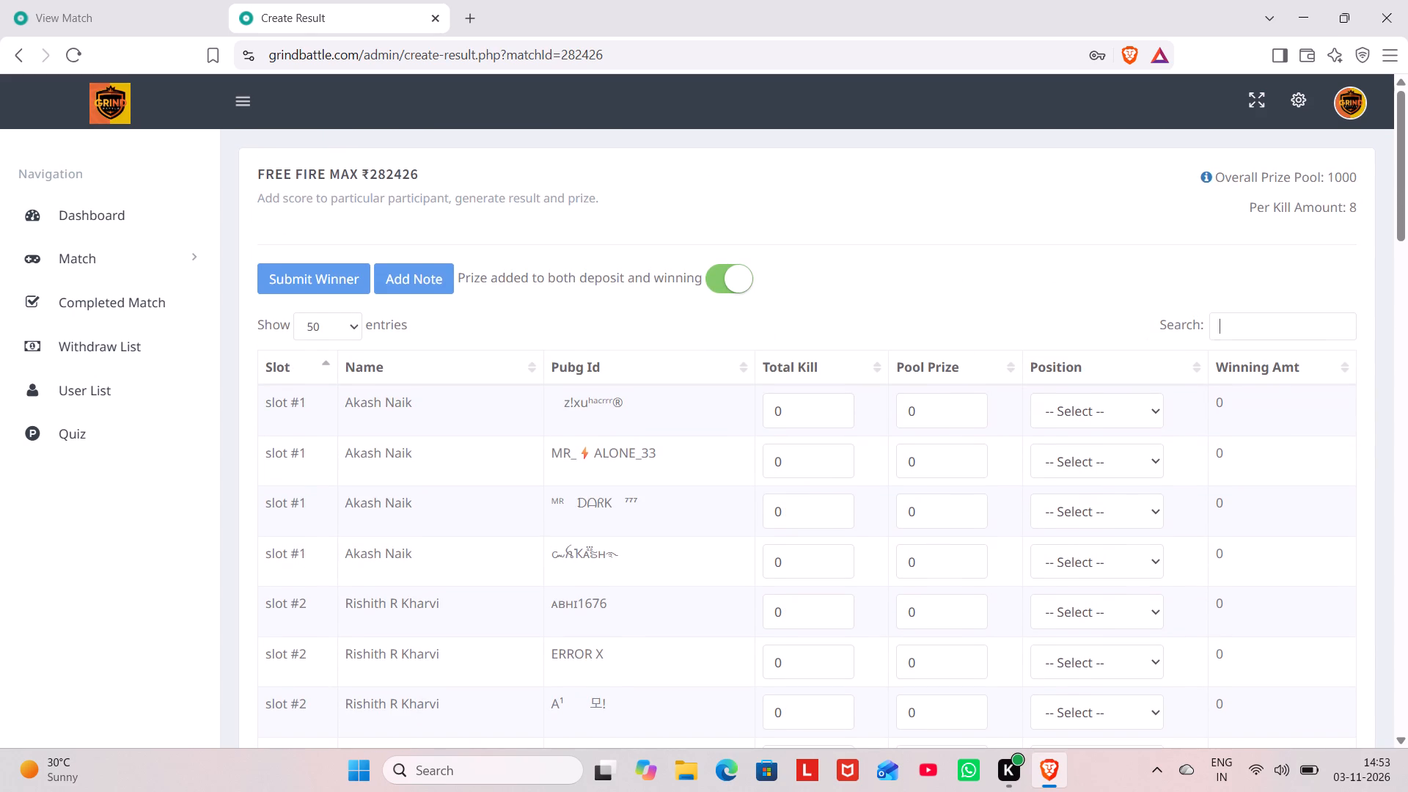
key(shift+at)
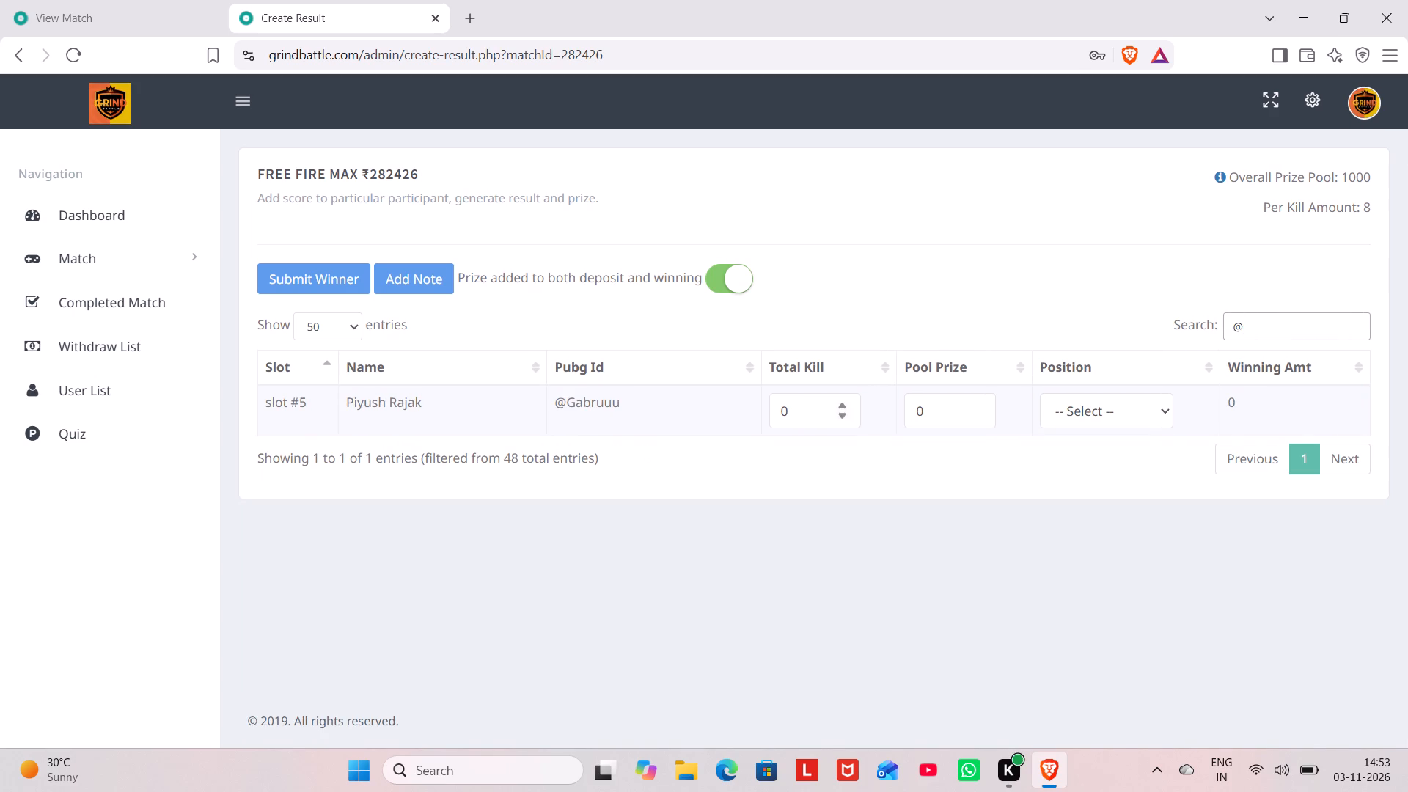
click(830, 397)
key(1)
key(Tab)
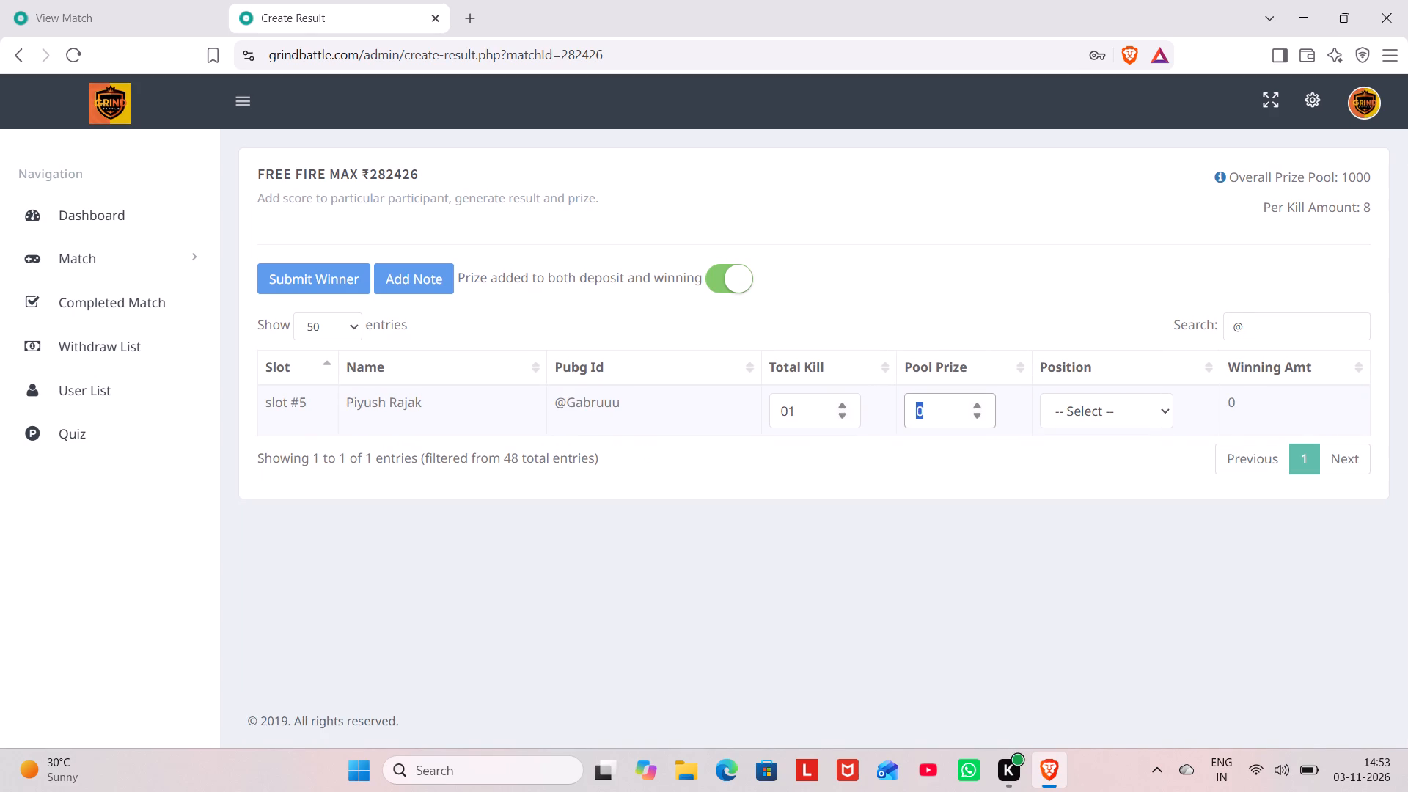
click(1319, 319)
key(BackSpace)
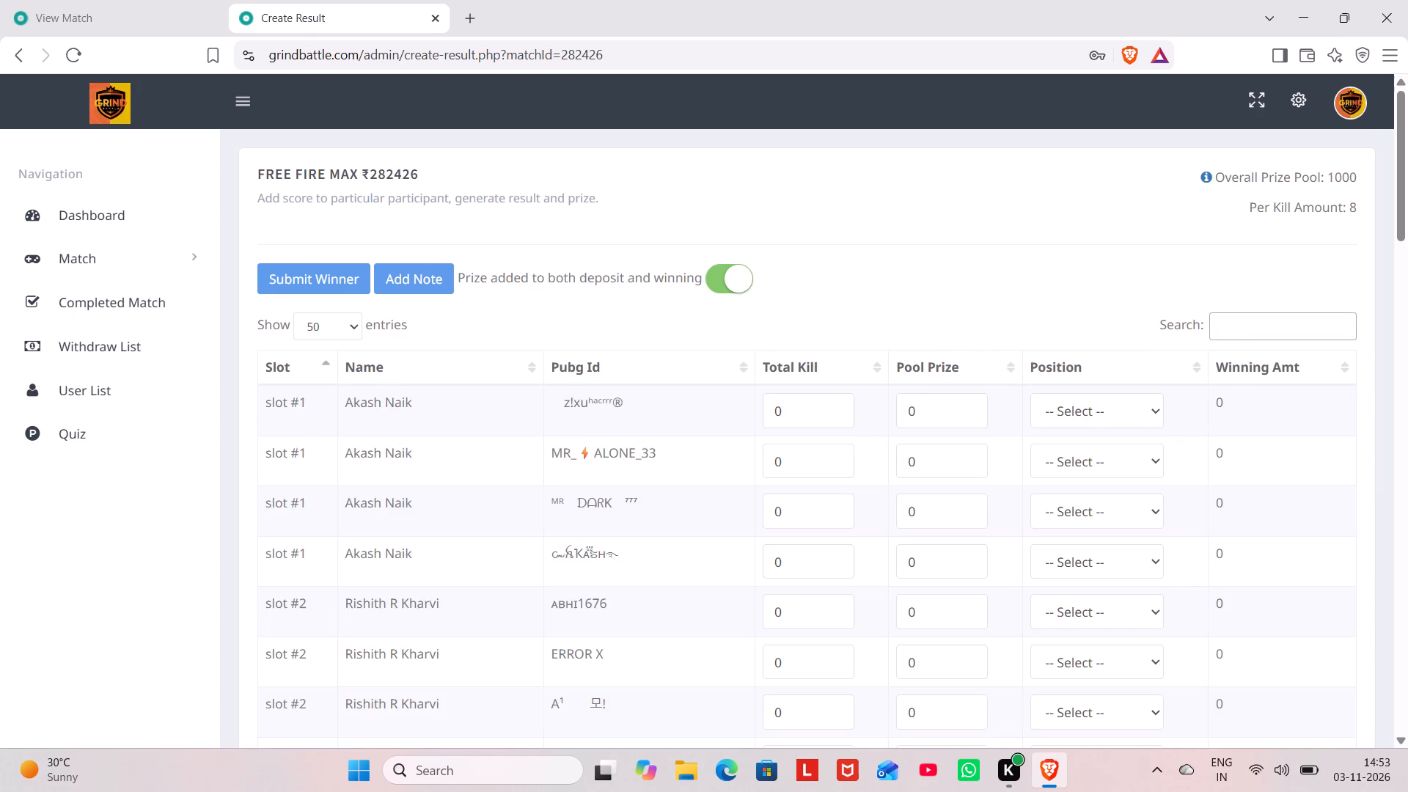
Set the total kills of the last entry in slot #12 to 5.
click(971, 260)
scroll(953, 308, down, 14)
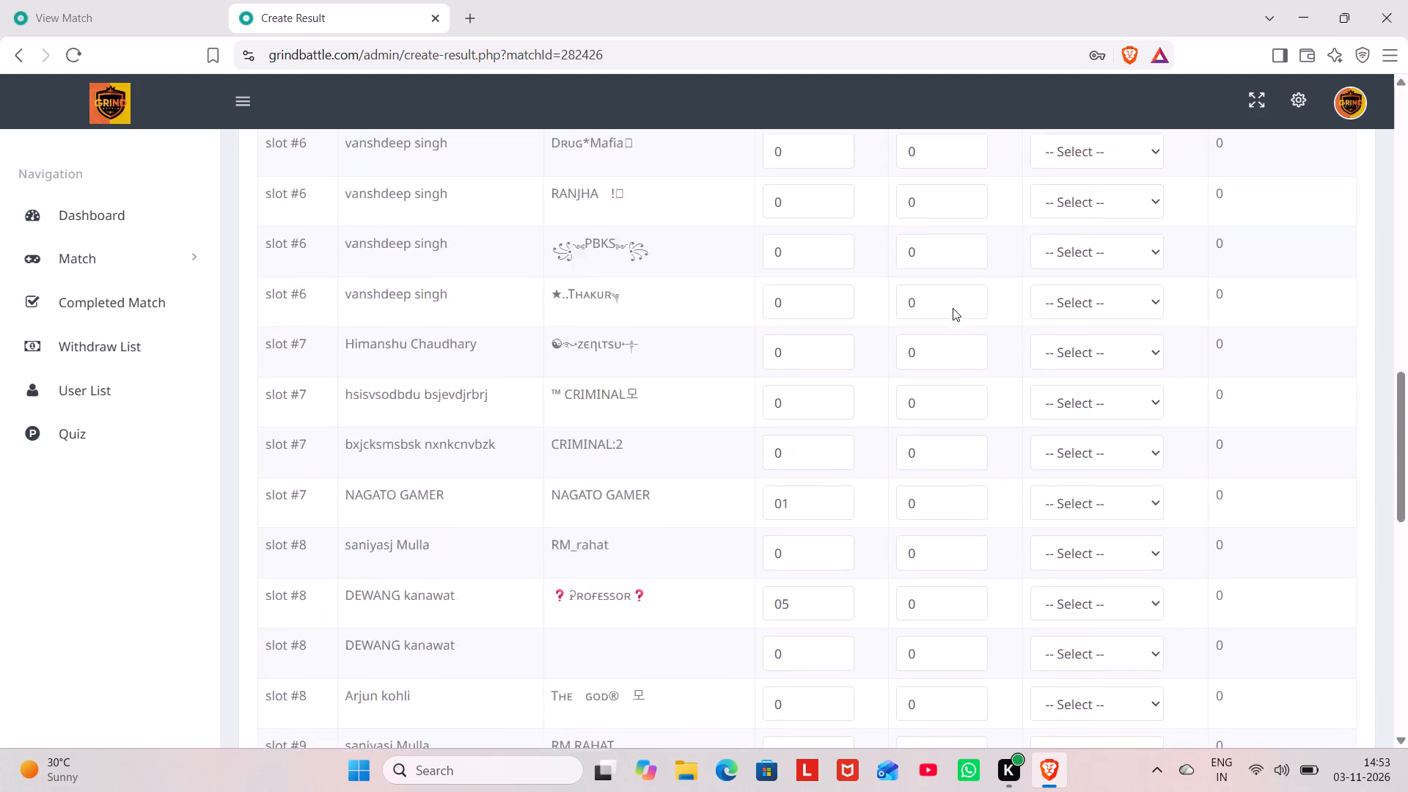
click(824, 573)
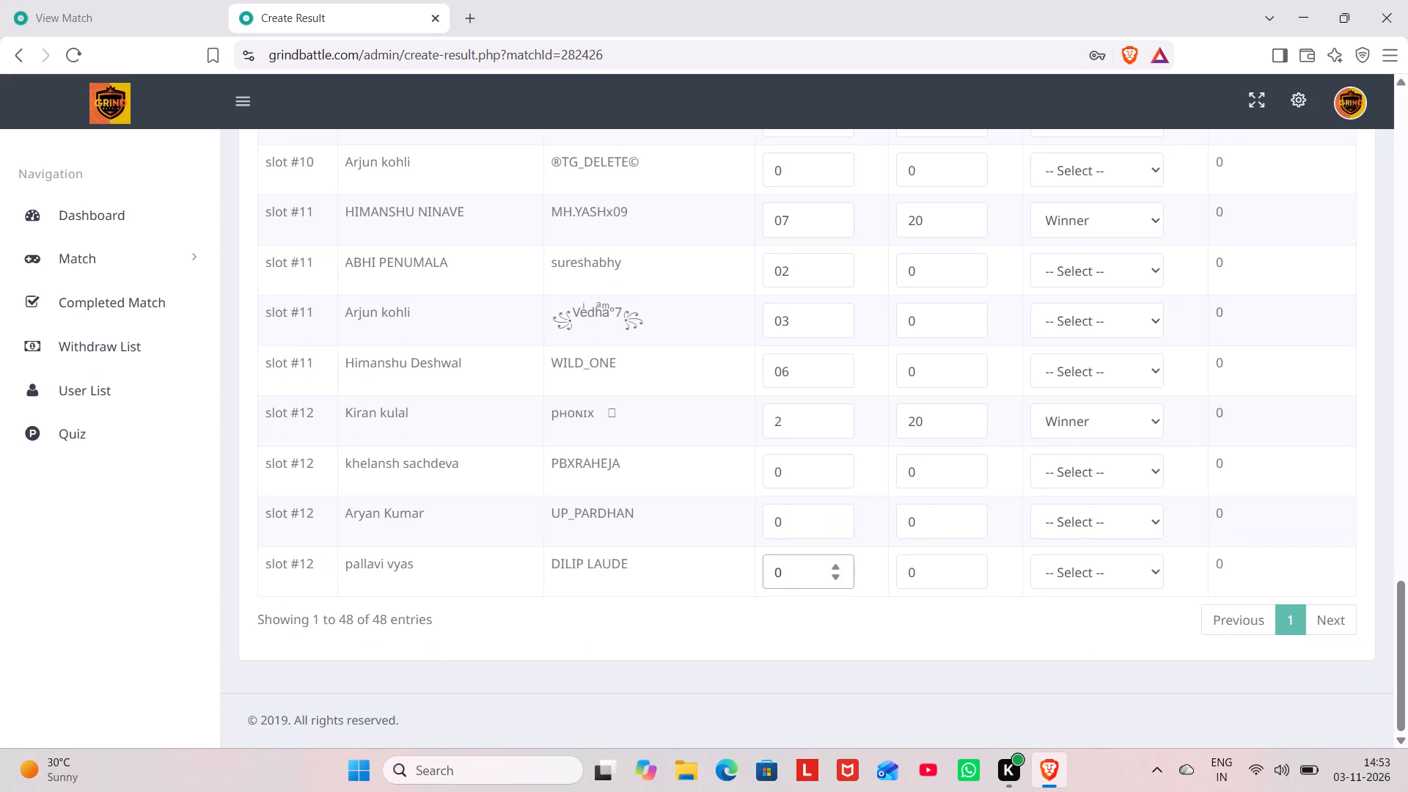
key(5)
key(Tab)
Submit the winners of match 282426 and check the saved results in the participant table.
scroll(718, 527, up, 5)
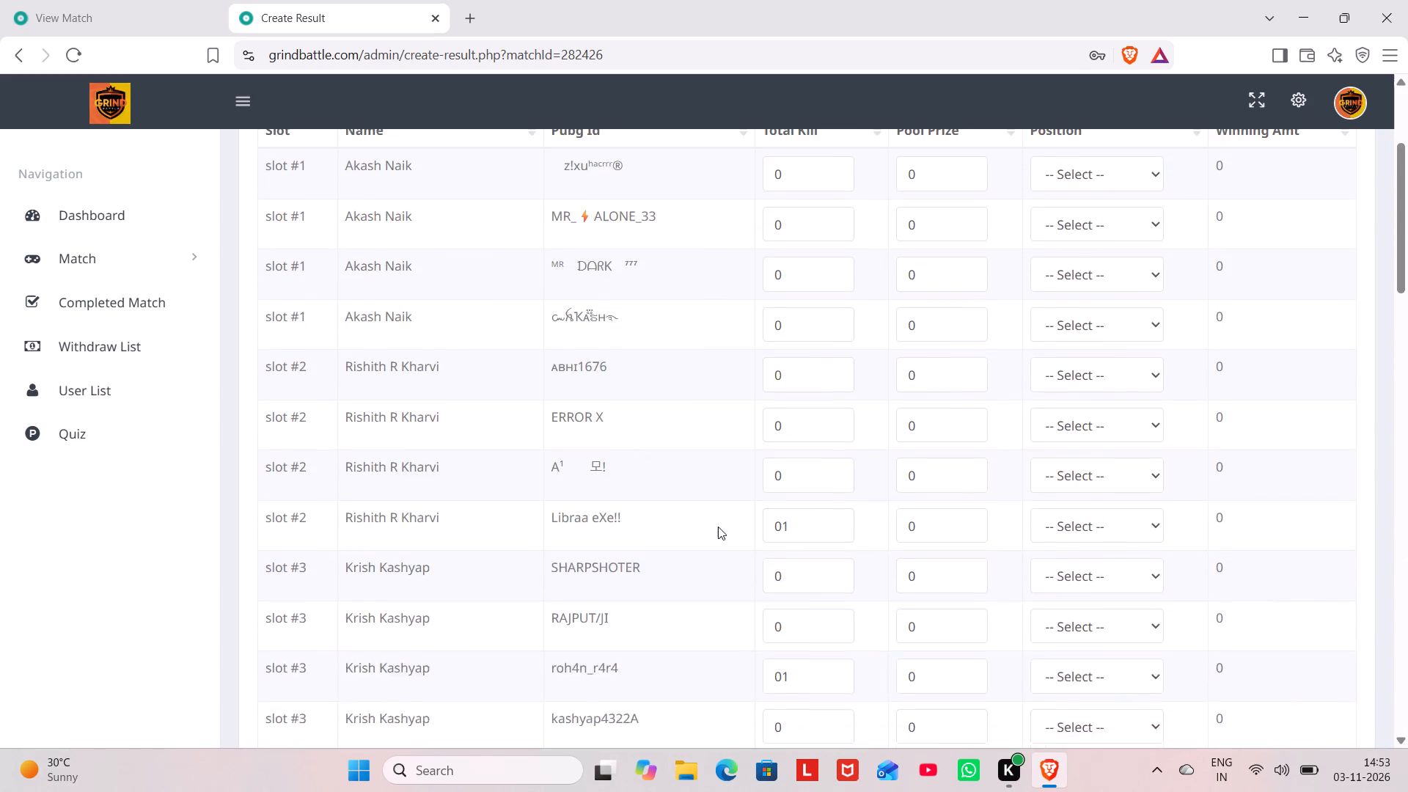
click(350, 237)
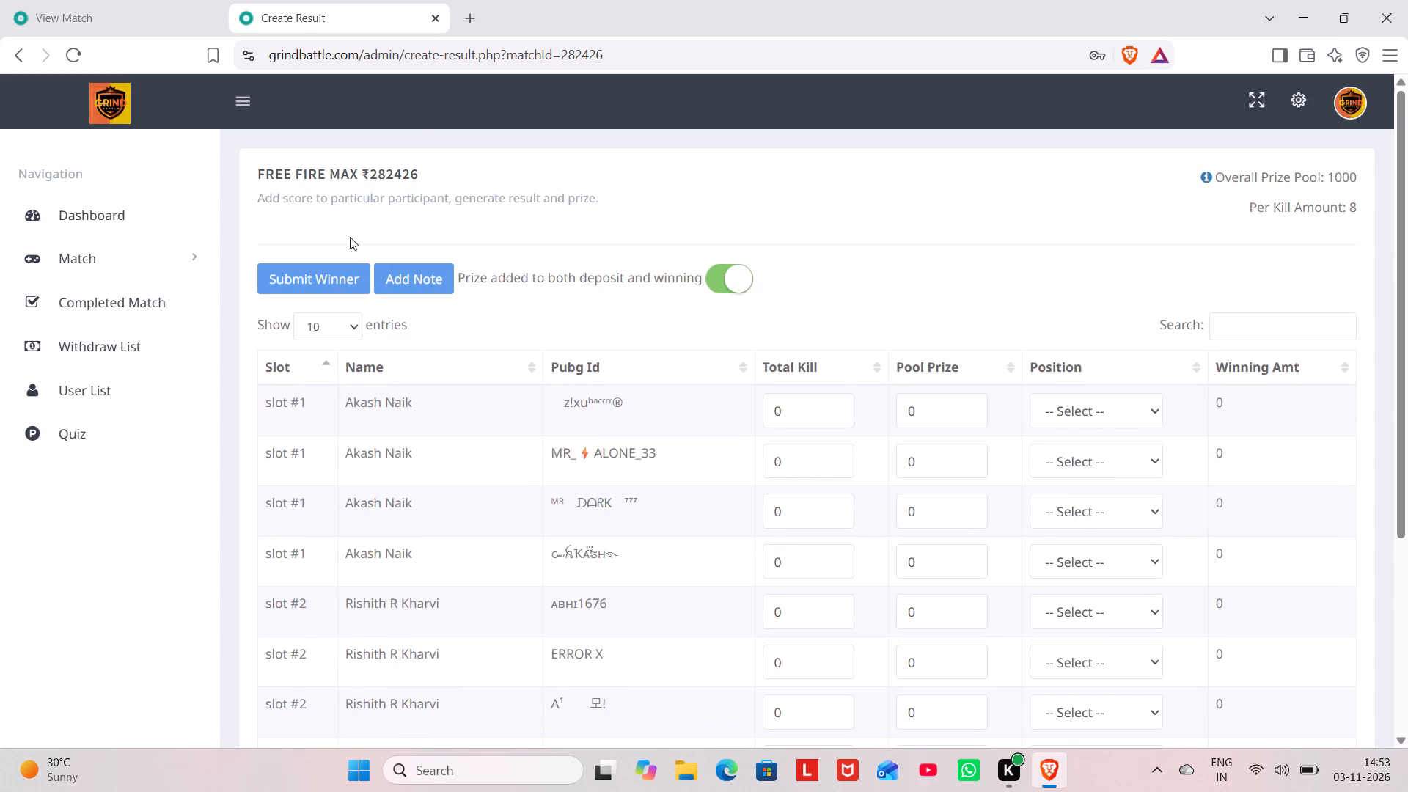
scroll(571, 576, down, 3)
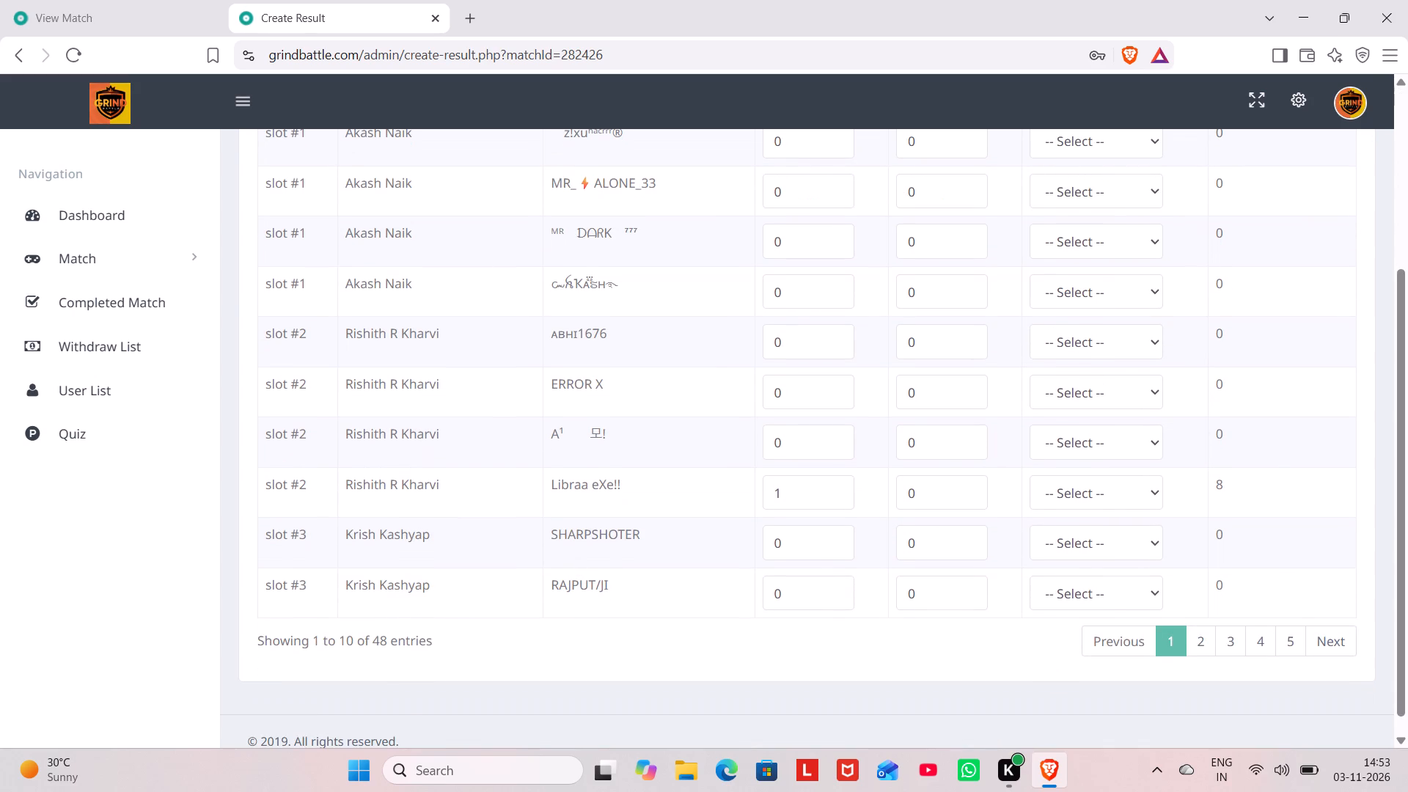
scroll(571, 576, up, 3)
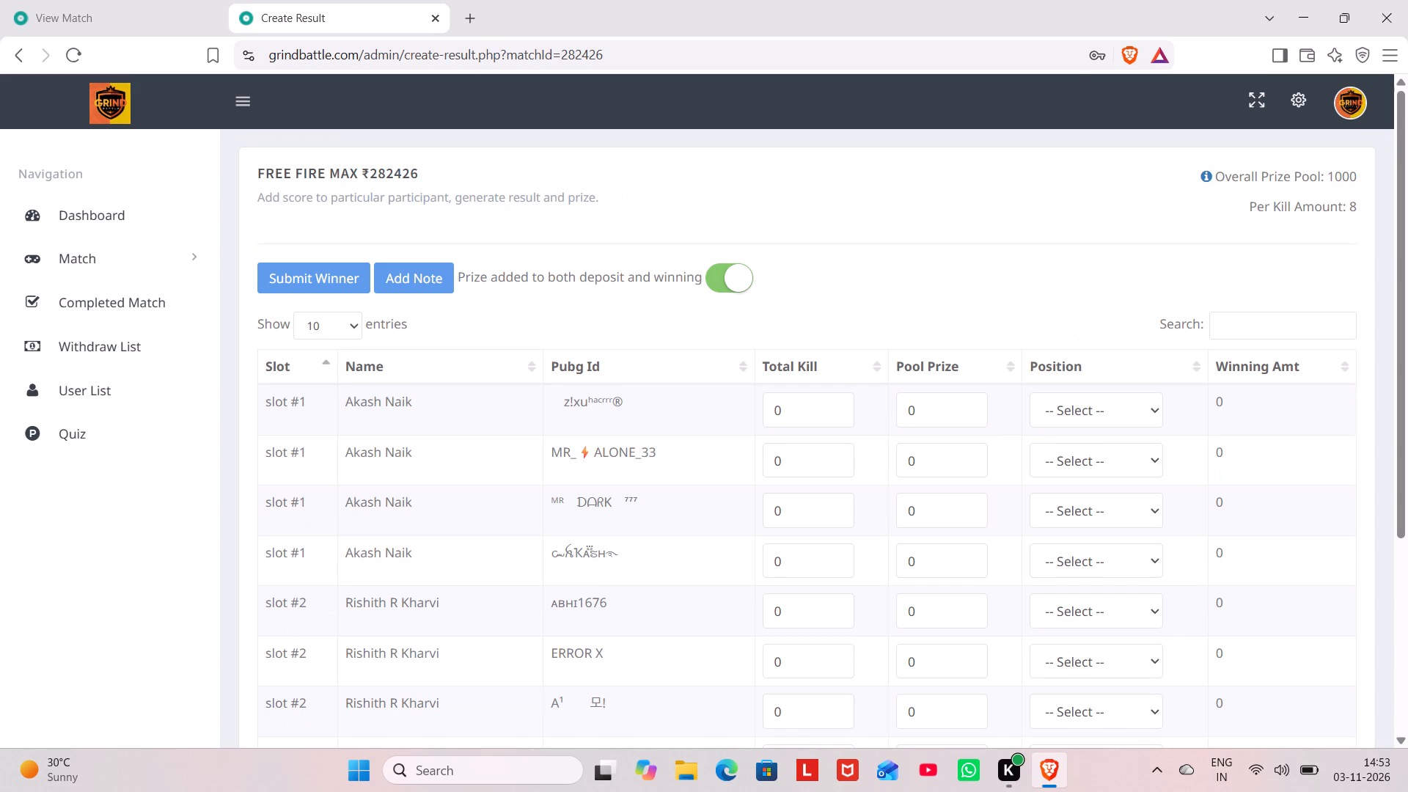